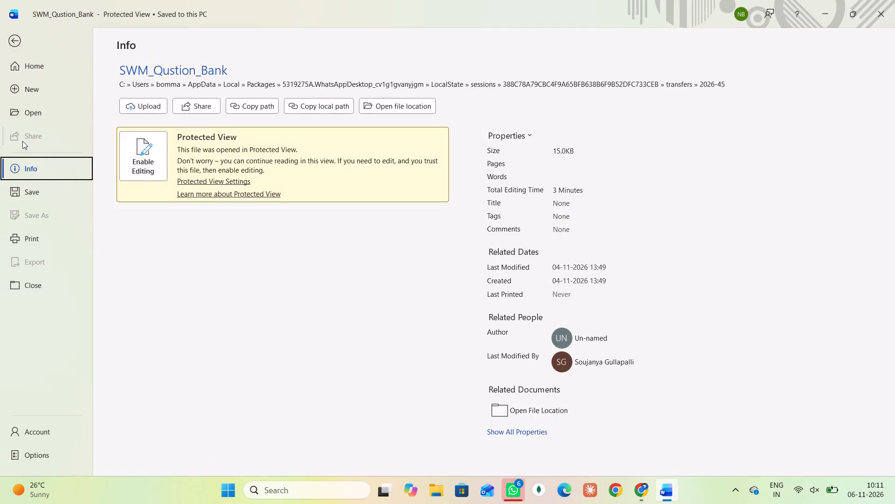
pyautogui.click(42, 108)
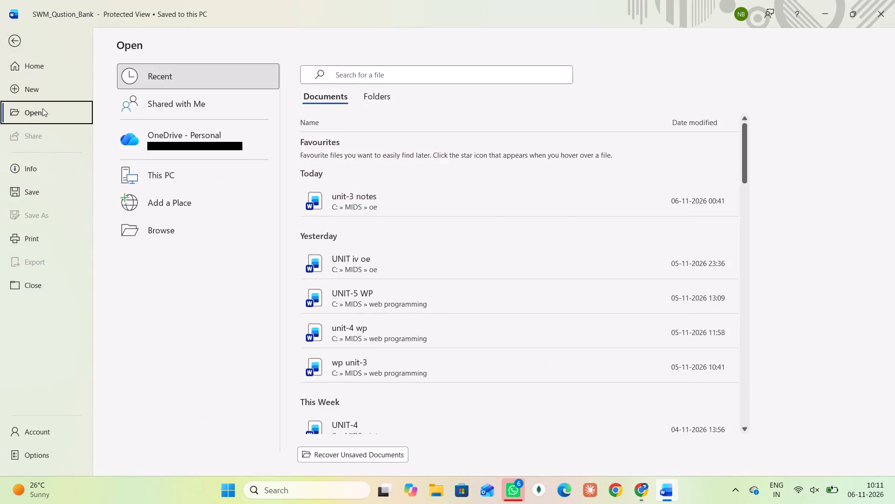
pyautogui.click(894, 0)
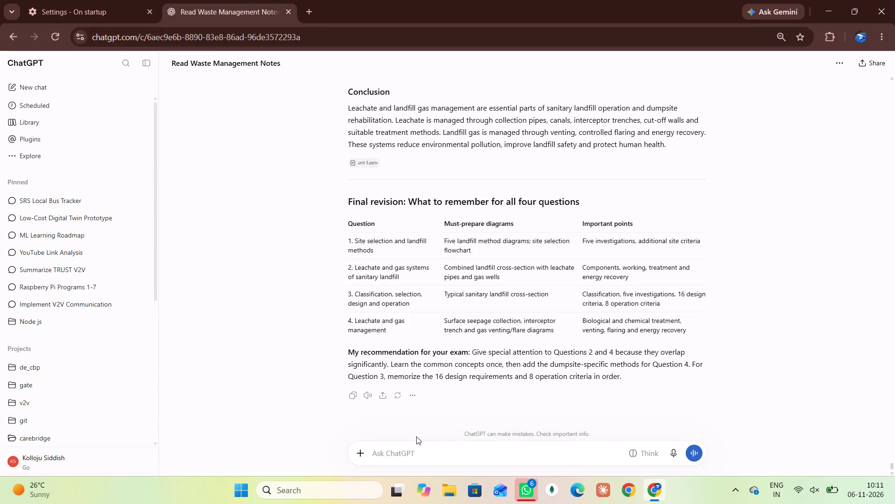
# Launch Word again and create a blank document.
pyautogui.click(367, 492)
pyautogui.press('w')
pyautogui.write('OR')
pyautogui.doubleClick(525, 218)
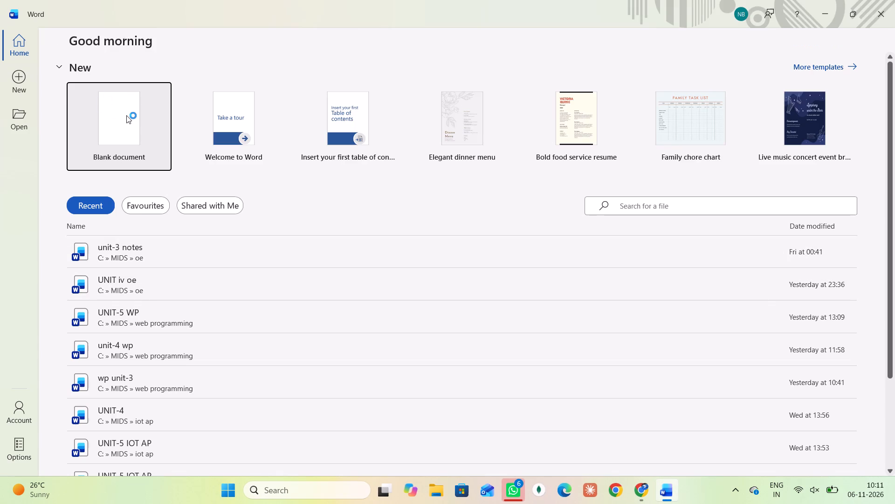
pyautogui.doubleClick(126, 115)
# Apply a page border in a double-line style with one thick and one thin line to the whole document.
pyautogui.click(105, 38)
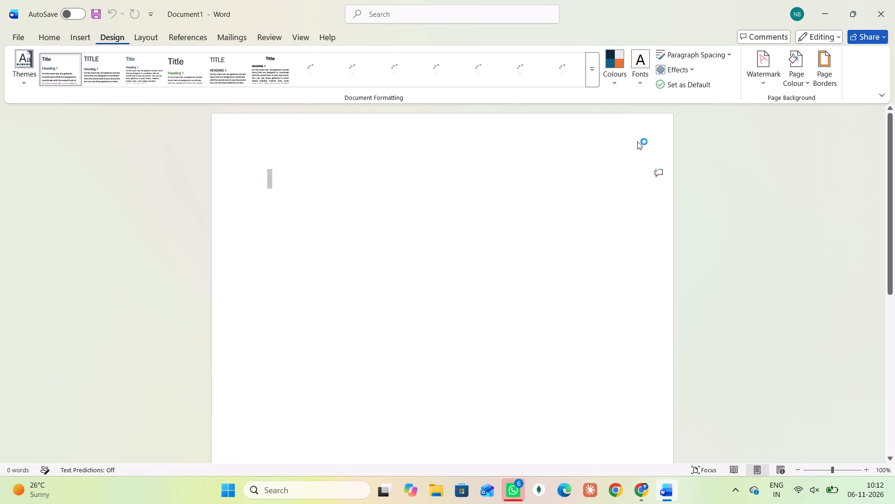
pyautogui.click(831, 69)
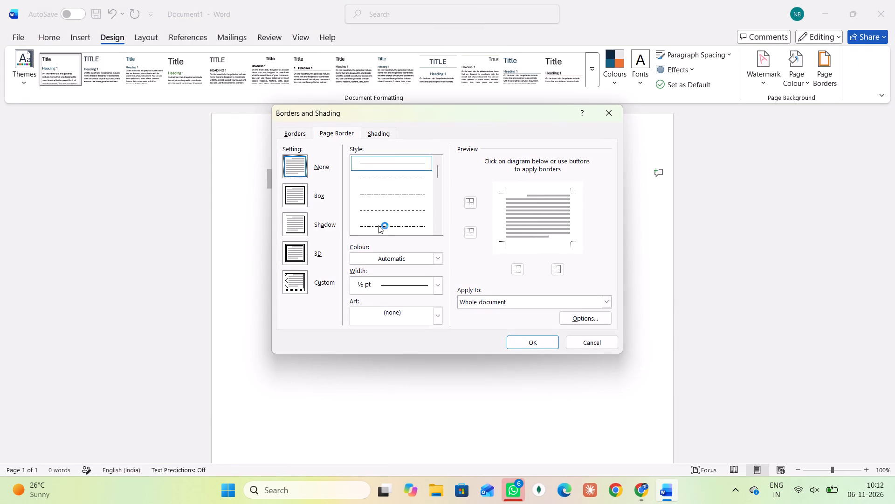
pyautogui.scroll(-1, 378, 207)
pyautogui.scroll(1, 378, 207)
pyautogui.click(410, 164)
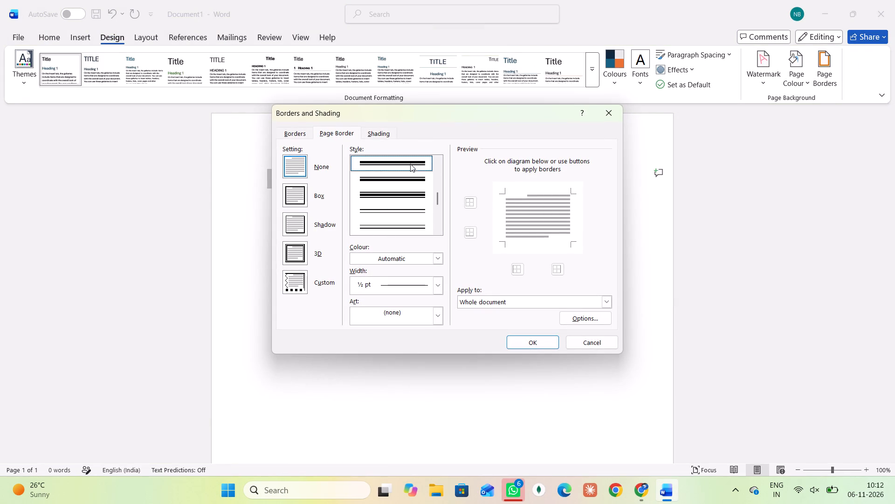
pyautogui.click(523, 340)
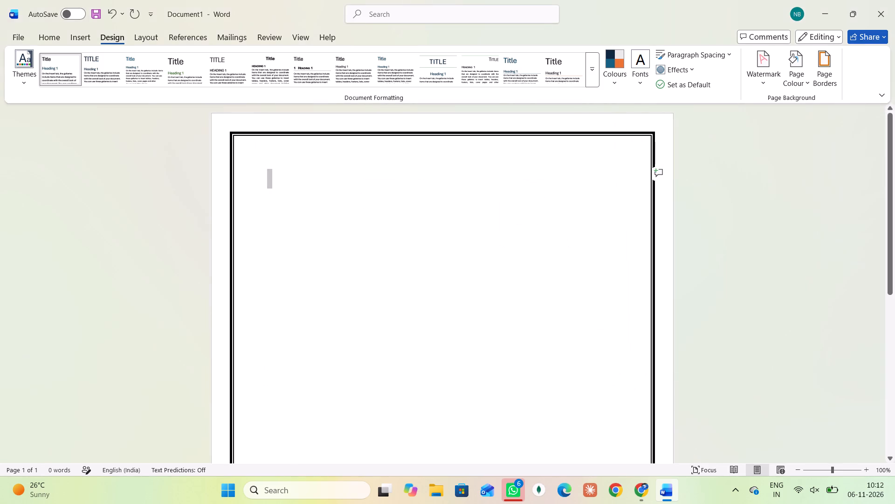
# Paste the copied ChatGPT answers into the blank document.
pyautogui.click(460, 262)
pyautogui.hotkey('ctrl', 'v')
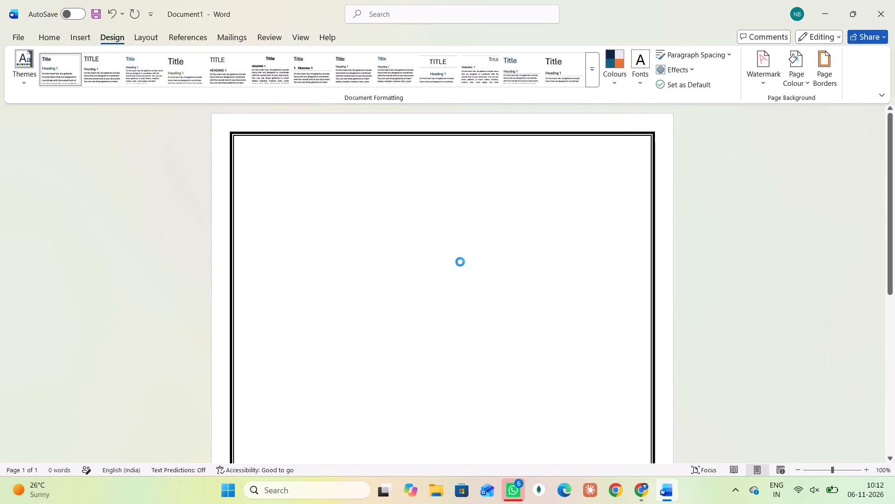
# Delete ChatGPT's introductory text about the answer structure above the QUESTION 1 heading.
pyautogui.hscroll(-1, 460, 262)
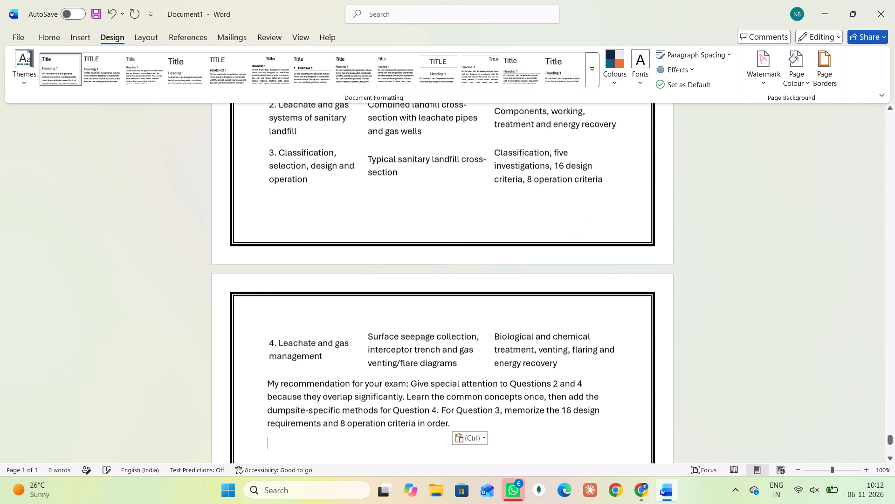
pyautogui.scroll(11, 434, 315)
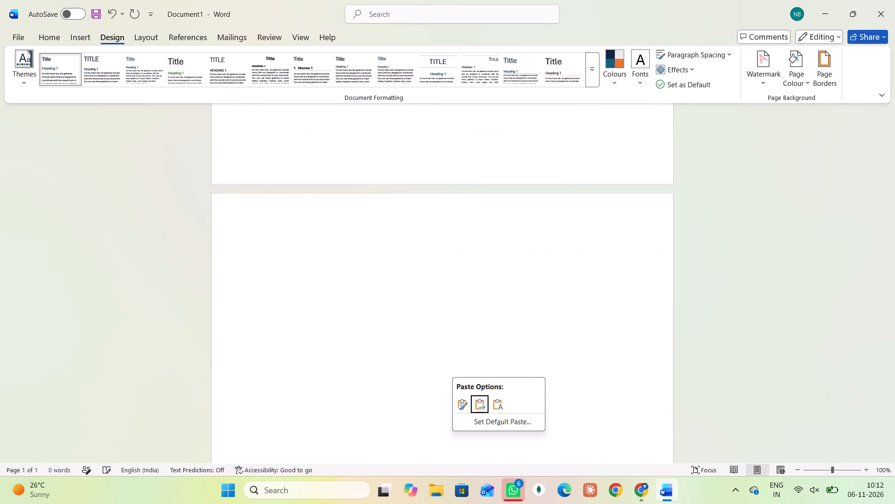
pyautogui.scroll(2, 434, 315)
pyautogui.scroll(16, 399, 244)
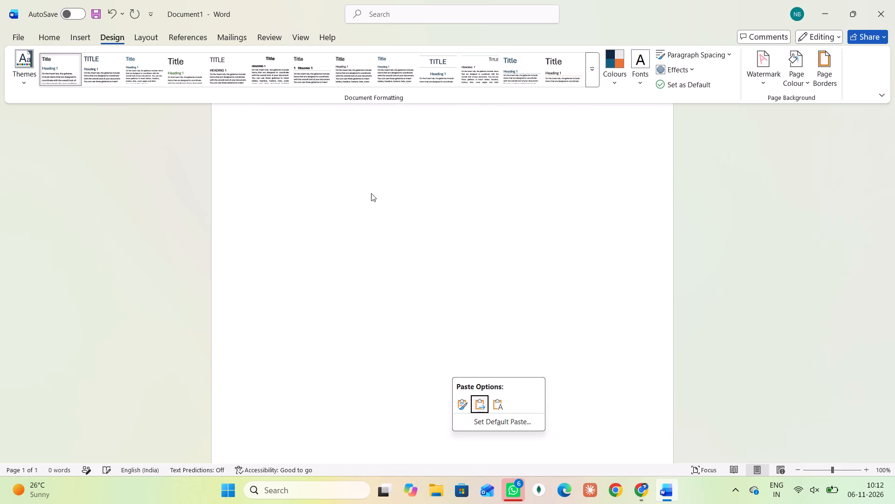
pyautogui.scroll(16, 363, 181)
pyautogui.click(362, 181)
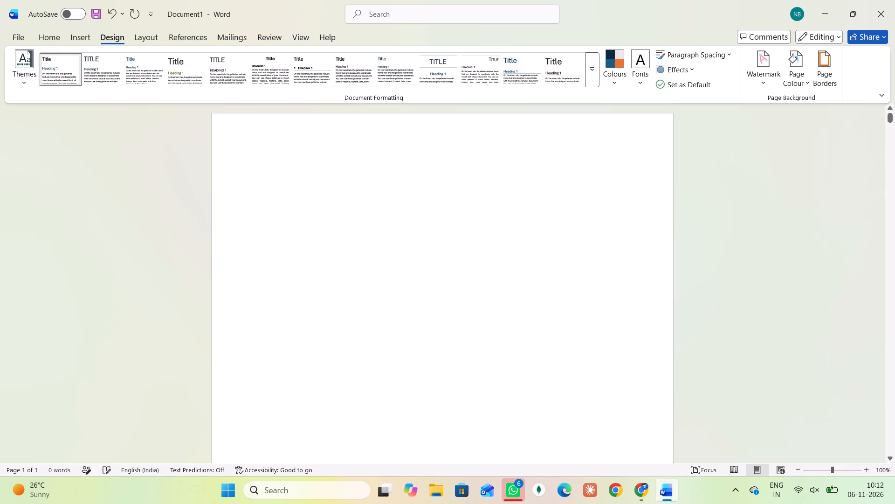
pyautogui.moveTo(419, 331); pyautogui.dragTo(208, 113)
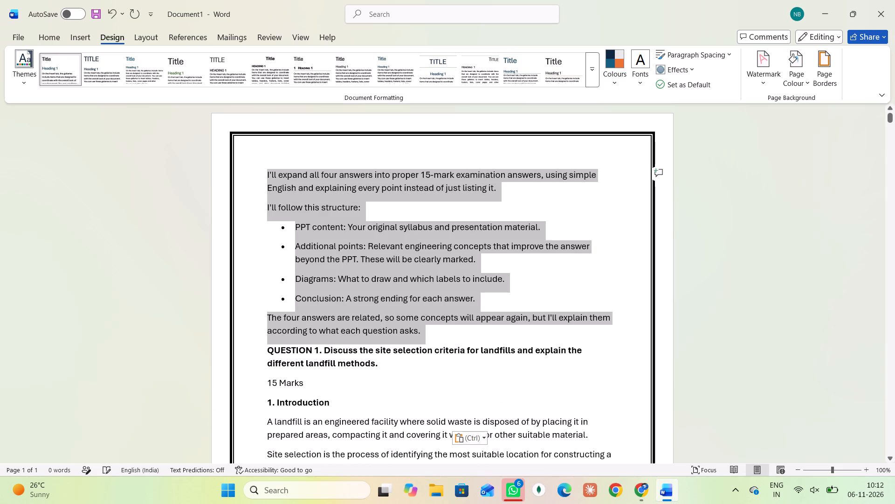
pyautogui.moveTo(208, 113); pyautogui.dragTo(208, 112)
pyautogui.press('BackSpace')
# Remove the space after paragraphs throughout the entire document.
pyautogui.scroll(-1, 344, 237)
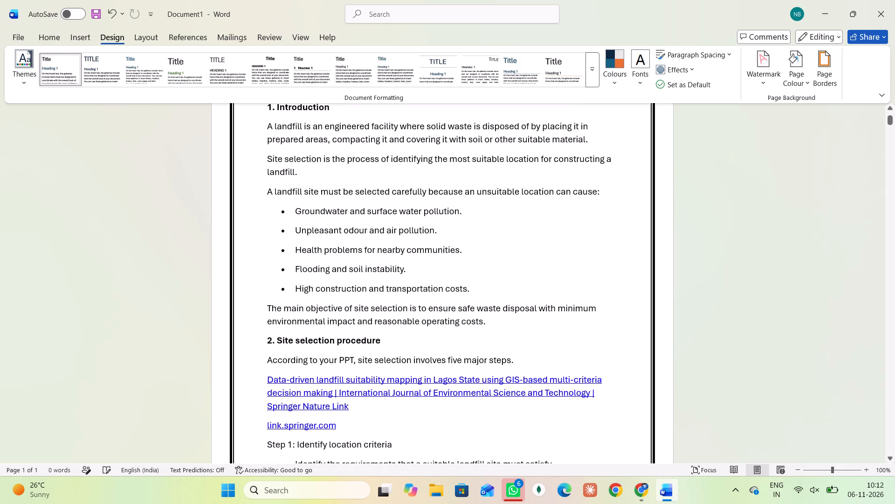
pyautogui.hotkey('ctrl', 'a')
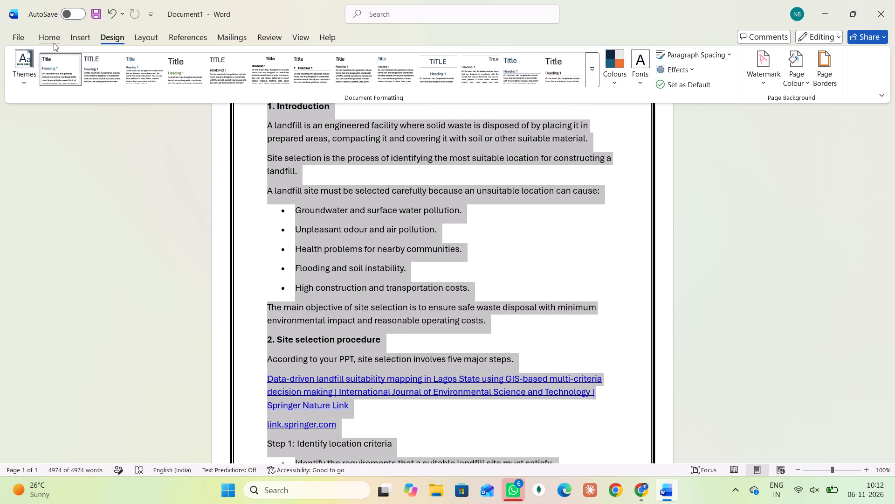
pyautogui.click(54, 43)
pyautogui.click(322, 80)
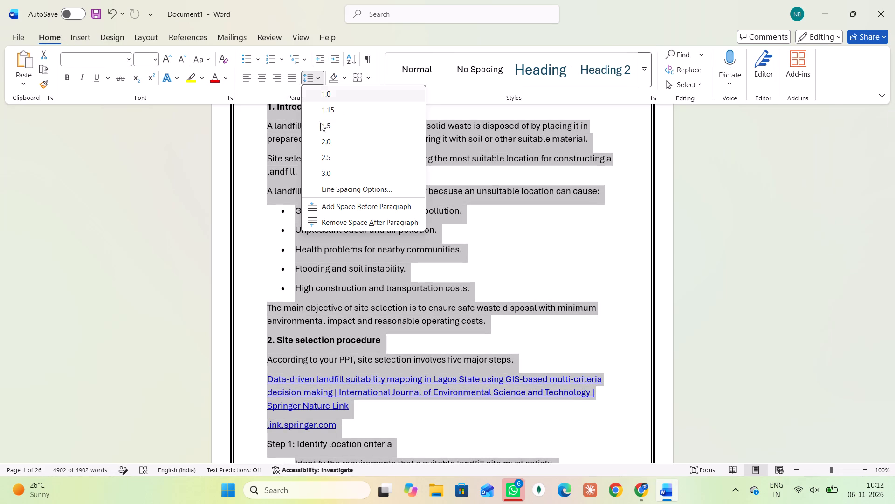
pyautogui.click(335, 227)
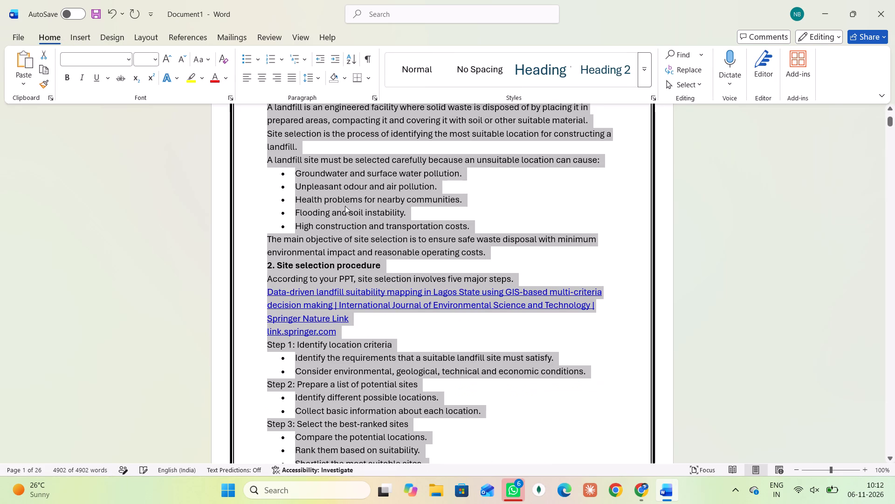
# Change the font of the entire document to Calibri.
pyautogui.click(131, 62)
pyautogui.click(108, 137)
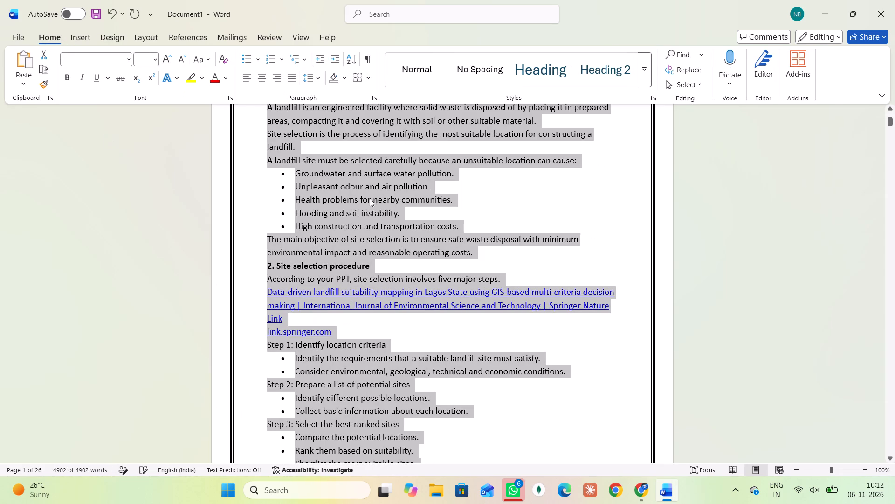
pyautogui.click(382, 210)
pyautogui.scroll(1, 382, 210)
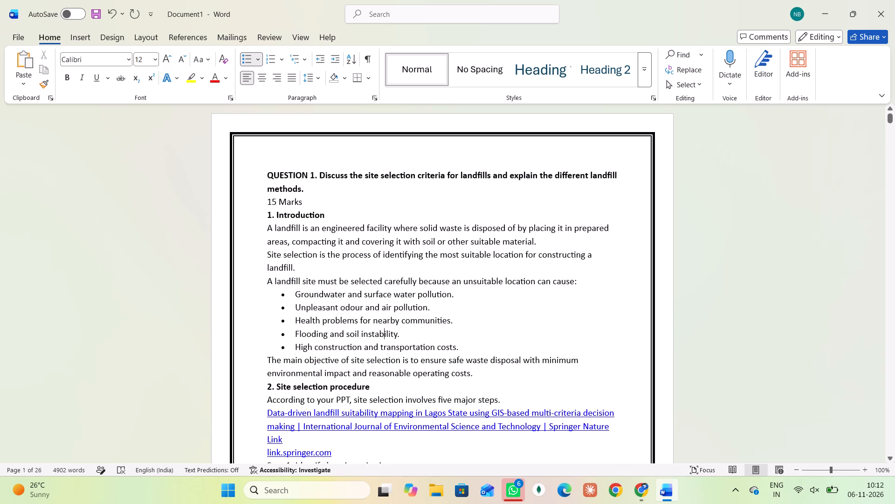
pyautogui.keyDown('ctrl'); pyautogui.scroll(2, 345, 250); pyautogui.keyUp('ctrl')
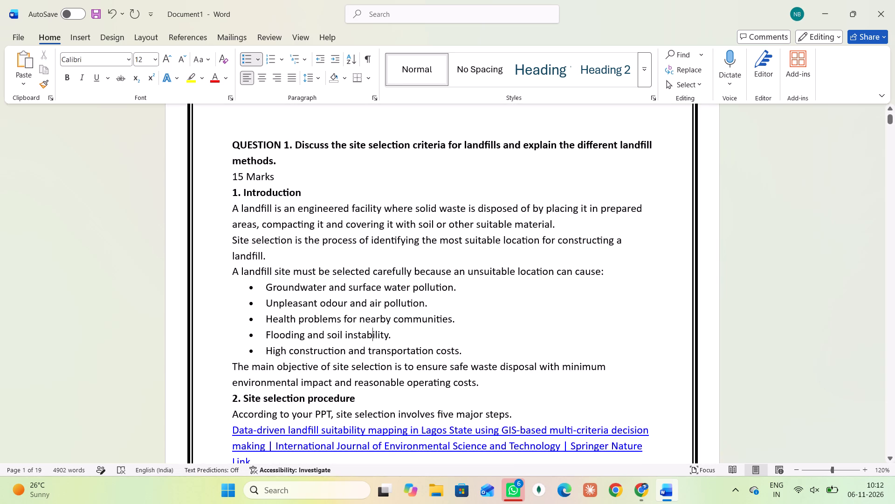
pyautogui.scroll(-1, 345, 250)
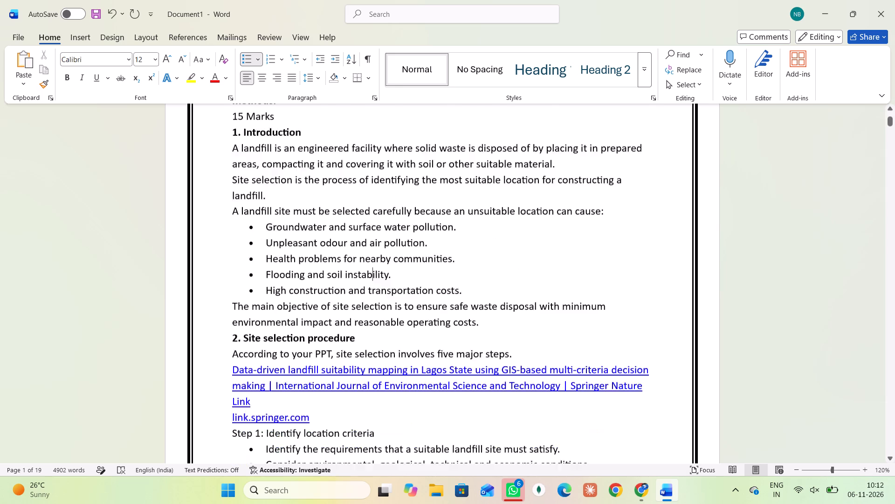
pyautogui.scroll(-1, 345, 250)
# Switch to the ChatGPT conversation in Chrome and capture the enlarged landfill site selection flowchart from Question 1's site selection procedure as a screen snip.
pyautogui.click(633, 495)
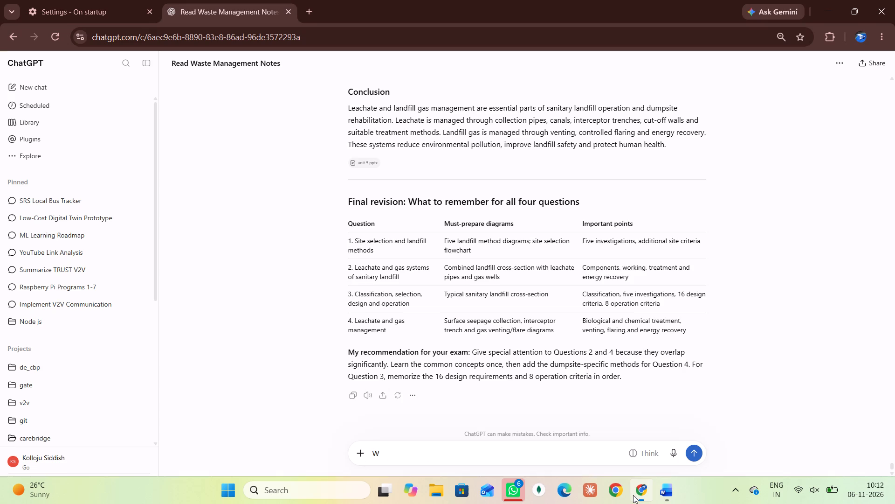
pyautogui.scroll(17, 570, 189)
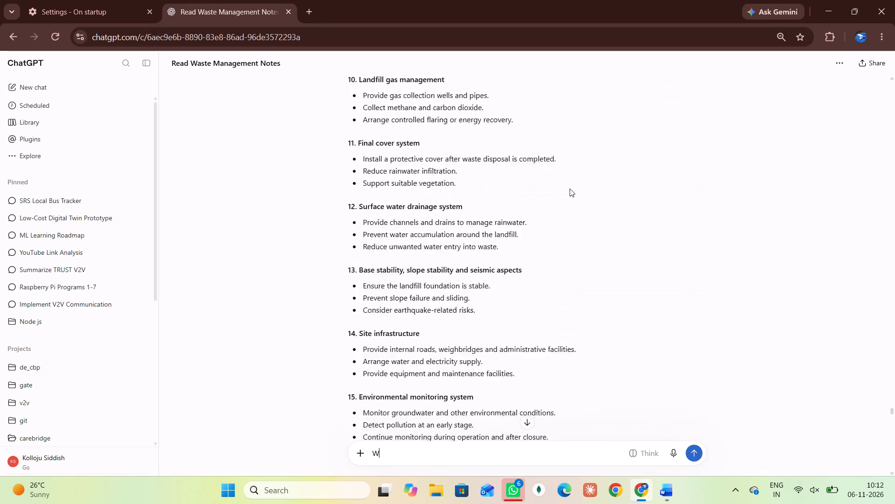
pyautogui.scroll(5, 570, 189)
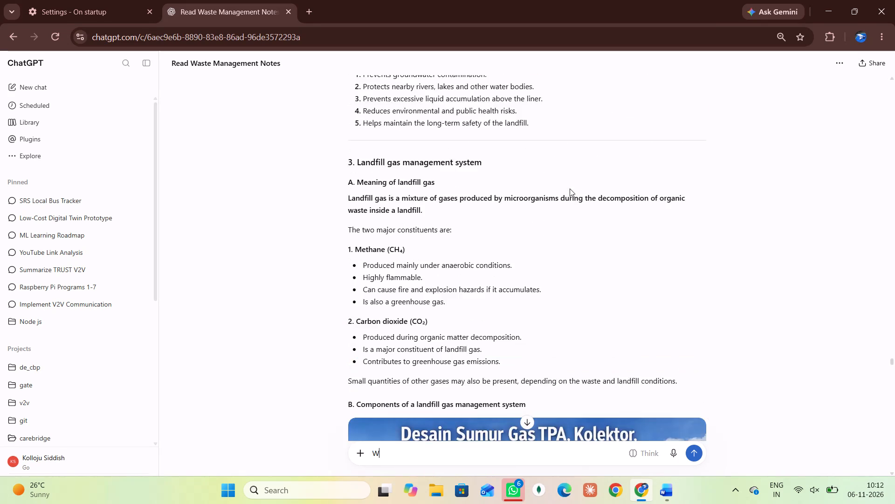
pyautogui.scroll(6, 570, 189)
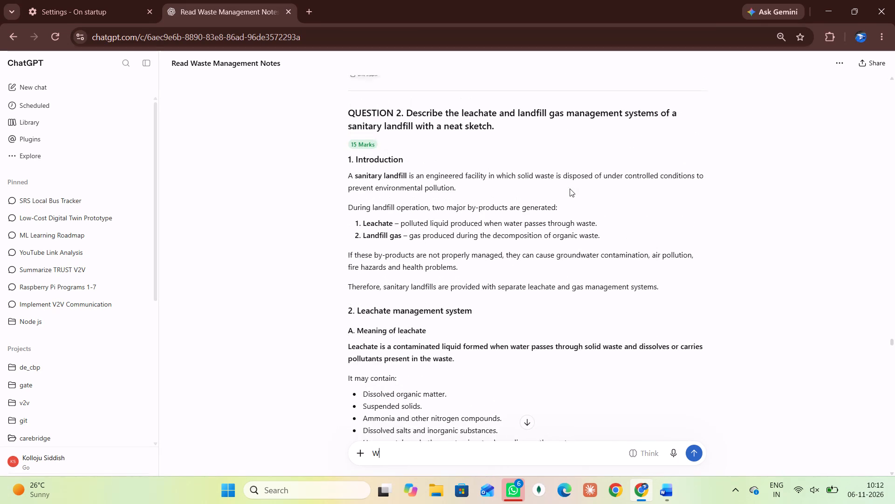
pyautogui.scroll(5, 570, 189)
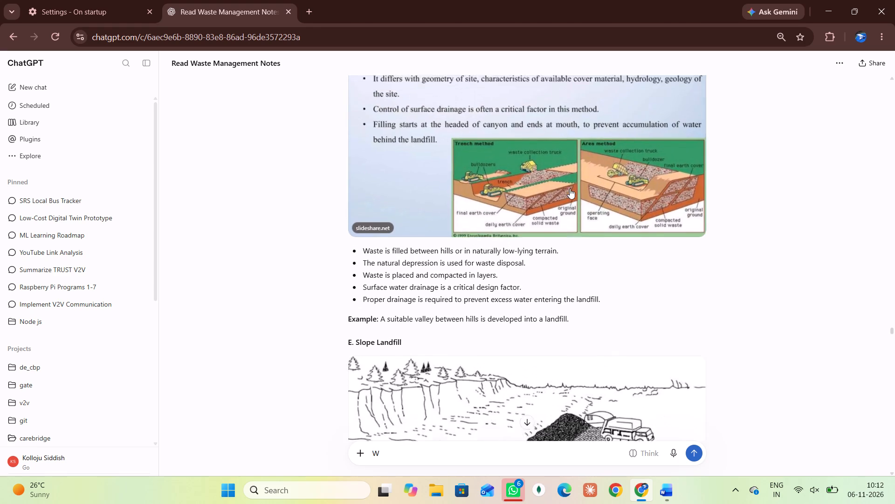
pyautogui.scroll(5, 570, 189)
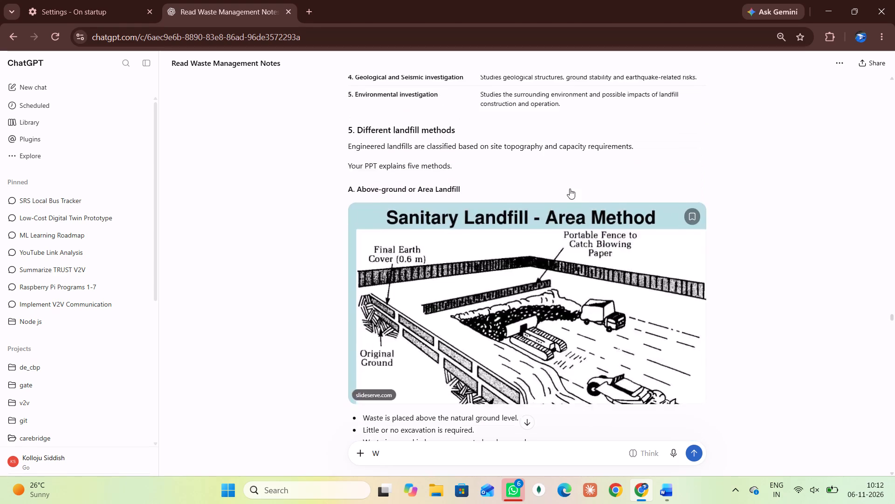
pyautogui.scroll(4, 570, 189)
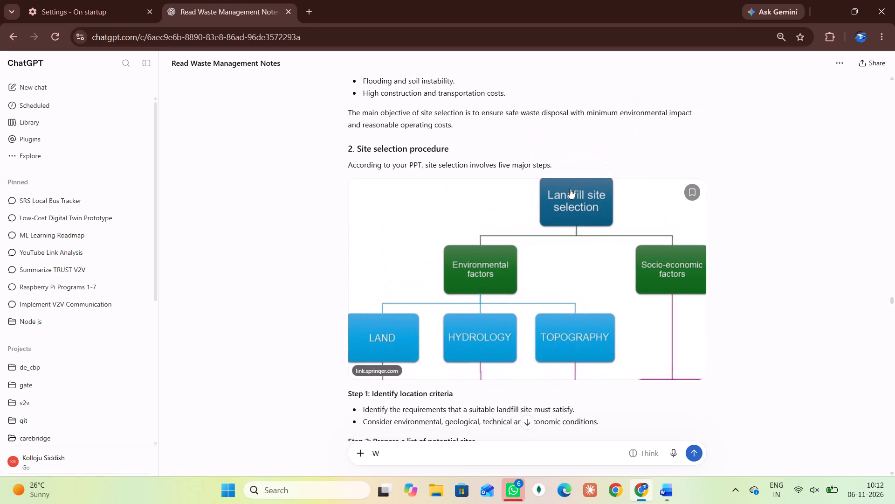
pyautogui.click(545, 239)
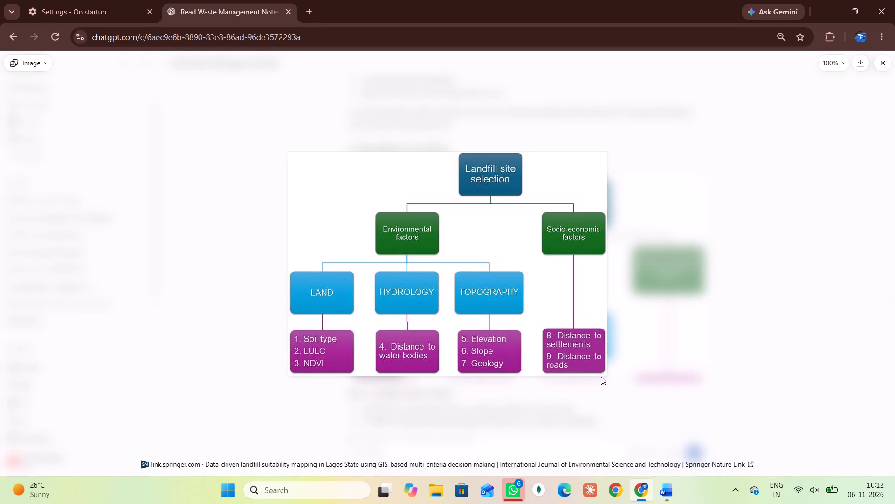
pyautogui.press('shift+super+s')
pyautogui.click(601, 377)
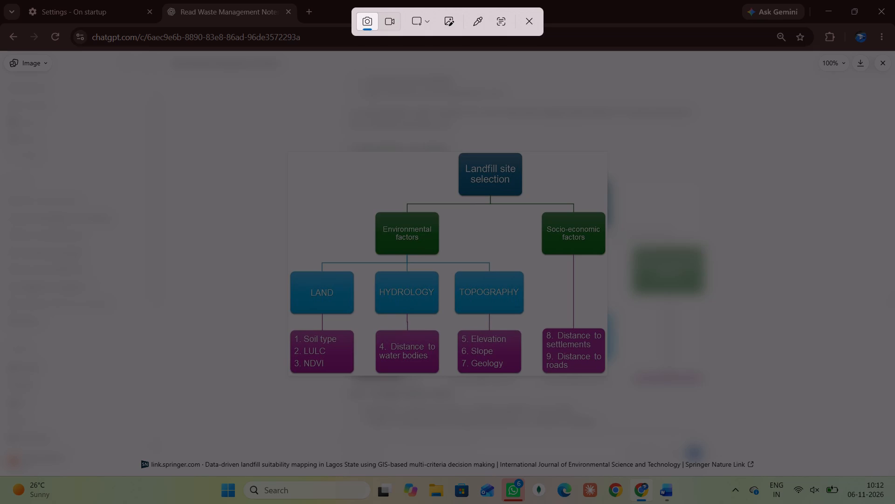
pyautogui.moveTo(287, 150); pyautogui.dragTo(613, 377)
# In Word, replace the PPT sentence and source links under "2. Site selection procedure" with the captured flowchart.
pyautogui.hotkey('alt', 'Tab')
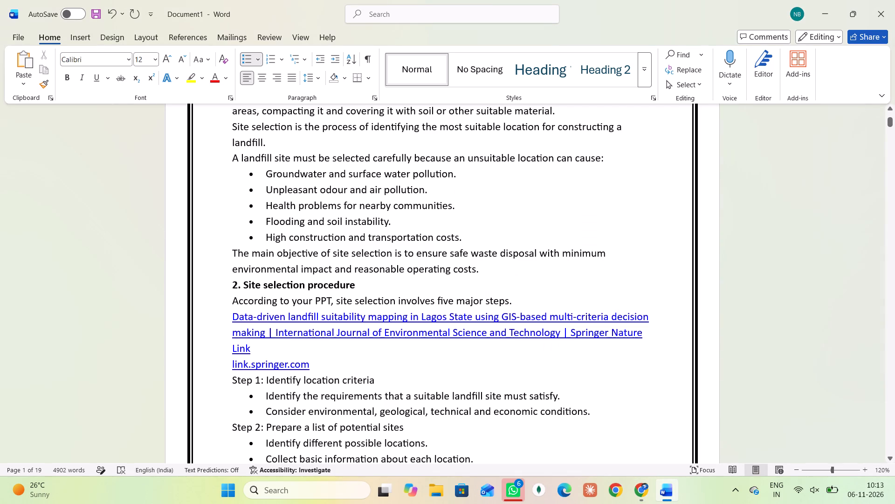
pyautogui.moveTo(319, 369); pyautogui.dragTo(242, 304)
pyautogui.hotkey('ctrl', 'v')
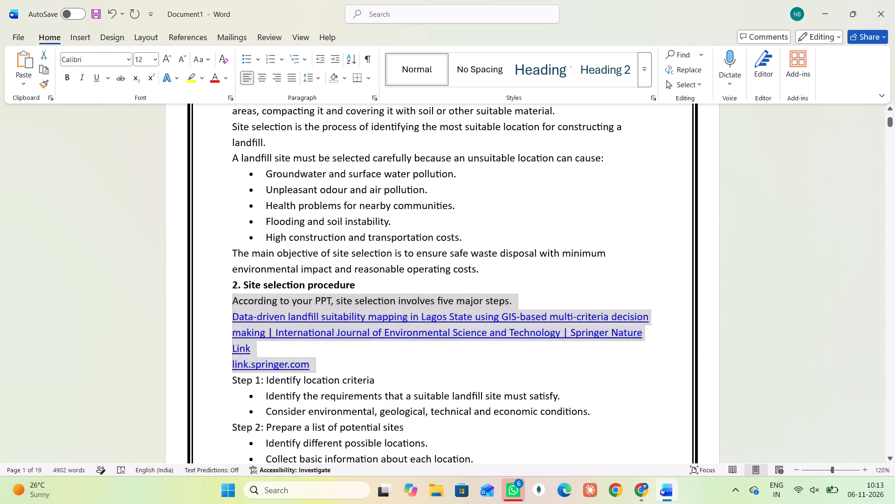
# Shrink the pasted site selection flowchart proportionally to about 70% of its pasted width.
pyautogui.click(427, 368)
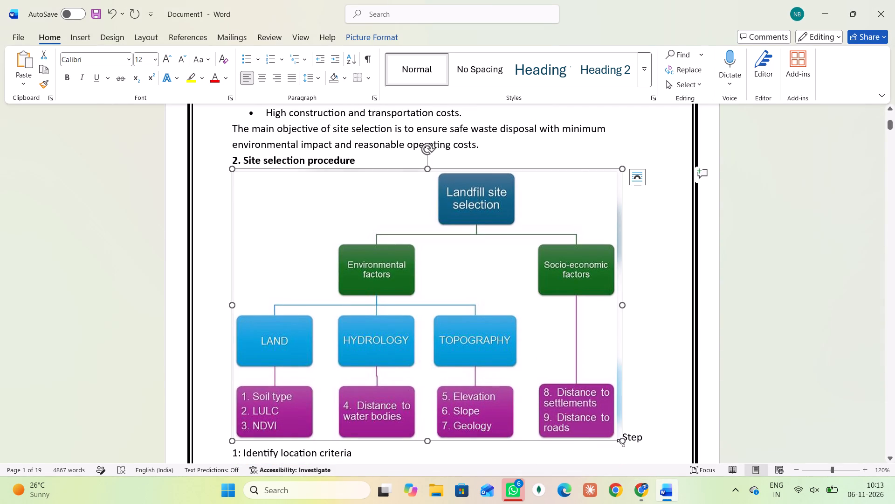
pyautogui.moveTo(622, 441); pyautogui.dragTo(511, 341, button='right')
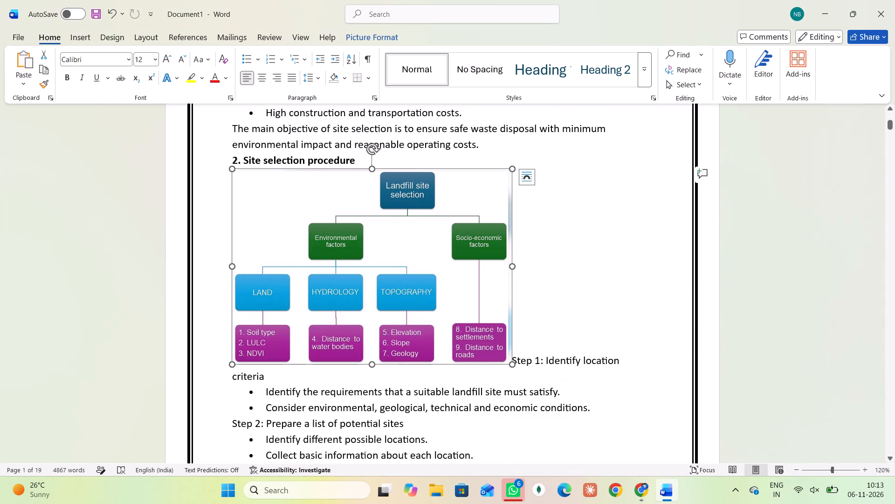
pyautogui.moveTo(513, 366); pyautogui.dragTo(529, 375)
pyautogui.moveTo(529, 375); pyautogui.dragTo(529, 375)
pyautogui.moveTo(513, 366); pyautogui.dragTo(538, 381)
# Move the "Step 1: Identify location criteria" text onto its own line below the flowchart.
pyautogui.click(526, 356)
pyautogui.press('Left')
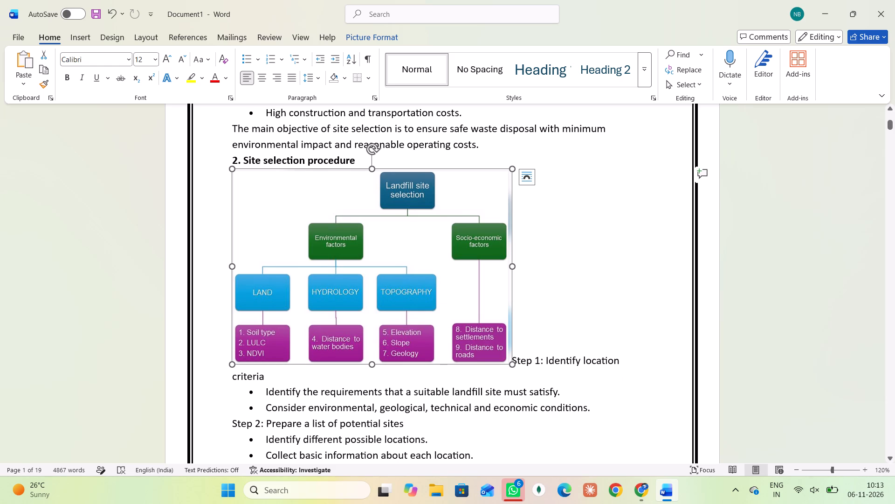
pyautogui.click(526, 356)
pyautogui.click(526, 365)
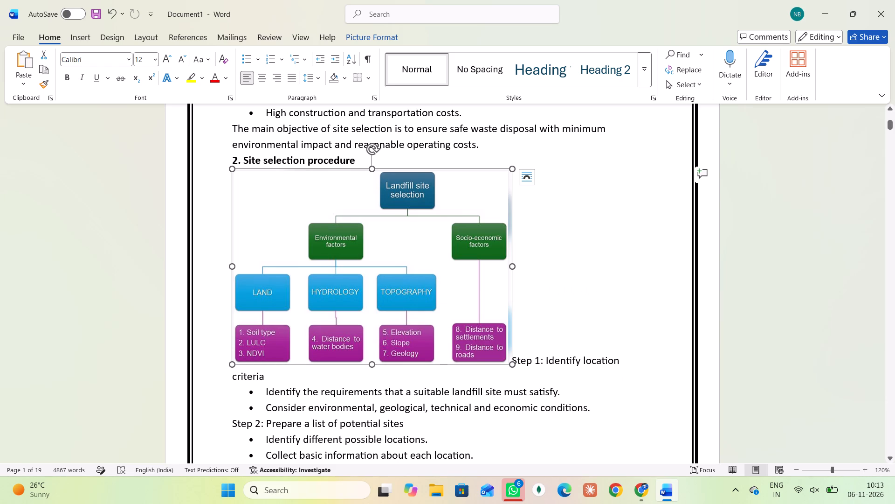
pyautogui.click(519, 357)
pyautogui.click(549, 280)
pyautogui.tripleClick(647, 266)
pyautogui.click(640, 298)
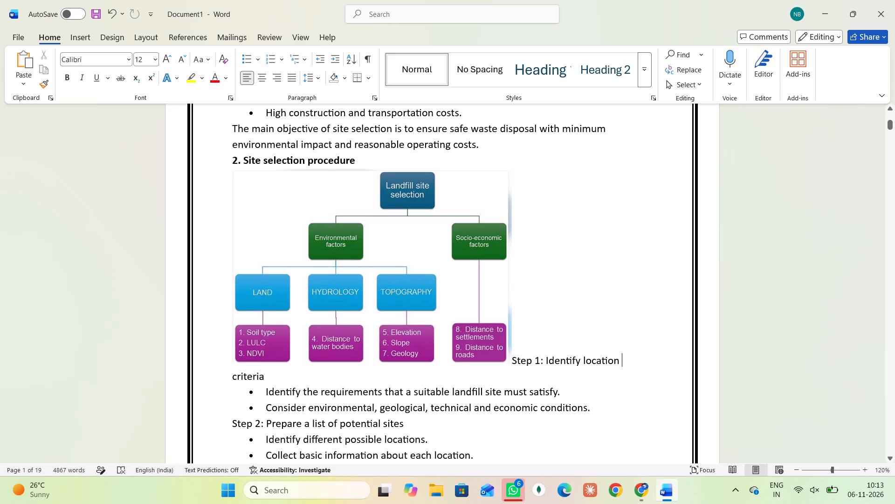
pyautogui.press('Left')
pyautogui.press('Left')
pyautogui.press('Left')
pyautogui.press('Left')
pyautogui.press('Left')
pyautogui.press('Left')
pyautogui.press('Left')
pyautogui.press('Left')
pyautogui.press('Left')
pyautogui.press('Left')
pyautogui.press('Left')
pyautogui.press('Left')
pyautogui.press('Left')
pyautogui.press('Left')
pyautogui.press('Left')
pyautogui.press('Left')
pyautogui.press('Left')
pyautogui.press('Left')
pyautogui.press('Left')
pyautogui.press('Left')
pyautogui.press('Left')
pyautogui.press('Left')
pyautogui.press('Left')
pyautogui.press('Left')
pyautogui.press('Left')
pyautogui.press('Left')
pyautogui.press('Return')
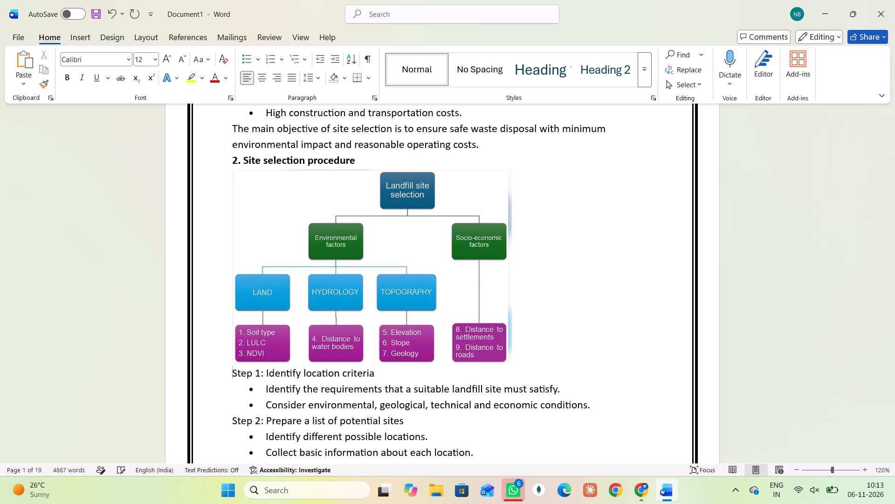
# Switch to ChatGPT and capture the enlarged "Sanitary Landfill - Area Method" diagram from the Above-ground or Area Landfill section as a screen snip.
pyautogui.scroll(-3, 575, 302)
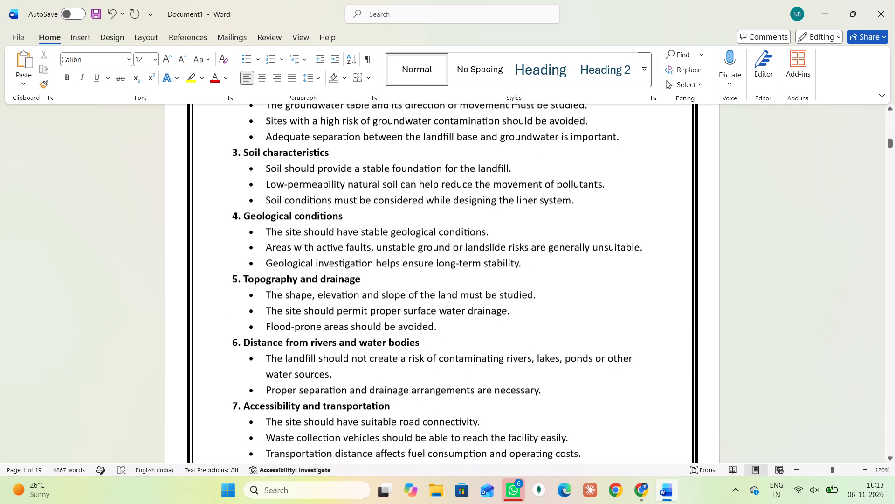
pyautogui.scroll(-2, 575, 302)
pyautogui.hotkey('alt', 'Tab')
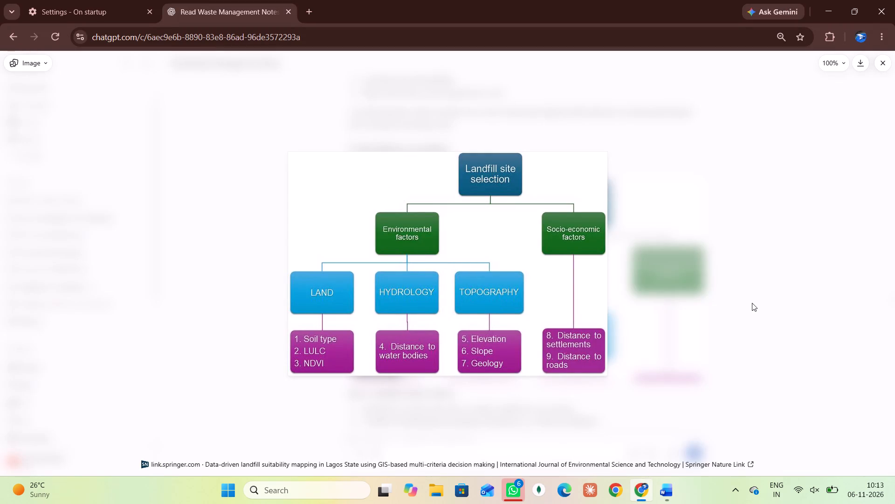
pyautogui.click(752, 303)
pyautogui.scroll(-7, 573, 311)
pyautogui.scroll(2, 573, 311)
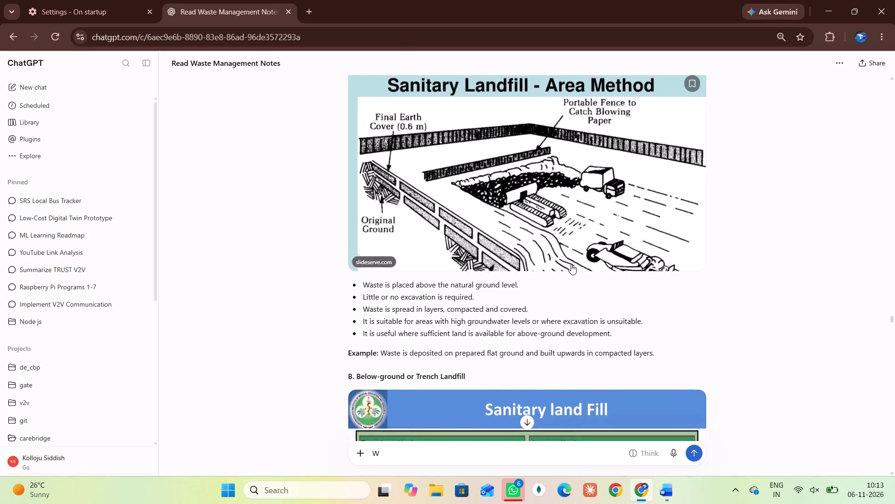
pyautogui.scroll(1, 571, 264)
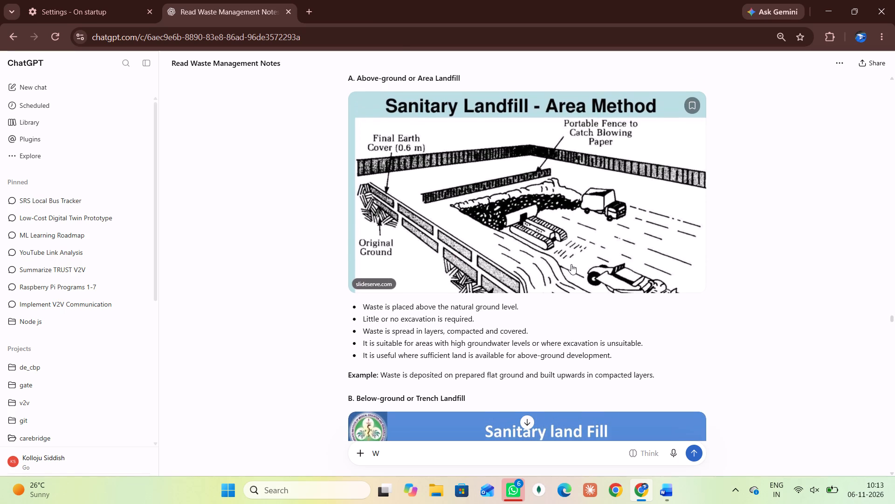
pyautogui.click(604, 188)
pyautogui.press('shift+super+s')
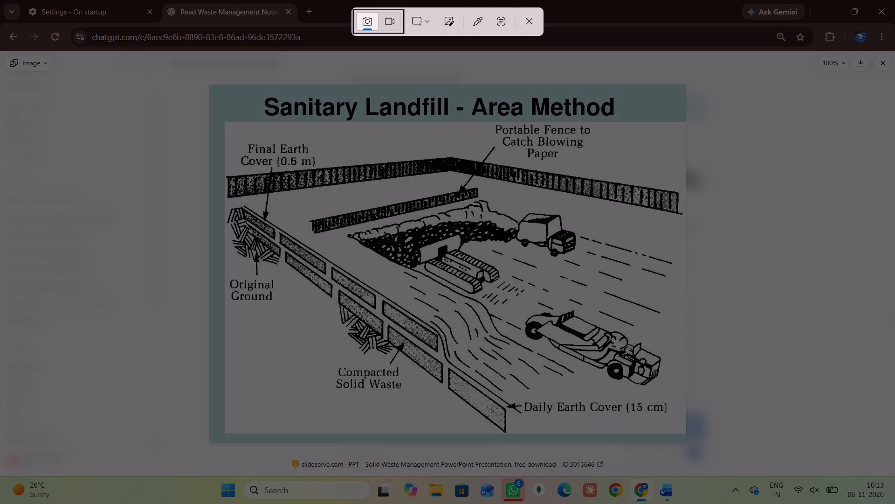
pyautogui.moveTo(213, 84); pyautogui.dragTo(650, 385)
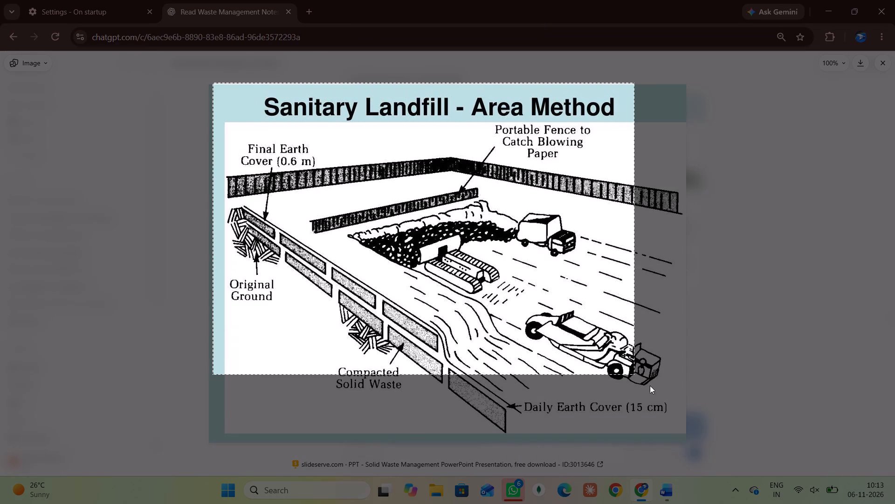
pyautogui.moveTo(650, 385); pyautogui.dragTo(678, 431)
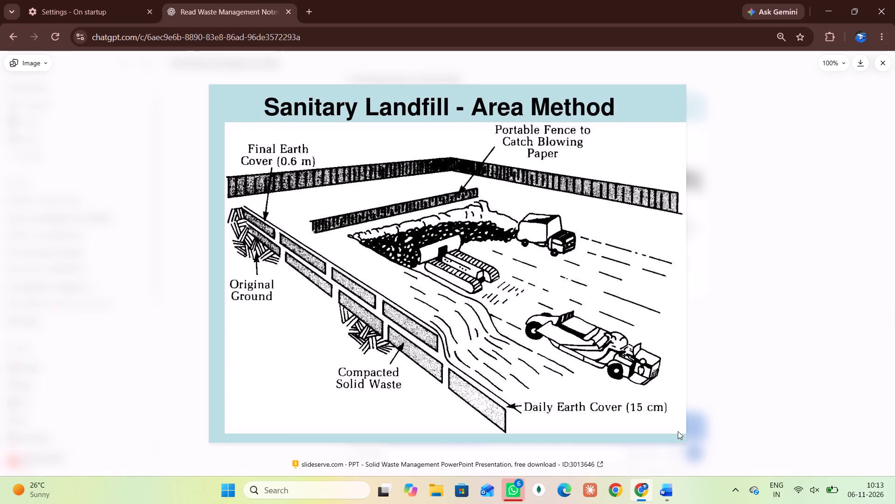
# In Word, replace the source links above the Area Landfill bullet points with the captured Area Method diagram.
pyautogui.hotkey('alt', 'Tab')
pyautogui.scroll(-1, 454, 385)
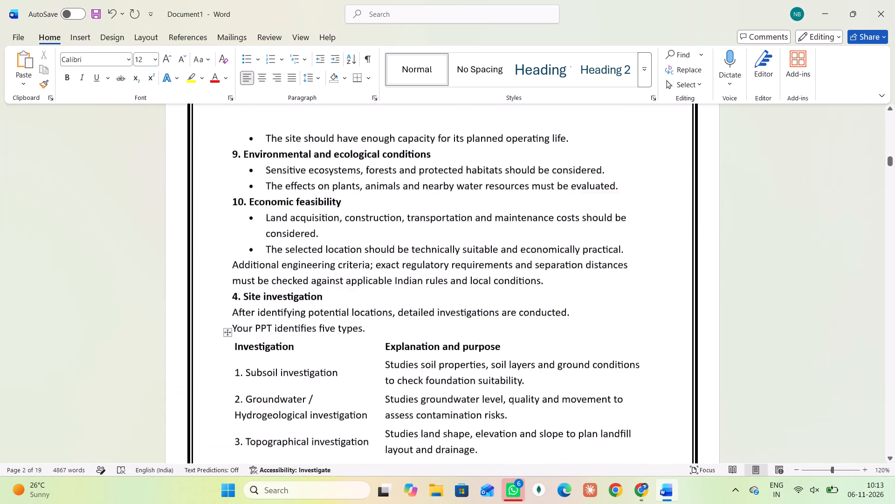
pyautogui.scroll(-1, 454, 385)
pyautogui.moveTo(304, 172); pyautogui.dragTo(230, 153)
pyautogui.hotkey('ctrl', 'v')
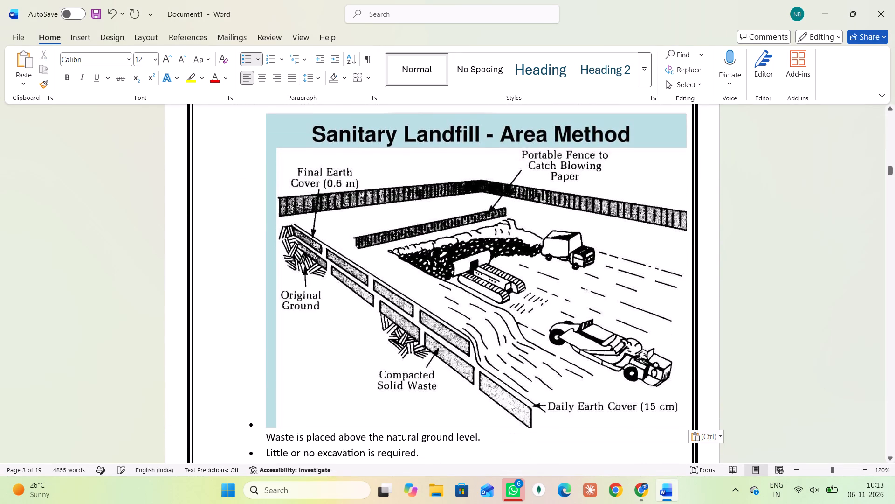
# Shrink the pasted Area Method diagram proportionally to about 60% of its pasted width.
pyautogui.click(331, 265)
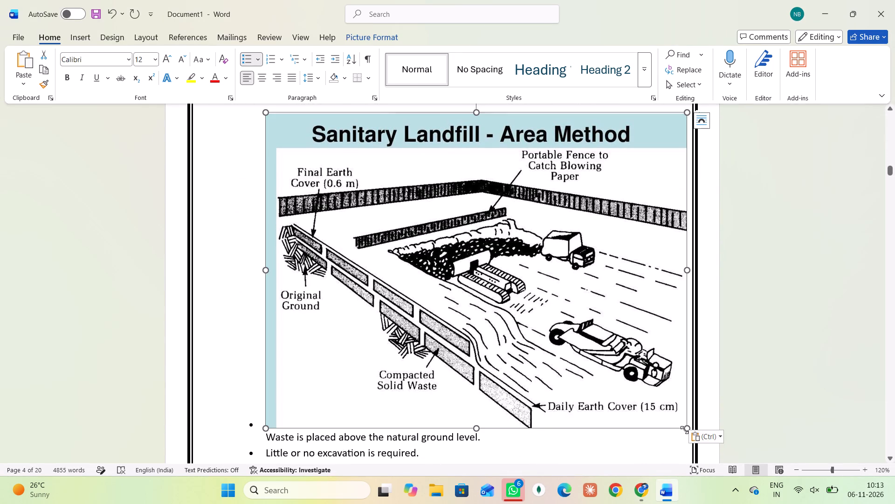
pyautogui.moveTo(690, 428); pyautogui.dragTo(518, 267)
pyautogui.click(518, 267)
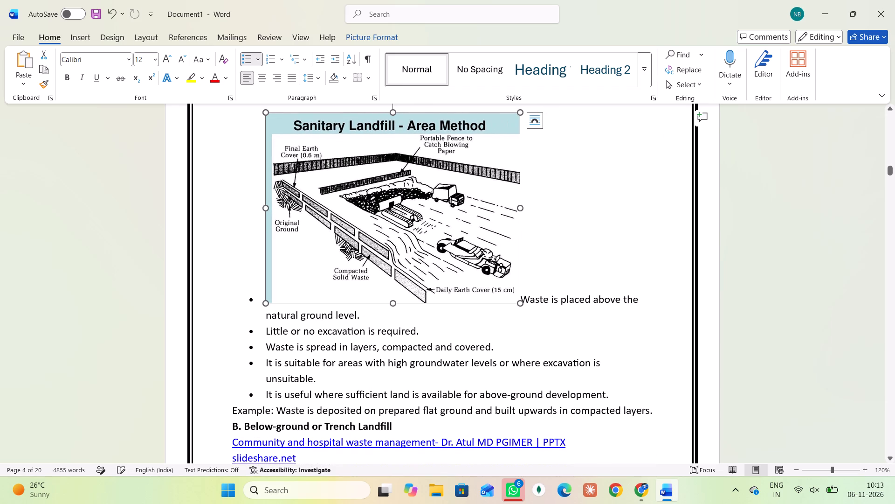
# Move the "Waste is placed above the natural ground level." text to its own bullet below the Area Method diagram.
pyautogui.click(525, 299)
pyautogui.press('Left')
pyautogui.press('Return')
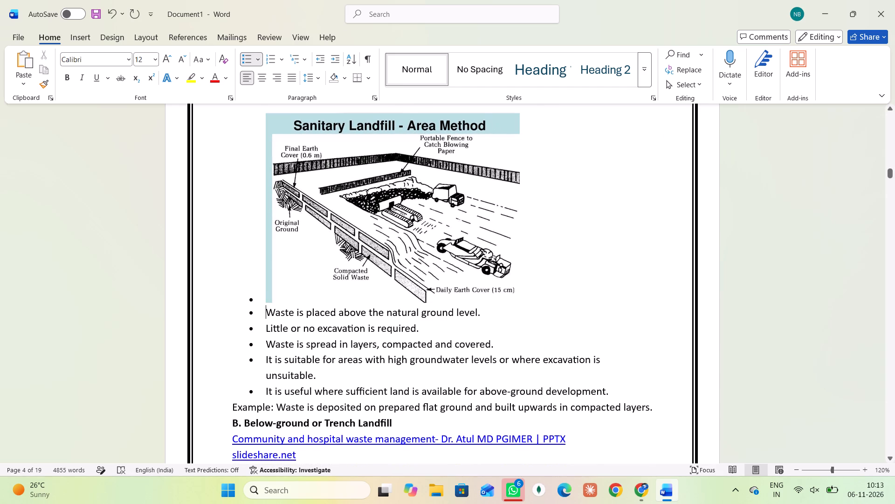
pyautogui.hotkey('alt', 'Tab')
pyautogui.scroll(-2, 447, 251)
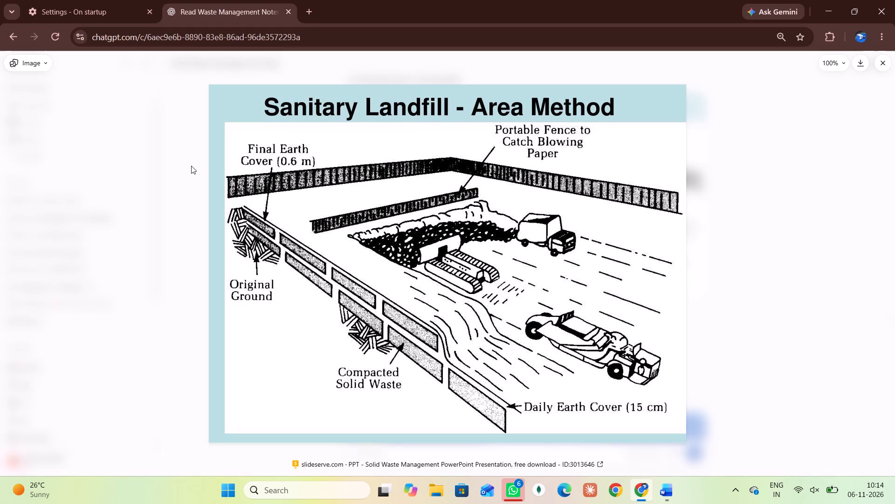
pyautogui.doubleClick(191, 166)
pyautogui.scroll(-3, 409, 289)
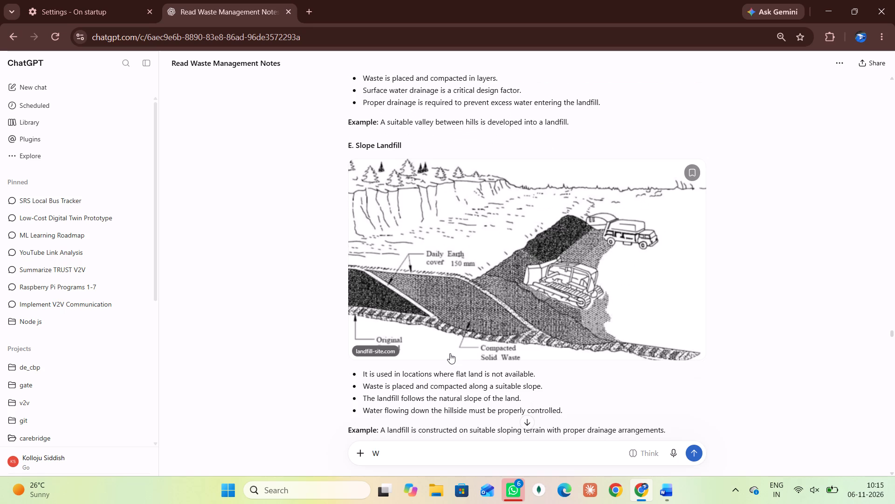
pyautogui.scroll(-2, 450, 353)
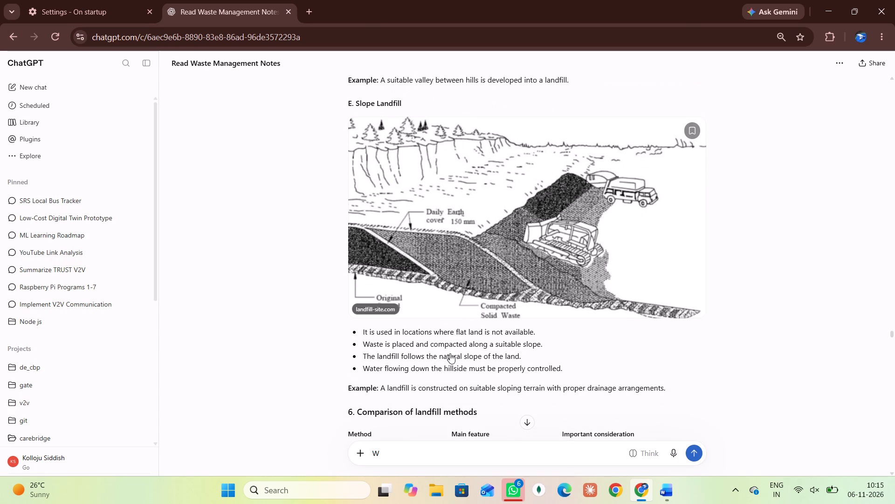
pyautogui.scroll(-5, 450, 353)
pyautogui.hscroll(1, 450, 353)
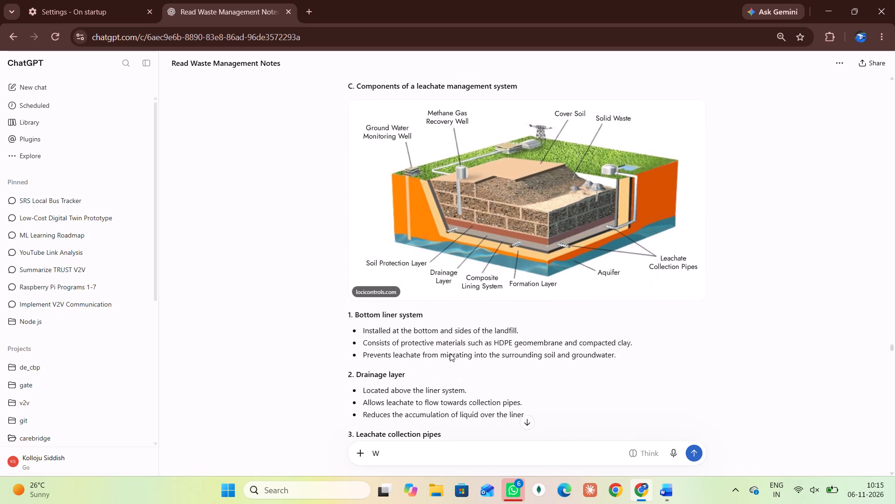
pyautogui.hscroll(1, 450, 353)
pyautogui.scroll(-1, 450, 353)
pyautogui.scroll(1, 450, 353)
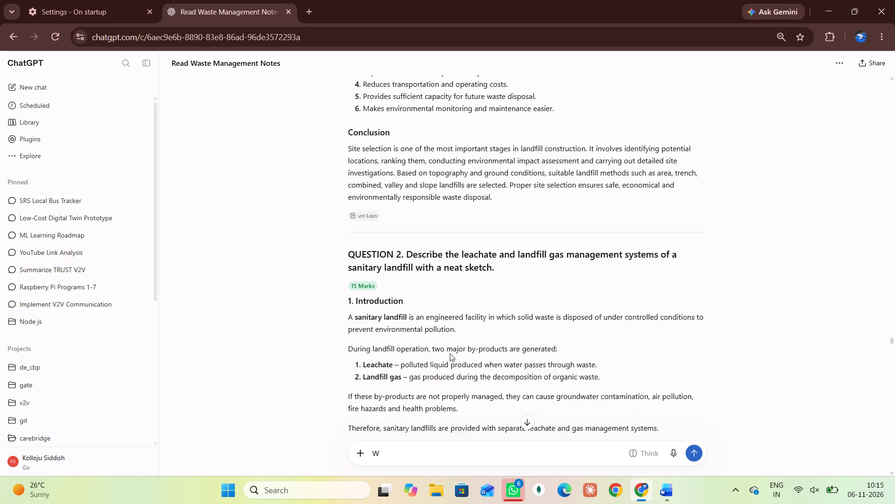
pyautogui.scroll(2, 450, 353)
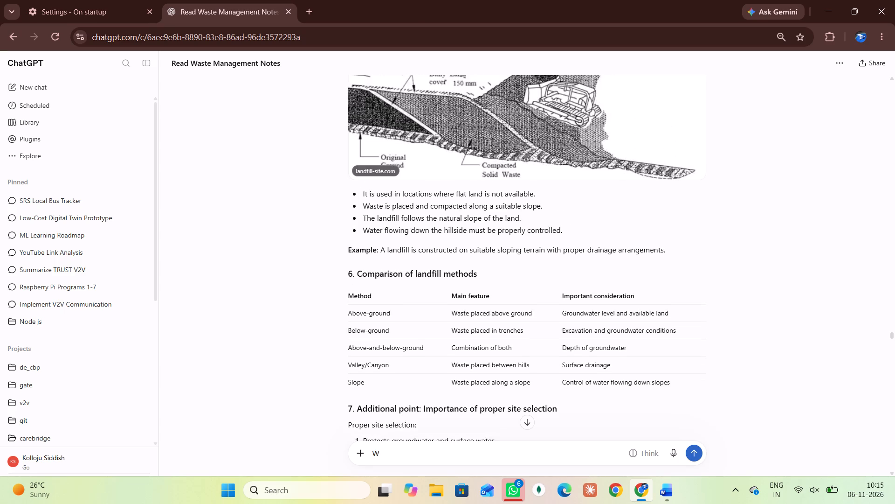
pyautogui.scroll(1, 450, 353)
pyautogui.scroll(-2, 450, 353)
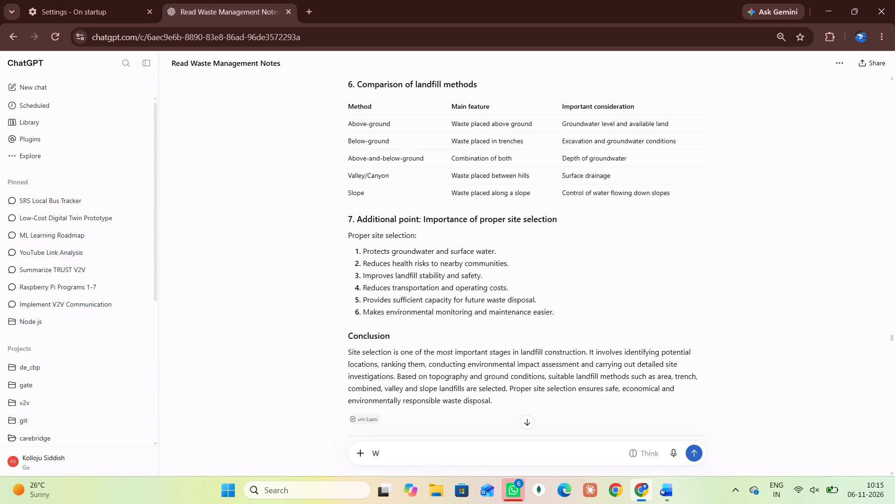
pyautogui.scroll(-1, 450, 353)
# Return to Word and shrink the pasted cross-section diagram proportionally to about 57% of its pasted width.
pyautogui.hotkey('alt', 'Tab')
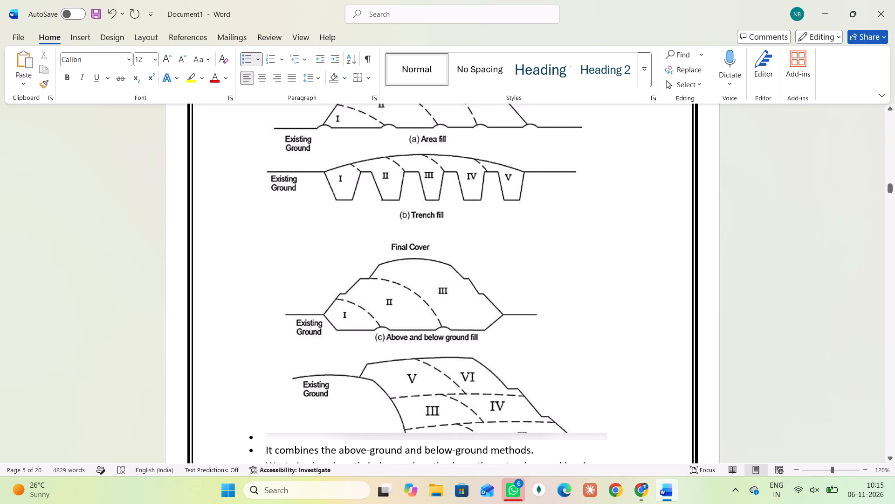
pyautogui.click(447, 280)
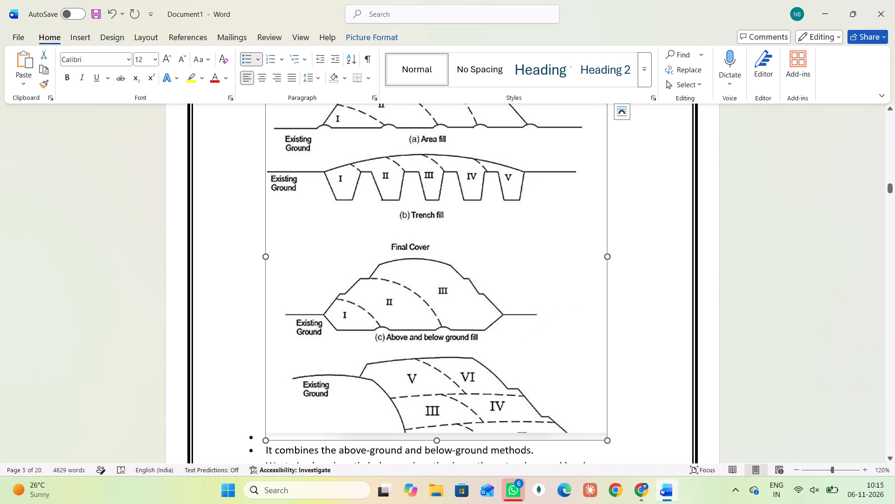
pyautogui.moveTo(605, 437); pyautogui.dragTo(450, 281)
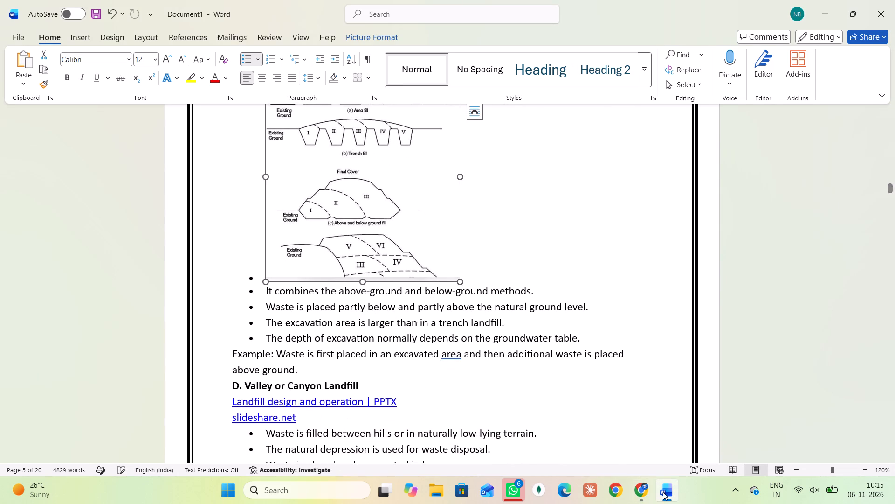
# Switch to File Explorer and open the oe folder inside MIDS on Local Disk (C:).
pyautogui.click(434, 490)
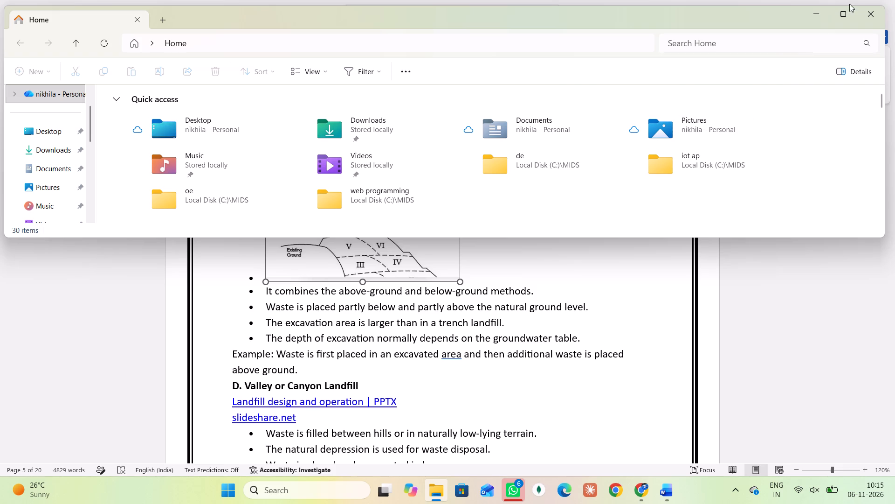
pyautogui.click(846, 21)
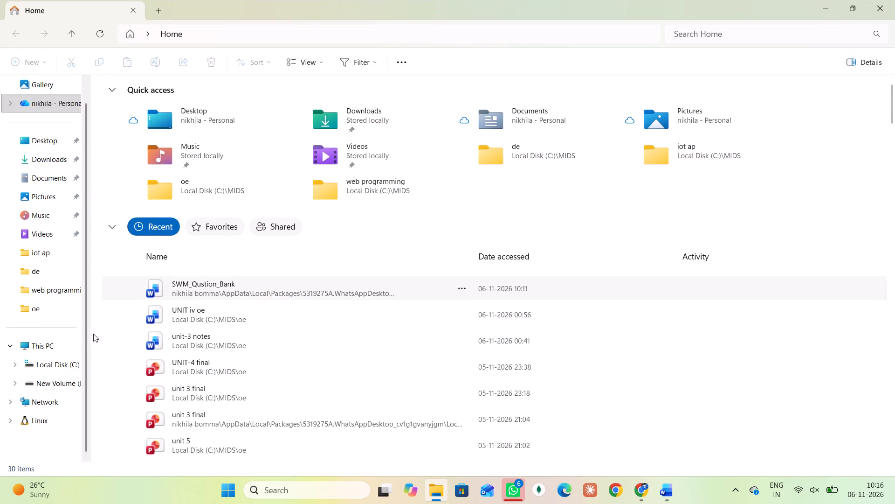
pyautogui.doubleClick(50, 369)
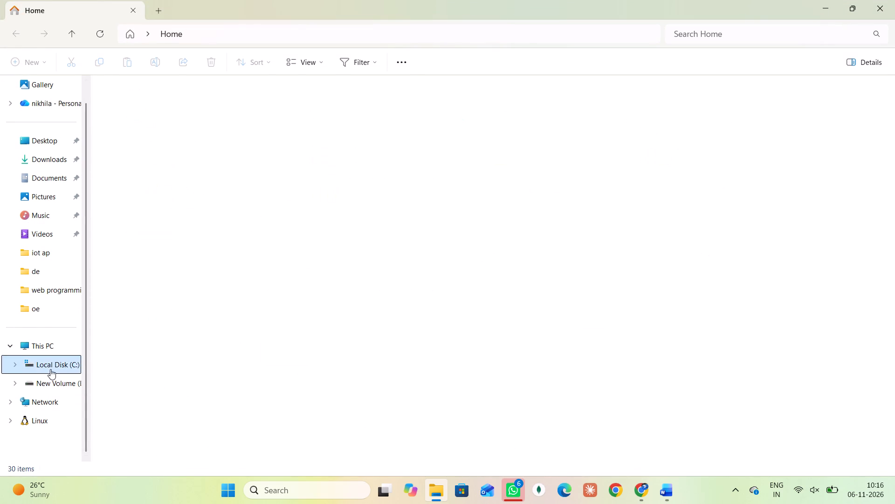
pyautogui.doubleClick(173, 169)
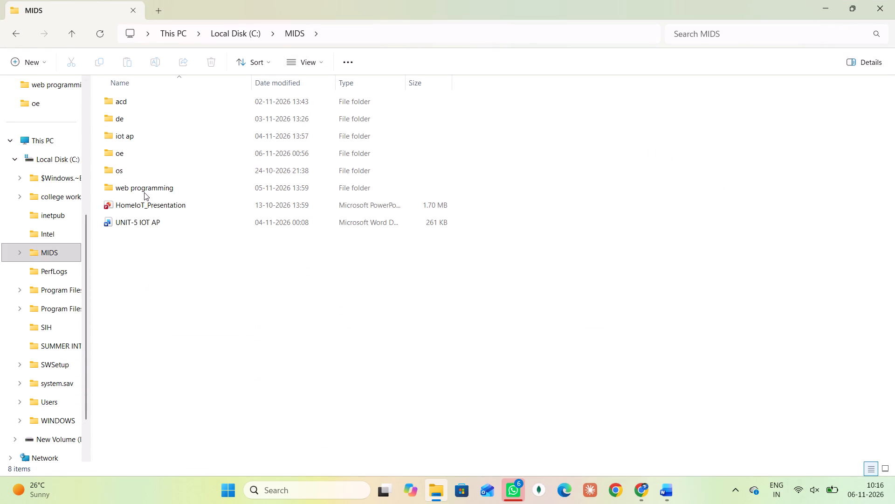
pyautogui.doubleClick(144, 153)
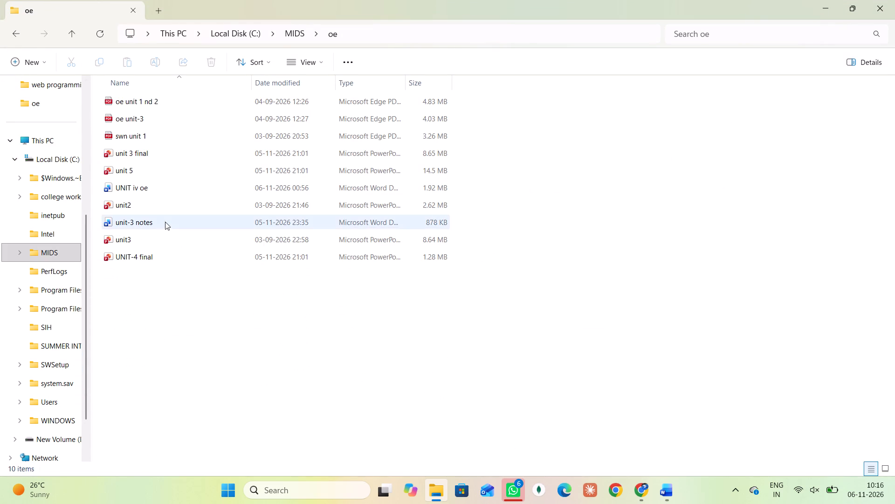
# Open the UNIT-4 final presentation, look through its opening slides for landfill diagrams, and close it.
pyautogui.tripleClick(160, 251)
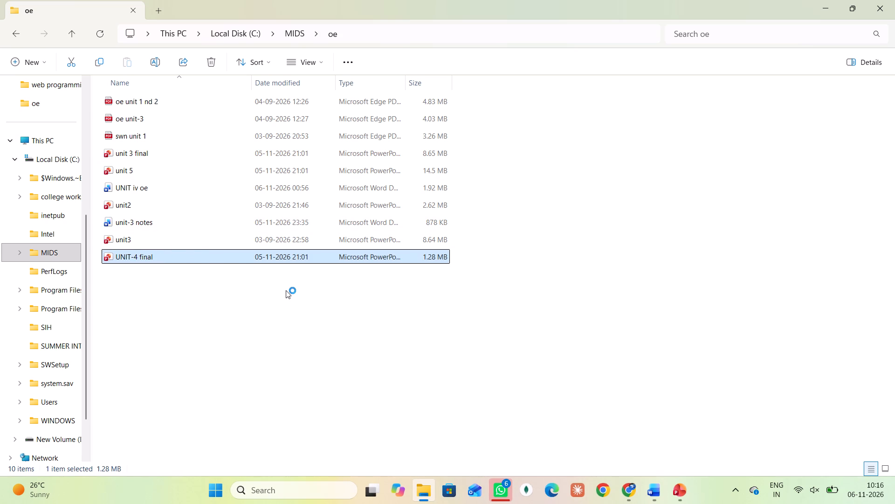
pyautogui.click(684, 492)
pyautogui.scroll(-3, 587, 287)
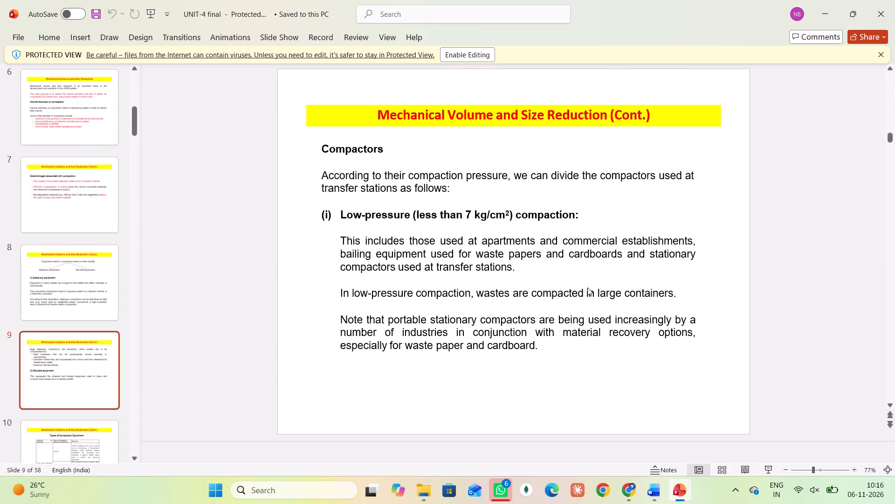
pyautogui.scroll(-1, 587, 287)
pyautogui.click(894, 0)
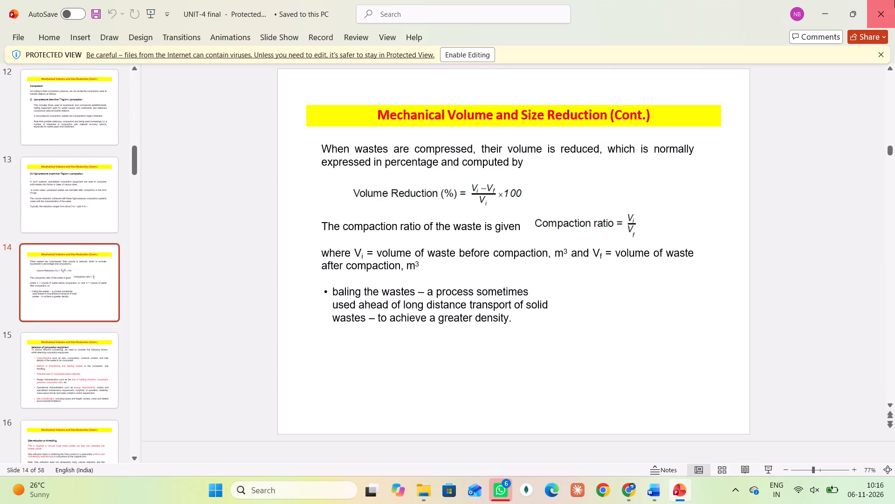
# Open the unit 5 presentation and look through its Engineered Landfills - Types slides for diagrams of each landfill method.
pyautogui.doubleClick(145, 167)
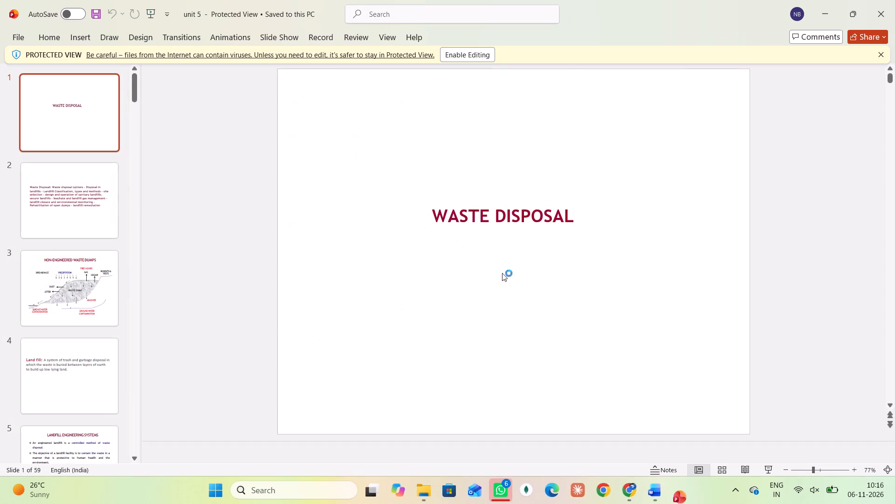
pyautogui.scroll(-1, 436, 298)
pyautogui.click(45, 283)
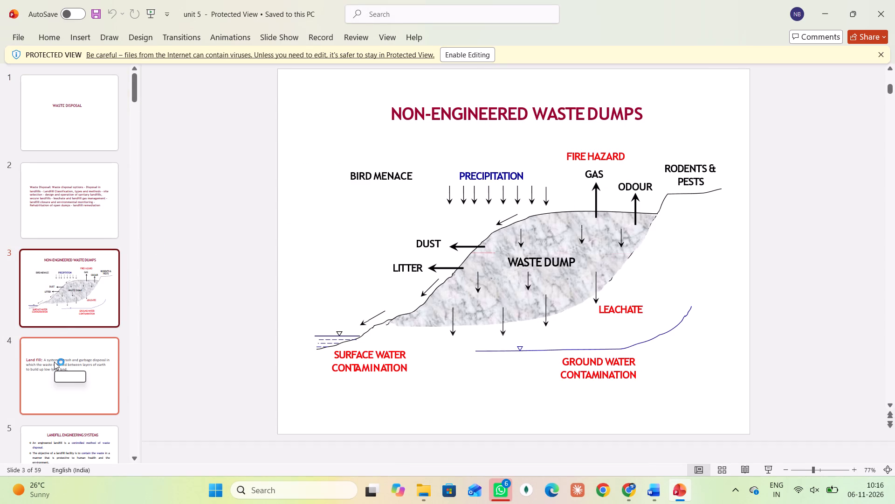
pyautogui.scroll(-1, 62, 337)
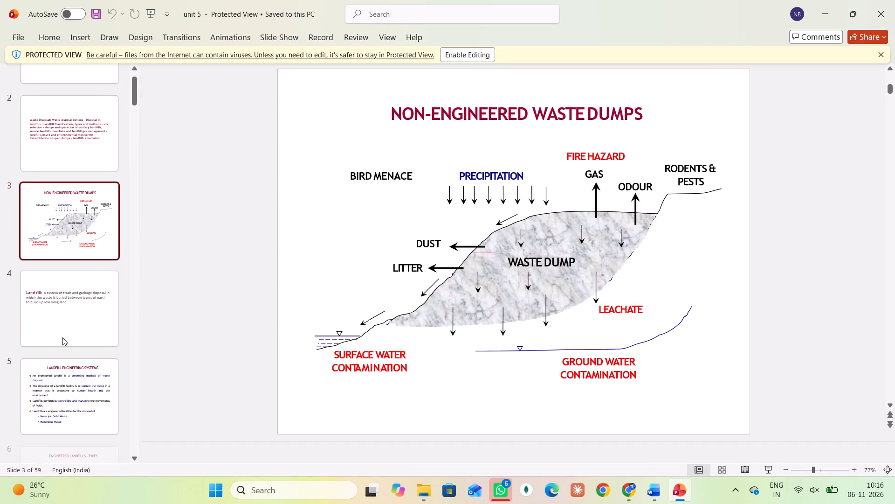
pyautogui.scroll(-1, 62, 337)
pyautogui.click(89, 246)
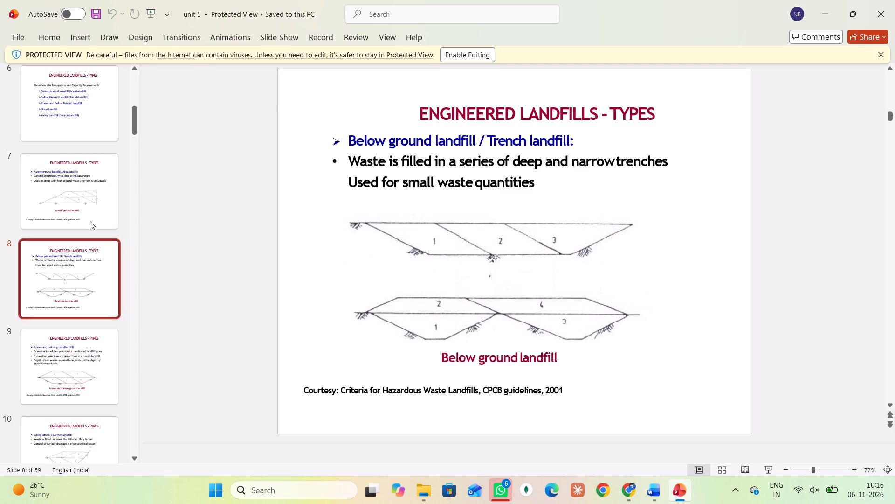
pyautogui.click(89, 204)
pyautogui.scroll(1, 89, 204)
pyautogui.click(79, 339)
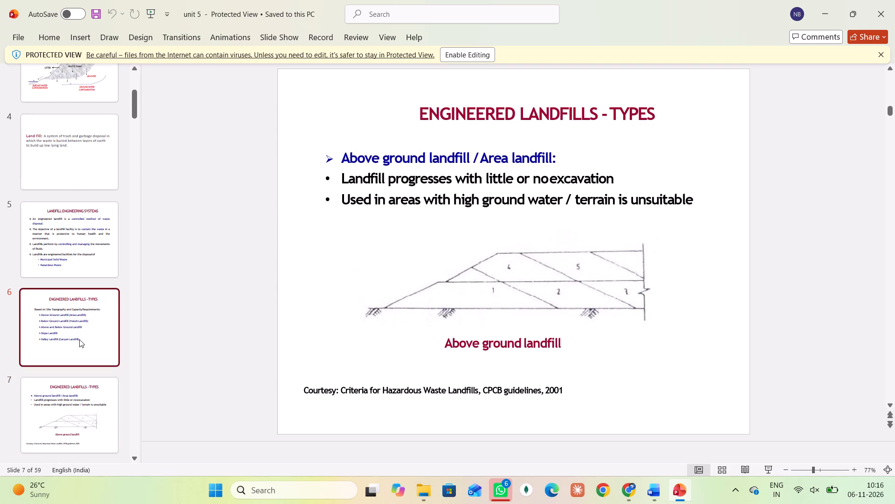
pyautogui.click(72, 393)
pyautogui.scroll(-1, 72, 393)
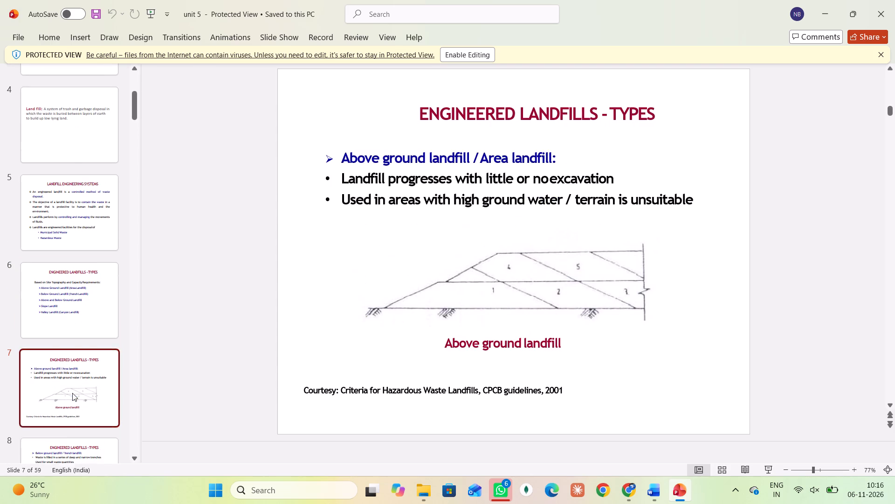
pyautogui.scroll(-2, 72, 393)
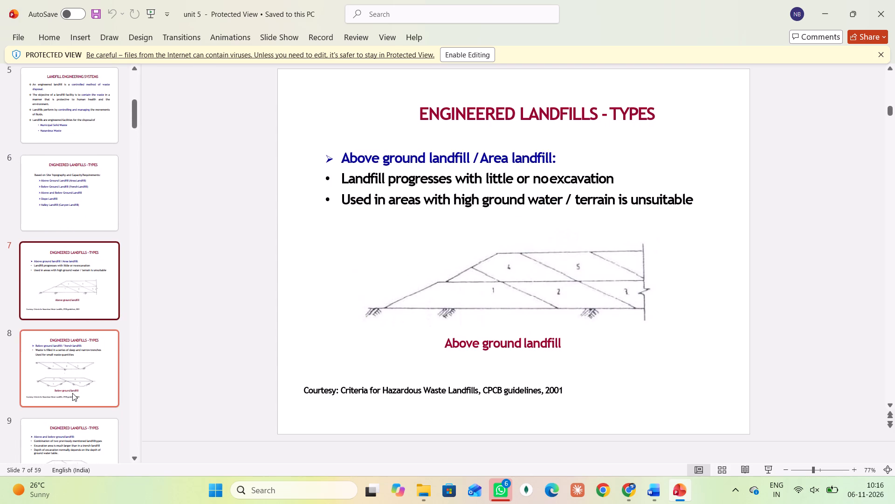
pyautogui.click(65, 386)
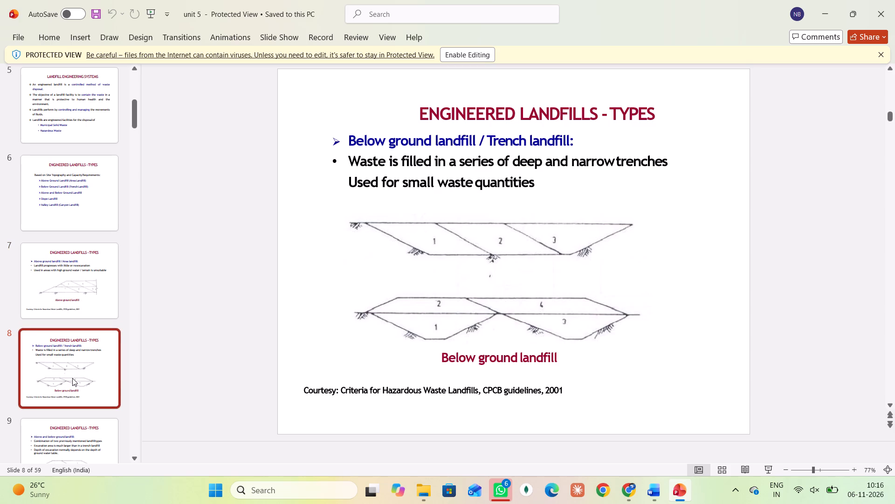
pyautogui.scroll(-1, 71, 396)
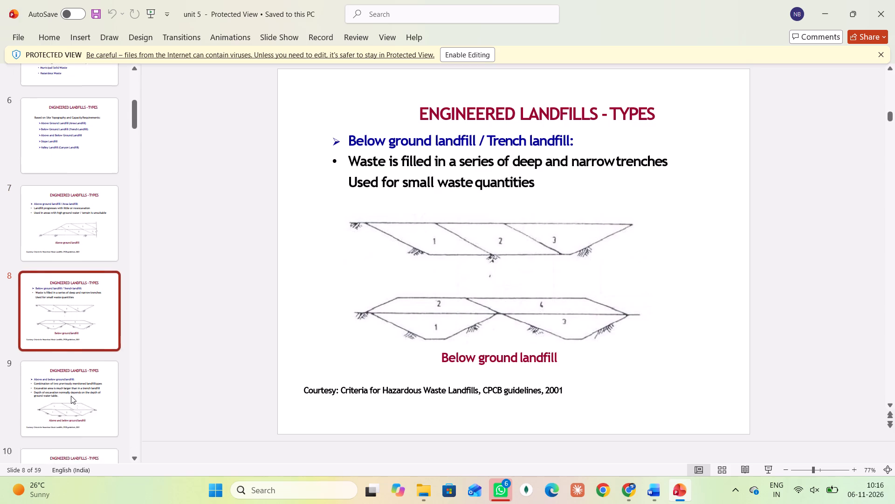
pyautogui.scroll(-1, 71, 396)
pyautogui.scroll(1, 71, 396)
pyautogui.scroll(-1, 71, 396)
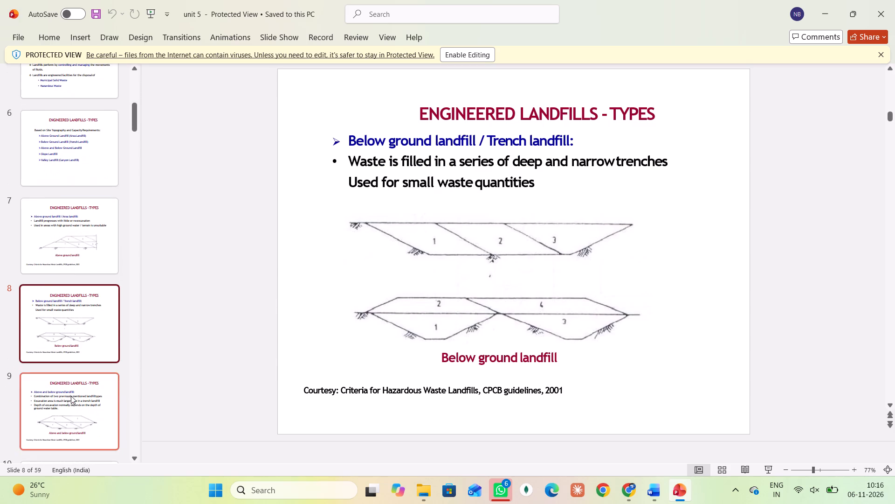
# Return to Word and delete the captured diagrams under "C. Above-and-Below-Ground Landfill" and "B. Below-ground or Trench Landfill".
pyautogui.click(630, 483)
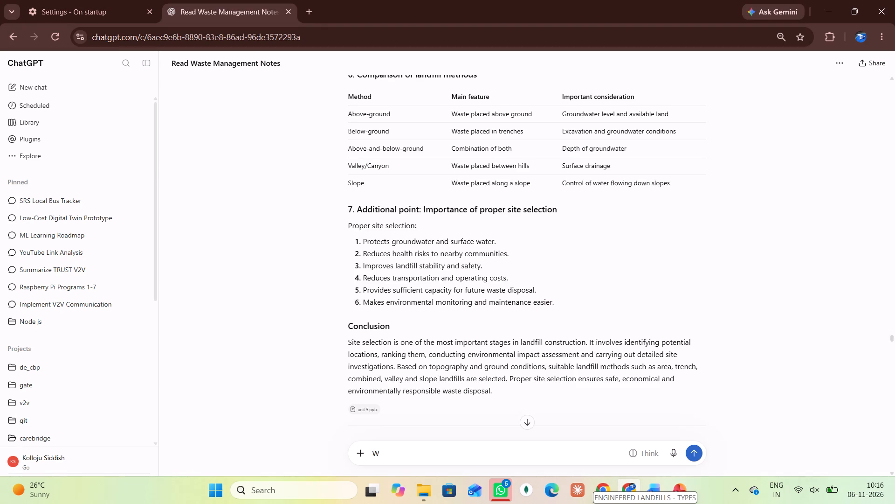
pyautogui.scroll(3, 568, 321)
pyautogui.click(656, 483)
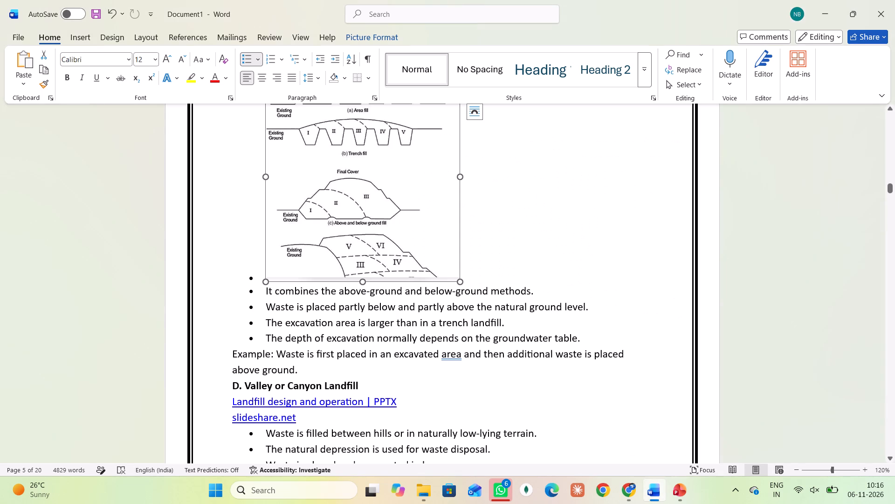
pyautogui.click(415, 260)
pyautogui.press('Delete')
pyautogui.scroll(2, 415, 260)
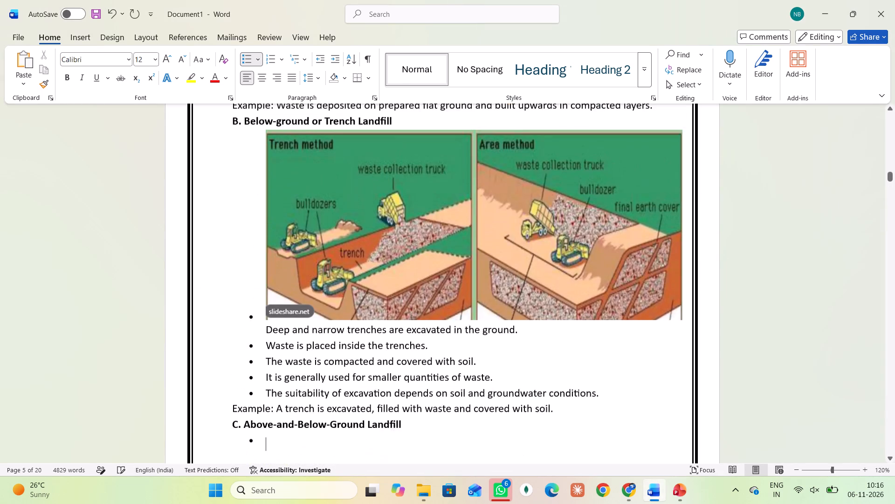
pyautogui.rightClick(415, 260)
pyautogui.click(415, 260)
pyautogui.press('Delete')
pyautogui.scroll(1, 415, 260)
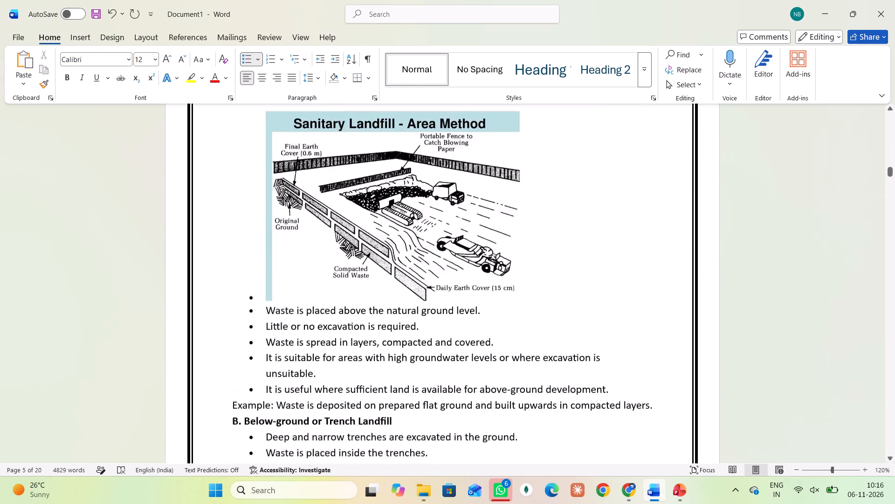
# Delete the Sanitary Landfill - Area Method diagram under "A. Above-ground or Area Landfill" and remove the bullet from its empty line.
pyautogui.scroll(1, 415, 260)
pyautogui.click(411, 236)
pyautogui.press('Delete')
pyautogui.scroll(1, 411, 236)
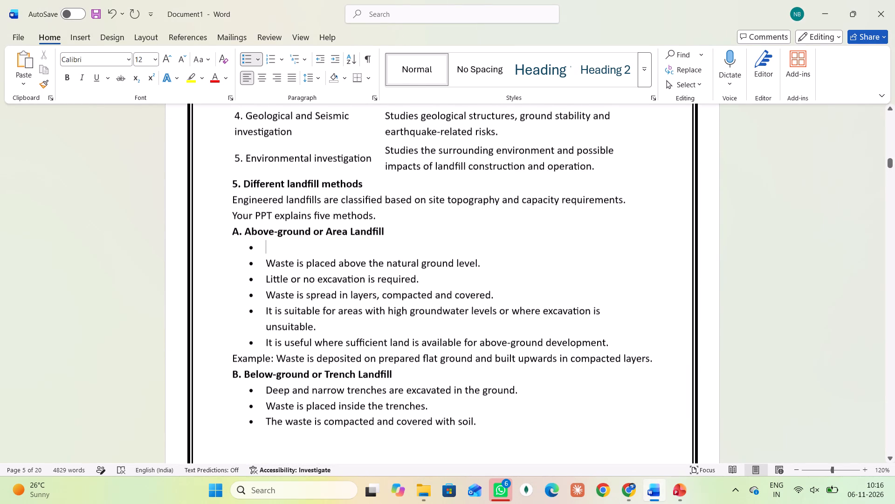
pyautogui.scroll(1, 411, 236)
pyautogui.press('BackSpace')
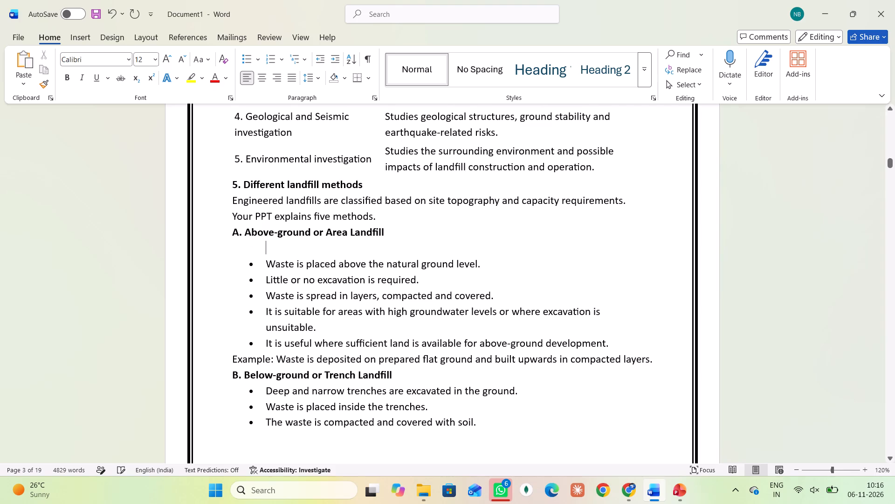
# Capture the captioned Above ground landfill diagram from slide 7 of unit 5 and paste it under heading A in Word.
pyautogui.hotkey('alt', 'Tab')
pyautogui.hotkey('alt', 'Tab')
pyautogui.click(692, 499)
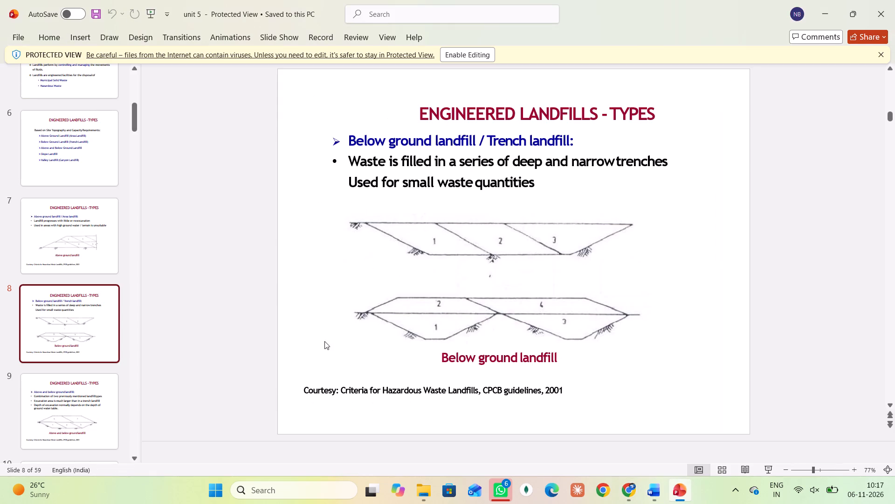
pyautogui.click(74, 208)
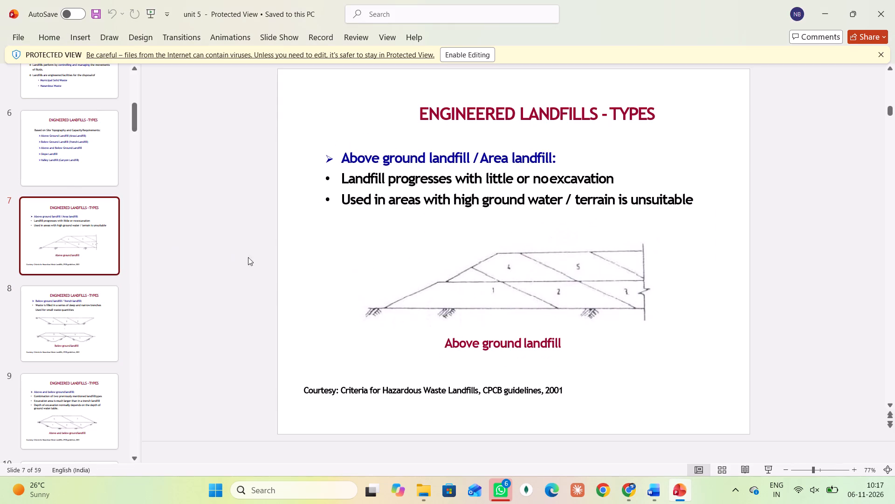
pyautogui.keyDown('shift'); pyautogui.click(297, 307); pyautogui.keyUp('shift')
pyautogui.press('shift+super+s')
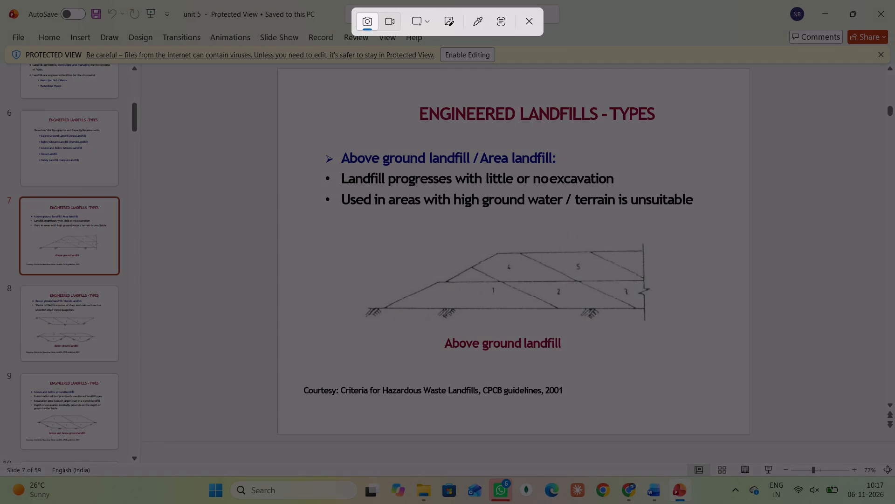
pyautogui.moveTo(326, 221); pyautogui.dragTo(698, 364)
pyautogui.hotkey('alt', 'Tab')
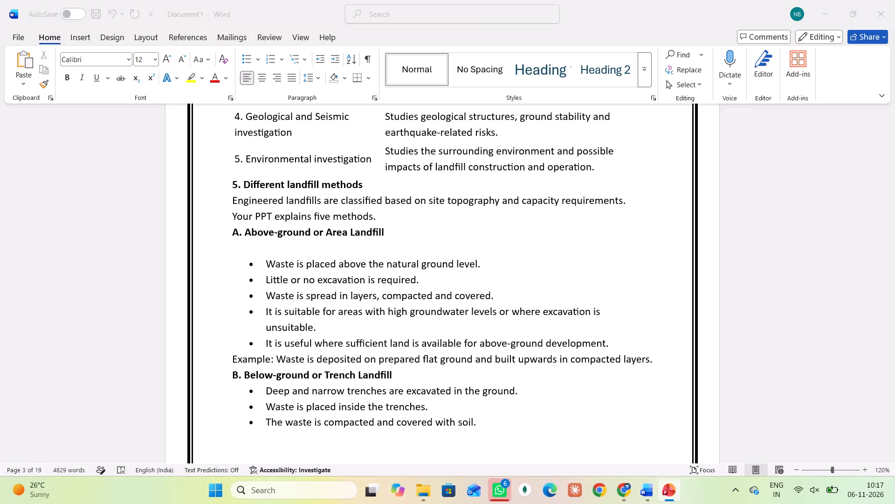
pyautogui.hotkey('ctrl', 'v')
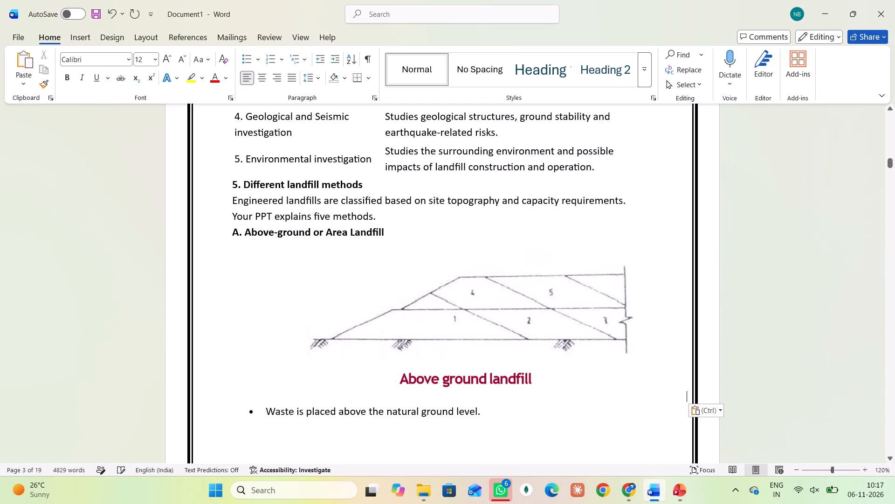
# Shrink the pasted Above ground landfill diagram proportionally to about 65% of its pasted width.
pyautogui.click(493, 315)
pyautogui.scroll(-1, 483, 346)
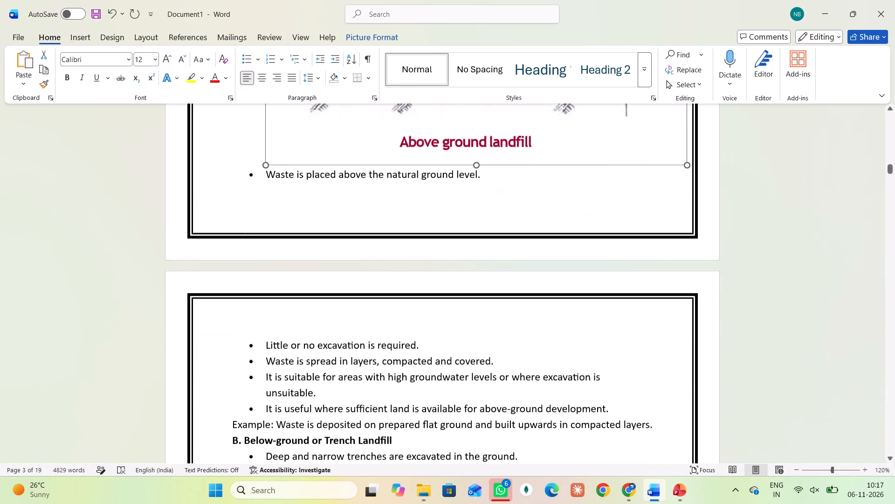
pyautogui.scroll(-1, 483, 346)
pyautogui.scroll(1, 483, 346)
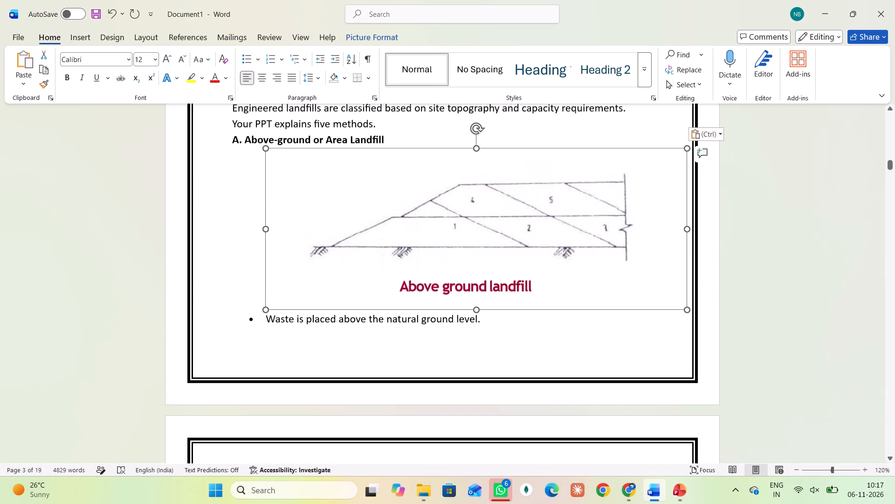
pyautogui.moveTo(685, 308); pyautogui.dragTo(522, 252)
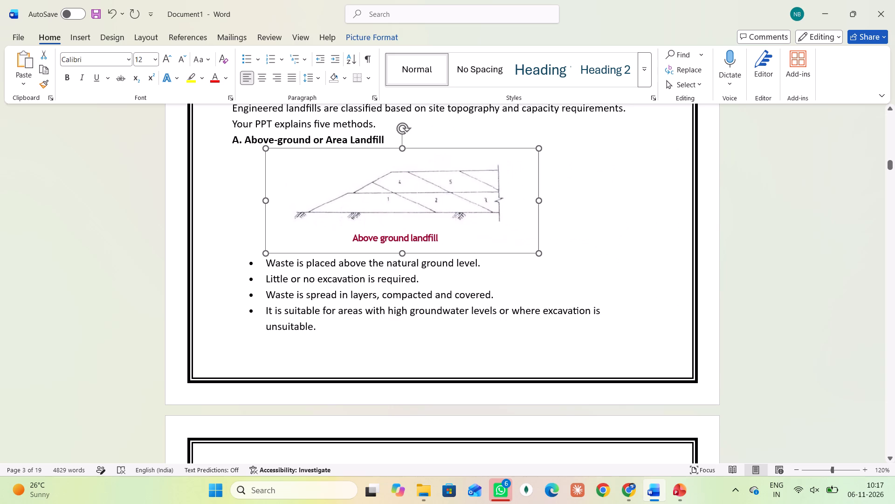
pyautogui.moveTo(522, 252); pyautogui.dragTo(520, 252)
# Capture the captioned Below ground landfill diagrams from slide 8 and paste them on a new line after section B's example in Word.
pyautogui.hotkey('alt', 'Tab')
pyautogui.scroll(-1, 510, 323)
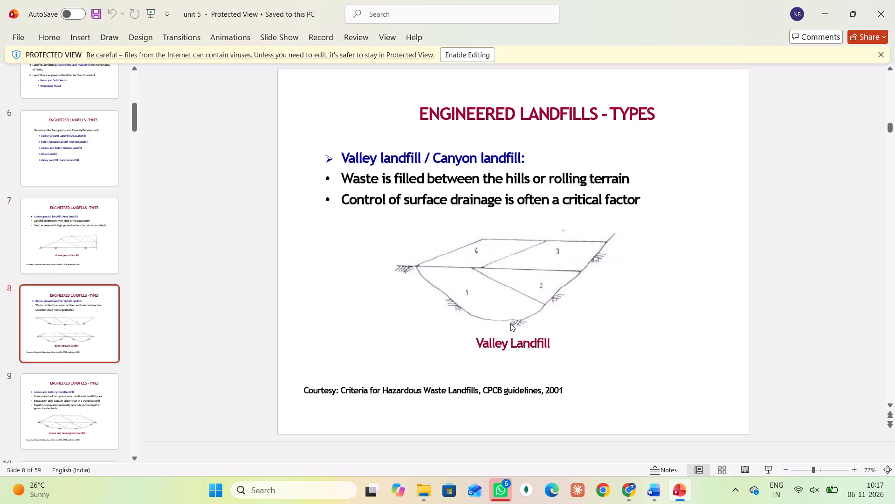
pyautogui.scroll(-1, 510, 323)
pyautogui.click(87, 228)
pyautogui.scroll(2, 87, 228)
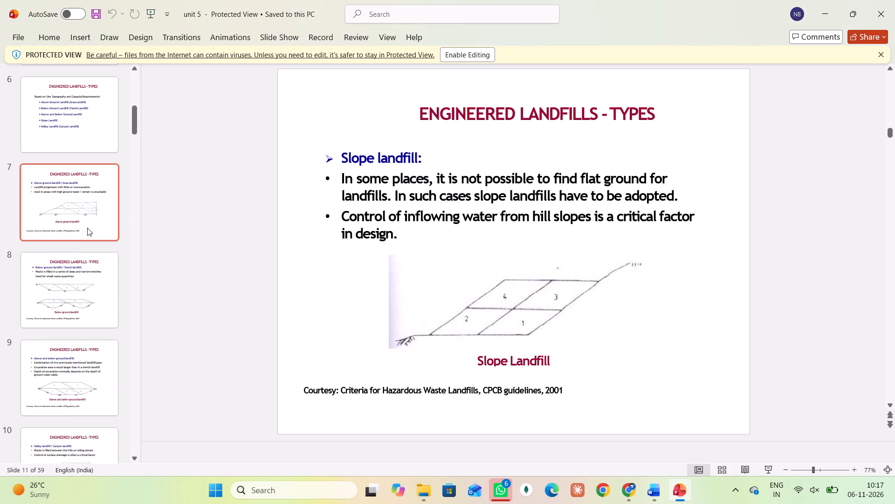
pyautogui.click(82, 288)
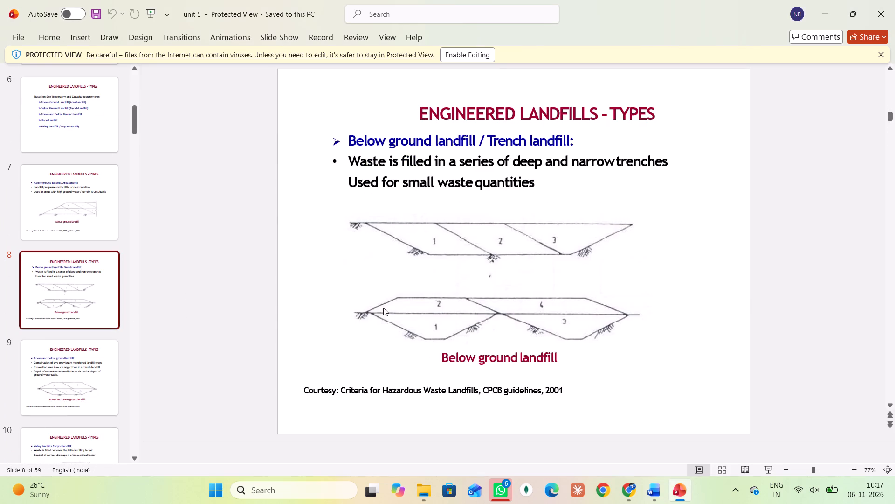
pyautogui.press('shift+super+s')
pyautogui.moveTo(327, 204); pyautogui.dragTo(693, 356)
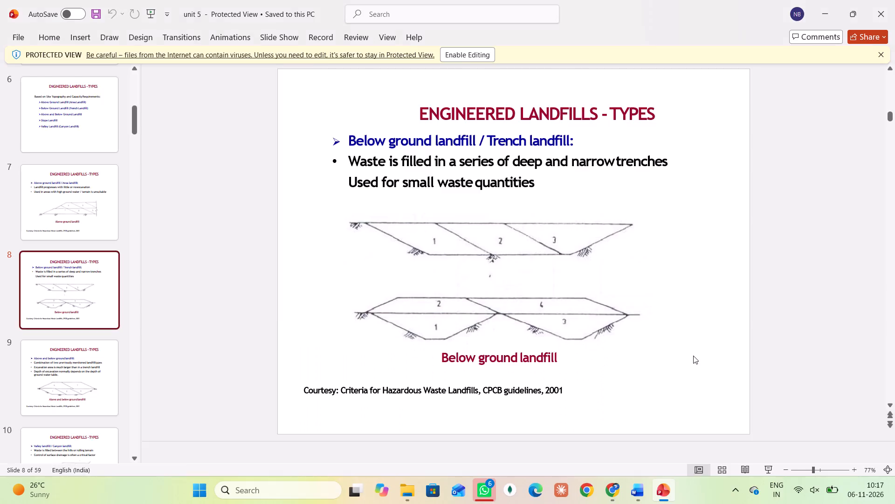
pyautogui.hotkey('alt', 'Tab')
pyautogui.scroll(-2, 535, 308)
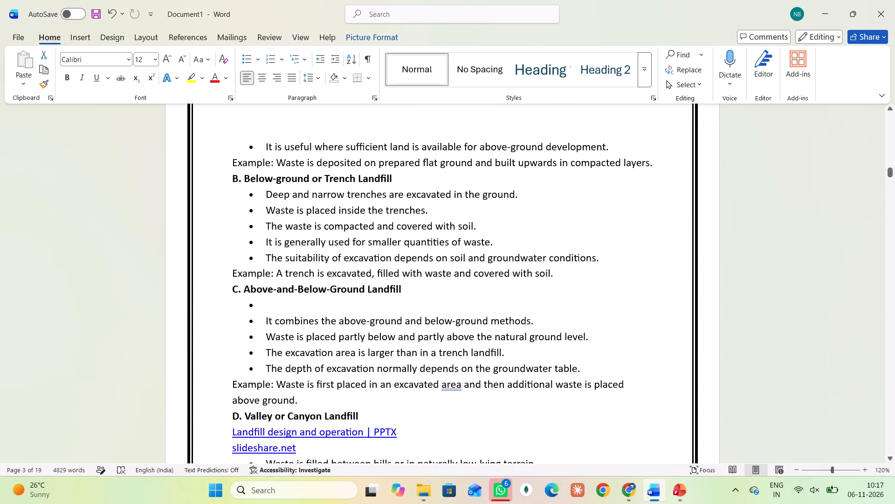
pyautogui.click(413, 177)
pyautogui.click(581, 269)
pyautogui.press('Return')
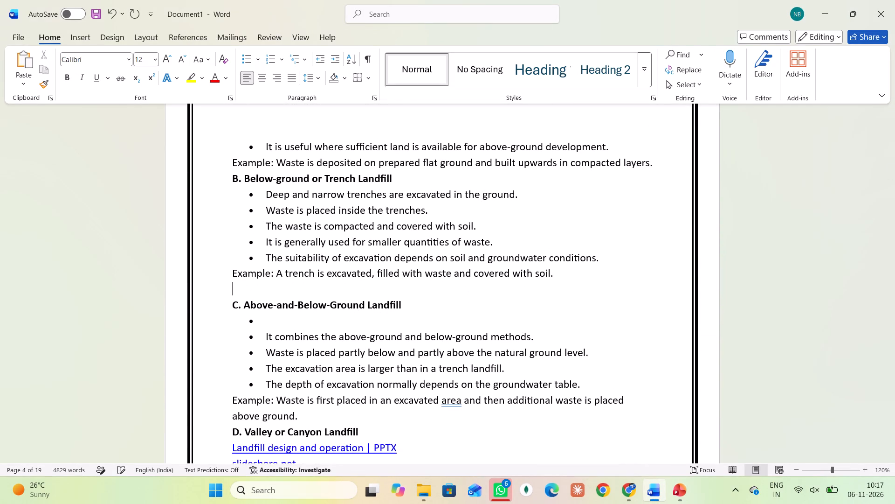
pyautogui.hotkey('ctrl', 'v')
pyautogui.scroll(-1, 501, 351)
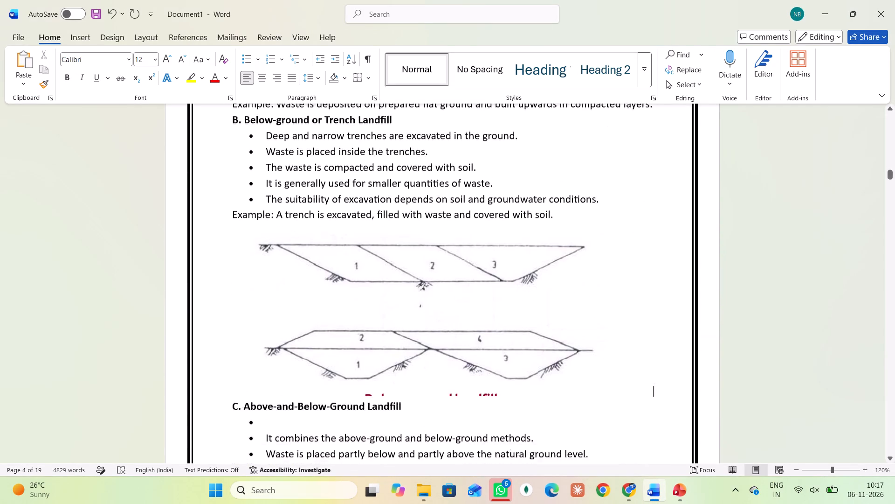
# Capture the captioned Above and below ground landfill diagram from slide 9 and paste it on a new line after section C's example in Word.
pyautogui.hotkey('alt', 'Tab')
pyautogui.scroll(-1, 501, 351)
pyautogui.scroll(2, 73, 116)
pyautogui.scroll(-1, 55, 311)
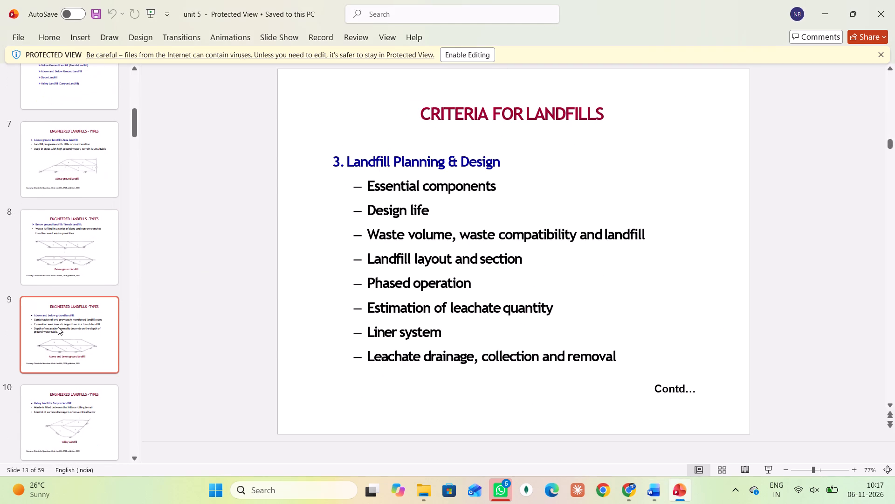
pyautogui.click(58, 327)
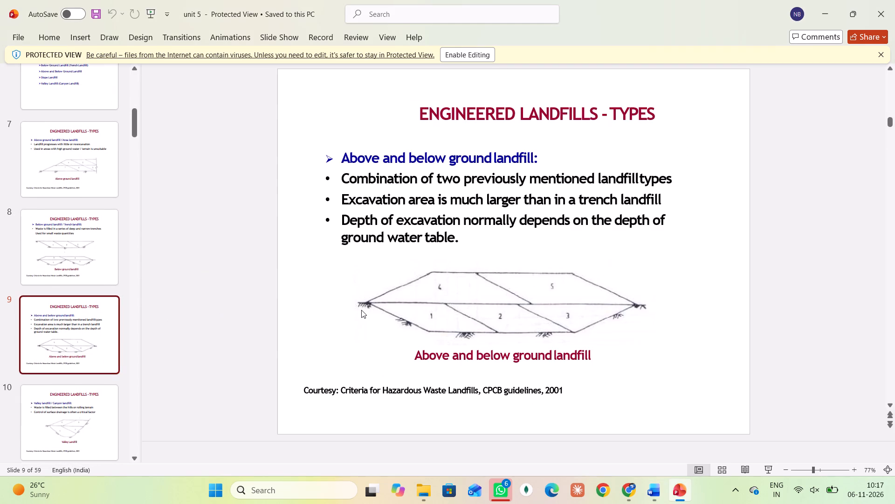
pyautogui.press('shift+super+s')
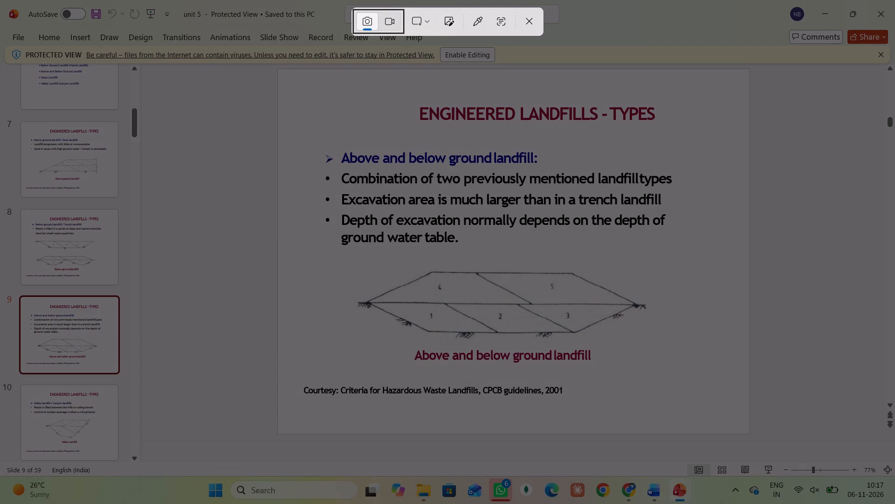
pyautogui.moveTo(340, 257); pyautogui.dragTo(661, 373)
pyautogui.hotkey('alt', 'Tab')
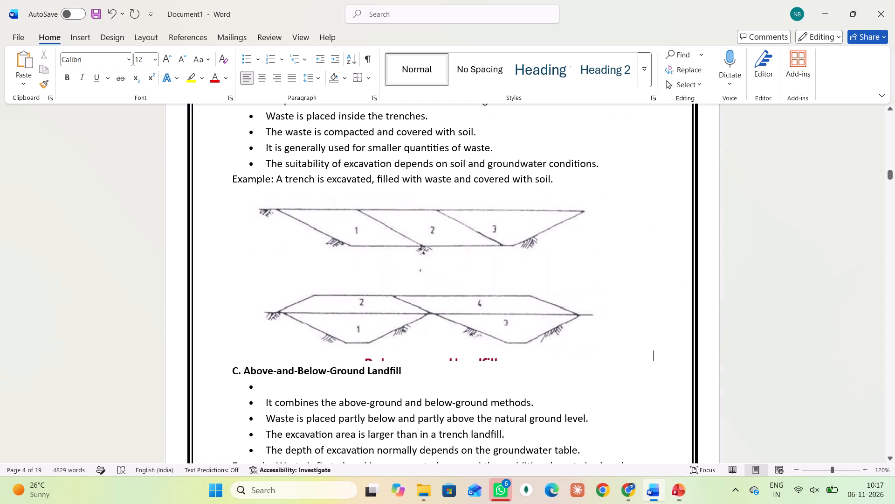
pyautogui.scroll(-1, 515, 362)
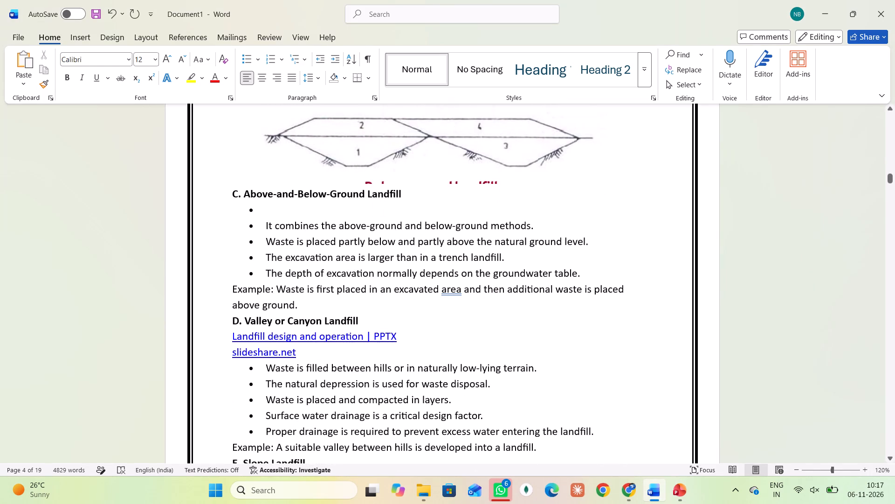
pyautogui.click(310, 303)
pyautogui.press('Return')
pyautogui.hotkey('ctrl', 'v')
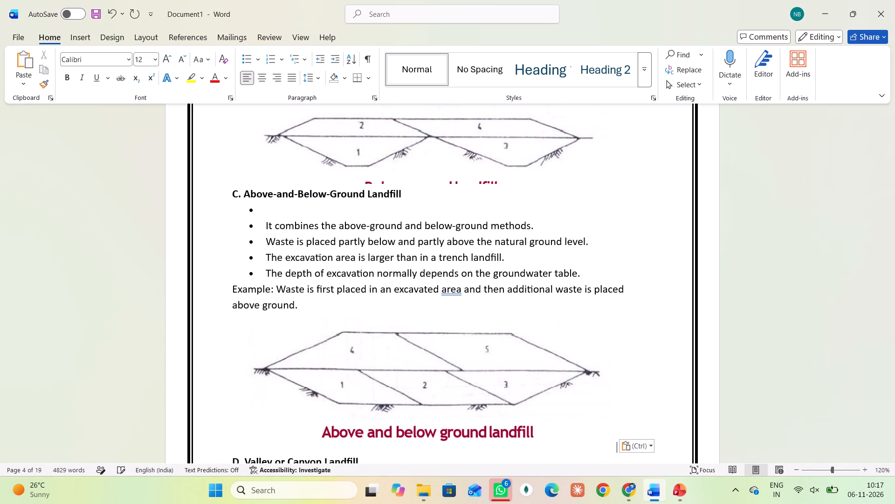
# Switch to PowerPoint and capture the Valley Landfill diagram with its caption from slide 10 of unit 5.
pyautogui.hotkey('alt', 'Tab')
pyautogui.click(88, 404)
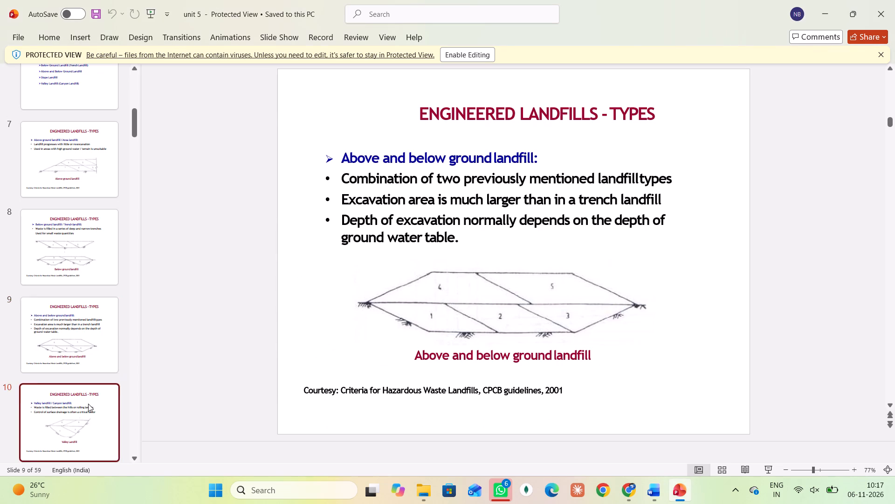
pyautogui.press('shift+super+s')
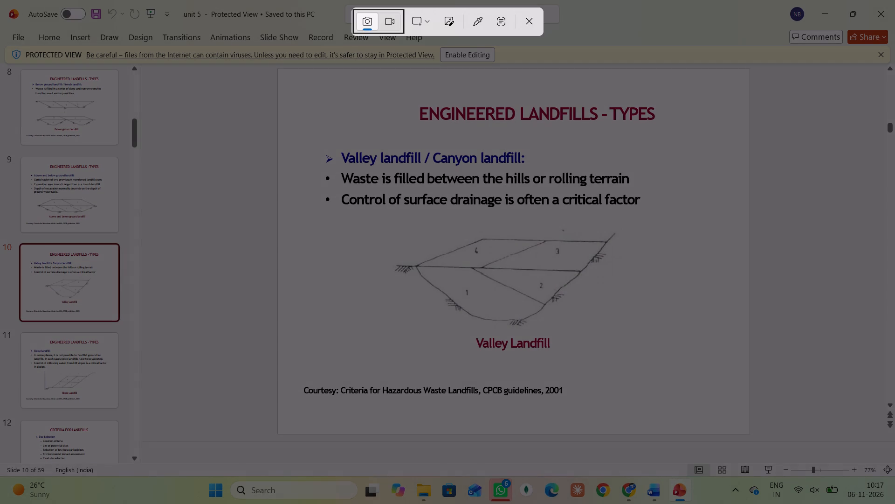
pyautogui.moveTo(374, 215); pyautogui.dragTo(661, 368)
# Return to Word and delete the "Landfill design and operation | PPTX" and "slideshare.net" links under "D. Valley or Canyon Landfill".
pyautogui.hotkey('alt', 'Tab')
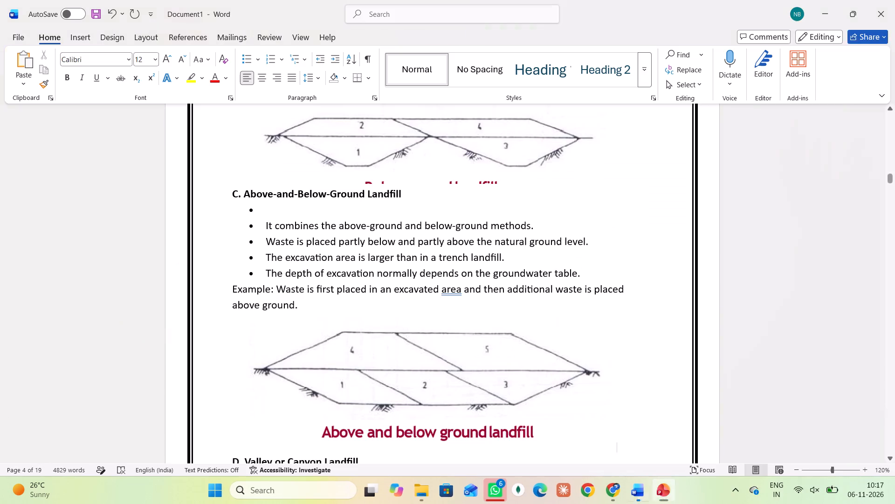
pyautogui.scroll(-1, 437, 384)
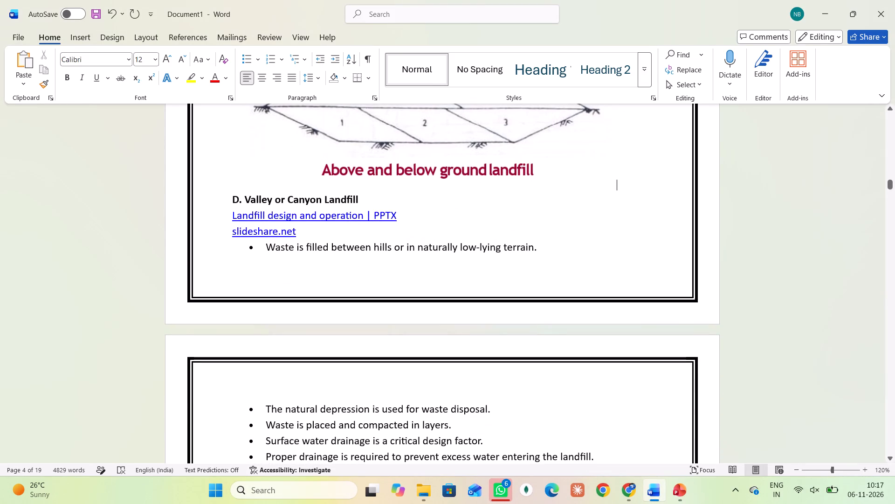
pyautogui.moveTo(319, 235); pyautogui.dragTo(237, 216)
pyautogui.press('BackSpace')
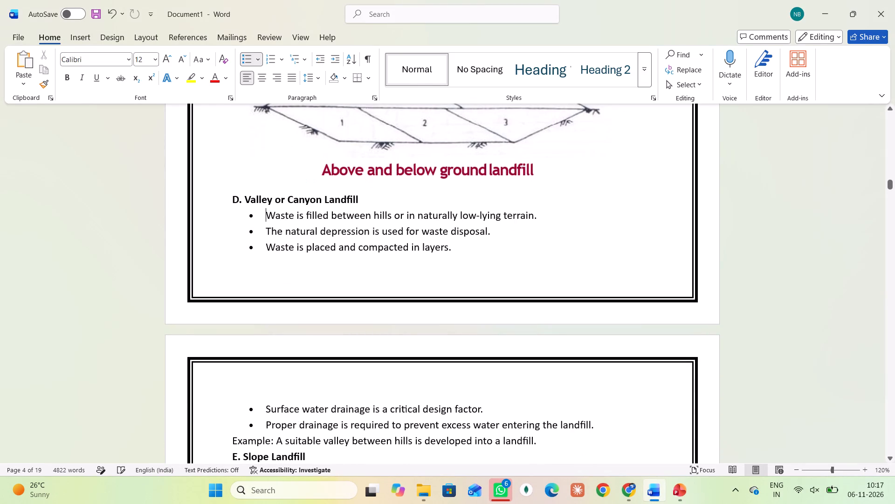
# Paste the captured Valley Landfill diagram on a new line after section D's example.
pyautogui.scroll(-1, 357, 309)
pyautogui.click(554, 330)
pyautogui.press('Return')
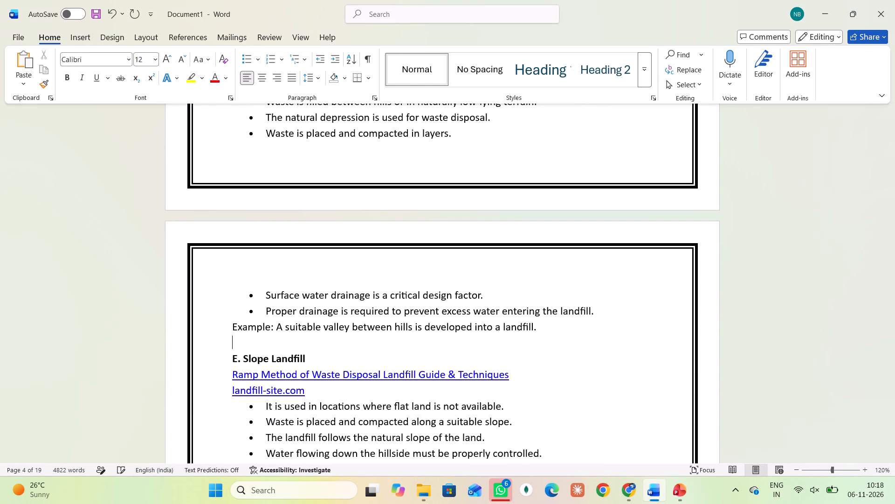
pyautogui.hotkey('ctrl', 'v')
# Switch to PowerPoint and capture the Slope Landfill diagram from slide 11, cropped closely around the drawing and its full caption.
pyautogui.hotkey('alt', 'Tab')
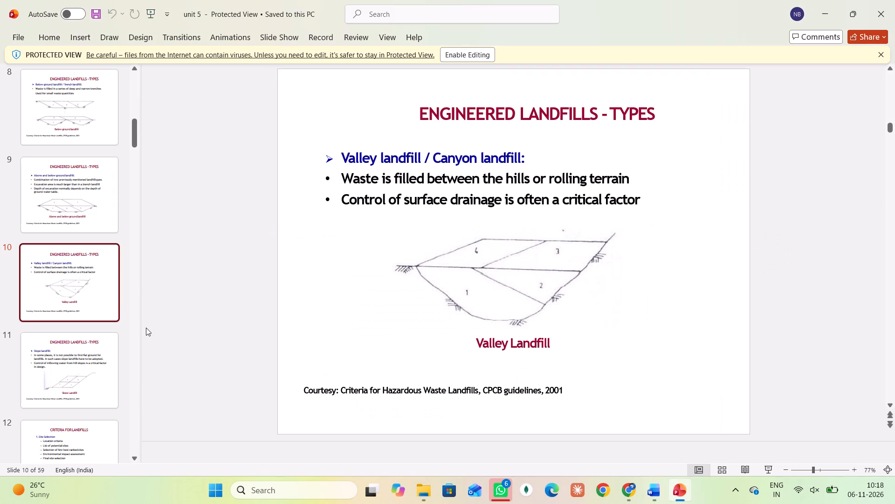
pyautogui.click(39, 384)
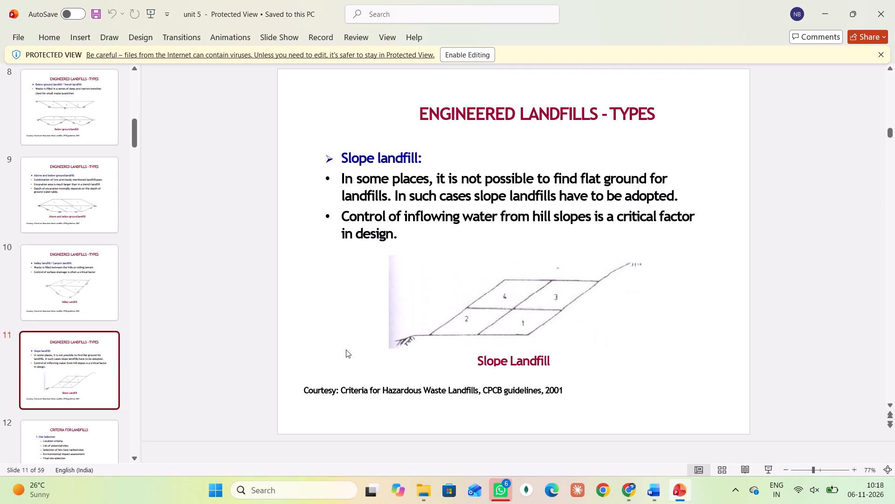
pyautogui.press('shift+super+s')
pyautogui.moveTo(379, 255); pyautogui.dragTo(740, 368)
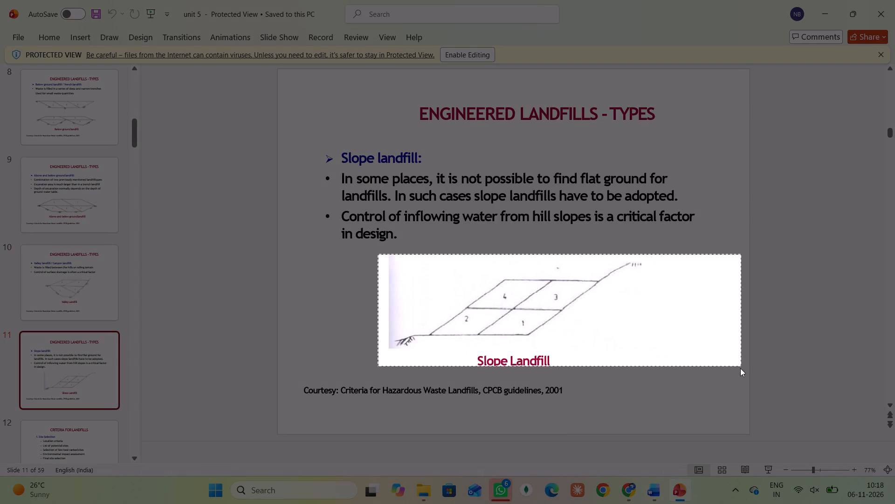
pyautogui.moveTo(740, 368); pyautogui.dragTo(740, 370)
pyautogui.click(740, 370)
pyautogui.press('shift+super+s')
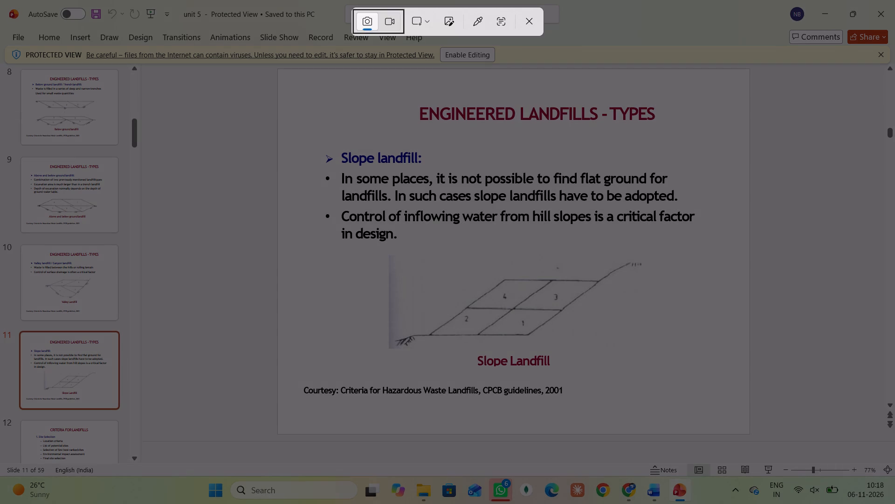
pyautogui.moveTo(391, 247); pyautogui.dragTo(640, 373)
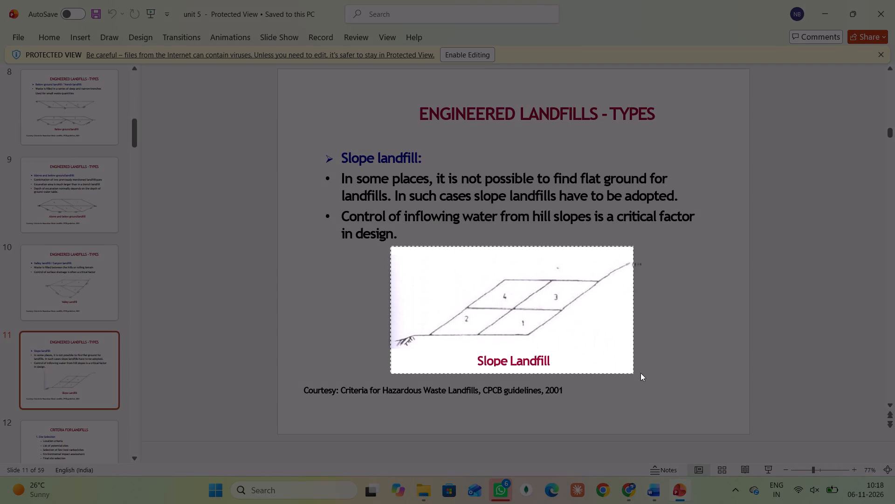
pyautogui.moveTo(640, 373); pyautogui.dragTo(644, 372)
# Return to Word and delete the "Ramp Method of Waste Disposal" and "landfill-site.com" links under "E. Slope Landfill".
pyautogui.hotkey('alt', 'Tab')
pyautogui.scroll(-1, 445, 385)
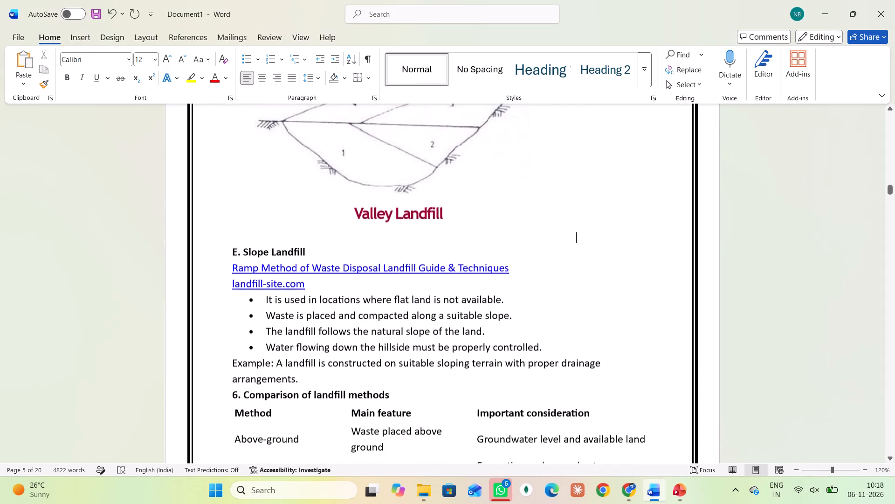
pyautogui.moveTo(307, 285); pyautogui.dragTo(253, 265)
pyautogui.press('BackSpace')
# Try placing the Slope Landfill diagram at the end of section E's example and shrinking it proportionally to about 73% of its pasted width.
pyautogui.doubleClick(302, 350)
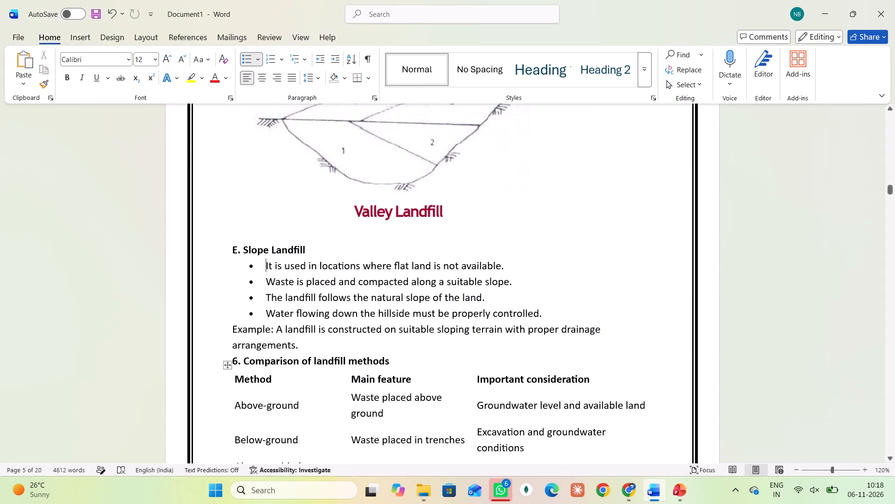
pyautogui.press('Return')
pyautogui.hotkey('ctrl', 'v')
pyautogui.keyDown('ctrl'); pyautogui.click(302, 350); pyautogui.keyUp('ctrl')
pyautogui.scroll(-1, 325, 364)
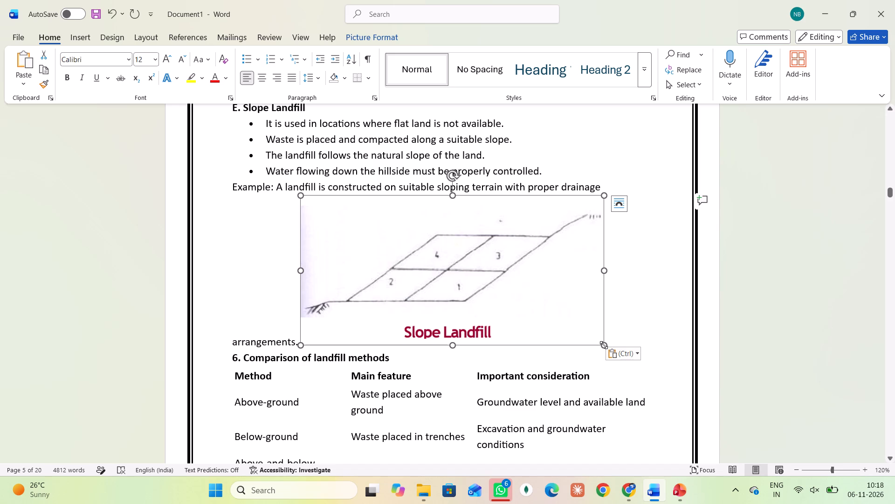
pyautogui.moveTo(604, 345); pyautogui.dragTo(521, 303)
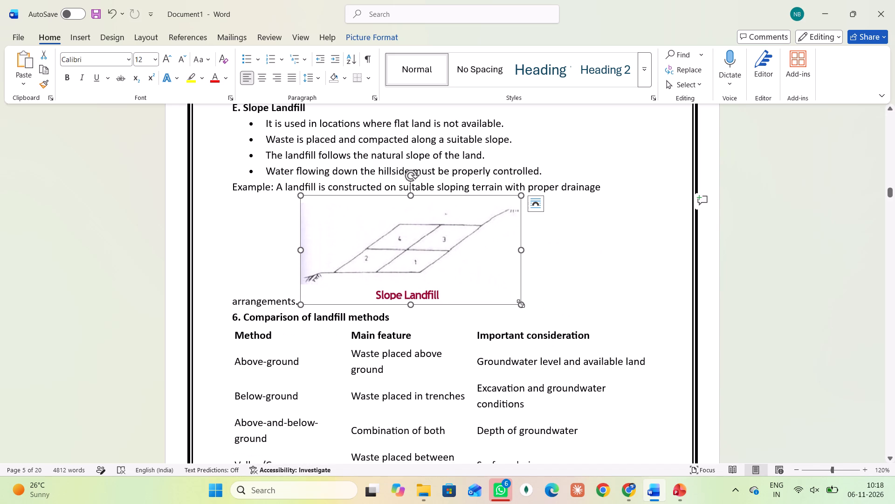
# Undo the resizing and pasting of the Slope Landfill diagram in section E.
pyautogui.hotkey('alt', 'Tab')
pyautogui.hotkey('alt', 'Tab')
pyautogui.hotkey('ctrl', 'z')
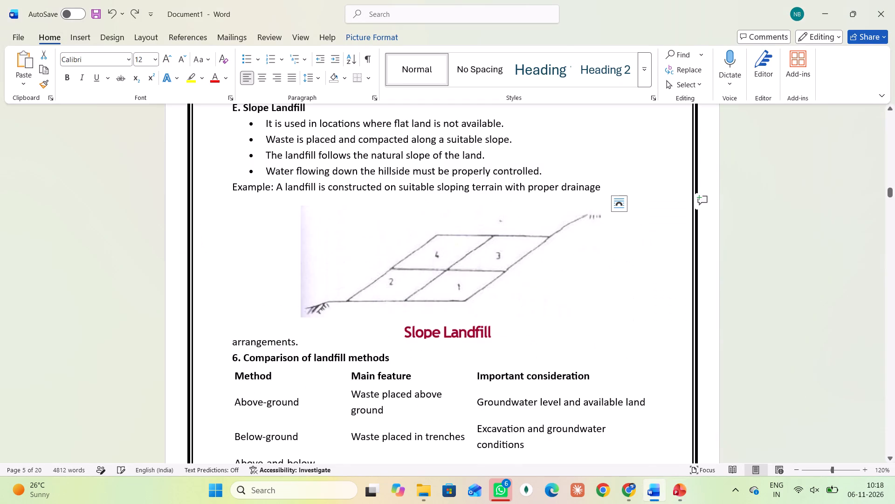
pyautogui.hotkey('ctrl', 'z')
# Paste the Slope Landfill diagram on its own new line below section E's example.
pyautogui.press('Right')
pyautogui.press('Return')
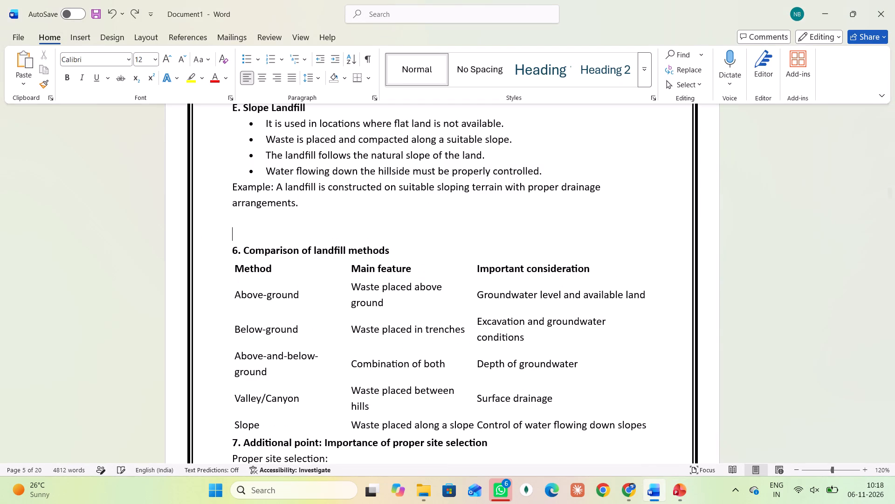
pyautogui.hotkey('ctrl', 'v')
pyautogui.scroll(-1, 564, 283)
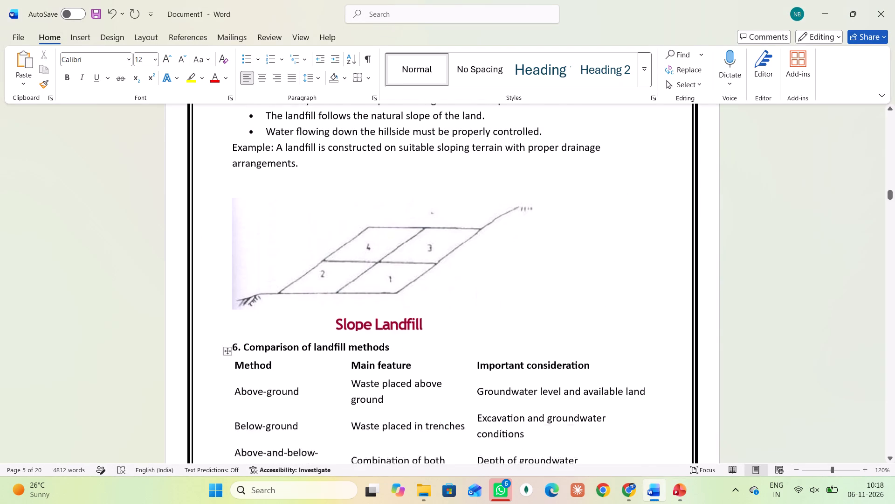
# Delete the "6. Comparison of landfill methods" heading together with its entire comparison table.
pyautogui.scroll(-1, 564, 283)
pyautogui.moveTo(233, 223); pyautogui.dragTo(519, 192)
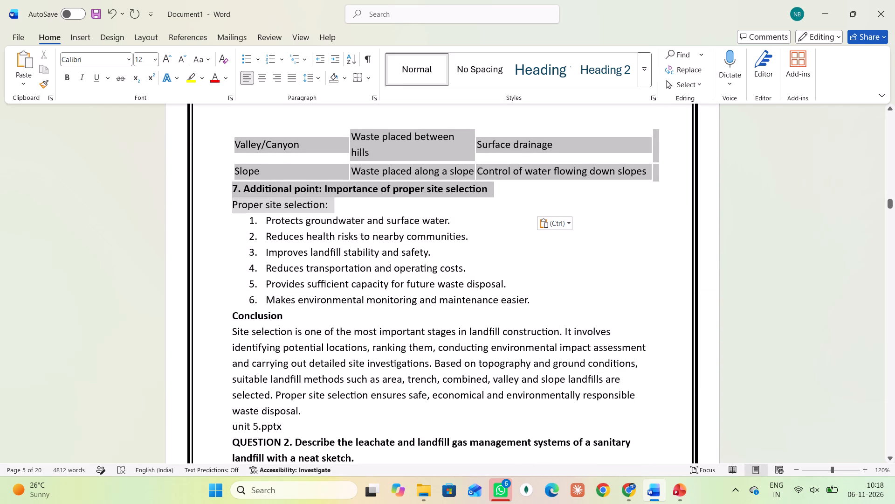
pyautogui.moveTo(519, 192); pyautogui.dragTo(643, 168)
pyautogui.press('BackSpace')
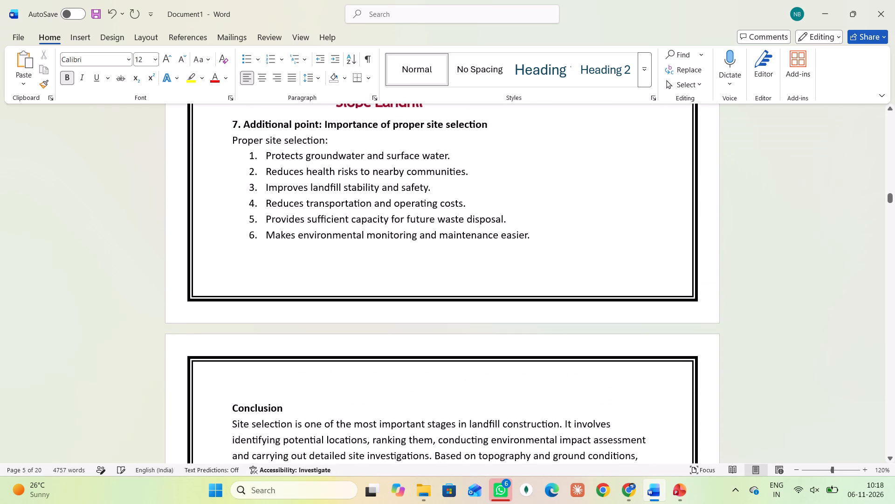
# Delete the "The Science of Landfills" and locicontrols.com links under "C. Components of a leachate management system".
pyautogui.scroll(-2, 473, 294)
pyautogui.scroll(-2, 428, 335)
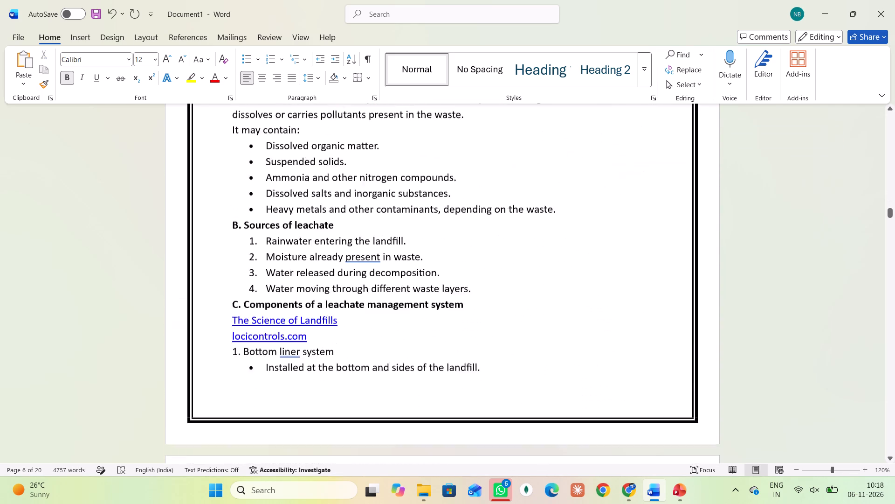
pyautogui.hotkey('alt', 'Tab')
pyautogui.scroll(-1, 451, 336)
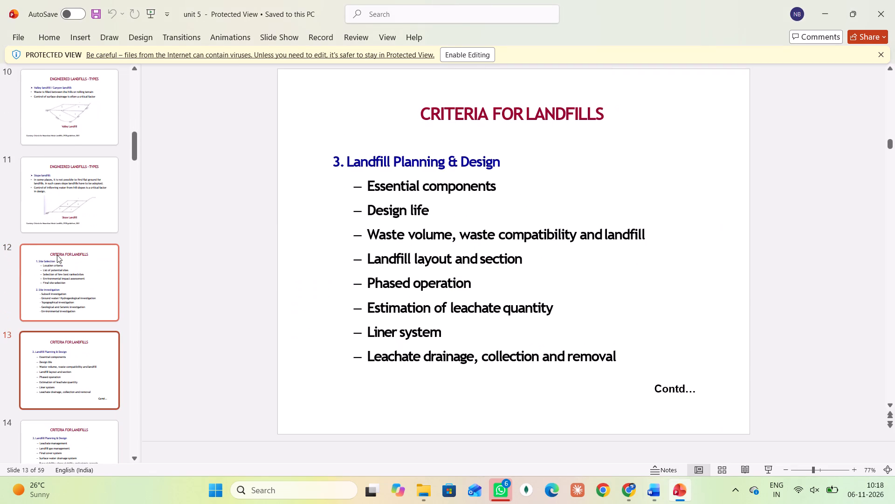
pyautogui.click(42, 280)
pyautogui.hotkey('alt', 'Tab')
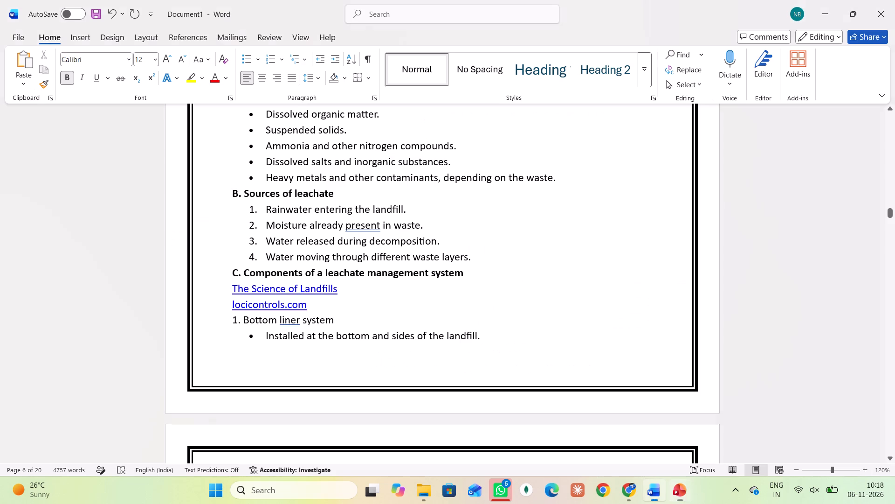
pyautogui.scroll(-1, 263, 368)
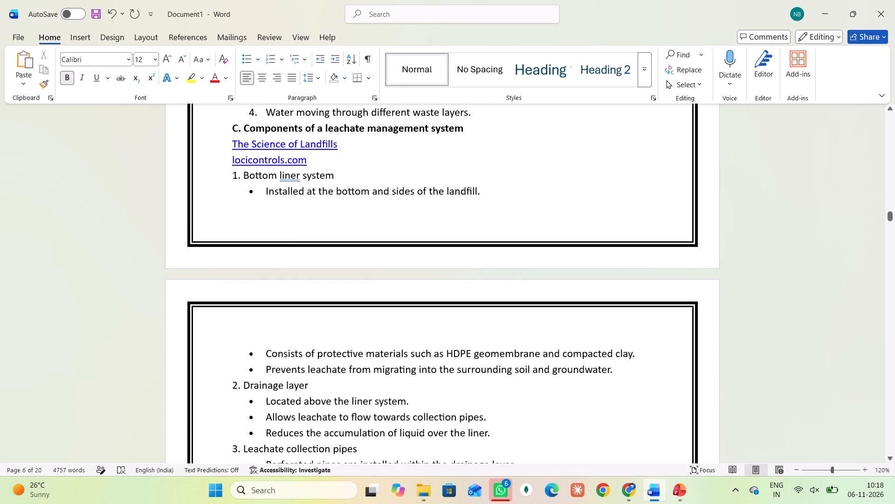
pyautogui.moveTo(310, 162); pyautogui.dragTo(241, 137)
pyautogui.press('BackSpace')
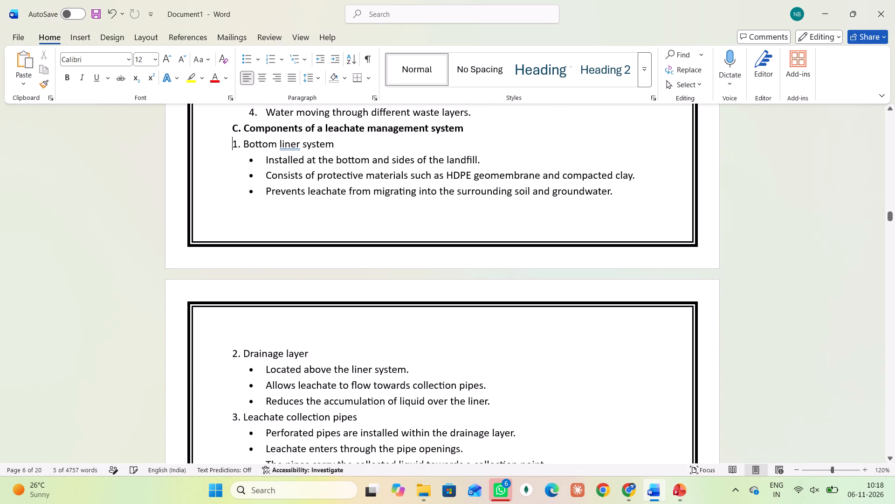
# Capture a rectangular snip of the Typical Layout of Landfill diagram from slide 17 of the unit 5 presentation.
pyautogui.scroll(3, 280, 194)
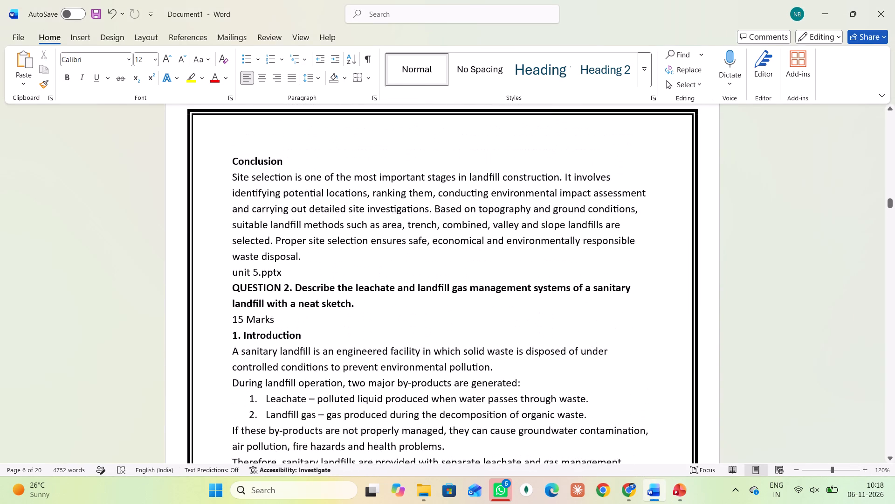
pyautogui.hotkey('alt', 'Tab')
pyautogui.click(105, 353)
pyautogui.scroll(-1, 105, 353)
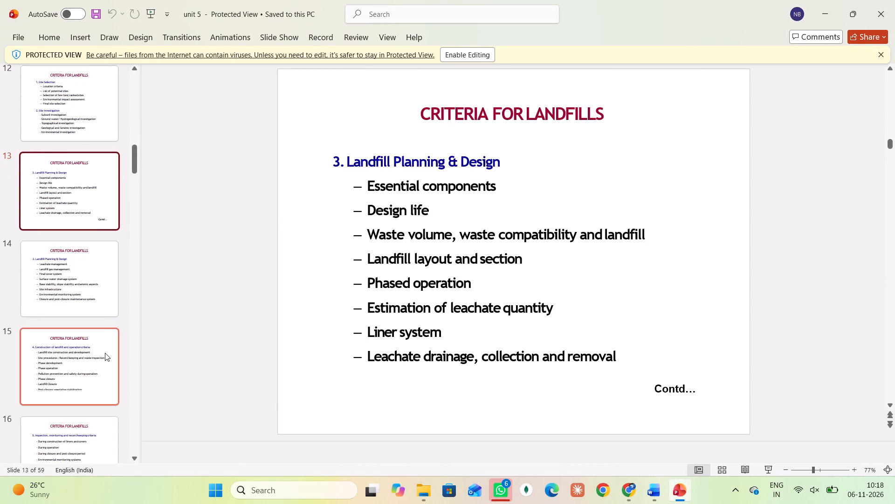
pyautogui.click(105, 353)
pyautogui.scroll(-1, 105, 353)
pyautogui.click(105, 353)
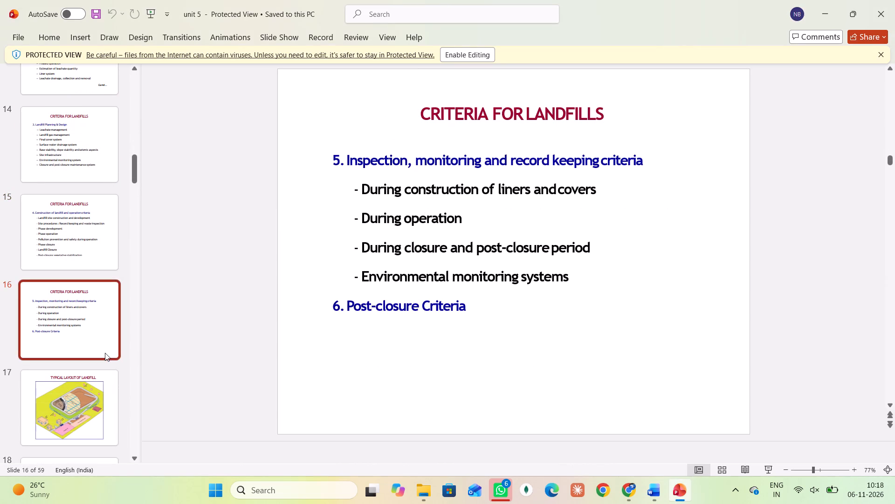
pyautogui.scroll(-1, 103, 381)
pyautogui.click(101, 342)
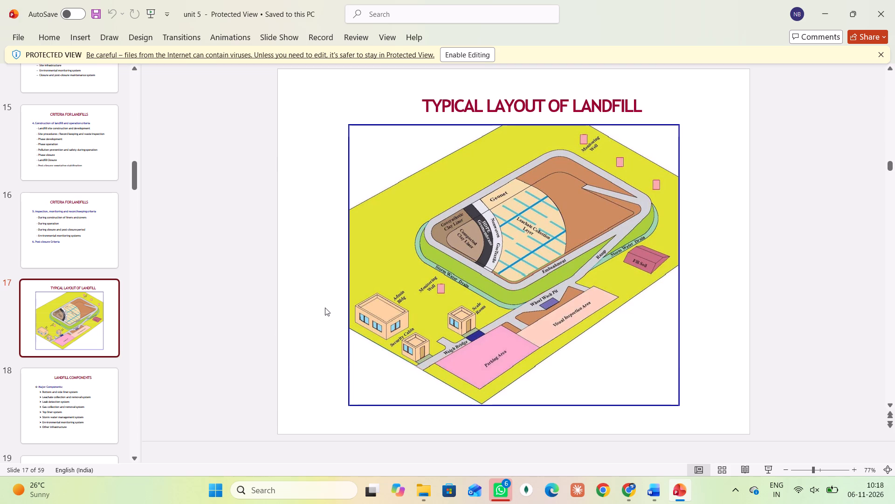
pyautogui.press('shift+super+s')
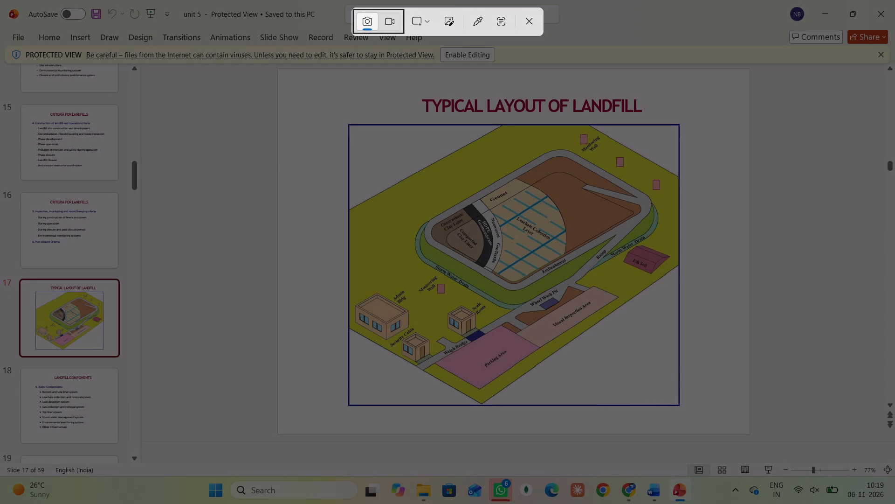
pyautogui.moveTo(354, 123); pyautogui.dragTo(624, 350)
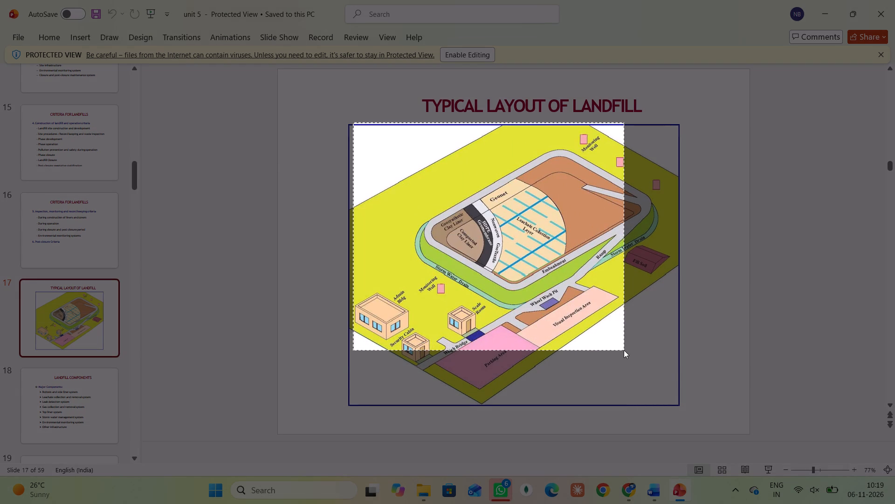
pyautogui.moveTo(624, 350); pyautogui.dragTo(675, 411)
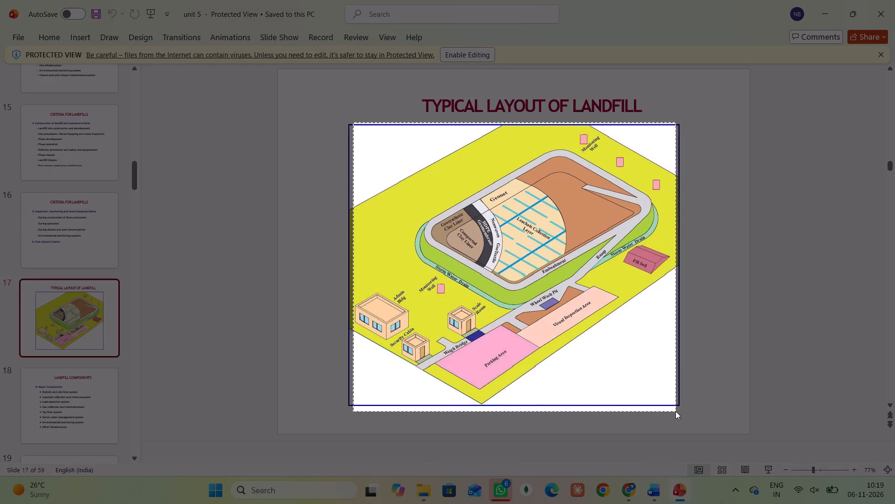
pyautogui.moveTo(675, 411); pyautogui.dragTo(670, 409)
# Examine the Landfill Components slides 18 to 21, including the typical cross-section, for material suited to Question 2.
pyautogui.click(62, 436)
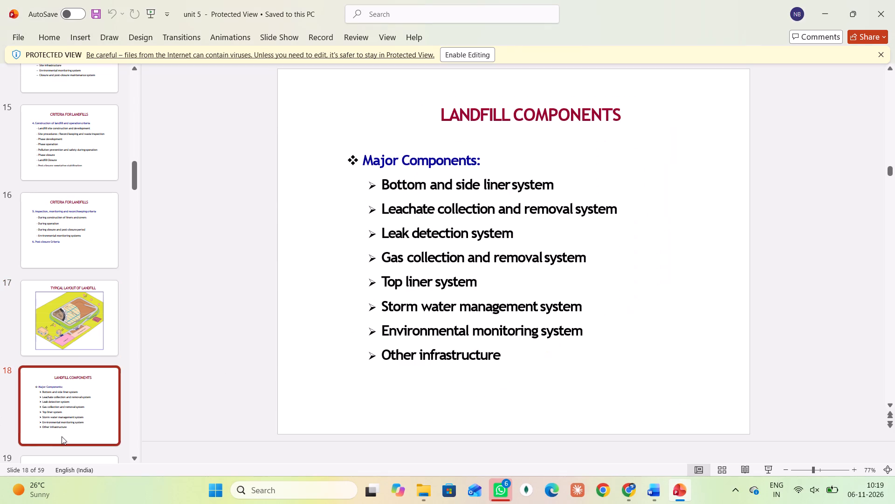
pyautogui.scroll(-1, 45, 406)
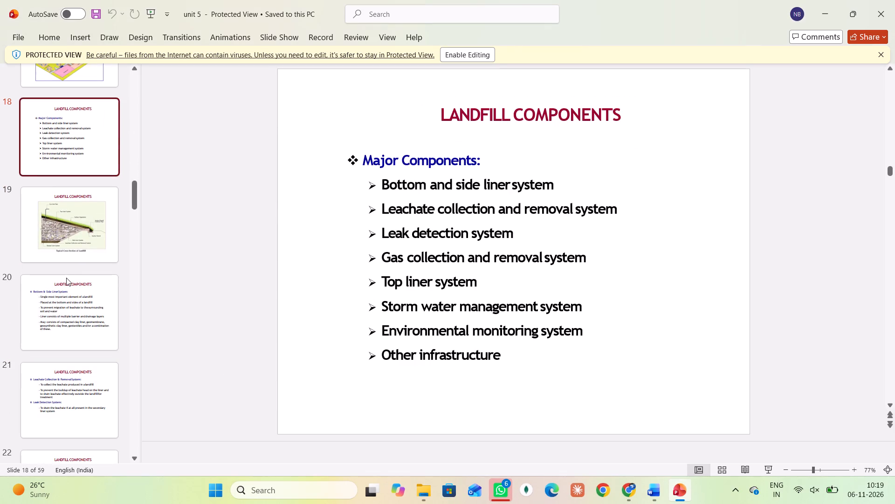
pyautogui.click(89, 231)
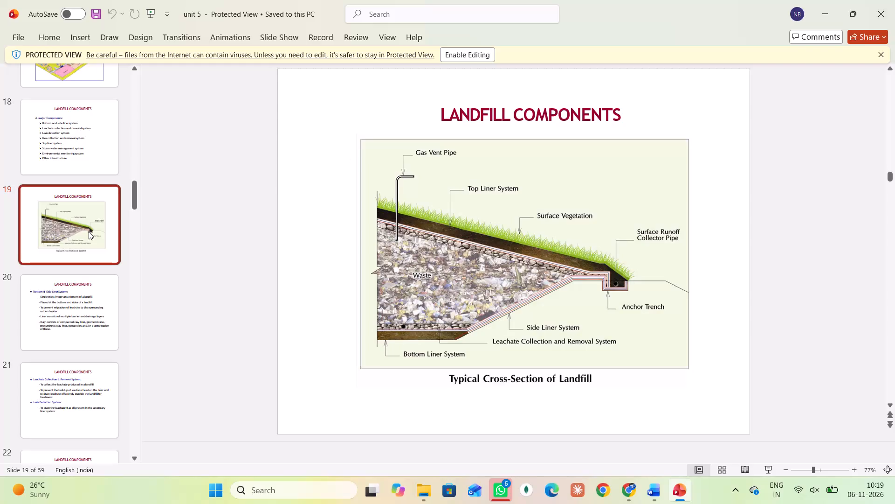
pyautogui.click(90, 309)
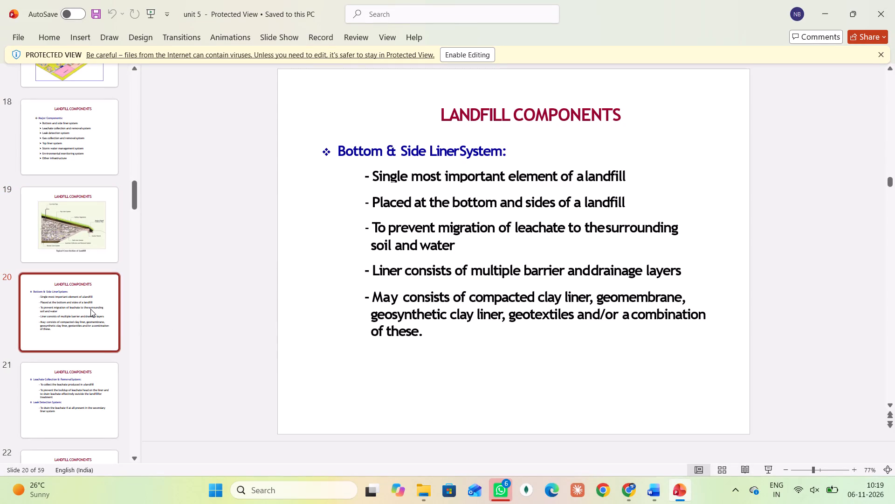
pyautogui.click(81, 376)
pyautogui.scroll(-1, 81, 376)
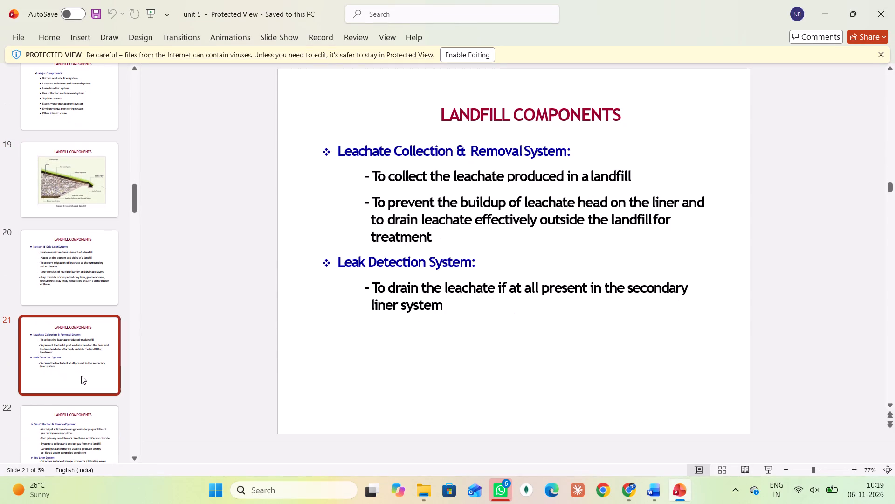
# Review Question 2 in the Word notes, from the introduction to the landfill gas components section, for places needing a diagram.
pyautogui.hotkey('alt', 'Tab')
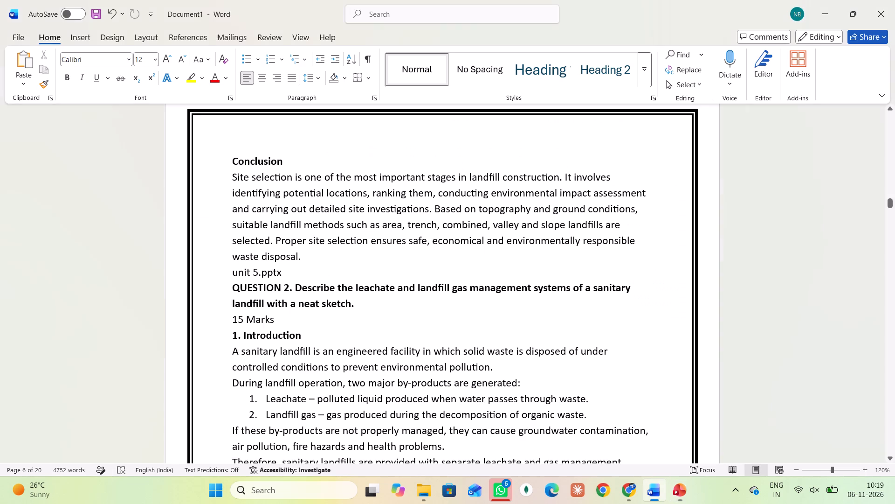
pyautogui.scroll(-1, 477, 337)
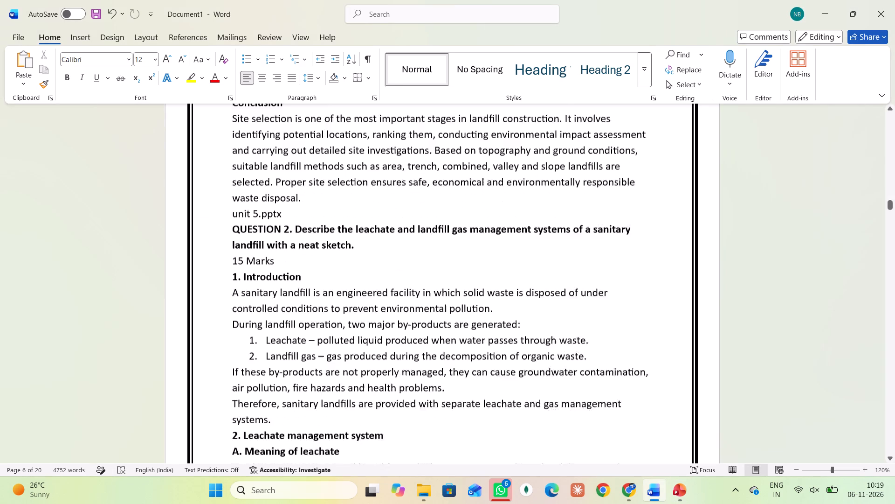
pyautogui.scroll(-4, 477, 337)
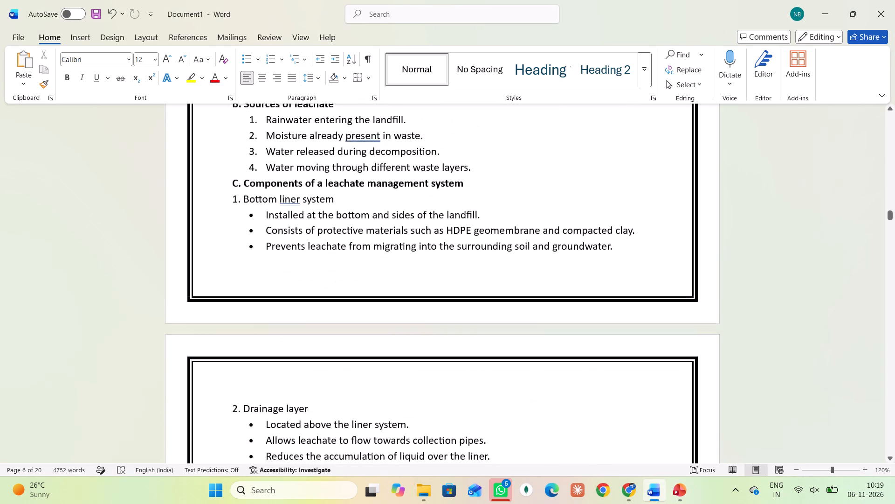
pyautogui.scroll(-7, 477, 337)
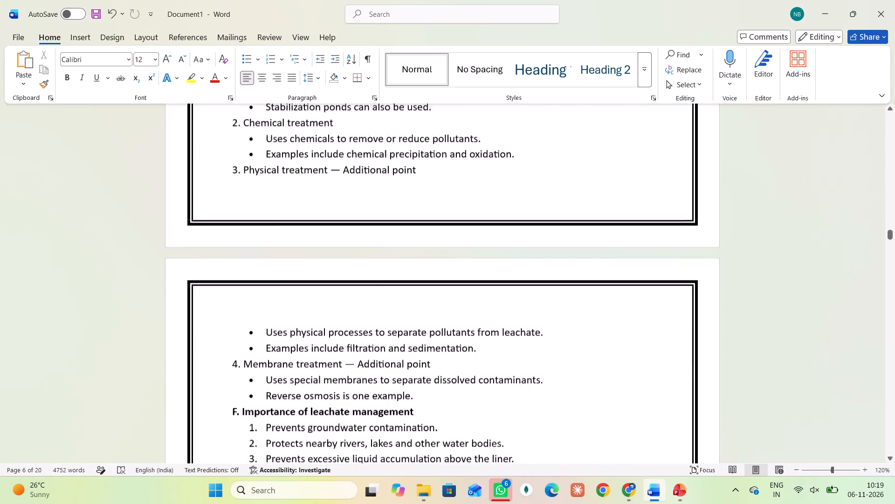
pyautogui.scroll(-3, 477, 337)
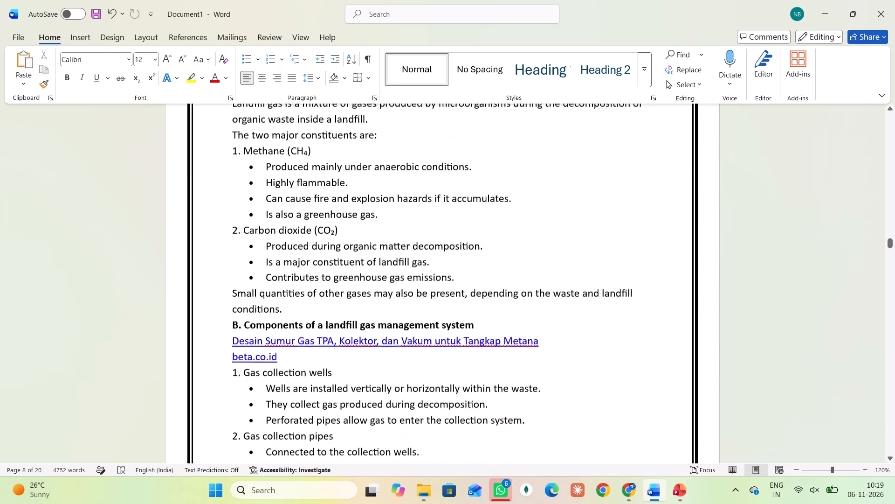
pyautogui.scroll(-2, 477, 337)
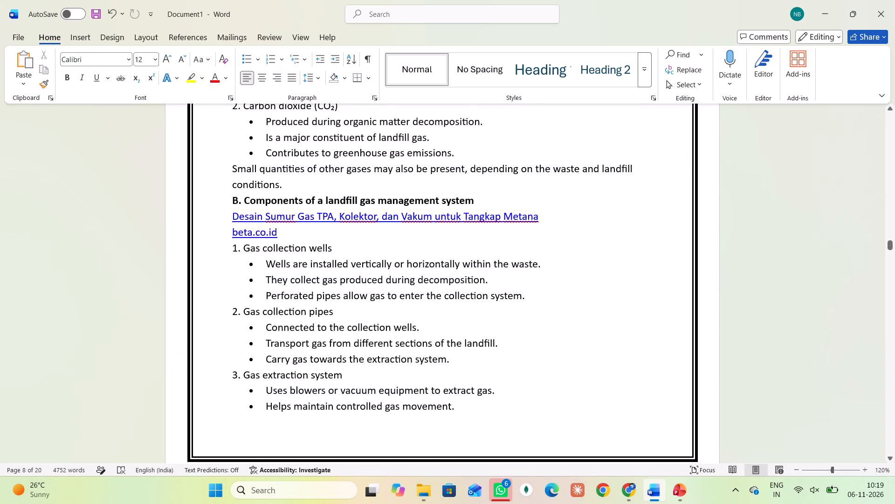
# Compare the landfill layout and cross-section slides with the gas management components section in the Word notes.
pyautogui.hotkey('alt', 'Tab')
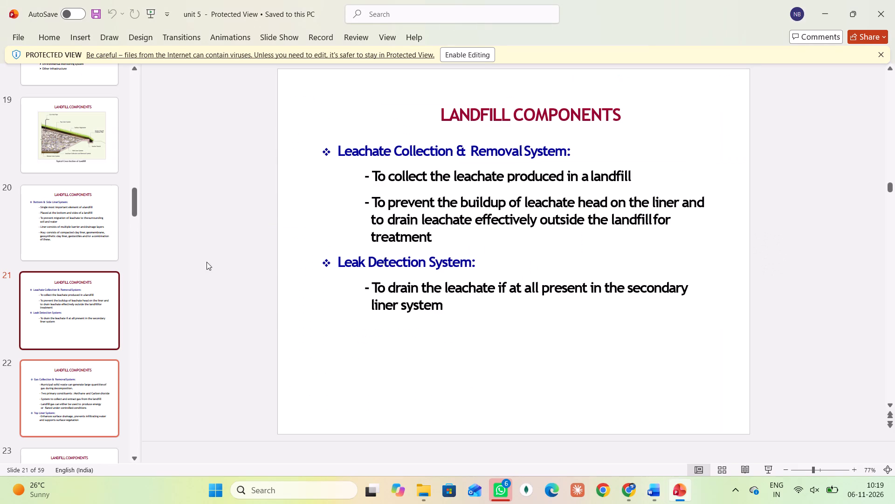
pyautogui.click(71, 146)
pyautogui.scroll(1, 71, 146)
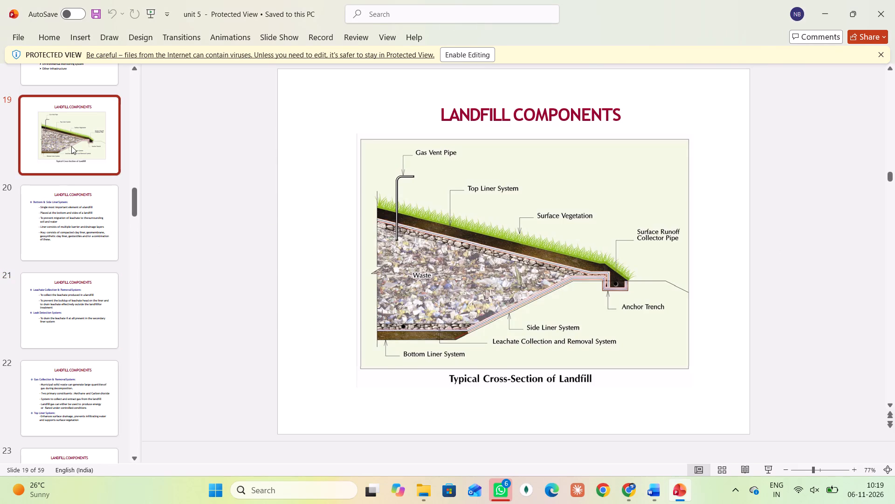
pyautogui.hotkey('alt', 'Tab')
pyautogui.hotkey('alt', 'Tab')
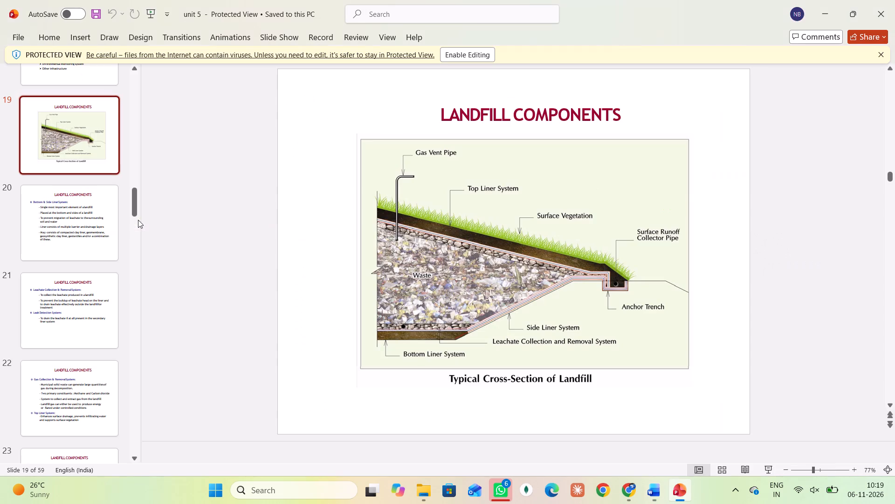
pyautogui.scroll(1, 110, 232)
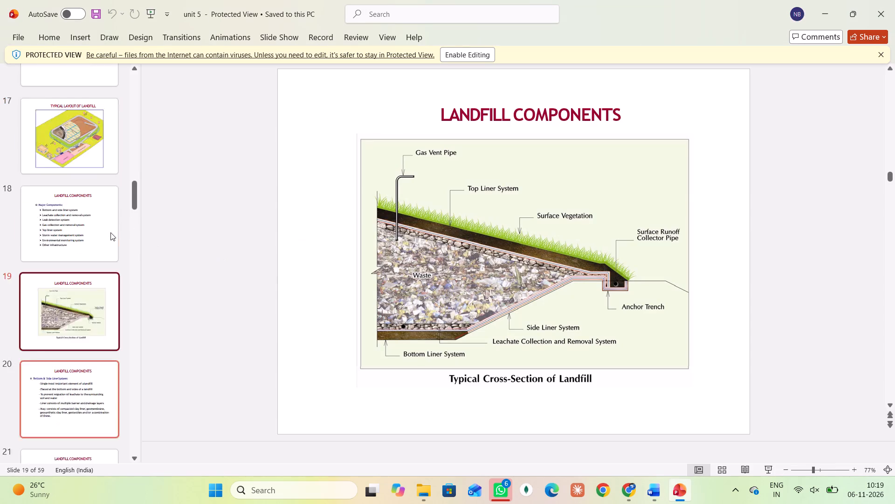
pyautogui.scroll(1, 110, 232)
pyautogui.click(80, 266)
pyautogui.click(73, 351)
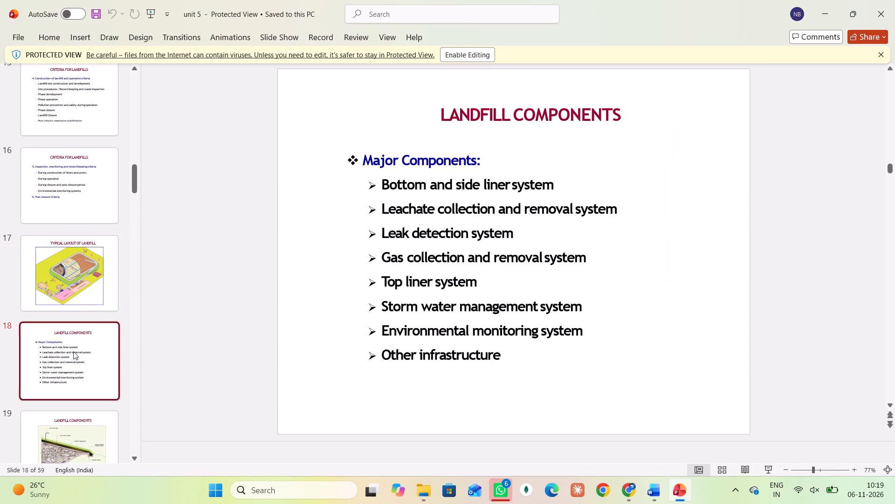
pyautogui.scroll(-1, 67, 390)
pyautogui.hotkey('alt', 'Tab')
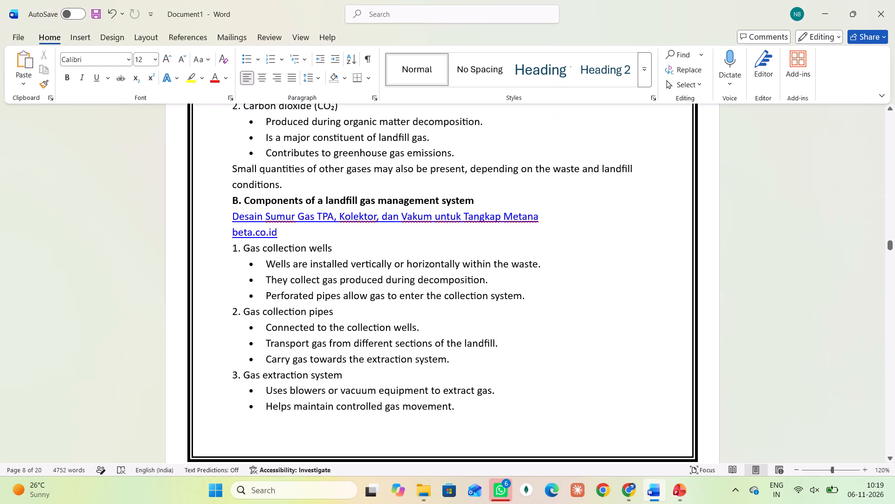
pyautogui.scroll(-1, 206, 396)
pyautogui.scroll(1, 206, 396)
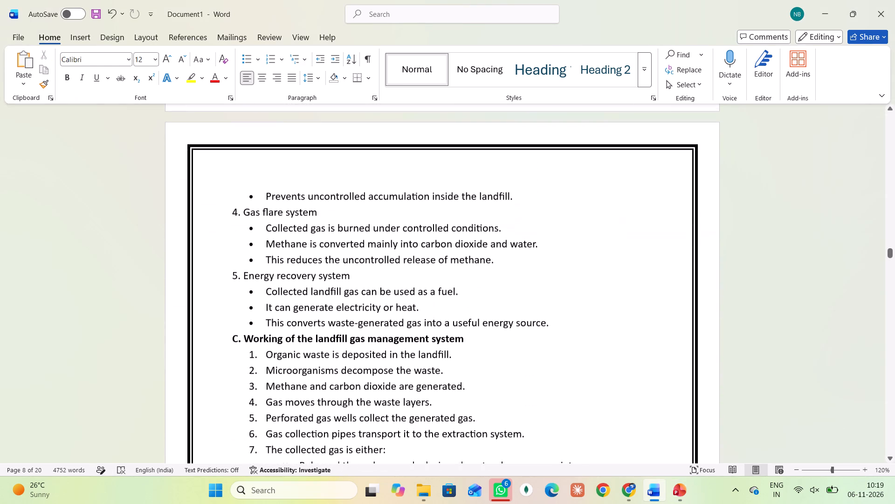
pyautogui.scroll(2, 206, 396)
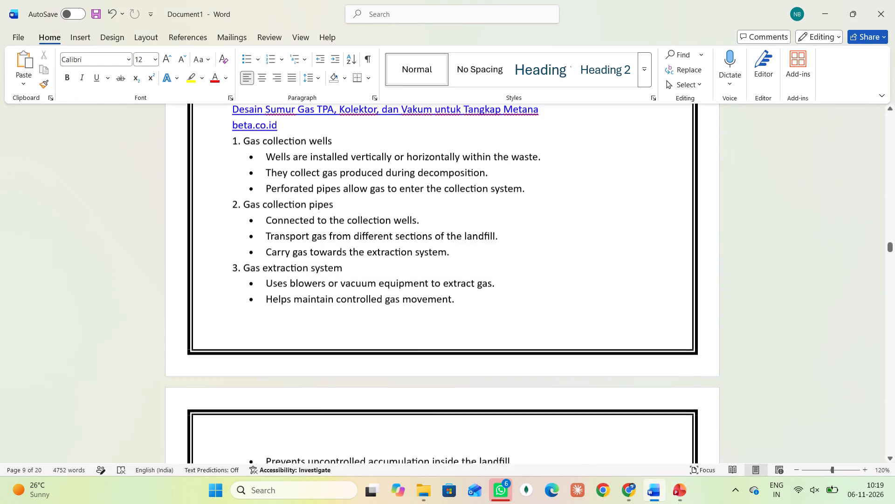
pyautogui.scroll(1, 206, 396)
# Look through the unit 5 slides from the composite liner systems to the end of the presentation for a suitable diagram.
pyautogui.hotkey('alt', 'Tab')
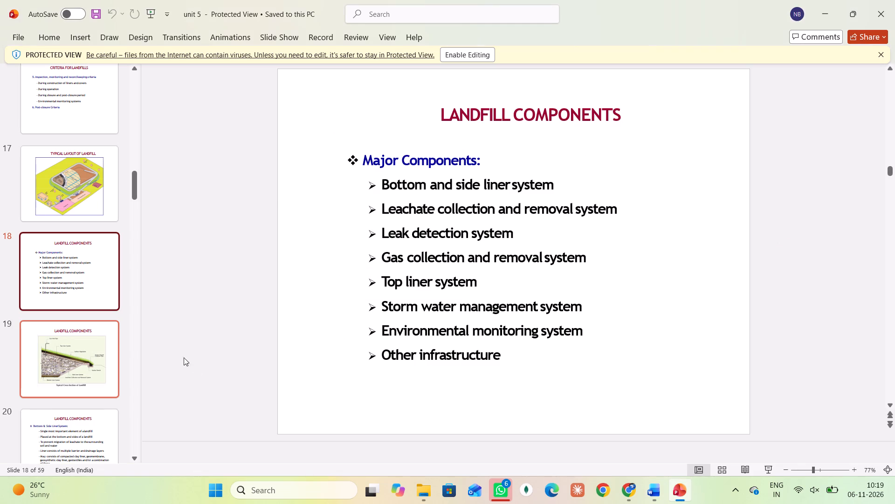
pyautogui.scroll(-2, 104, 338)
pyautogui.click(95, 345)
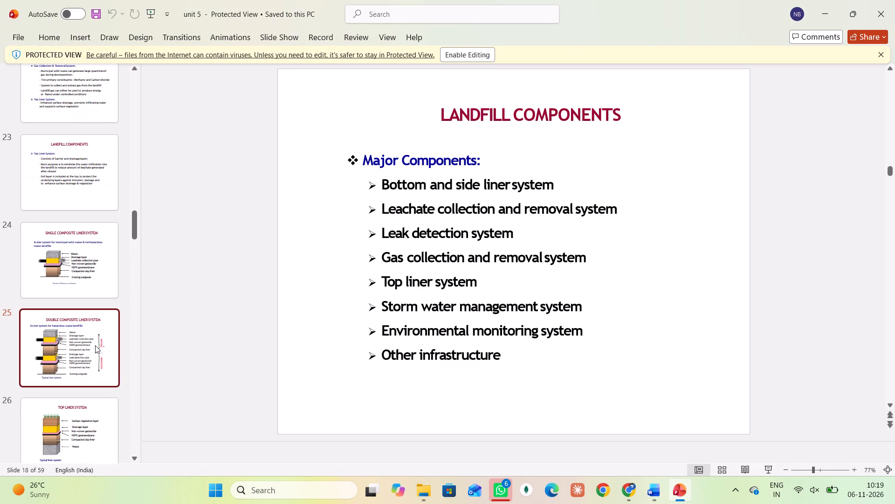
pyautogui.click(87, 269)
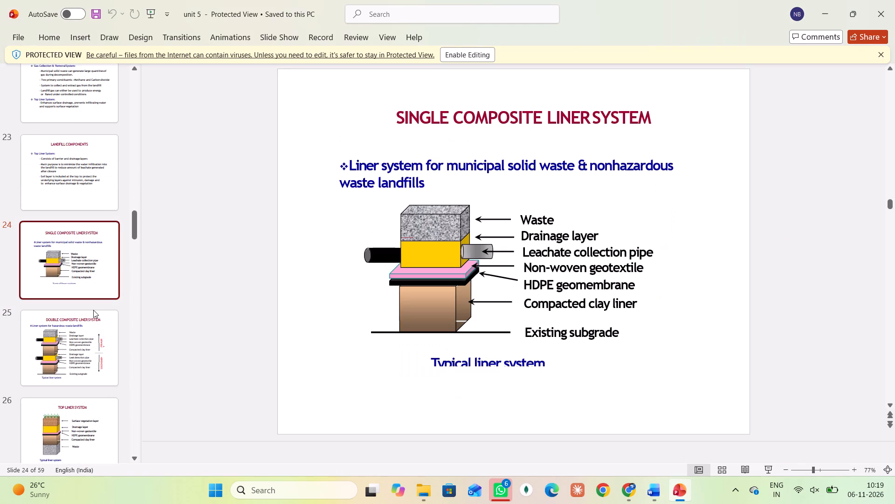
pyautogui.scroll(-4, 93, 310)
pyautogui.scroll(-19, 93, 310)
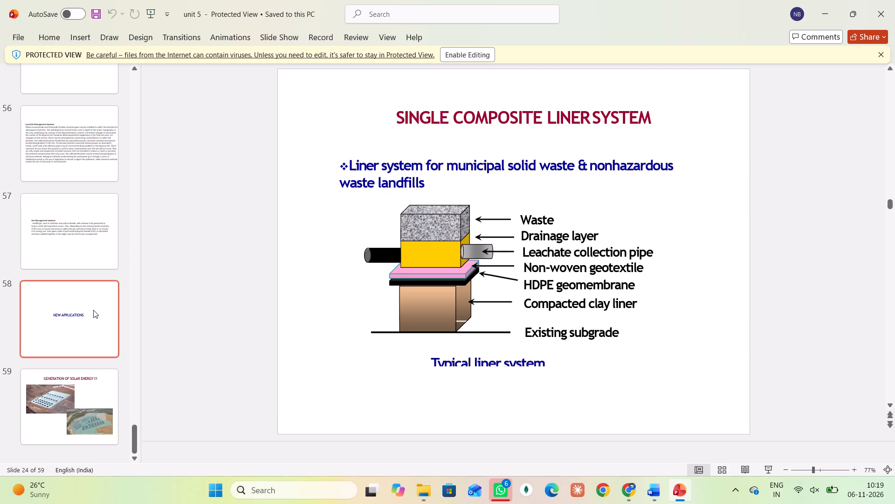
# Search back from the Gas Management Systems slide to the Groundwater Monitoring System slide for a usable landfill diagram.
pyautogui.click(49, 220)
pyautogui.scroll(2, 49, 220)
pyautogui.click(57, 225)
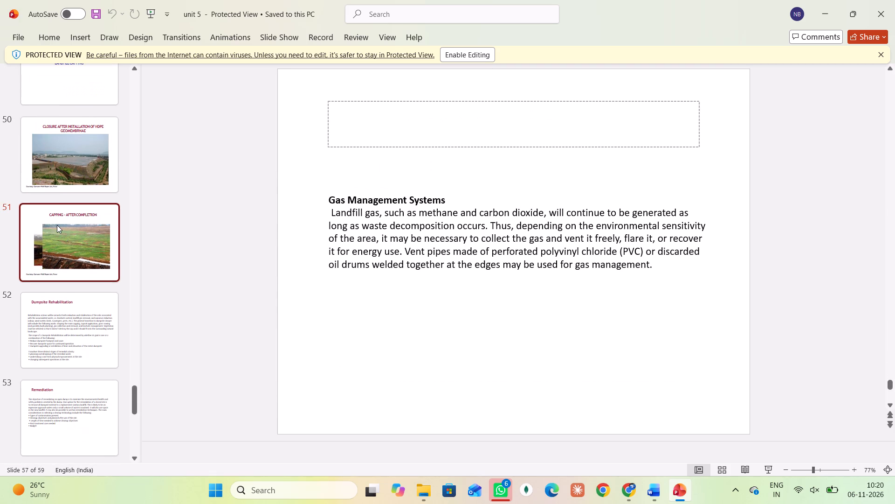
pyautogui.click(57, 178)
pyautogui.scroll(1, 57, 178)
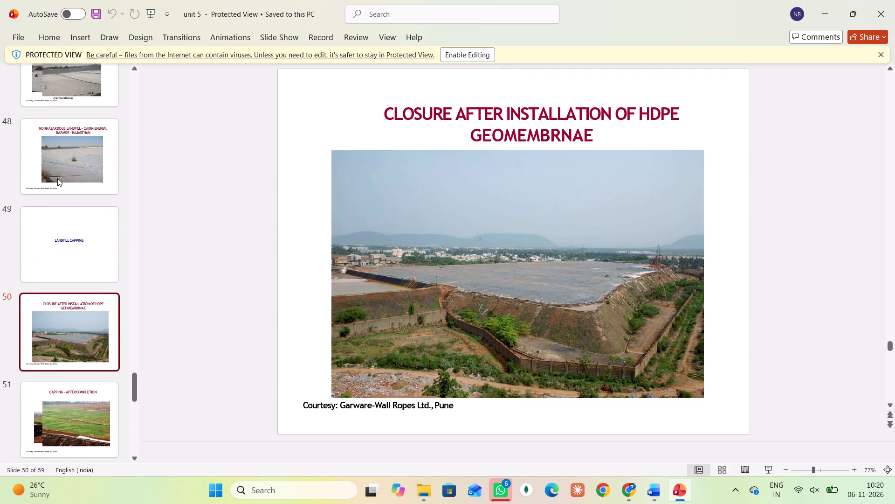
pyautogui.scroll(1, 57, 178)
pyautogui.scroll(1, 58, 220)
pyautogui.click(74, 290)
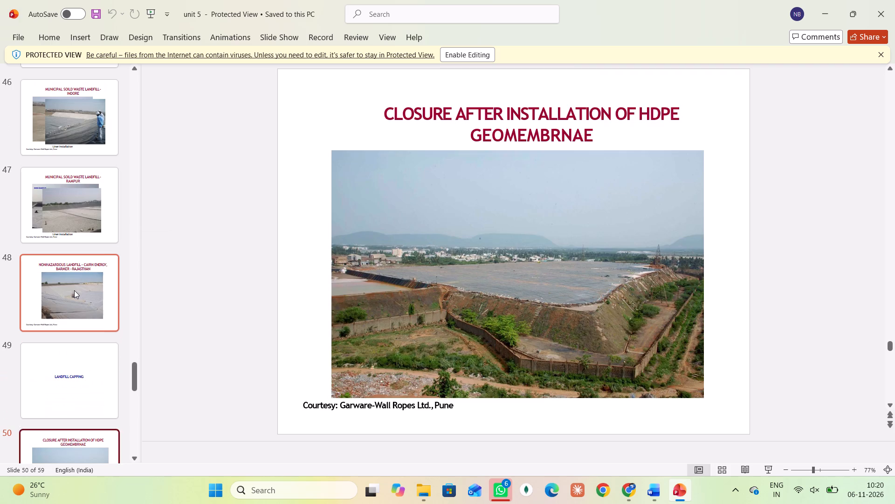
pyautogui.scroll(1, 74, 290)
pyautogui.scroll(2, 85, 238)
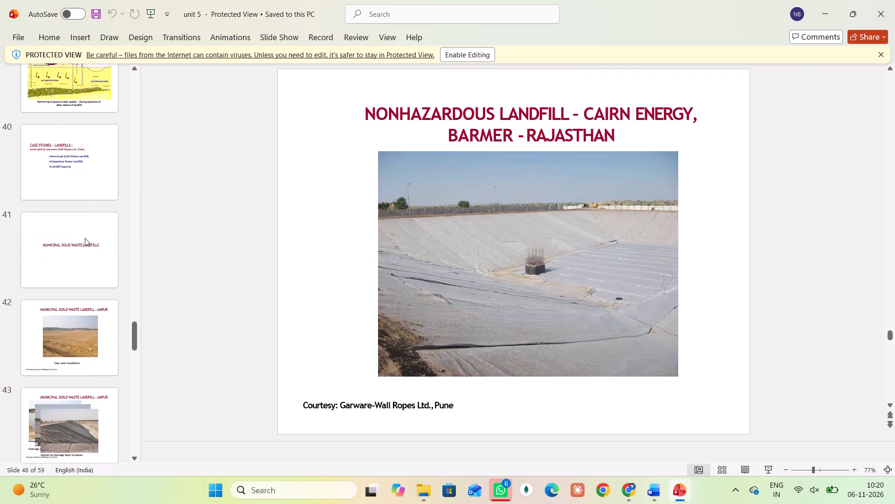
pyautogui.scroll(1, 85, 238)
pyautogui.scroll(-1, 83, 305)
pyautogui.click(83, 305)
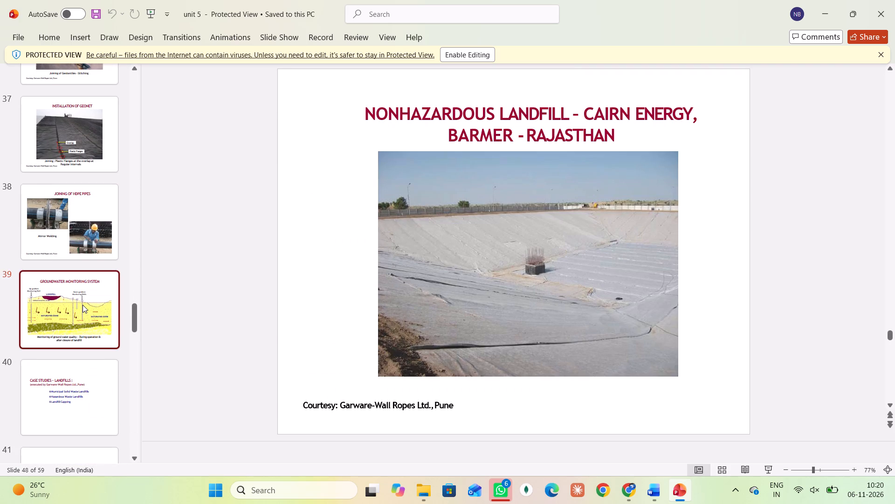
# Search the slides back from the Groundwater Monitoring System to the liner system diagrams for a usable figure, and return to the Word notes.
pyautogui.scroll(1, 83, 305)
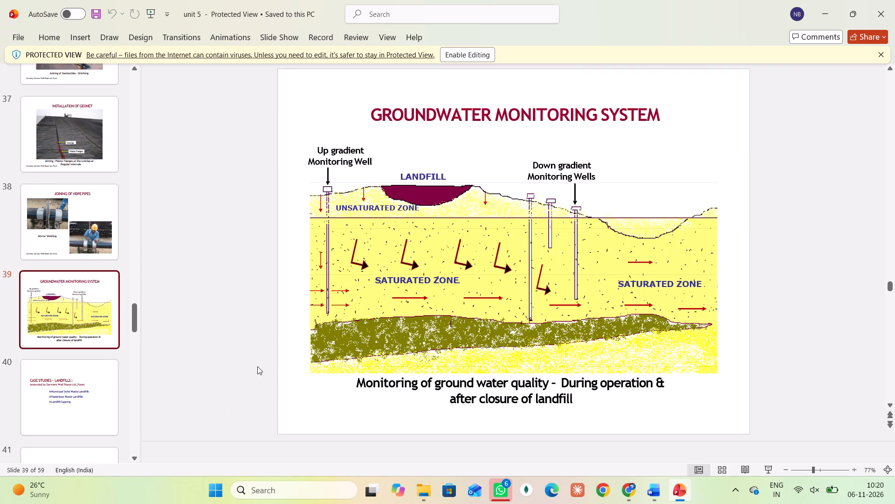
pyautogui.click(74, 371)
pyautogui.scroll(1, 106, 395)
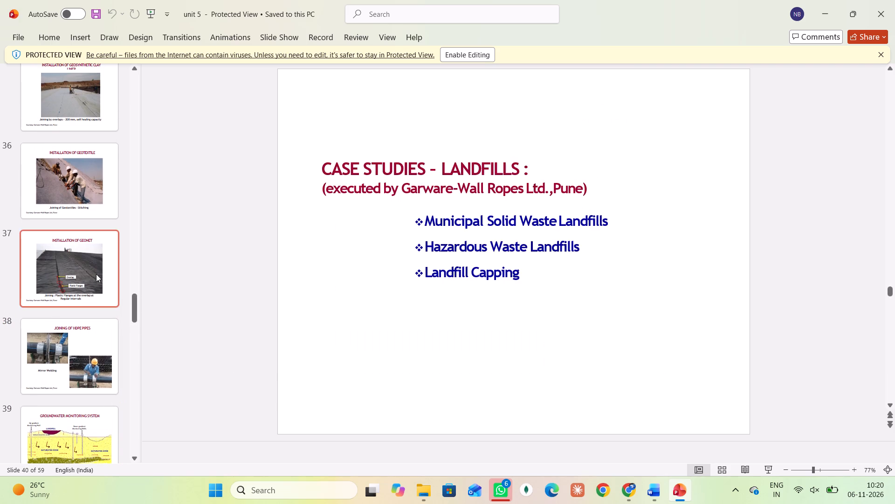
pyautogui.click(96, 274)
pyautogui.scroll(4, 96, 274)
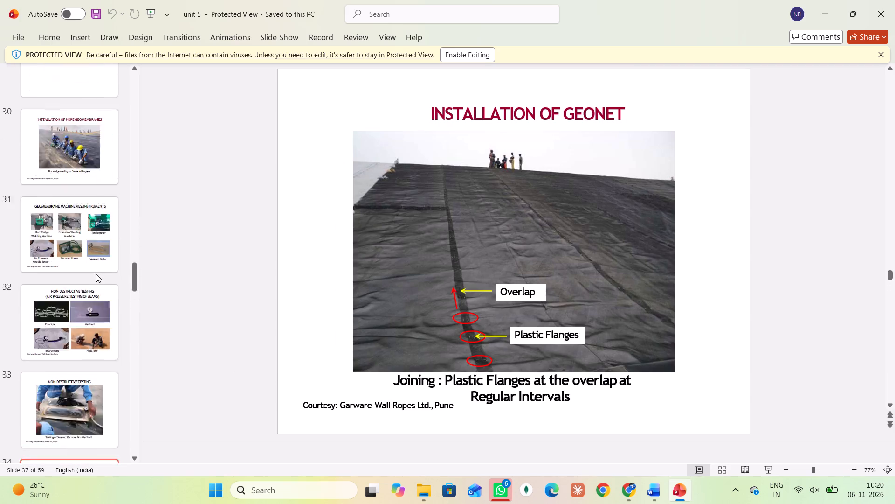
pyautogui.click(84, 210)
pyautogui.scroll(2, 84, 210)
pyautogui.click(84, 210)
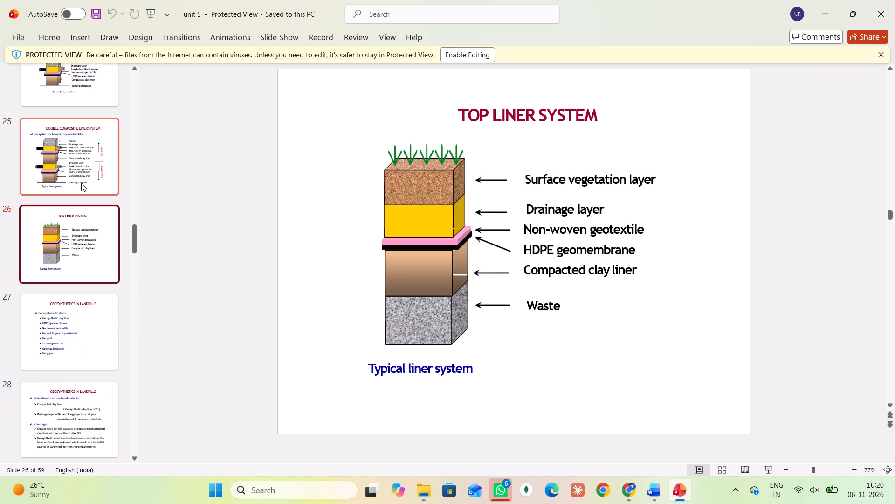
pyautogui.click(81, 183)
pyautogui.scroll(2, 81, 183)
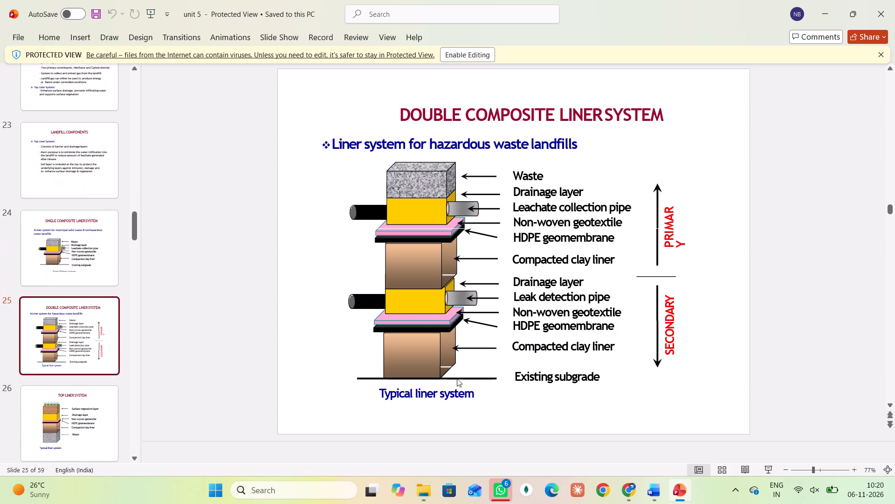
pyautogui.click(656, 498)
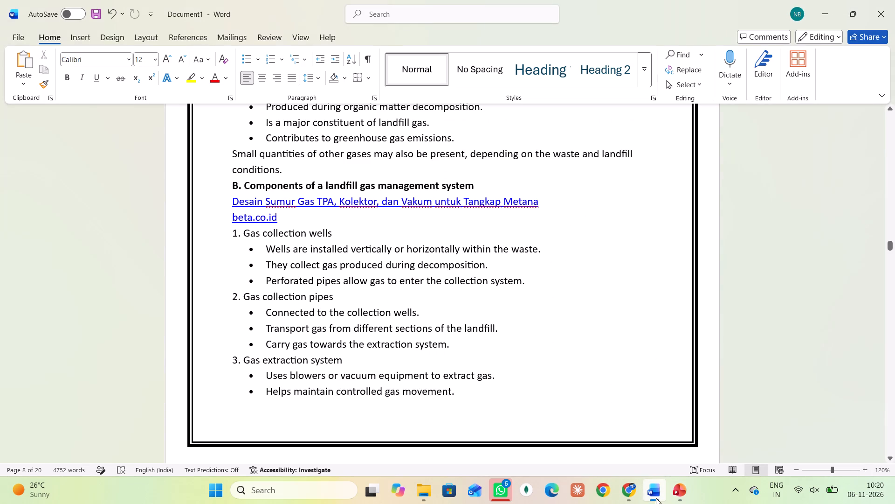
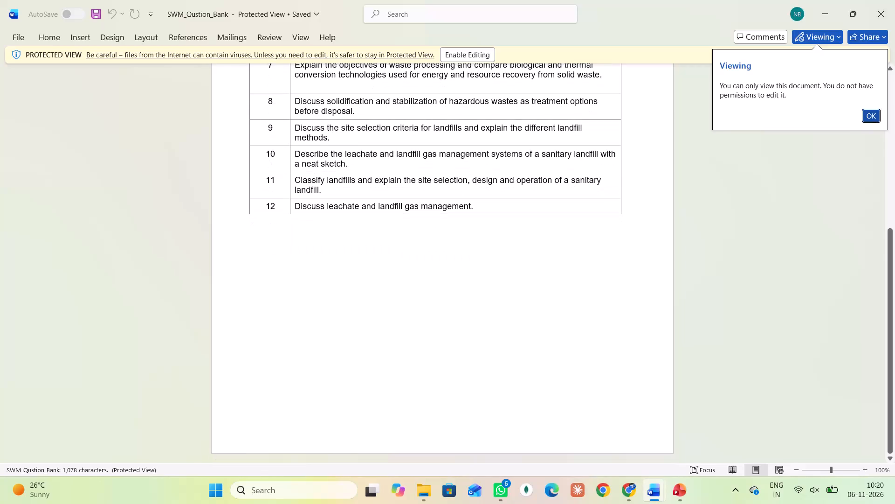
# Check the leachate and landfill gas management question, number 12, in the question bank and switch to the waste management notes chat in ChatGPT.
pyautogui.click(471, 205)
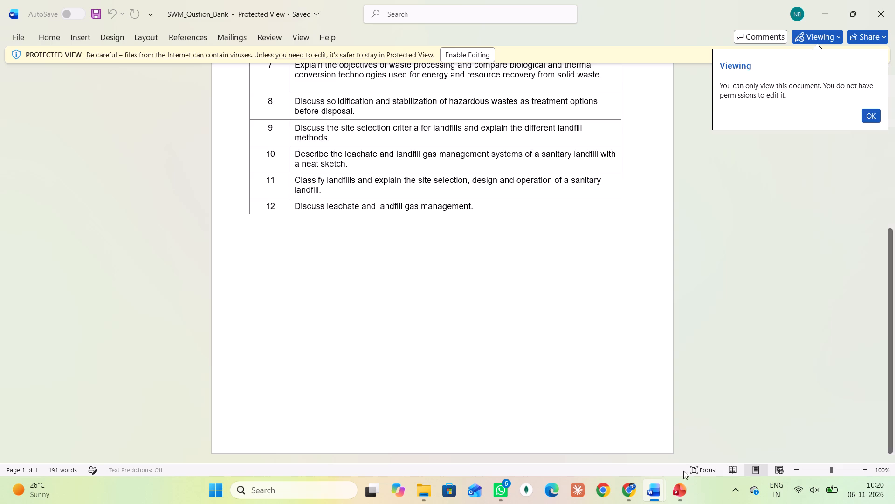
pyautogui.click(682, 486)
pyautogui.click(632, 484)
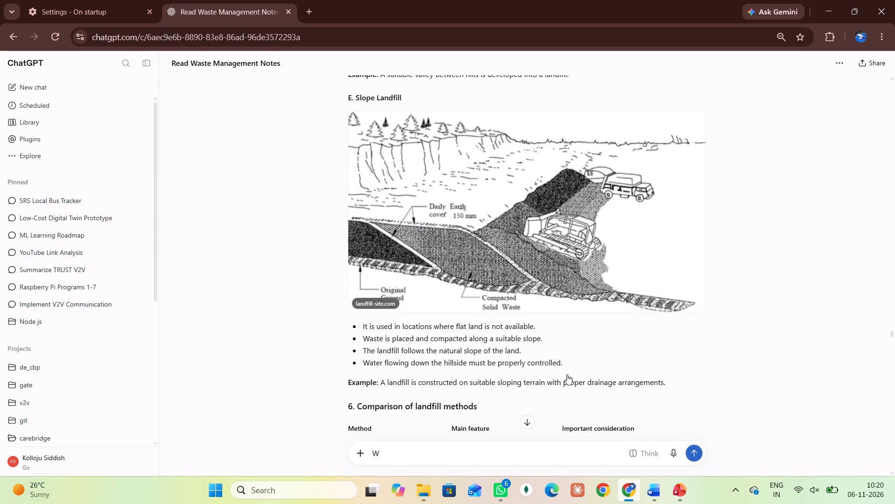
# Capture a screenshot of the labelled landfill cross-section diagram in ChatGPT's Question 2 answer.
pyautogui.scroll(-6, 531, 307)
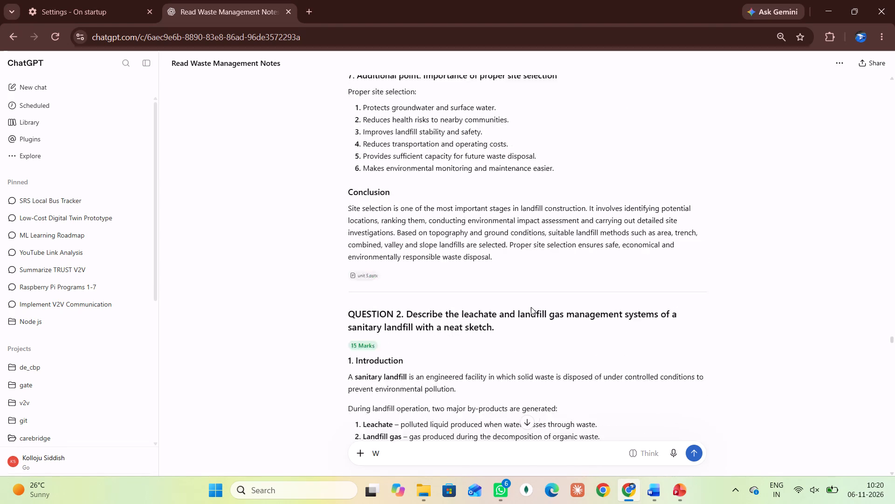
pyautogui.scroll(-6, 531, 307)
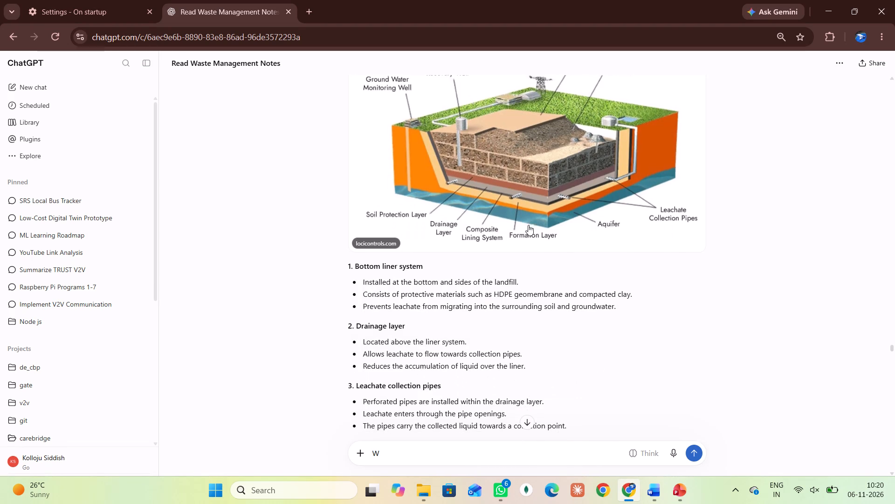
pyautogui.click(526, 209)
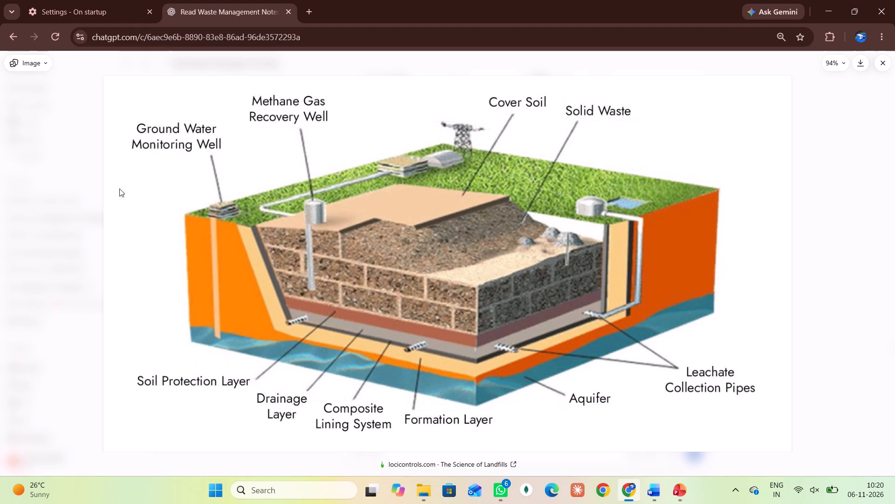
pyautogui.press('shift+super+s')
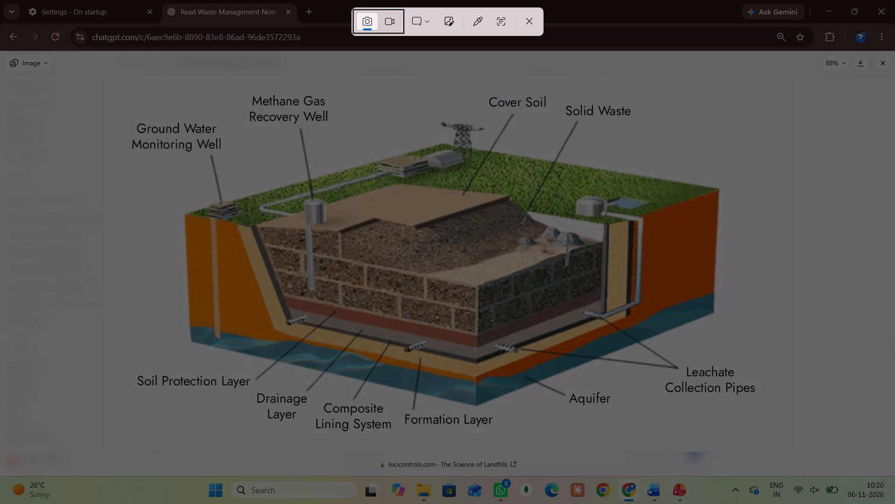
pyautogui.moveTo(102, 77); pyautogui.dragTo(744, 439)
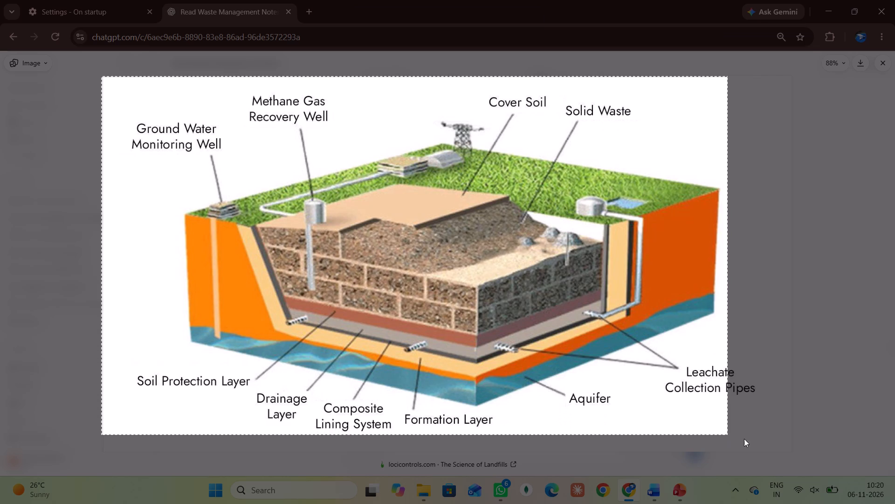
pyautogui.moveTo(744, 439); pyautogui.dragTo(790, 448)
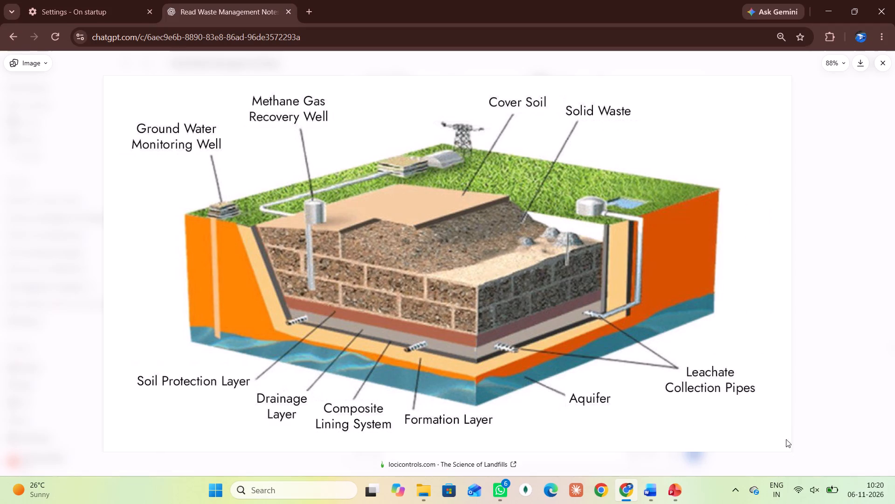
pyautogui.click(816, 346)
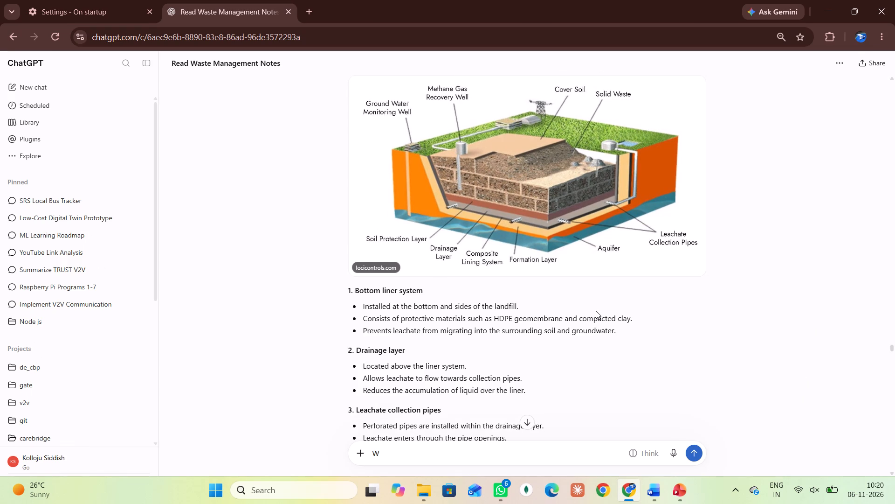
pyautogui.scroll(-3, 596, 311)
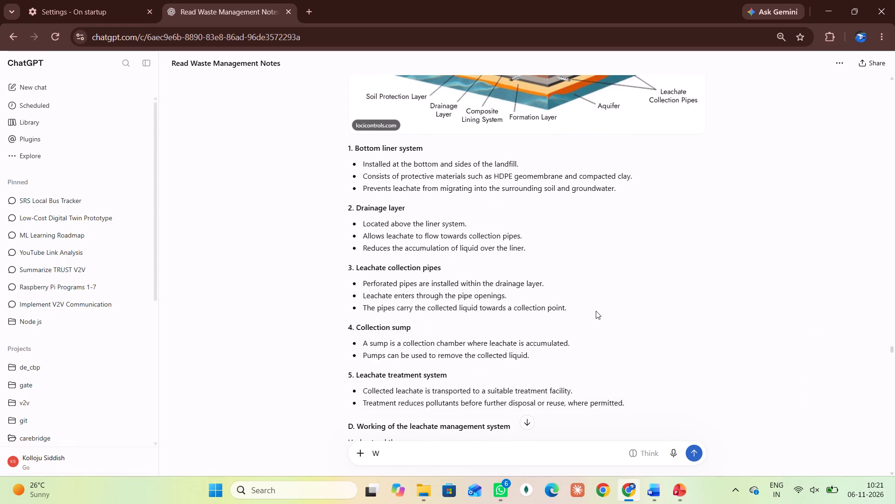
pyautogui.scroll(-3, 596, 311)
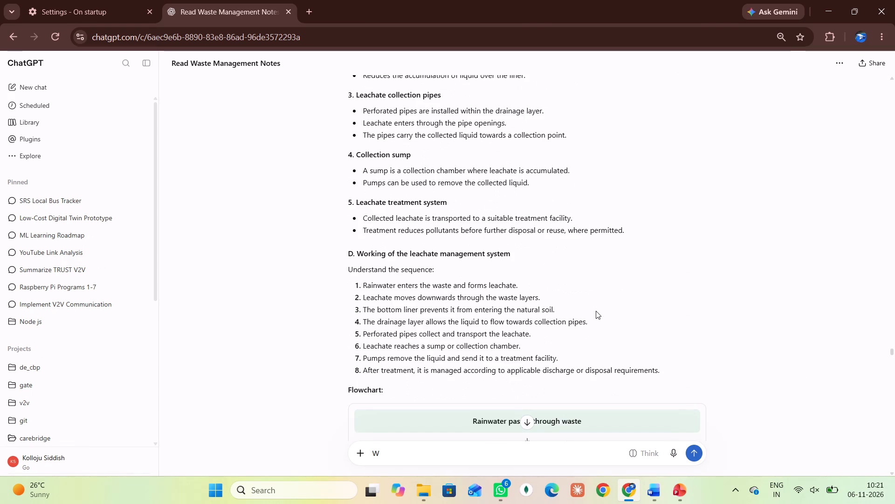
pyautogui.hotkey('alt', 'Tab')
pyautogui.click(104, 261)
pyautogui.scroll(1, 104, 261)
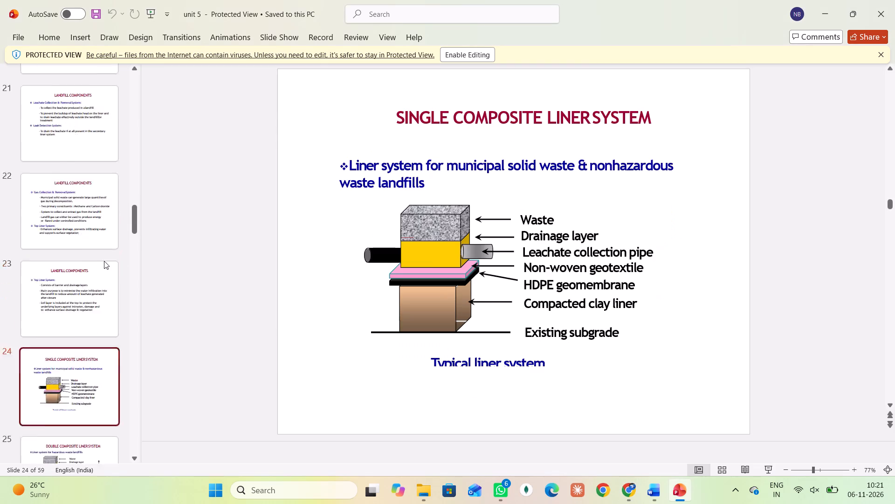
pyautogui.scroll(1, 104, 261)
pyautogui.click(104, 261)
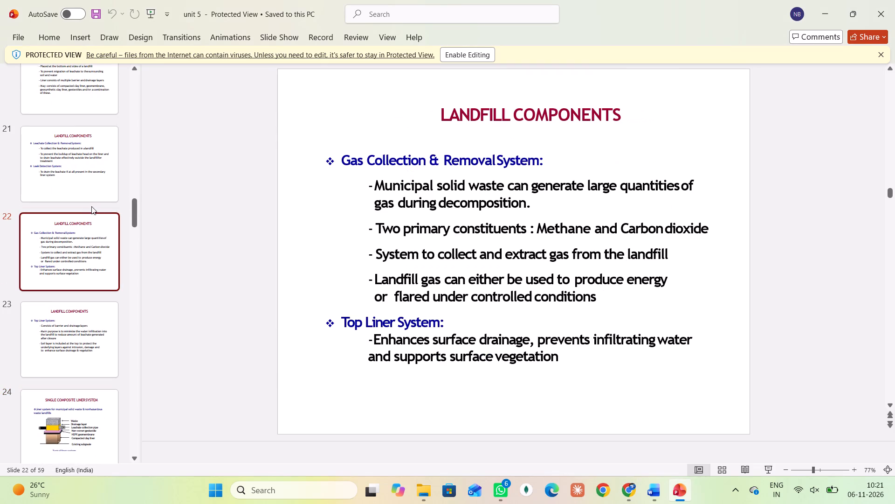
pyautogui.click(91, 206)
pyautogui.scroll(1, 91, 206)
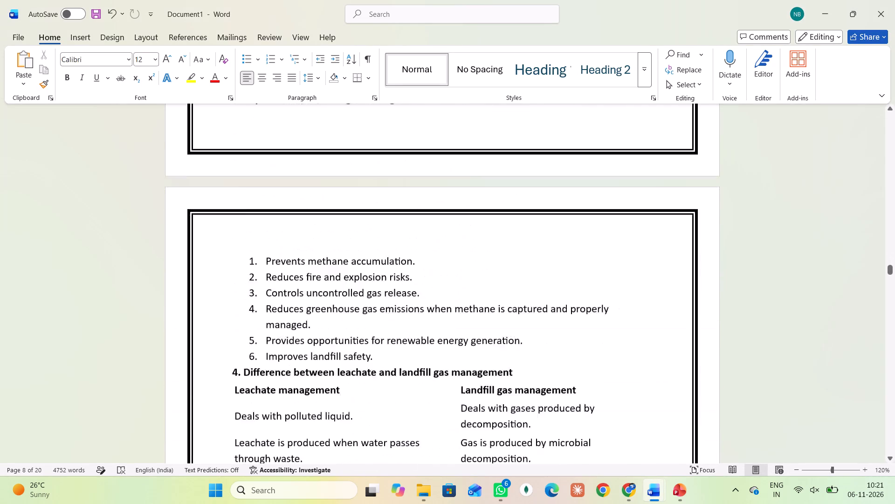
pyautogui.scroll(-3, 458, 301)
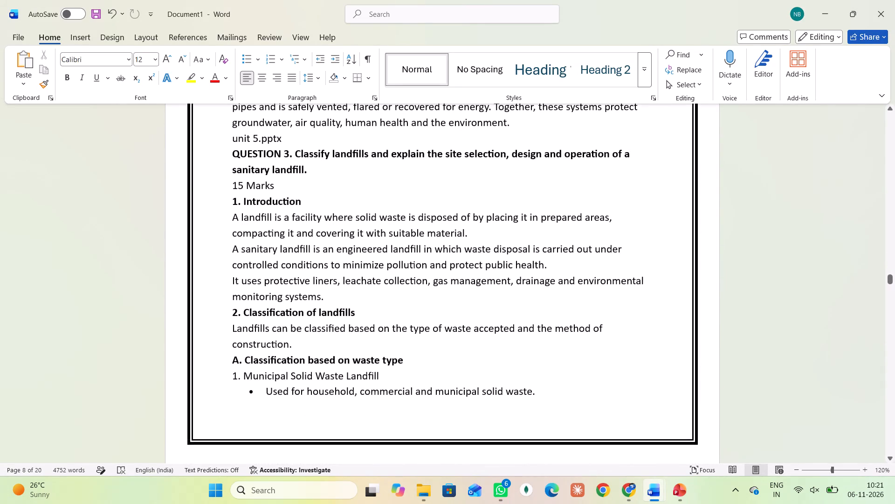
pyautogui.scroll(-3, 458, 301)
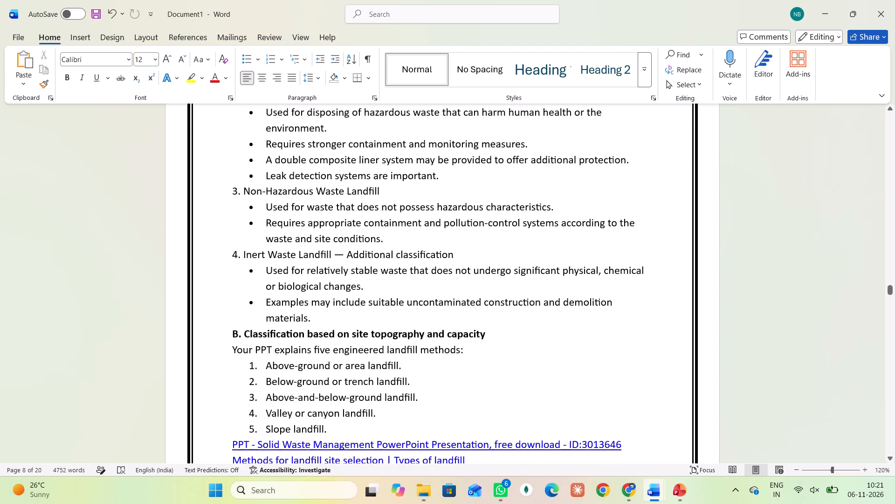
pyautogui.scroll(-3, 458, 301)
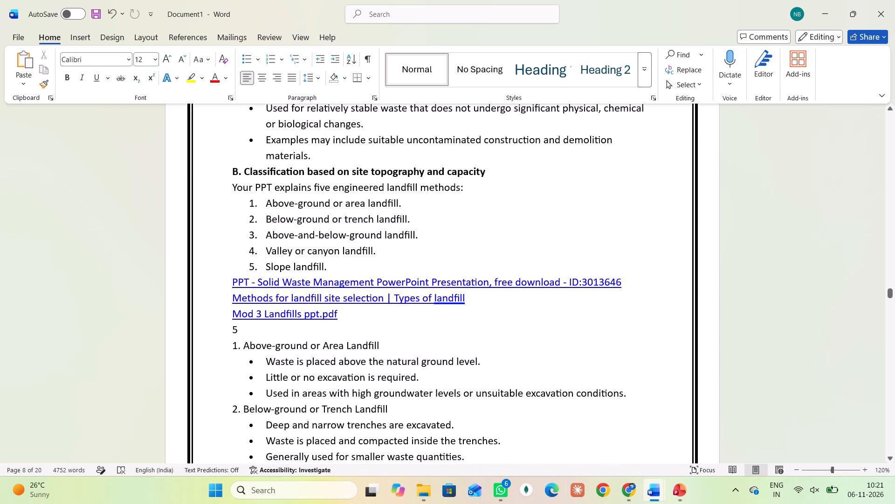
pyautogui.scroll(-1, 364, 313)
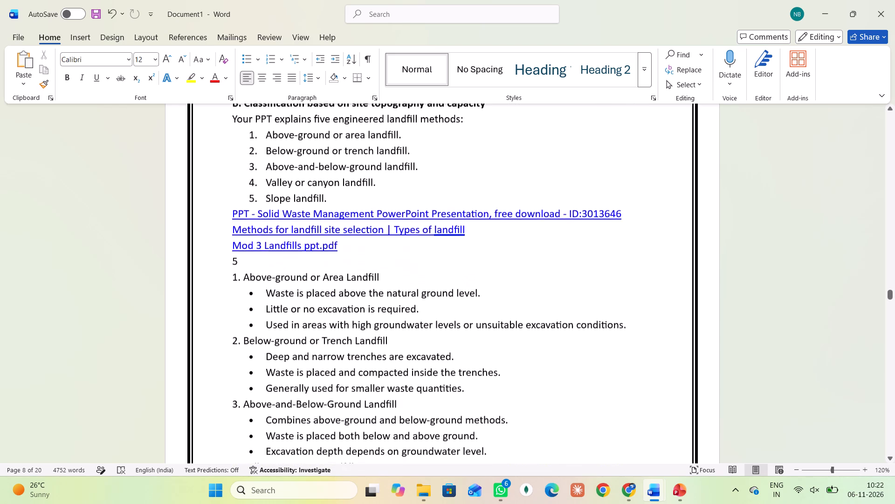
pyautogui.scroll(-3, 364, 313)
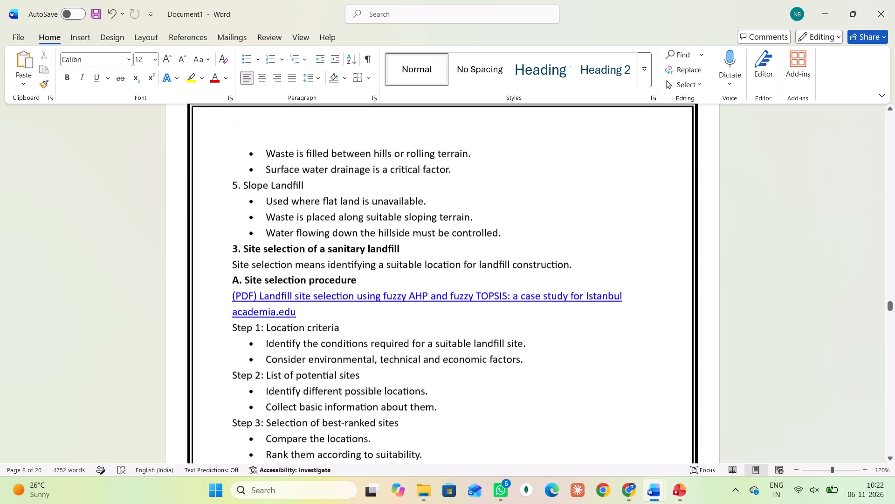
pyautogui.scroll(-2, 364, 313)
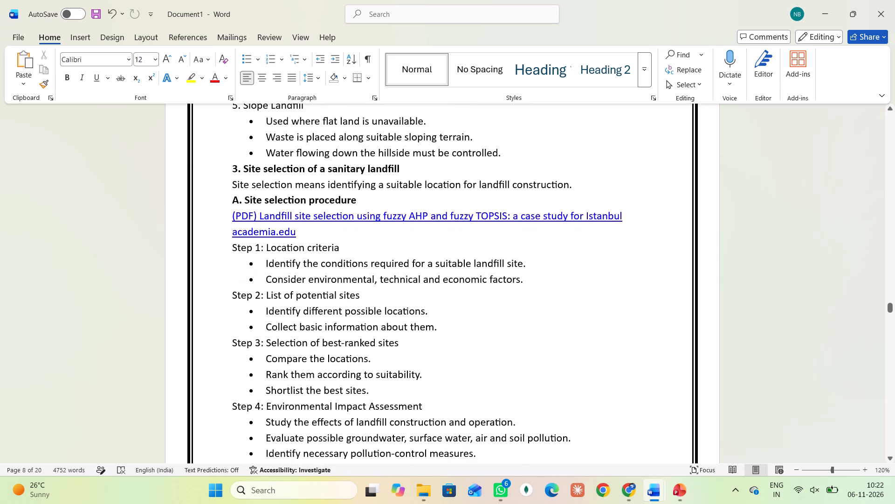
pyautogui.scroll(-3, 364, 313)
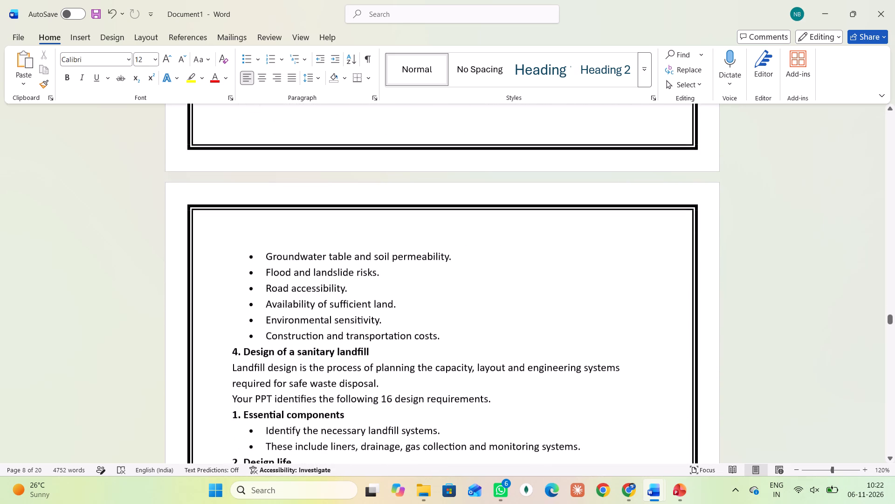
pyautogui.scroll(-3, 364, 313)
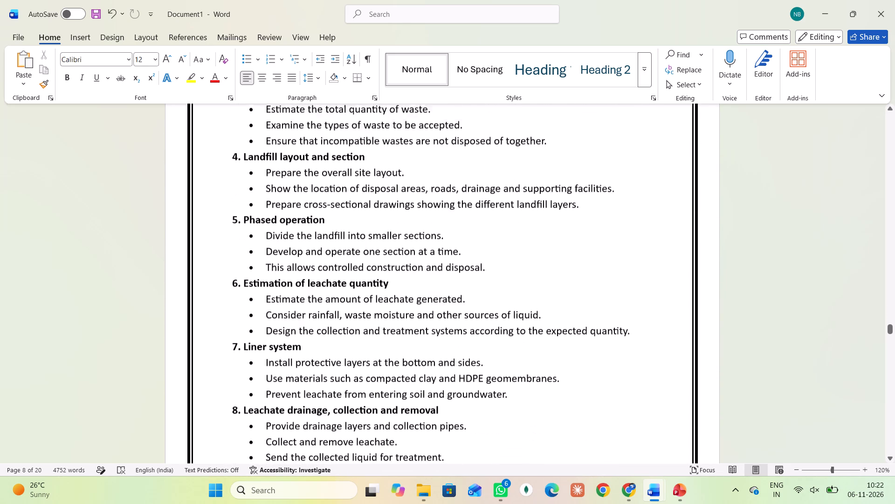
pyautogui.scroll(-3, 364, 313)
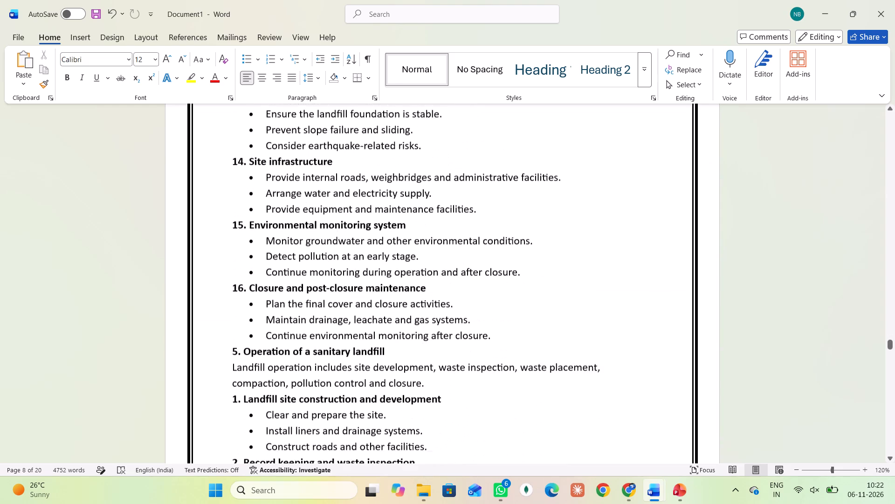
pyautogui.scroll(-3, 364, 313)
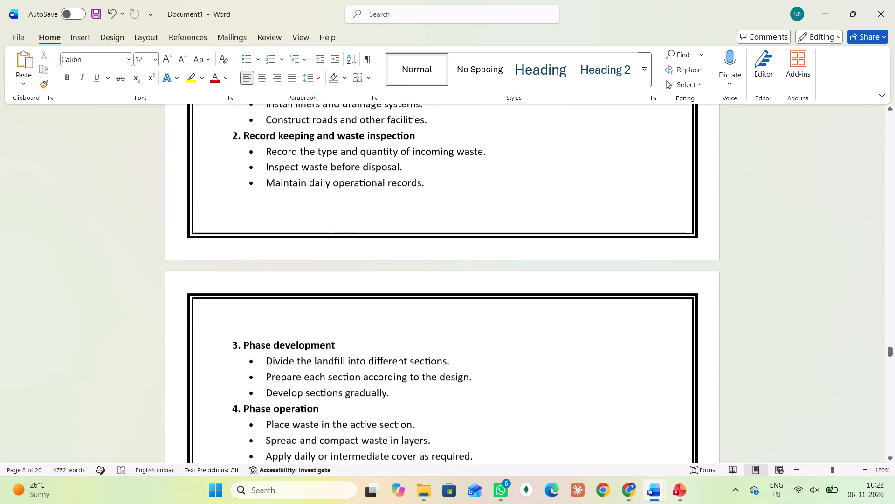
pyautogui.scroll(4, 364, 313)
# Go back to the start of Question 3 in the Word notes and reread it through the Design of a sanitary landfill section.
pyautogui.hotkey('alt', 'Tab')
pyautogui.hotkey('alt', 'Tab')
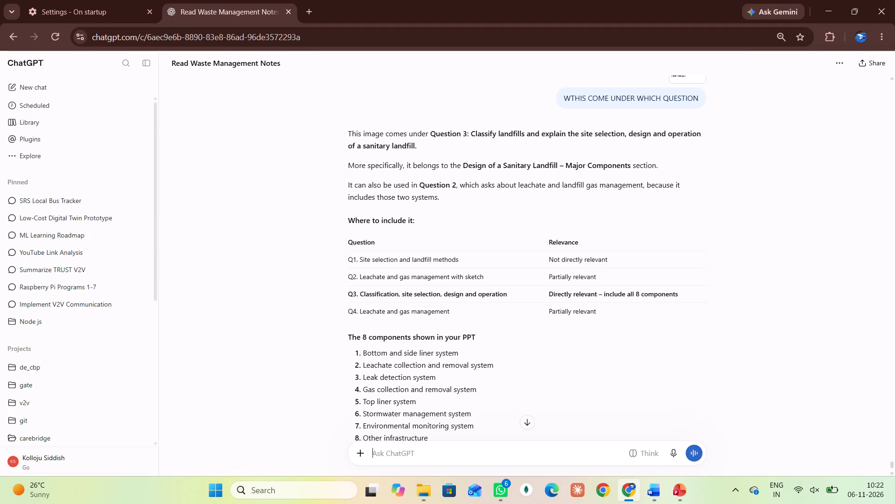
pyautogui.click(671, 493)
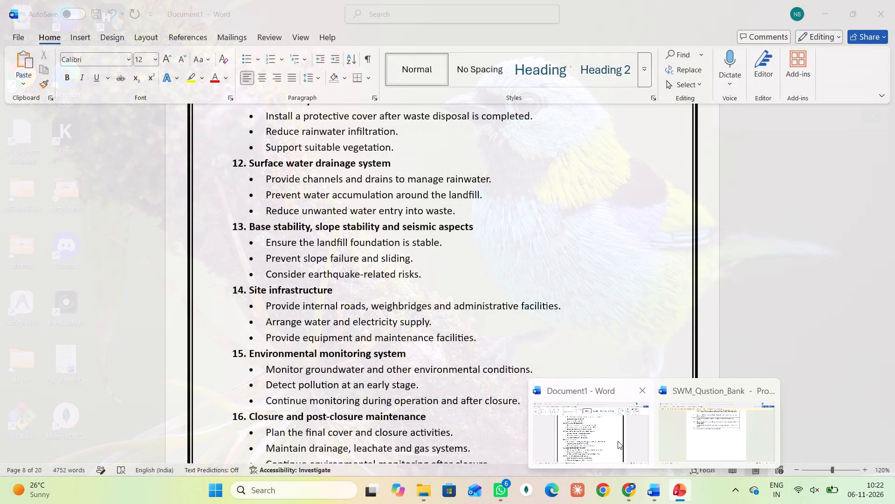
pyautogui.click(618, 441)
pyautogui.scroll(4, 512, 325)
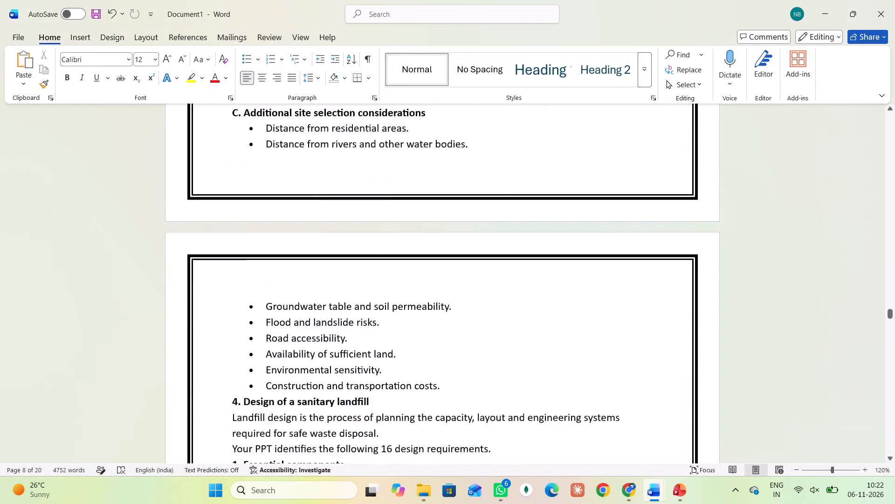
pyautogui.scroll(4, 512, 325)
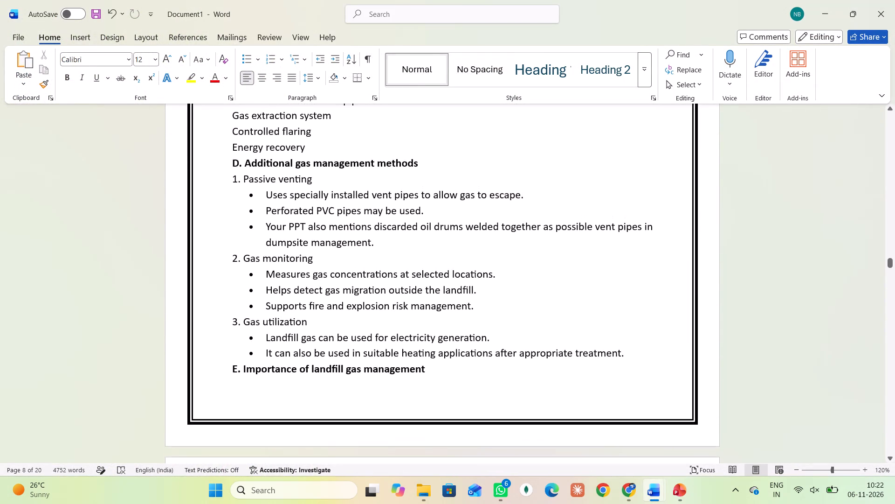
pyautogui.scroll(2, 438, 227)
pyautogui.scroll(-4, 438, 227)
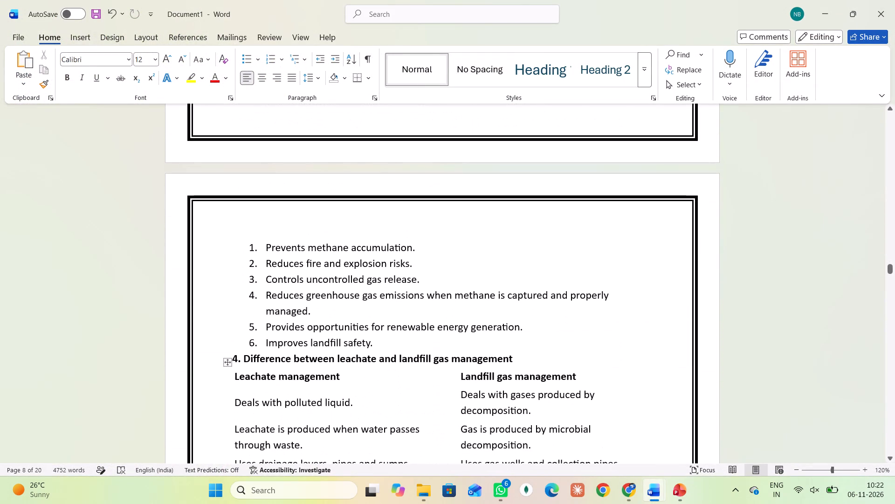
pyautogui.scroll(-2, 431, 292)
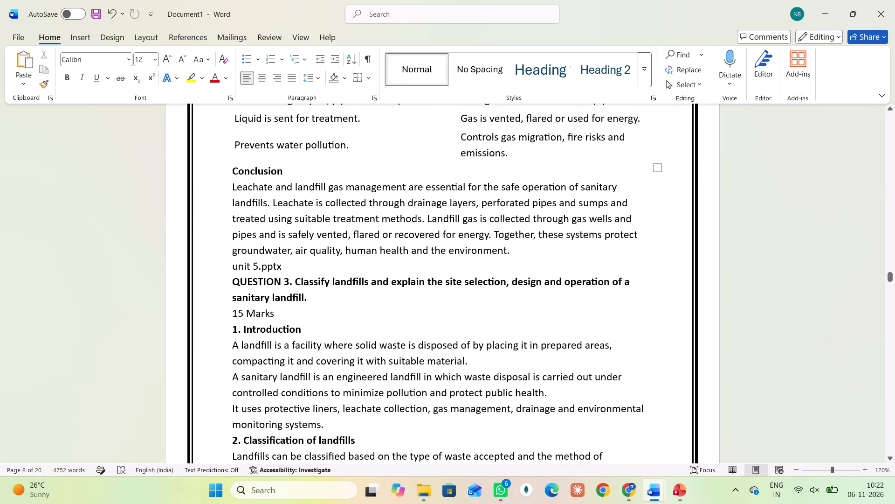
pyautogui.scroll(-1, 407, 311)
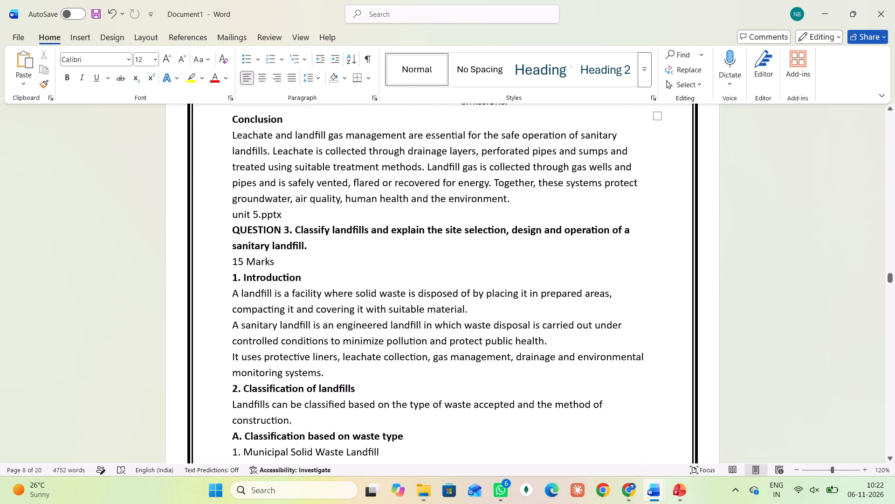
pyautogui.scroll(-1, 409, 272)
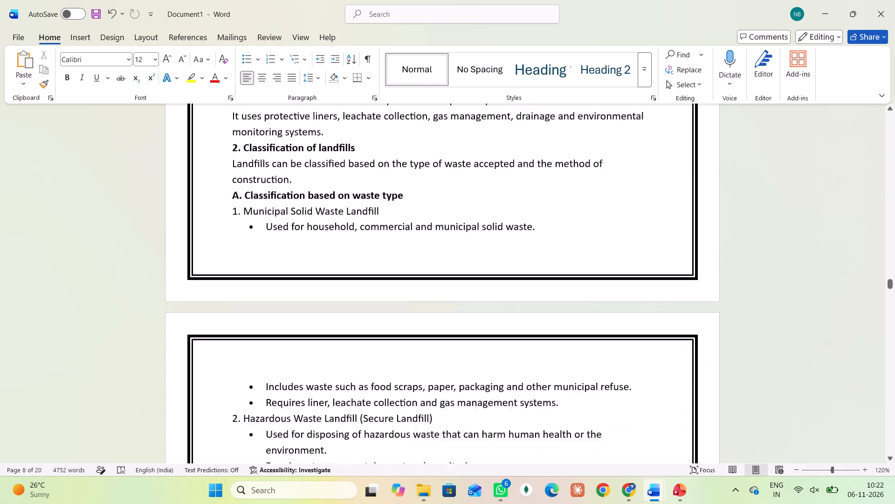
pyautogui.scroll(-3, 409, 272)
pyautogui.scroll(-1, 384, 329)
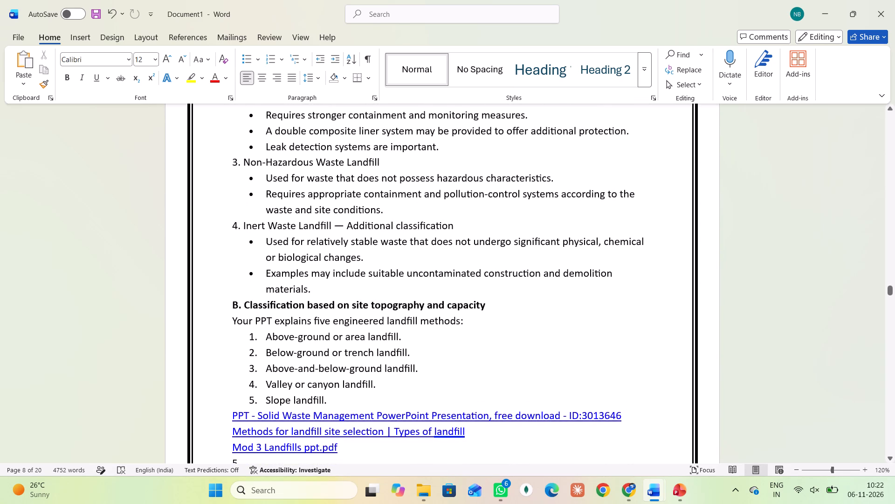
pyautogui.scroll(-1, 374, 340)
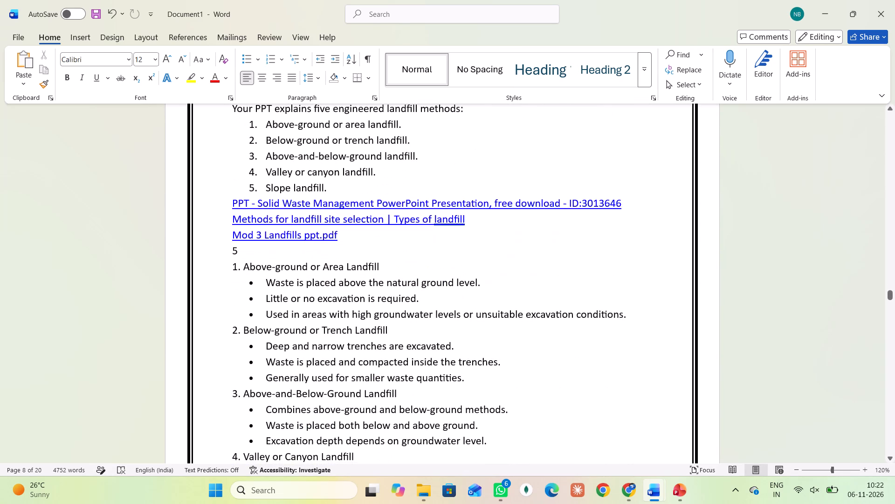
pyautogui.scroll(-1, 374, 340)
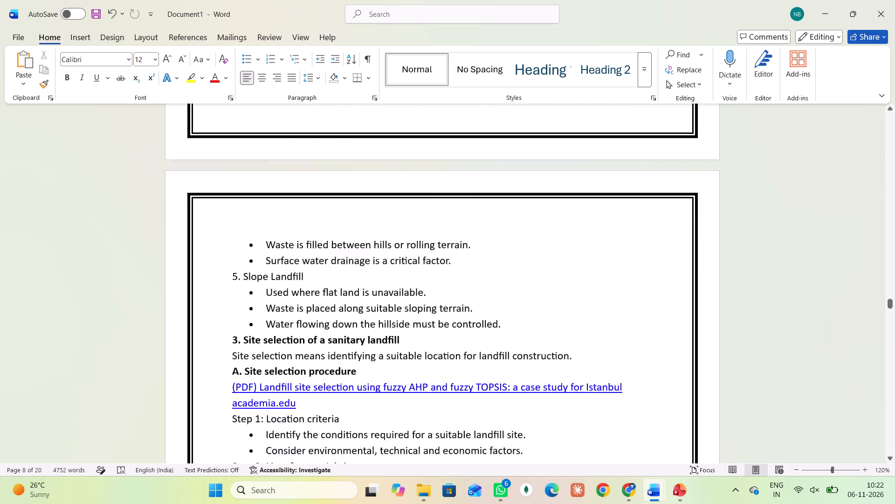
pyautogui.scroll(-2, 374, 340)
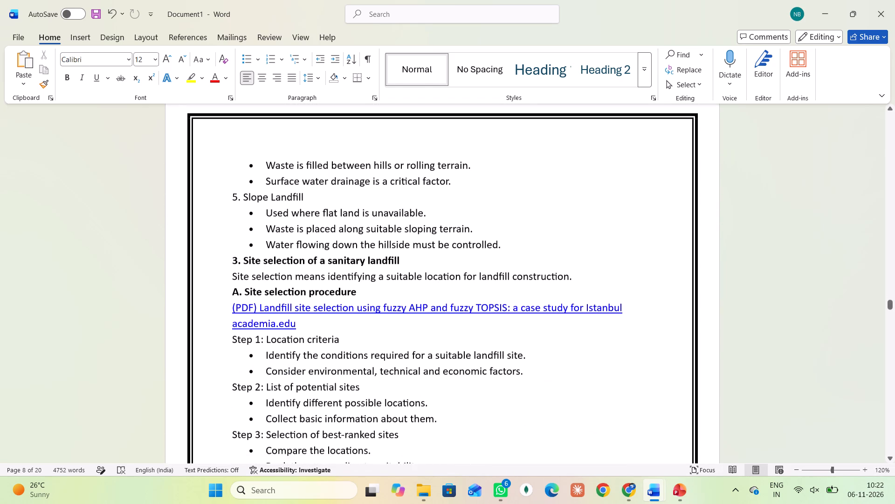
pyautogui.scroll(-3, 386, 355)
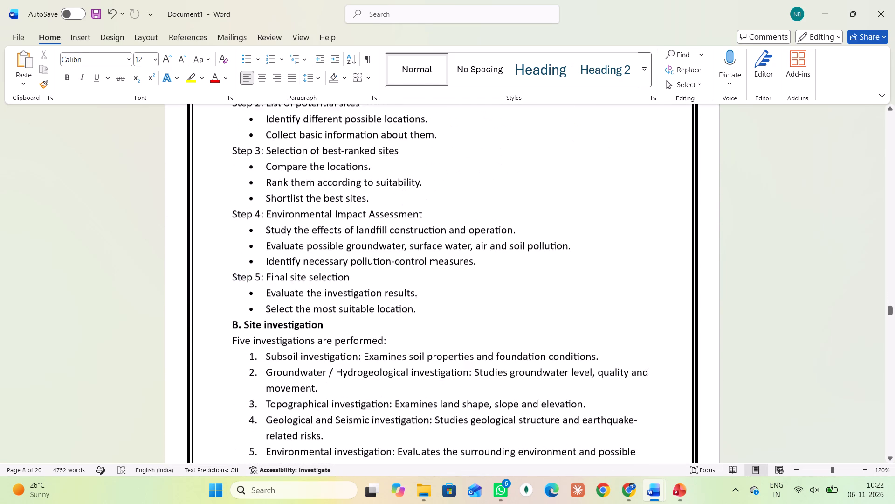
pyautogui.scroll(-3, 373, 353)
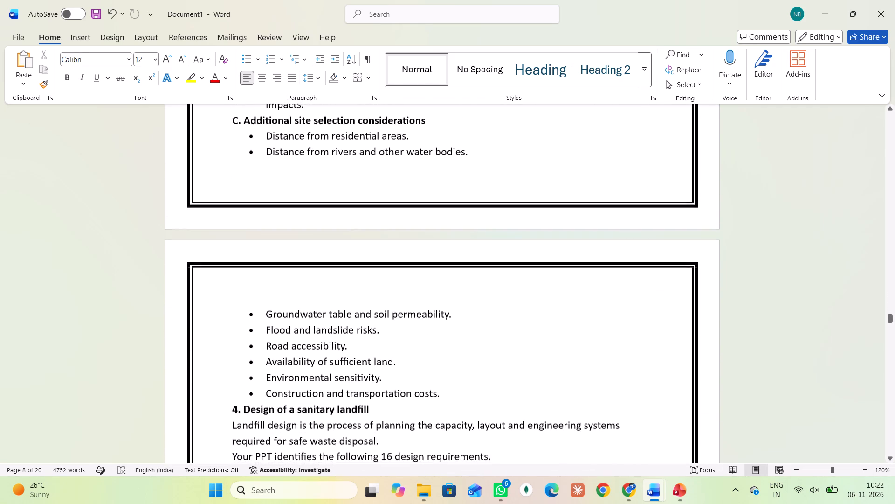
pyautogui.scroll(-2, 373, 353)
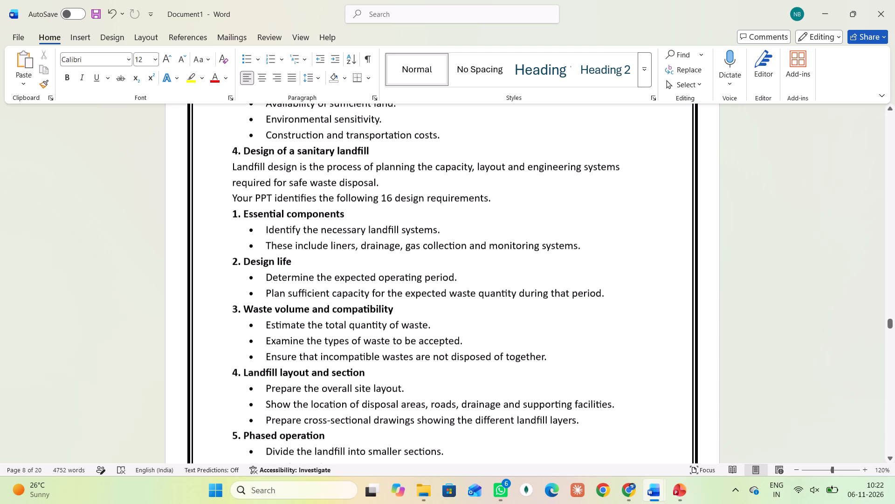
# Compare the design requirements in Question 3 of the Word notes with the Major Components listed on slide 18 of the unit 5 presentation.
pyautogui.hotkey('alt', 'Tab')
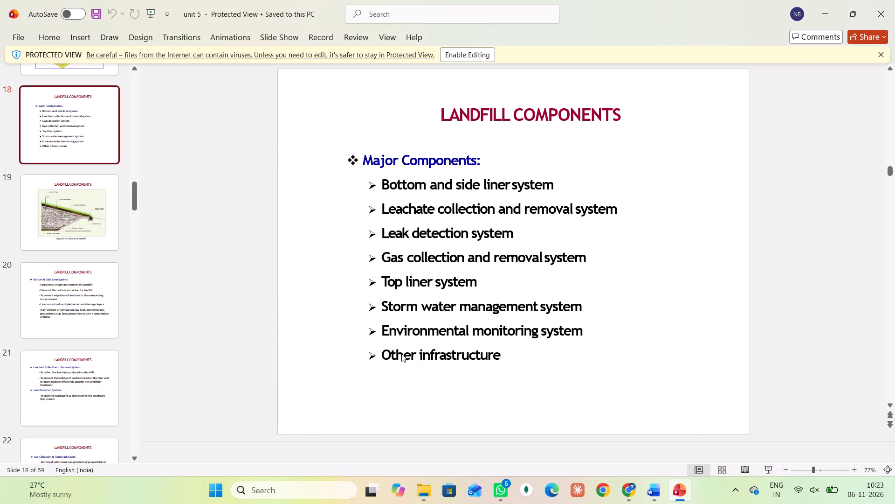
pyautogui.hotkey('alt', 'Tab')
pyautogui.scroll(-2, 401, 354)
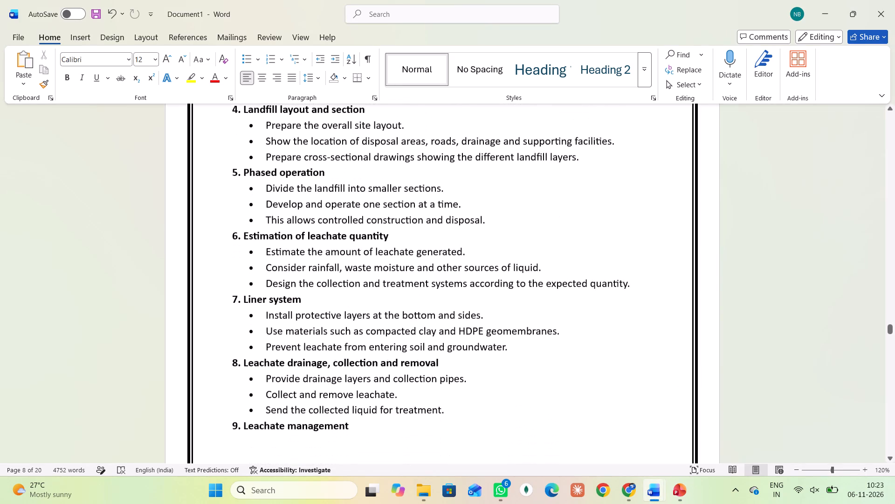
pyautogui.scroll(-1, 401, 354)
pyautogui.hotkey('alt', 'Tab')
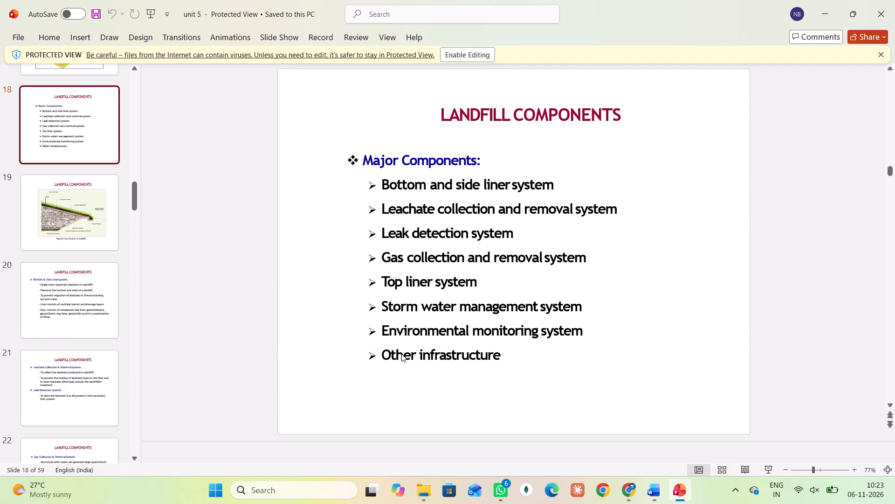
pyautogui.hotkey('alt', 'Tab')
pyautogui.scroll(-1, 401, 354)
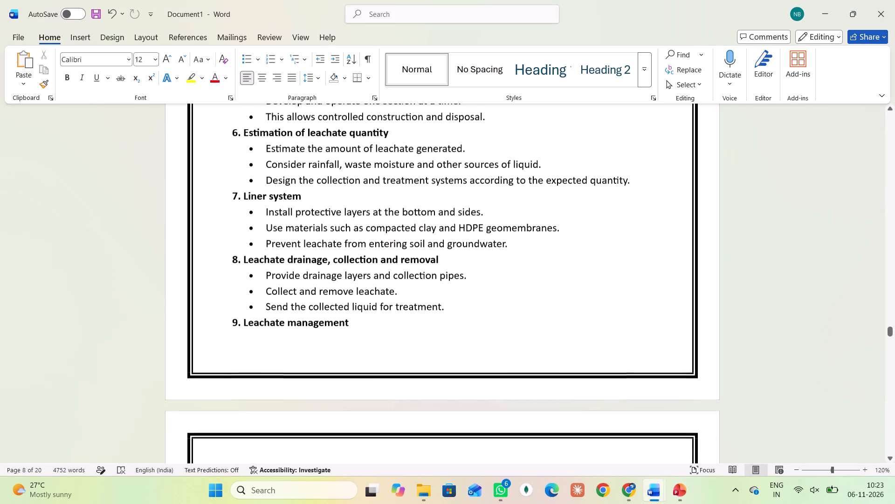
pyautogui.scroll(-4, 401, 354)
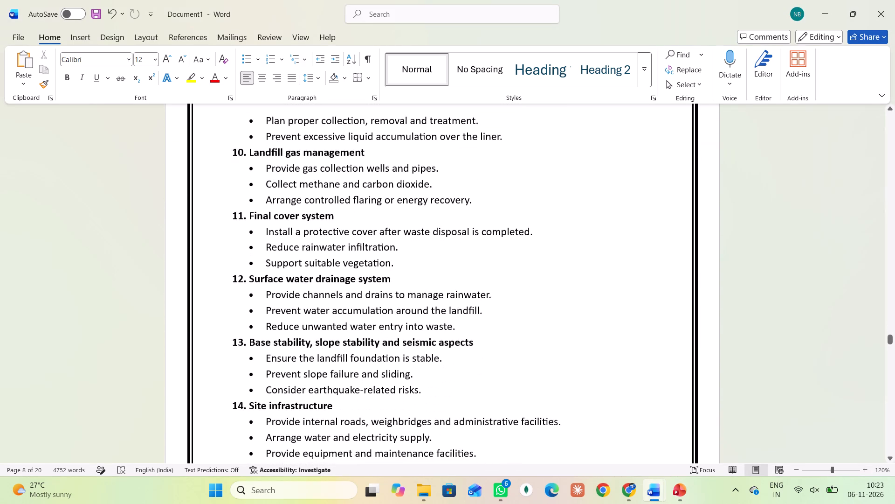
pyautogui.scroll(-1, 401, 354)
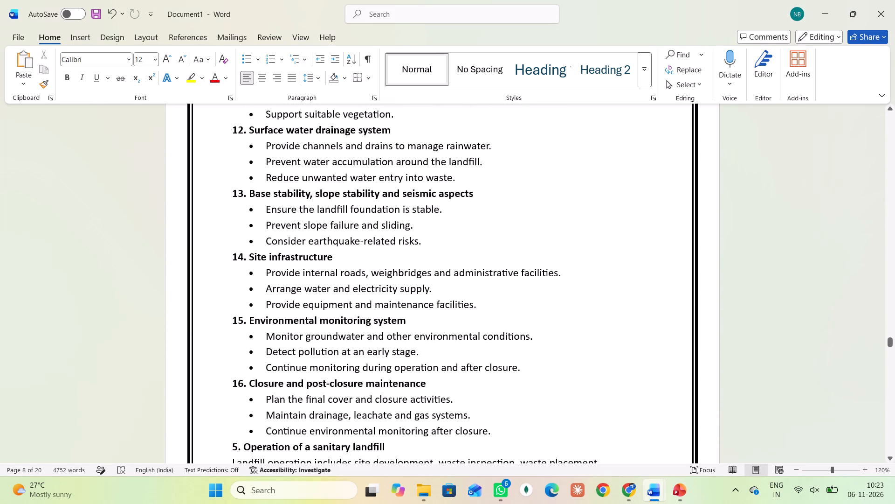
pyautogui.scroll(-1, 401, 354)
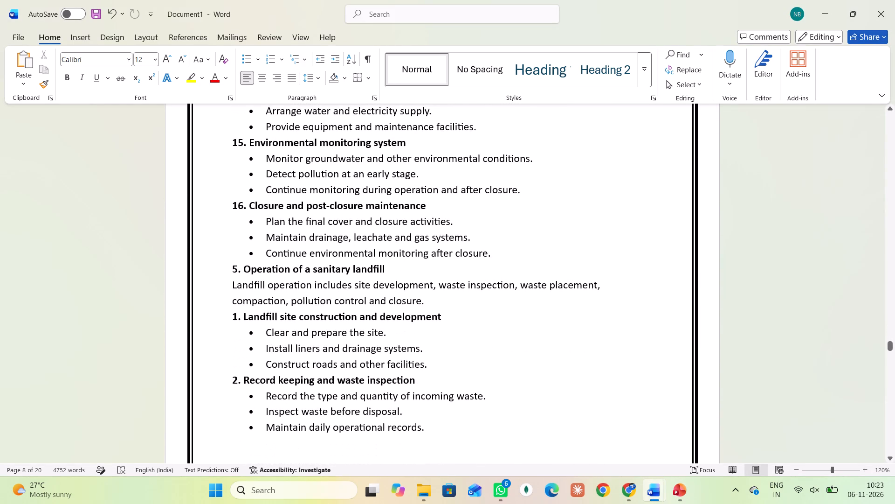
# Read the rest of Question 3 in the Word notes, from the landfill operation section through the conclusion.
pyautogui.scroll(-3, 401, 354)
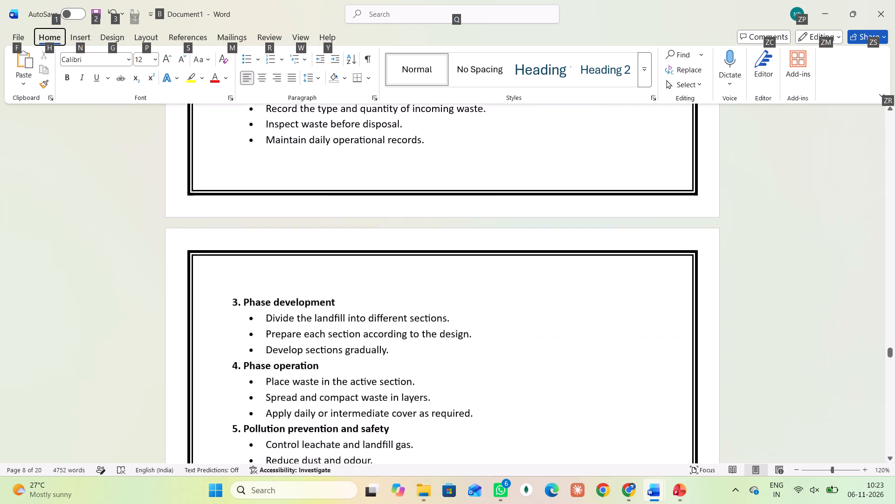
pyautogui.scroll(-2, 401, 354)
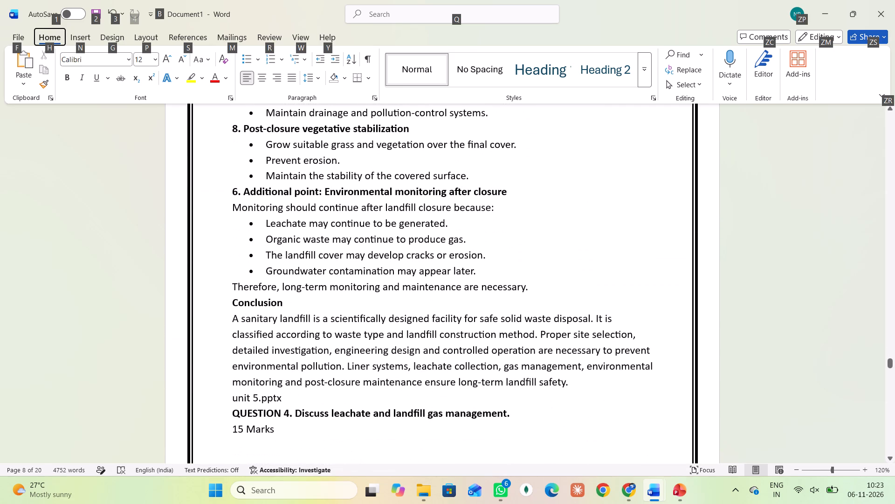
# Switch to the unit 5 presentation and examine the Landfill Components slides 19 to 23, covering the cross-section, liner, leachate, leak detection and gas systems.
pyautogui.hotkey('alt', 'Tab')
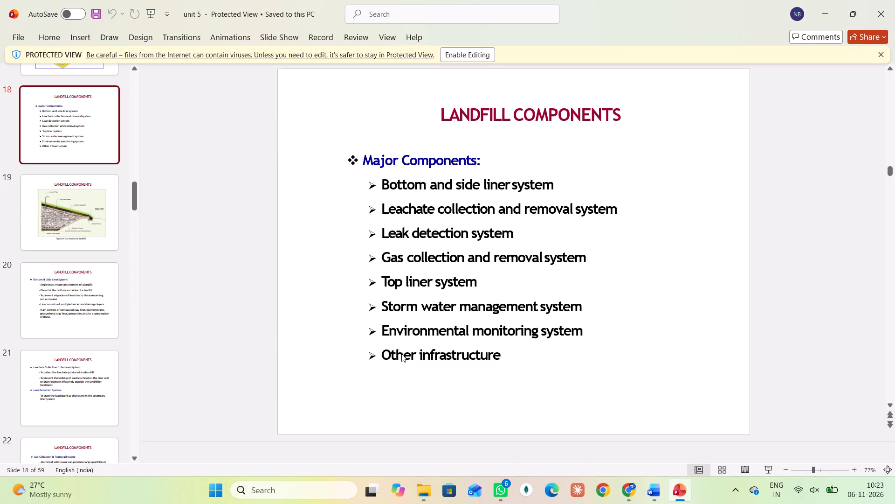
pyautogui.click(109, 311)
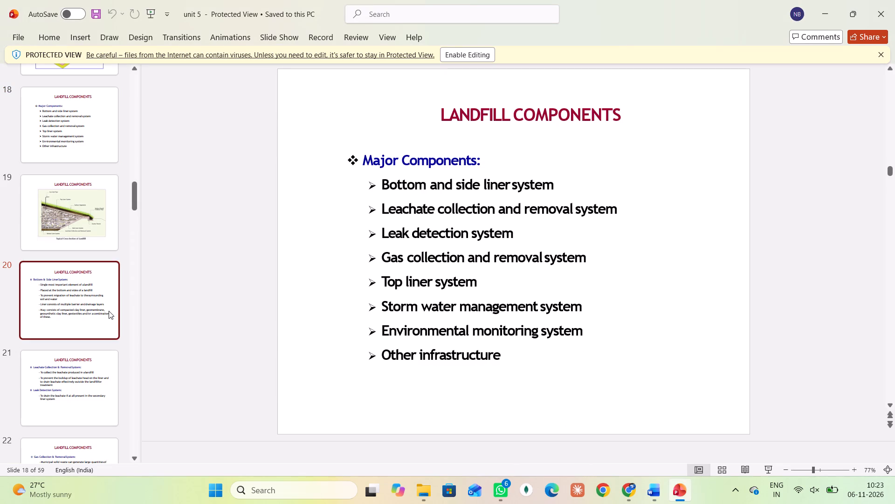
pyautogui.click(72, 220)
pyautogui.click(78, 284)
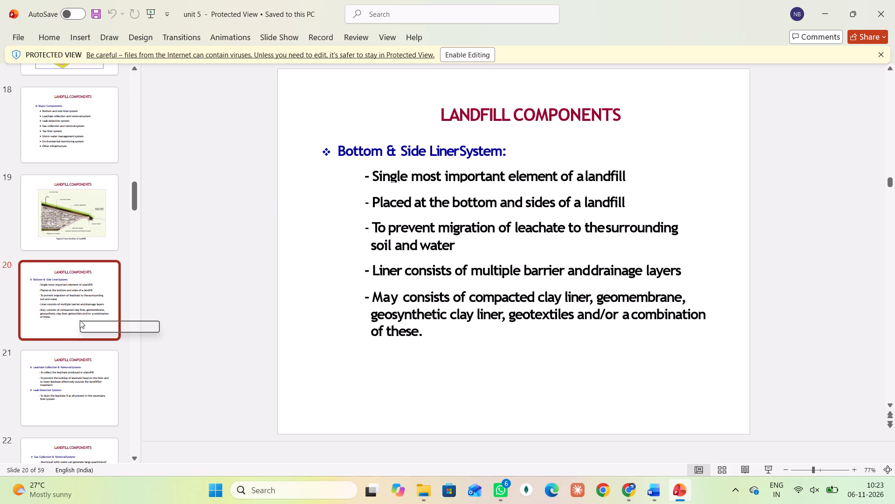
pyautogui.click(71, 363)
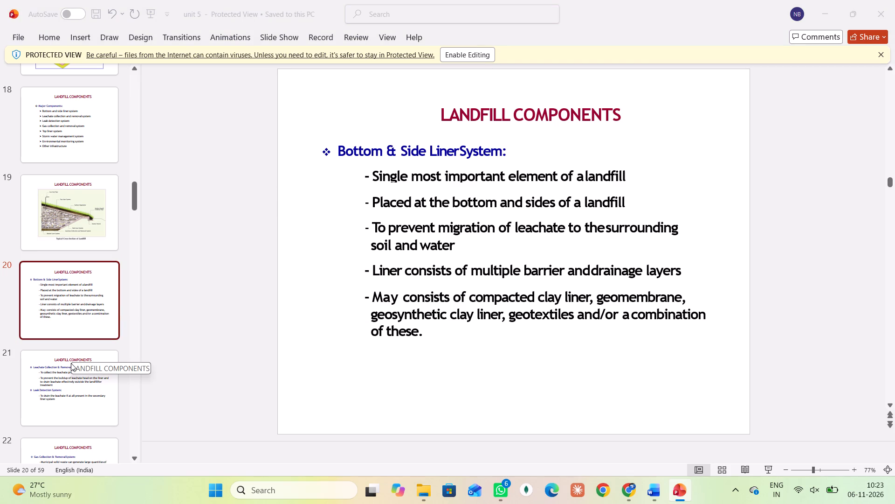
pyautogui.scroll(-1, 70, 365)
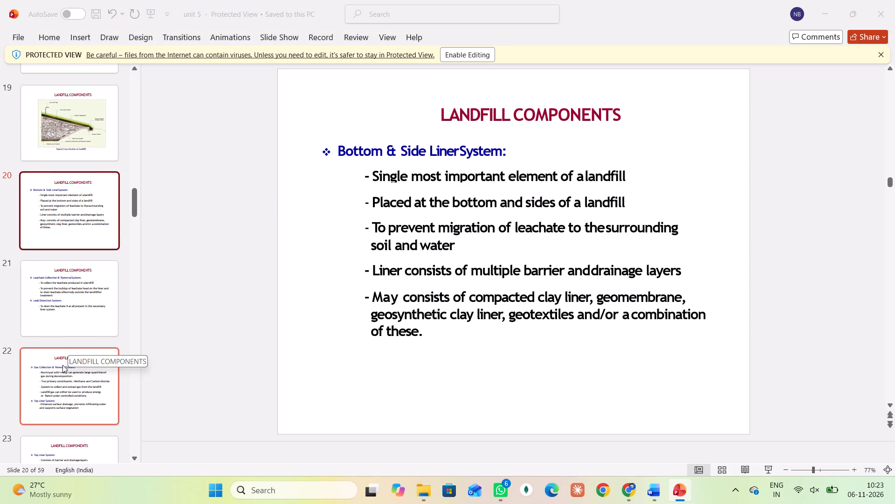
pyautogui.click(62, 365)
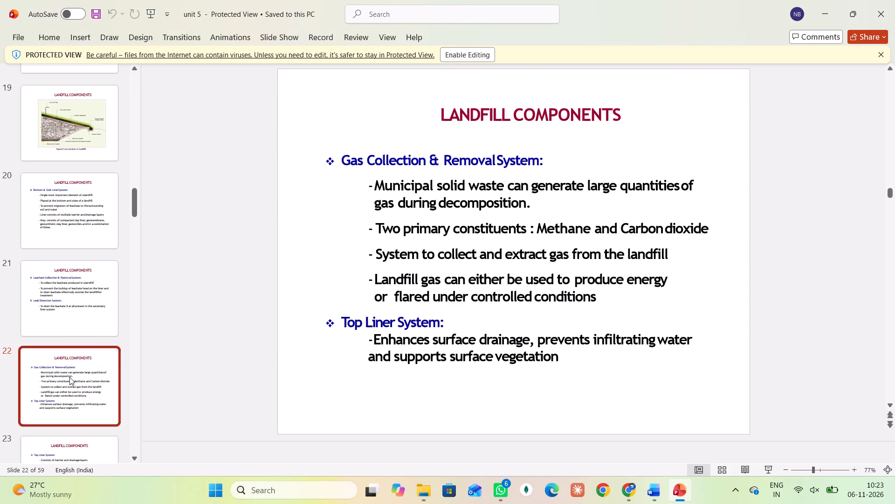
pyautogui.scroll(-1, 62, 385)
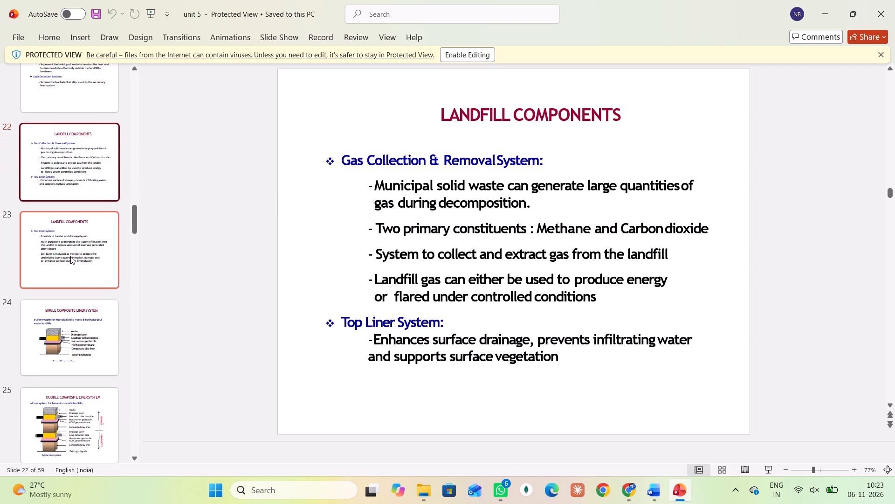
pyautogui.click(70, 256)
pyautogui.scroll(1, 70, 256)
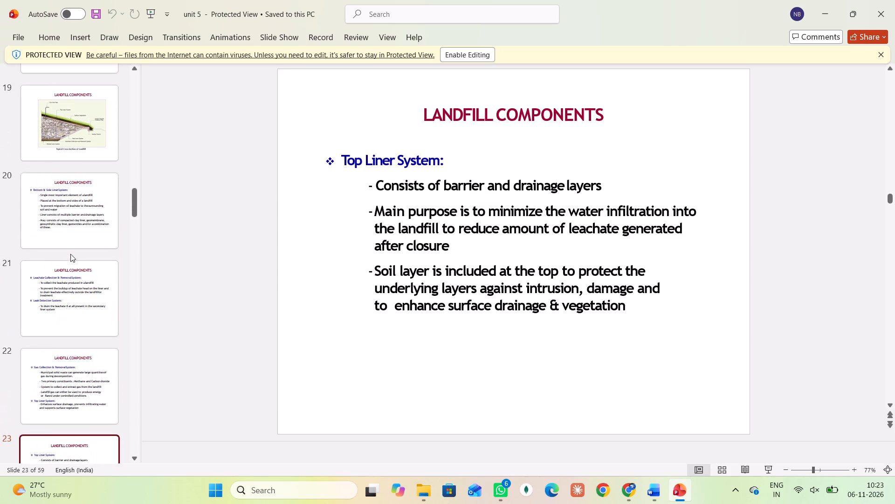
pyautogui.click(67, 234)
pyautogui.hscroll(1, 158, 230)
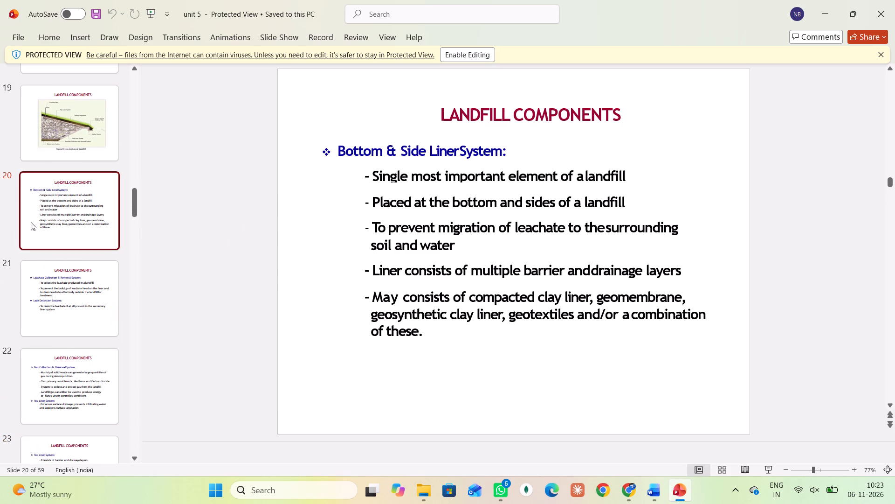
pyautogui.click(72, 269)
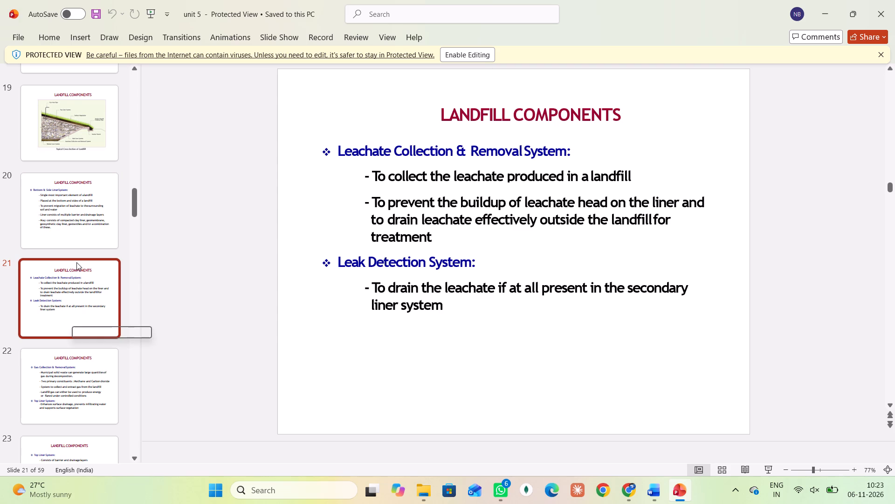
pyautogui.scroll(1, 76, 262)
pyautogui.click(90, 217)
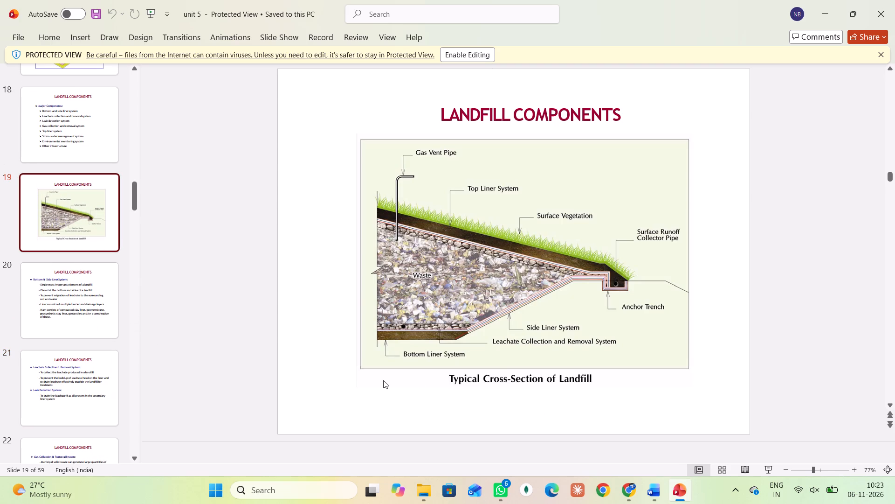
pyautogui.click(76, 294)
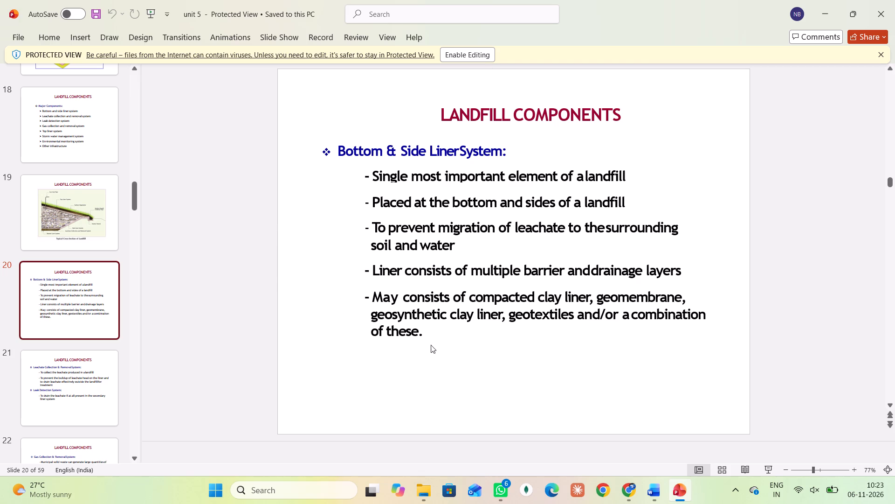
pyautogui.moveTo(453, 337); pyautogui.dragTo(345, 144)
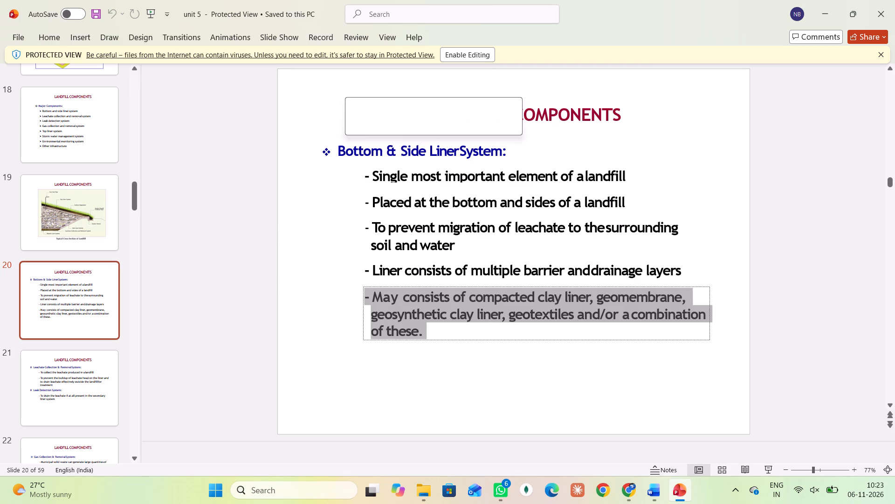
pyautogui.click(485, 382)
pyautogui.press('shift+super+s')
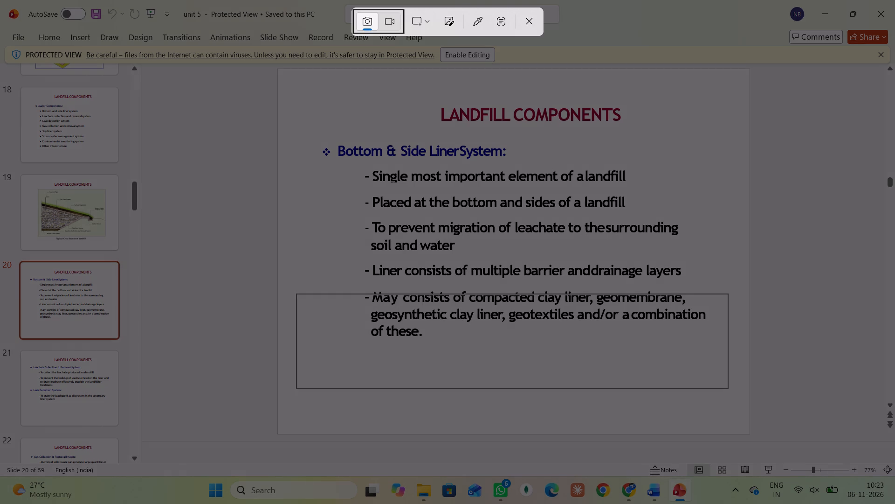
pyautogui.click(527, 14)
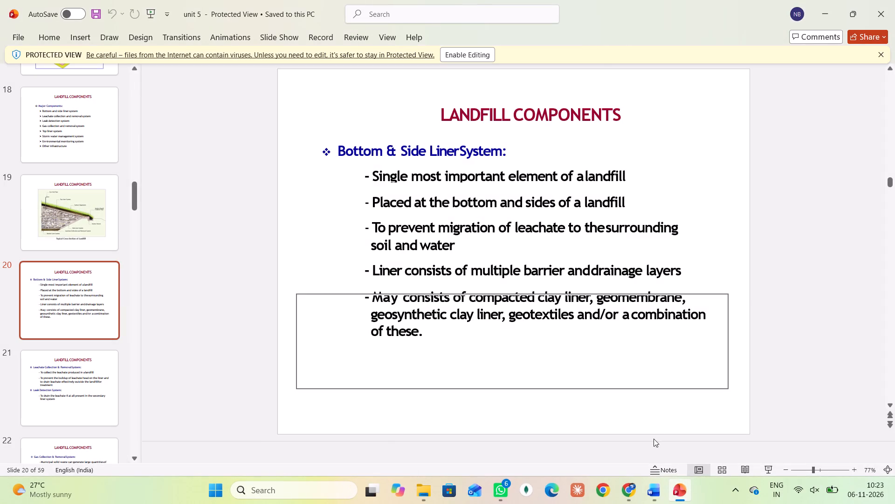
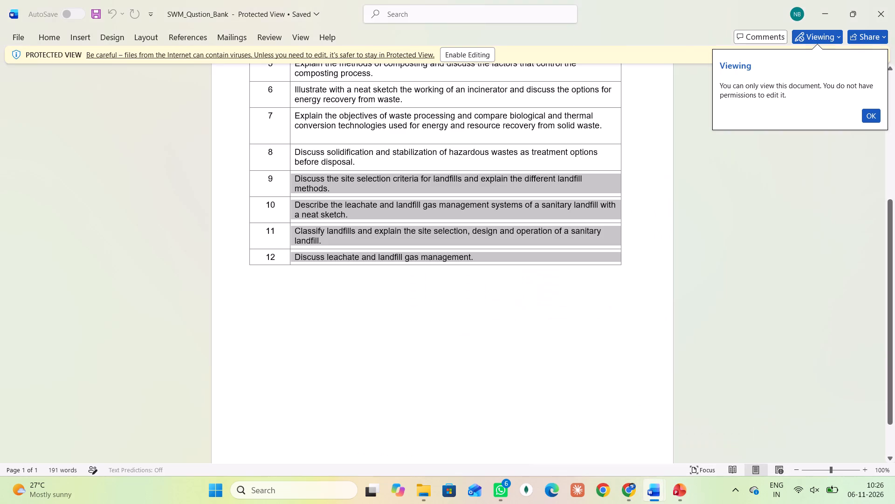
pyautogui.click(461, 385)
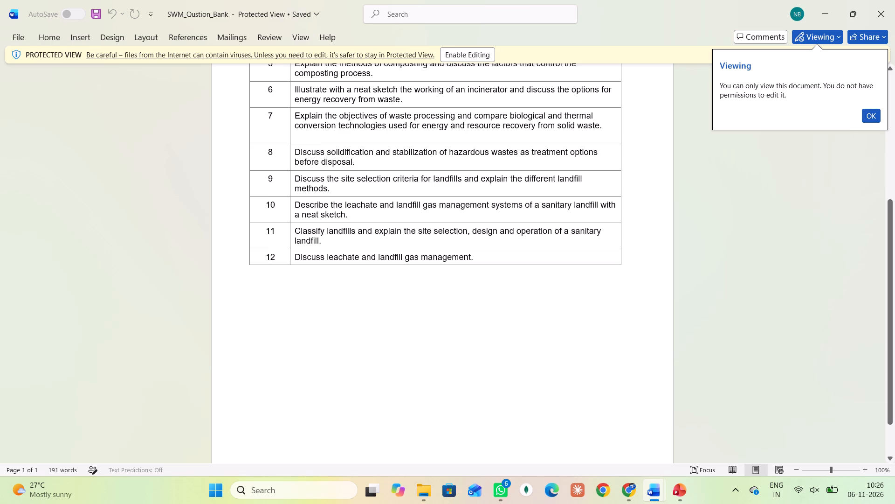
pyautogui.click(674, 499)
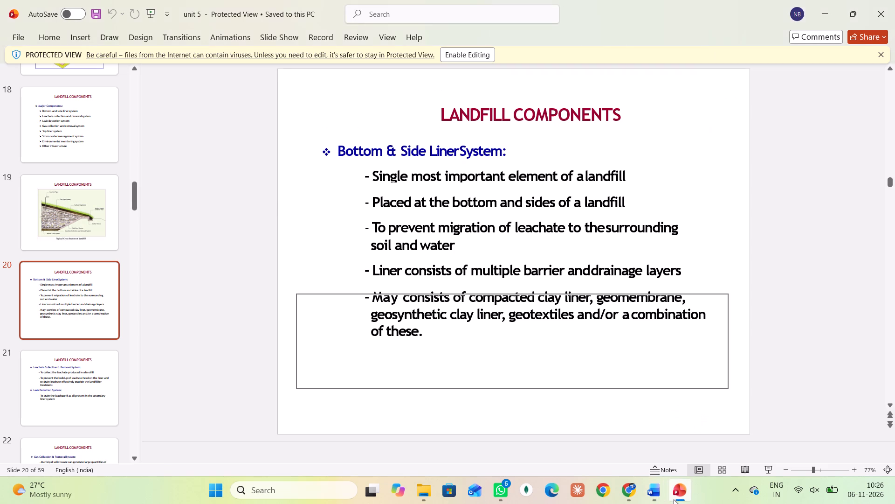
pyautogui.click(629, 492)
# Skim the rest of Question 3's site investigation, design, components and operation, then Question 4 through the closing diagrams and recommendation.
pyautogui.scroll(-2, 533, 346)
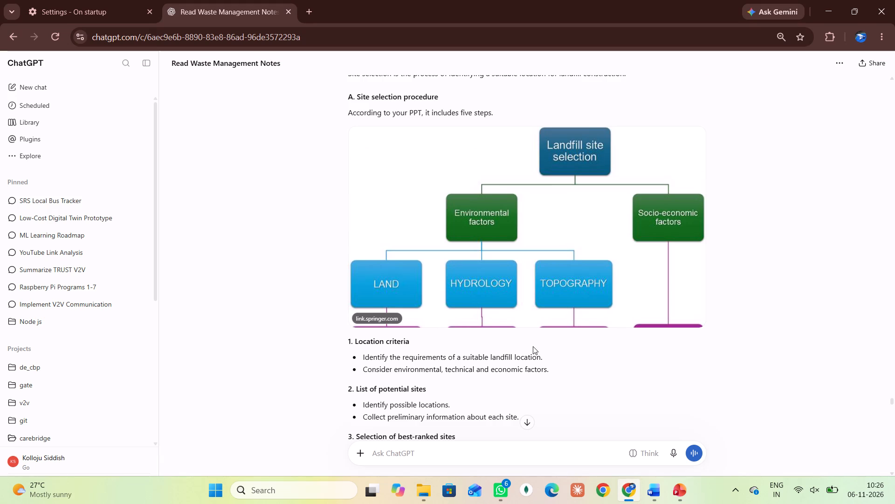
pyautogui.scroll(-4, 533, 346)
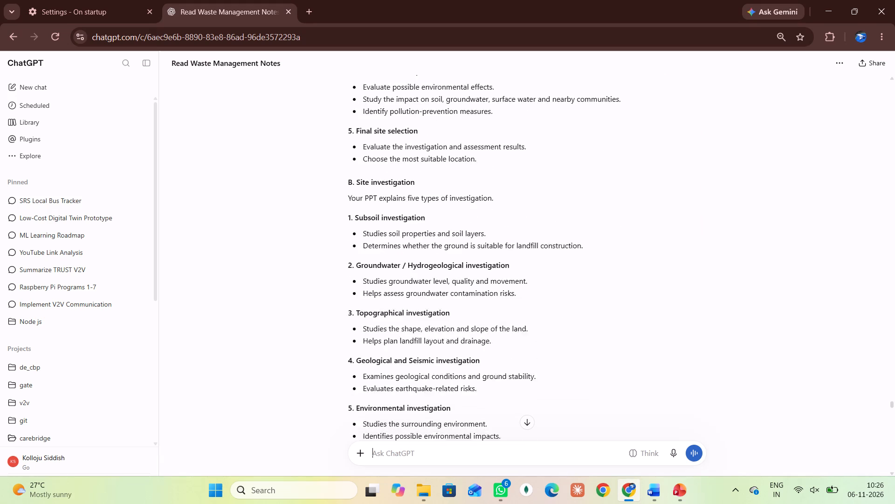
pyautogui.scroll(-5, 533, 346)
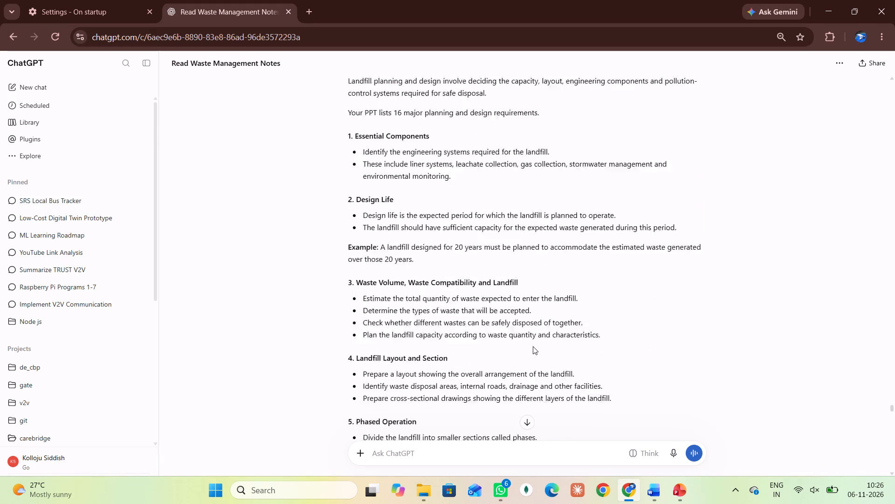
pyautogui.scroll(-5, 533, 346)
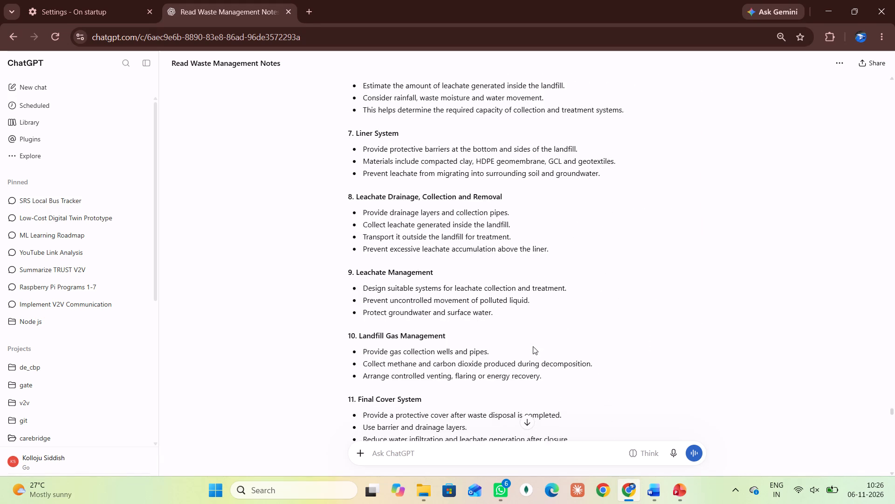
pyautogui.scroll(-2, 533, 346)
pyautogui.scroll(2, 533, 346)
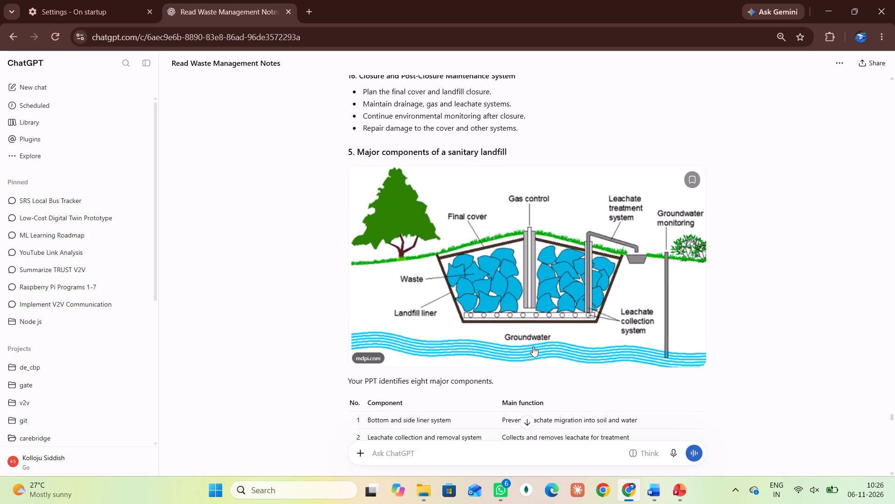
pyautogui.scroll(-4, 518, 344)
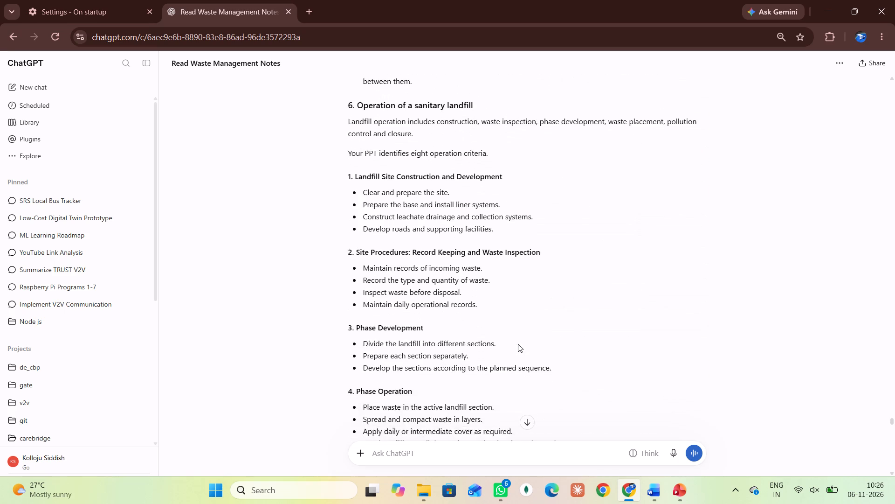
pyautogui.scroll(-7, 518, 344)
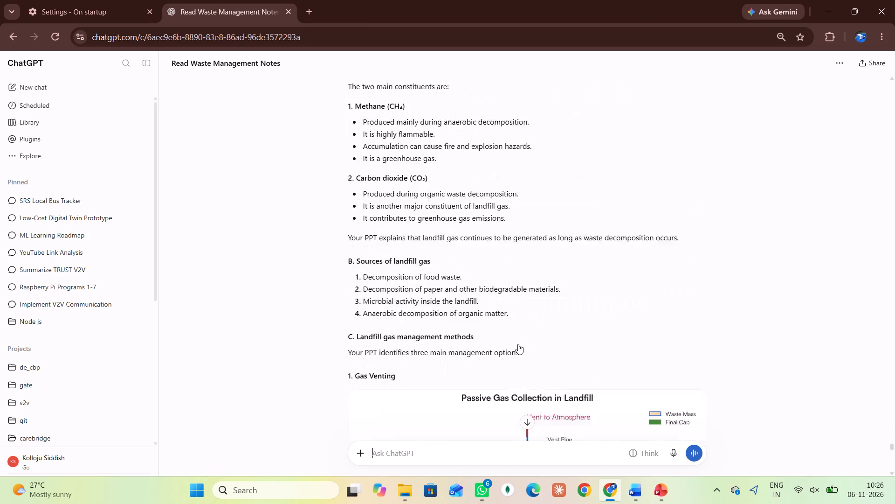
pyautogui.scroll(-8, 518, 344)
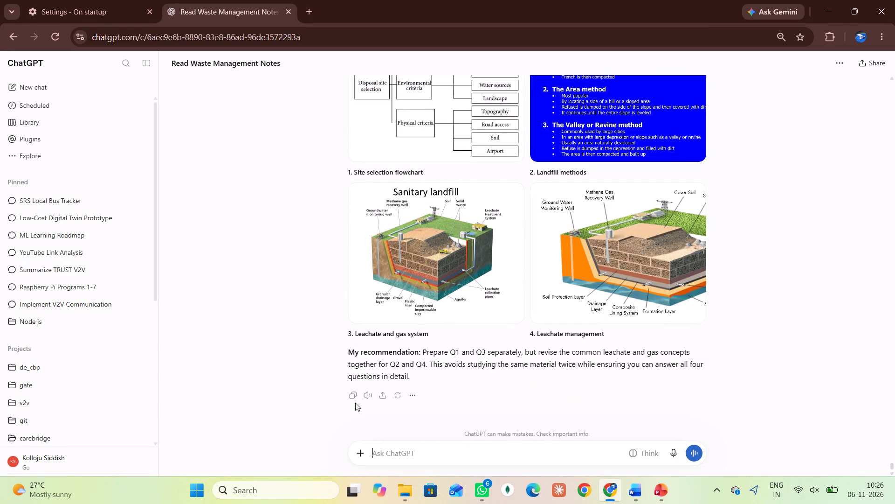
# Copy ChatGPT's complete landfill response and switch to the Document1 notes in Word.
pyautogui.click(355, 403)
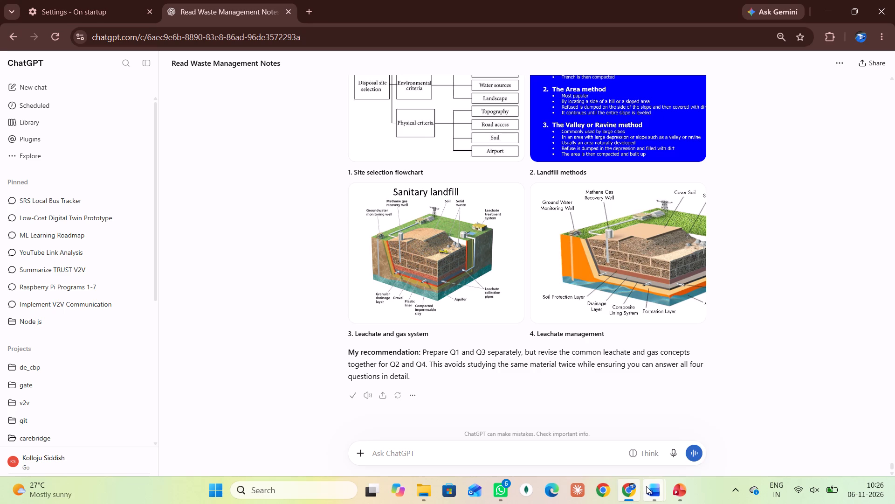
pyautogui.click(647, 486)
pyautogui.click(687, 444)
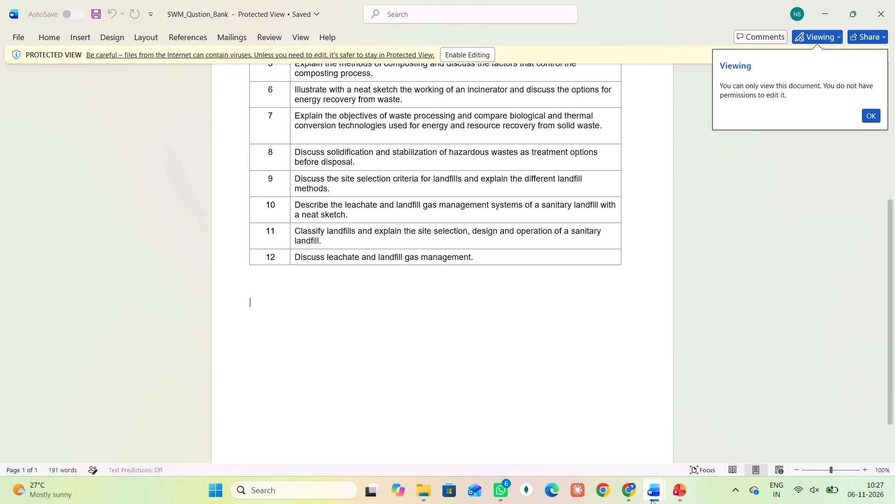
pyautogui.click(548, 420)
pyautogui.click(413, 328)
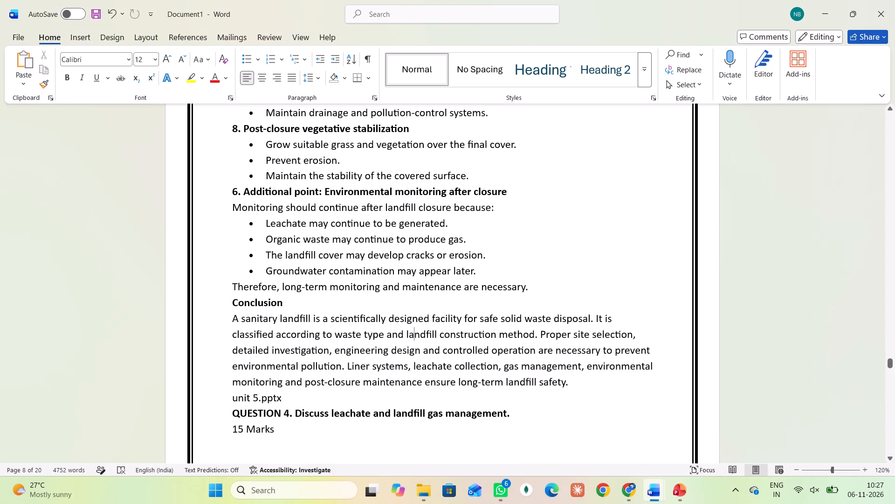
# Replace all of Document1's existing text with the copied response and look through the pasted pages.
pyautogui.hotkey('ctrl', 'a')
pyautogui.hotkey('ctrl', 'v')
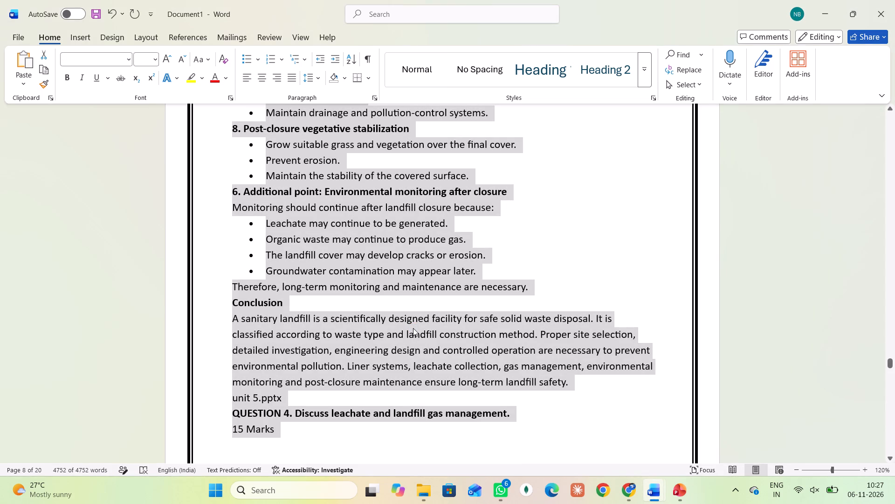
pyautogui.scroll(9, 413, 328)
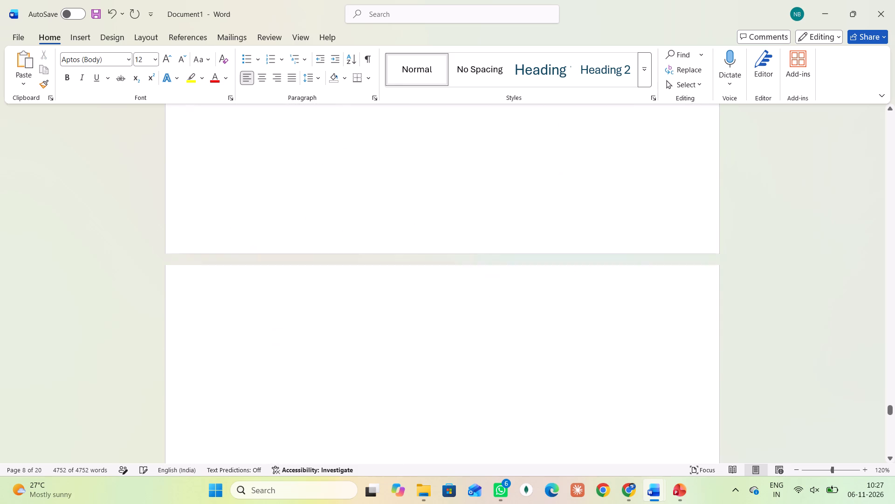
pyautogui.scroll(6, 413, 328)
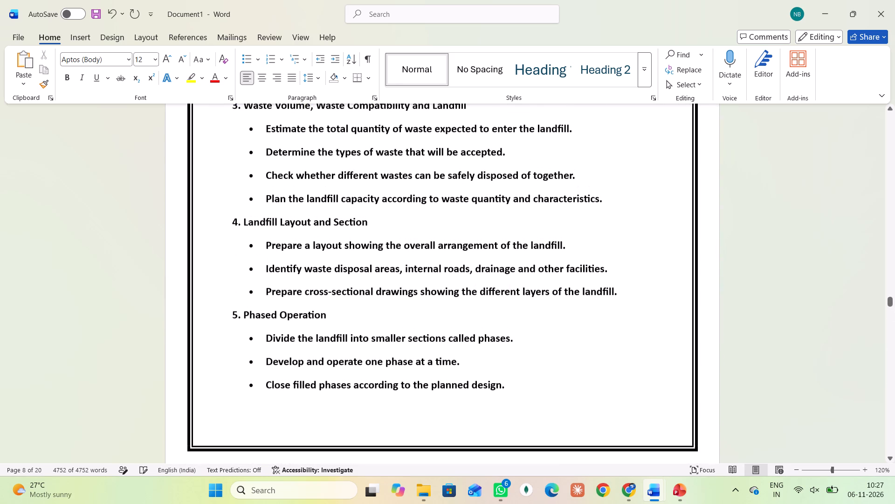
# Clear all content from Document1 and paste the copied landfill response into the empty bordered page.
pyautogui.hotkey('ctrl', 'a')
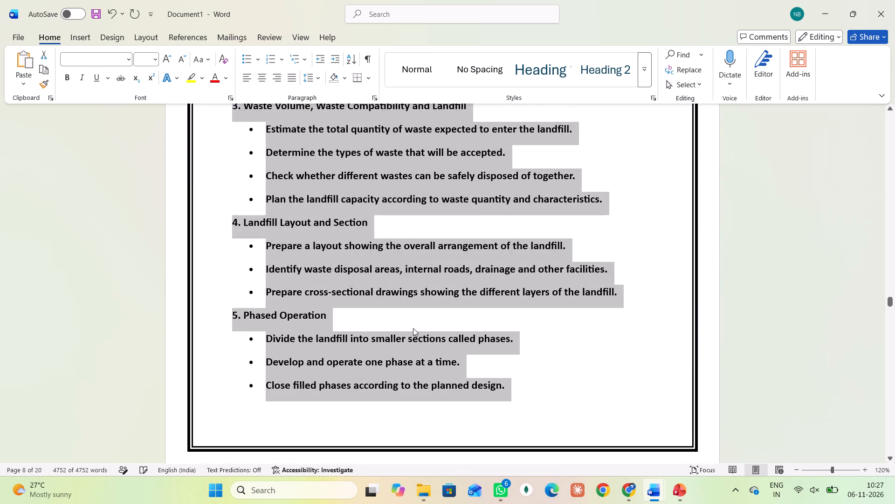
pyautogui.press('BackSpace')
pyautogui.scroll(4, 413, 328)
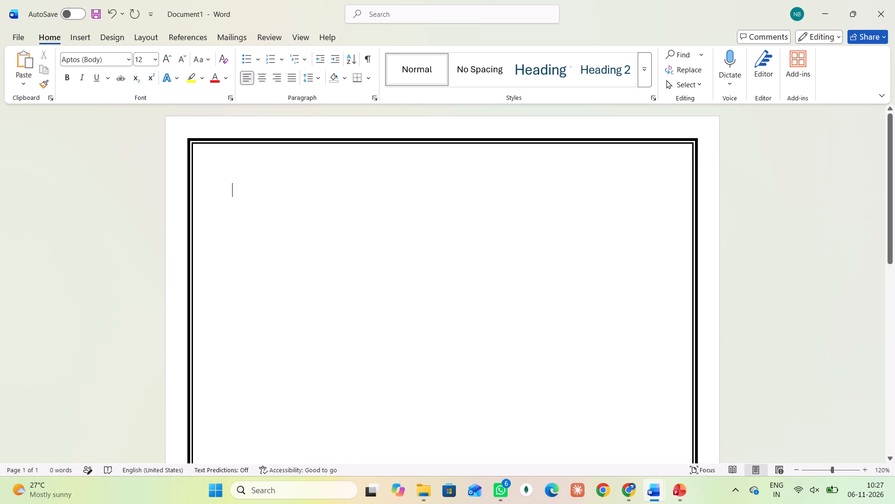
pyautogui.press('BackSpace')
pyautogui.hotkey('ctrl', 'v')
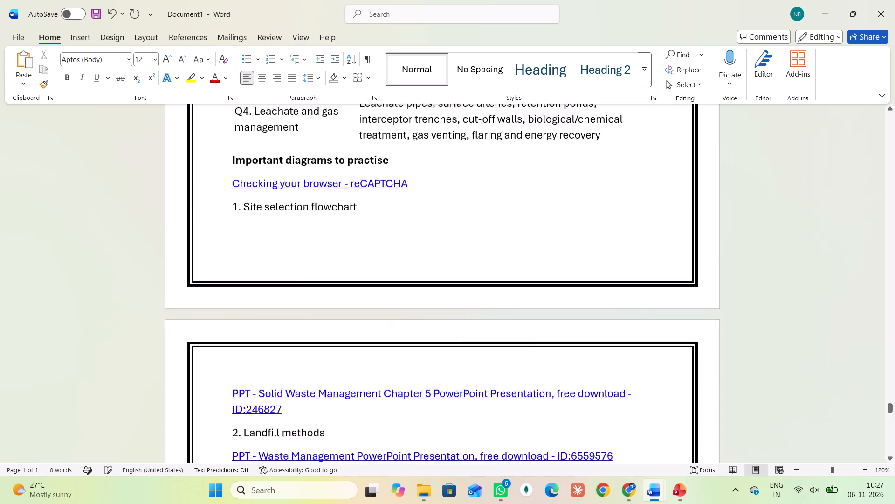
# Change the font of the entire pasted document to Calibri.
pyautogui.scroll(5, 340, 335)
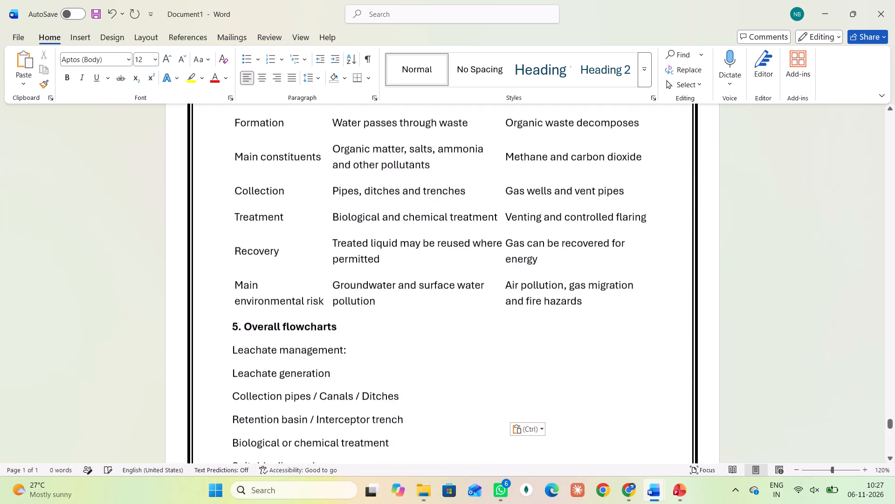
pyautogui.scroll(11, 340, 335)
pyautogui.rightClick(340, 335)
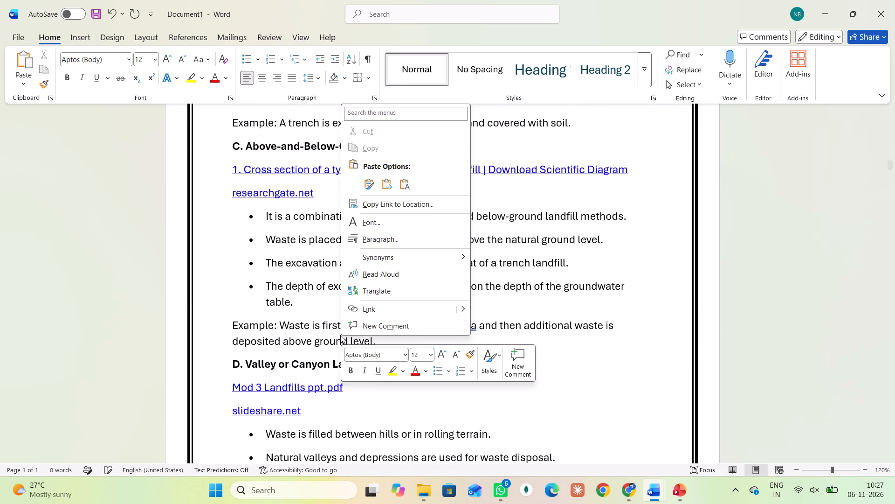
pyautogui.press('a')
pyautogui.click(313, 325)
pyautogui.hotkey('ctrl', 'a')
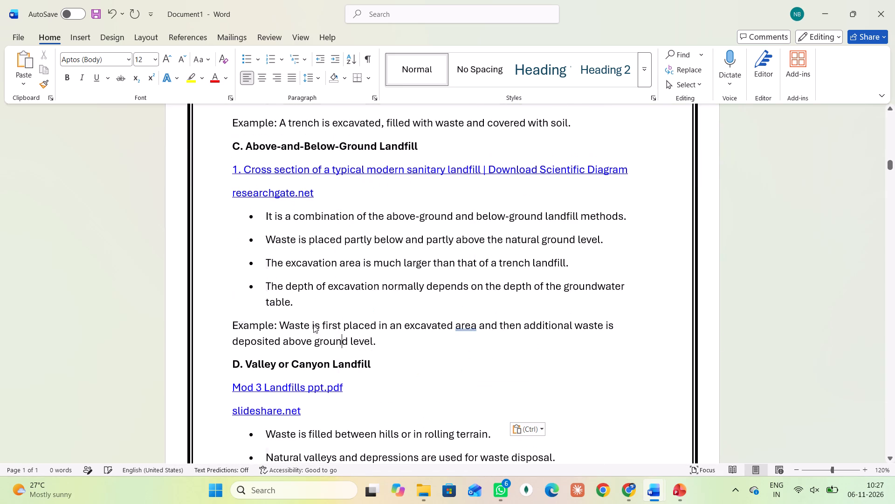
pyautogui.click(129, 57)
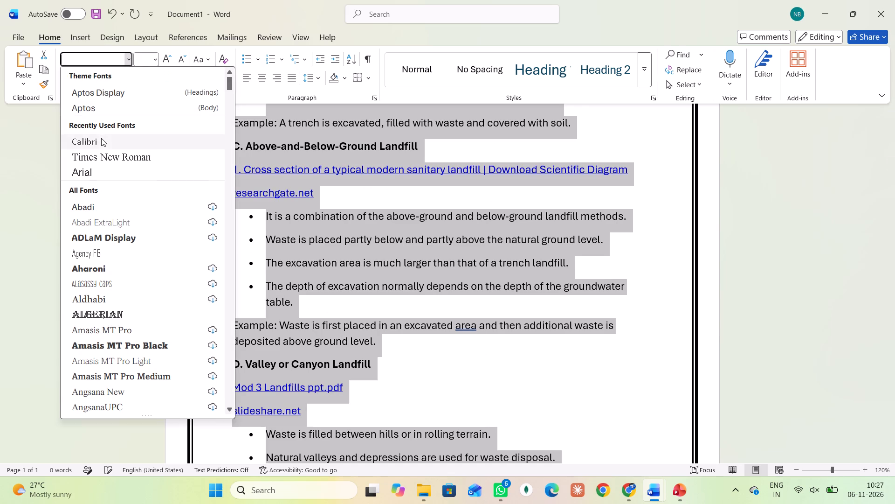
pyautogui.click(101, 138)
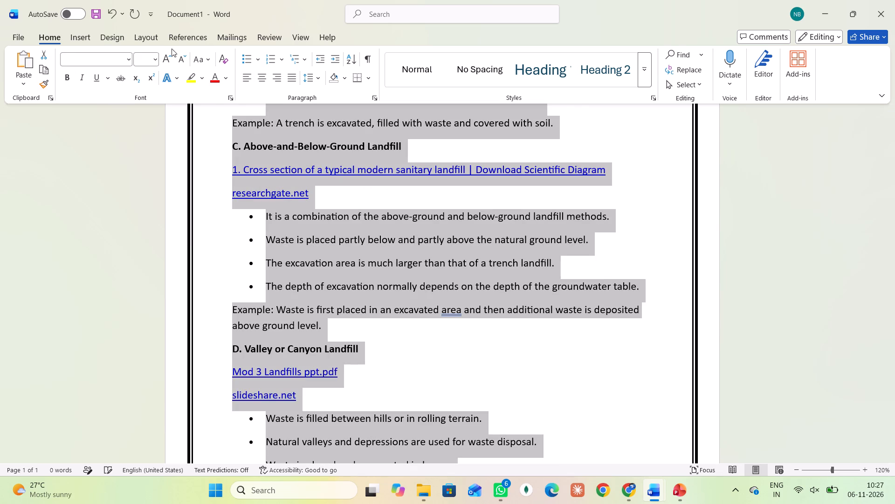
# Remove the space after paragraphs throughout the whole document.
pyautogui.click(343, 82)
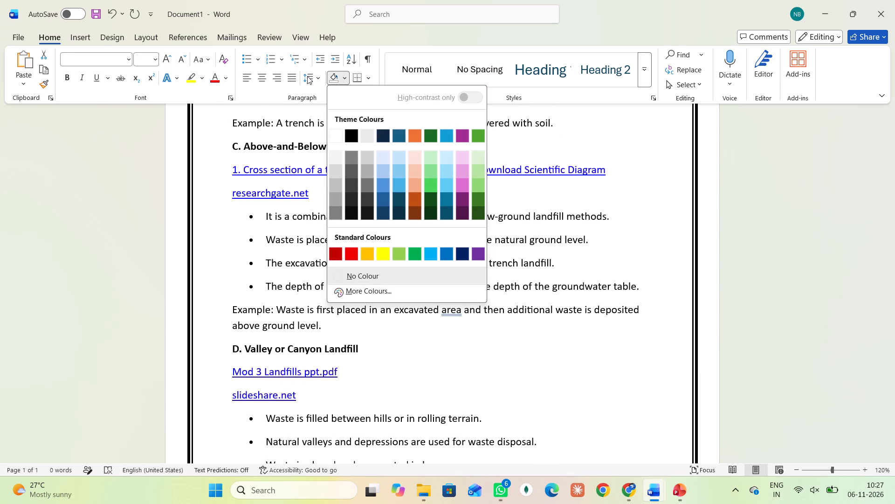
pyautogui.click(320, 82)
pyautogui.click(359, 224)
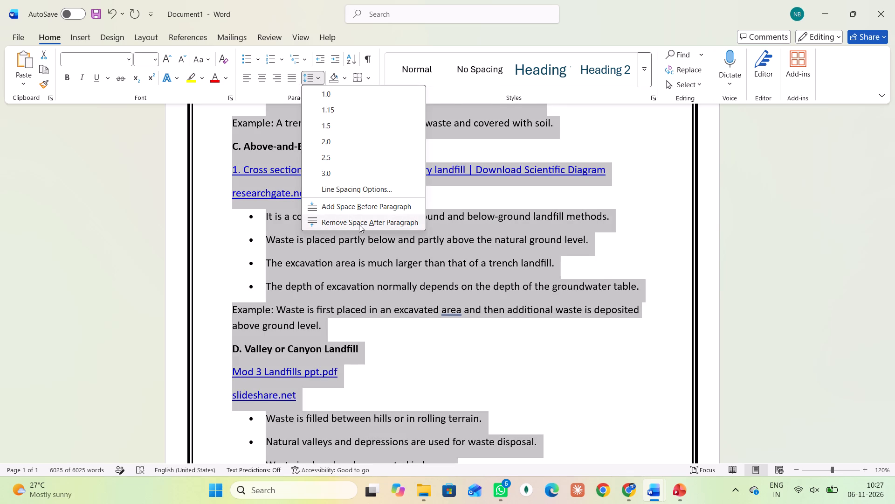
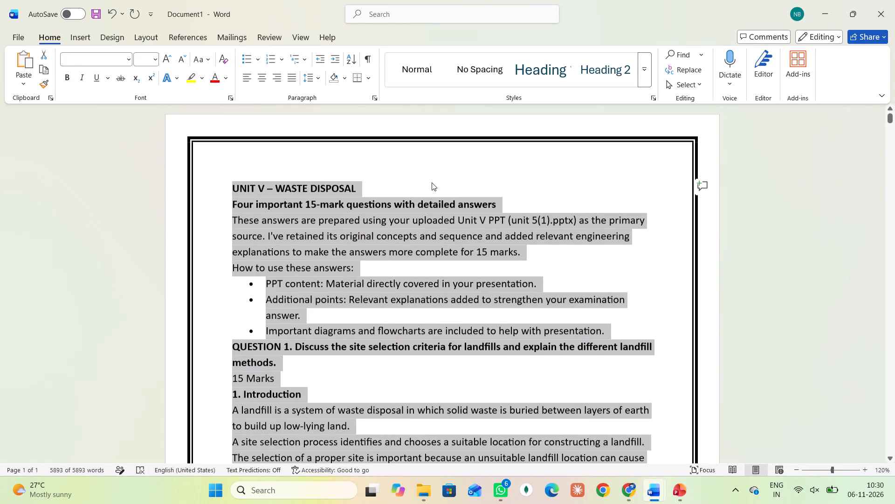
# Delete the introductory text between the unit title and Question 1, plus the "methods." and "15 Marks" lines below the question.
pyautogui.click(432, 182)
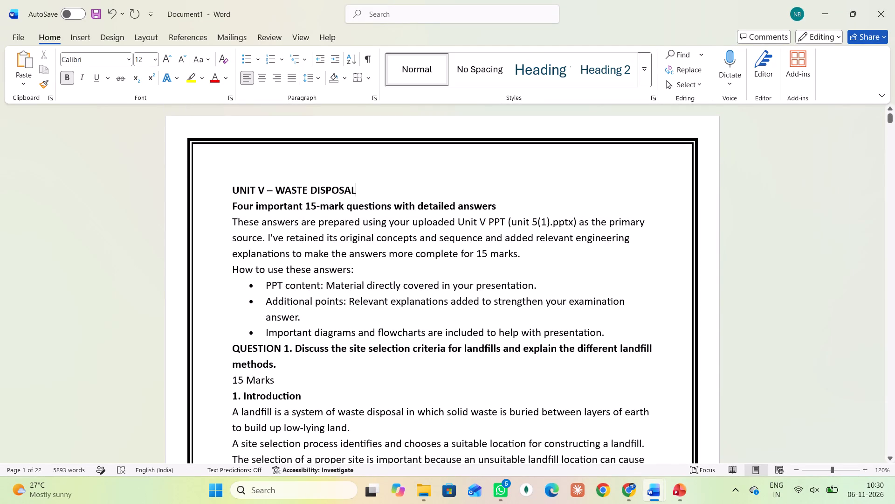
pyautogui.moveTo(611, 334); pyautogui.dragTo(238, 210, button='right')
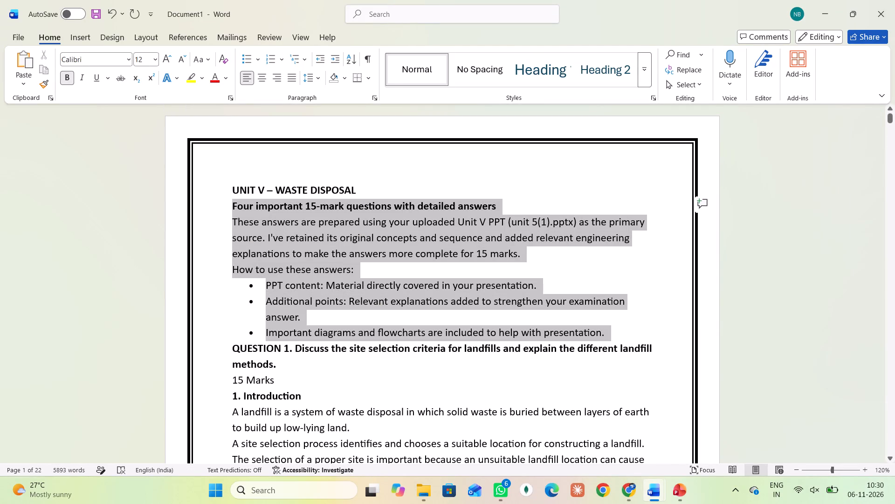
pyautogui.moveTo(238, 210); pyautogui.dragTo(238, 210, button='right')
pyautogui.press('BackSpace')
pyautogui.moveTo(283, 240); pyautogui.dragTo(240, 224)
pyautogui.press('BackSpace')
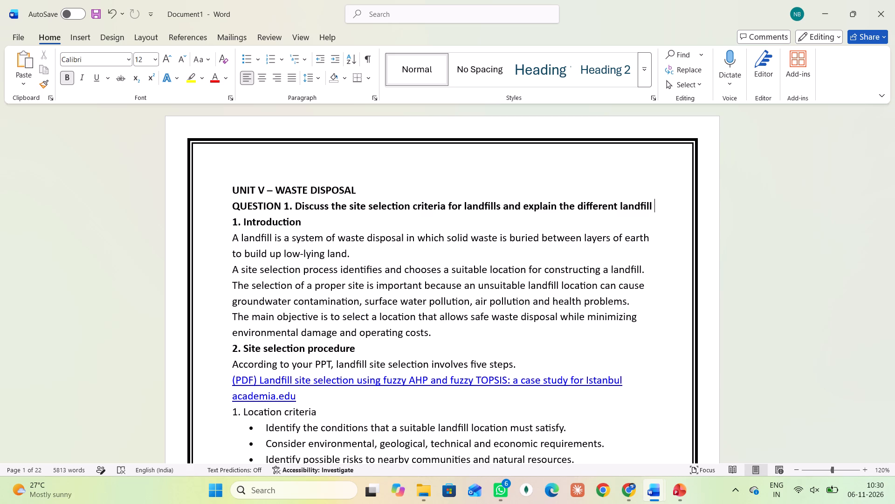
# Delete the academia.edu PDF citation link under the Site selection procedure heading.
pyautogui.scroll(-2, 344, 308)
pyautogui.scroll(1, 344, 308)
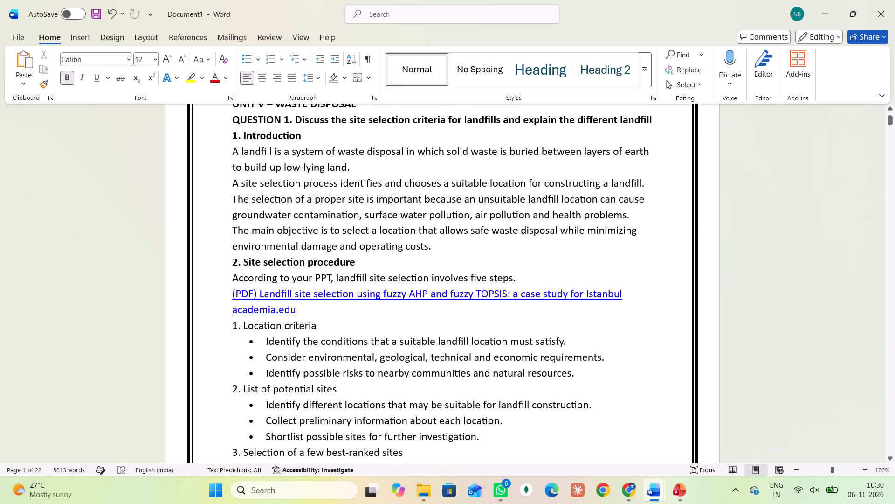
pyautogui.scroll(1, 344, 308)
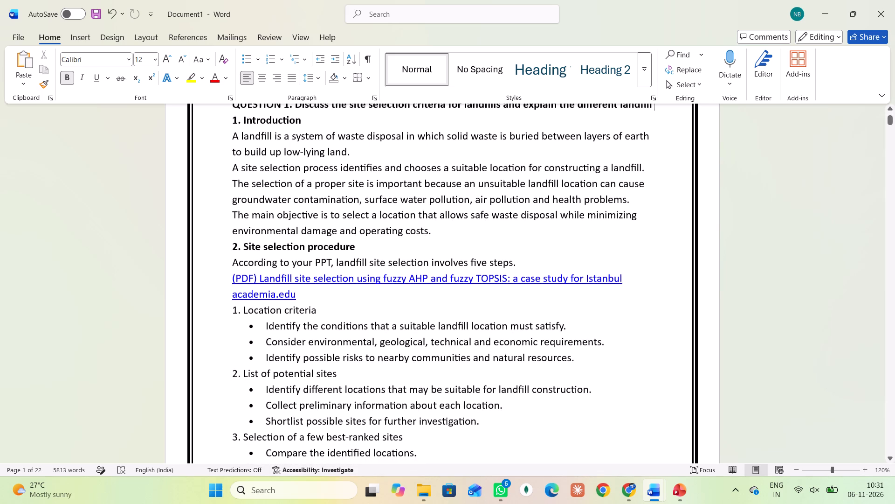
pyautogui.moveTo(303, 295); pyautogui.dragTo(297, 294)
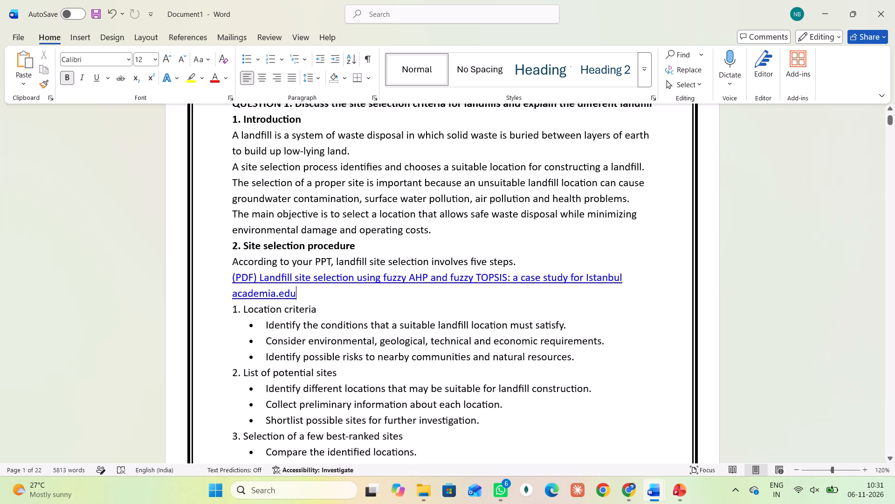
pyautogui.moveTo(297, 294); pyautogui.dragTo(236, 284)
pyautogui.press('BackSpace')
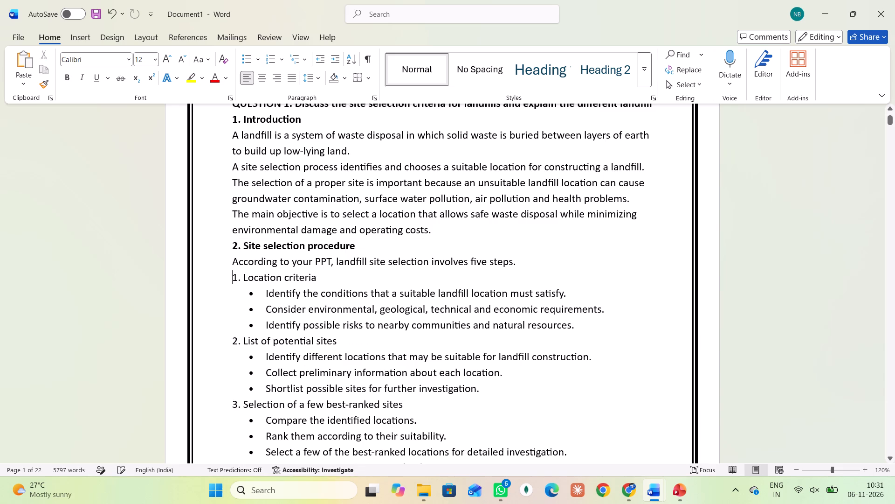
# Review the five site selection procedure points in Document1, down to the Site investigation heading.
pyautogui.scroll(-1, 507, 287)
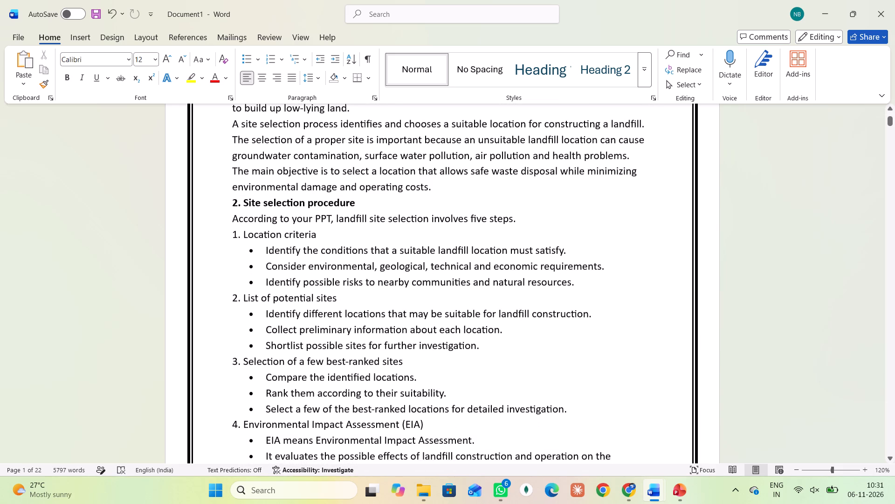
pyautogui.scroll(-1, 507, 287)
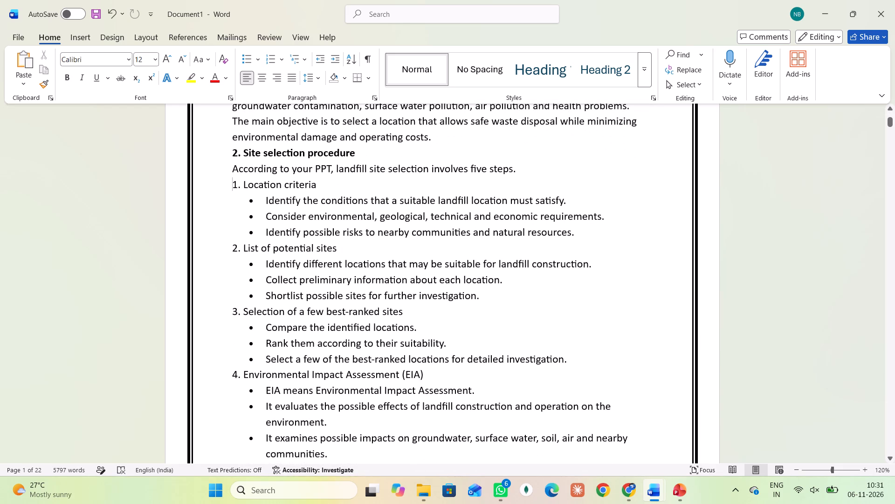
pyautogui.scroll(-2, 507, 287)
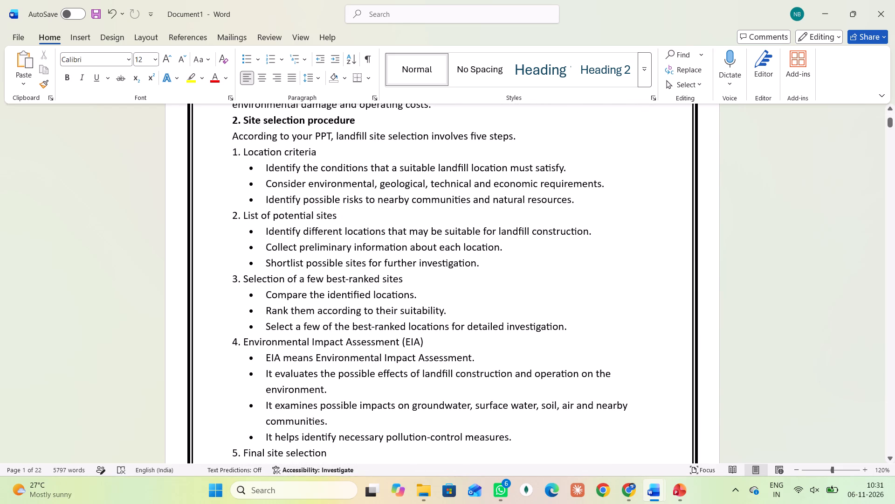
pyautogui.scroll(-1, 507, 287)
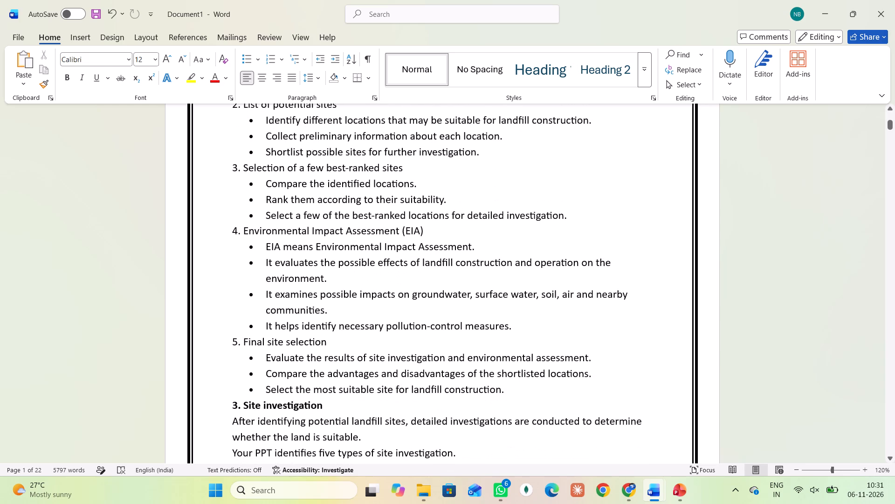
pyautogui.click(585, 403)
pyautogui.scroll(1, 585, 403)
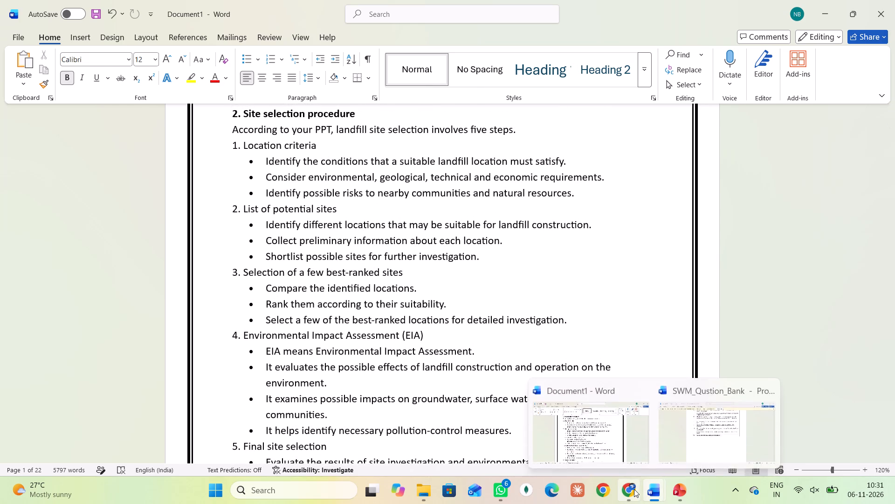
# Switch to the ChatGPT conversation and find the site selection procedure in the earlier detailed answer to Question 1.
pyautogui.click(634, 489)
pyautogui.scroll(11, 599, 373)
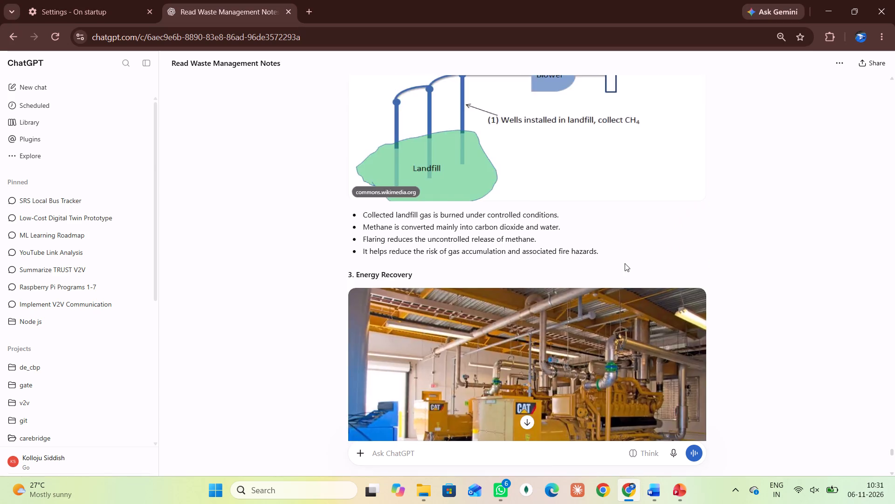
pyautogui.scroll(20, 625, 259)
pyautogui.scroll(12, 625, 259)
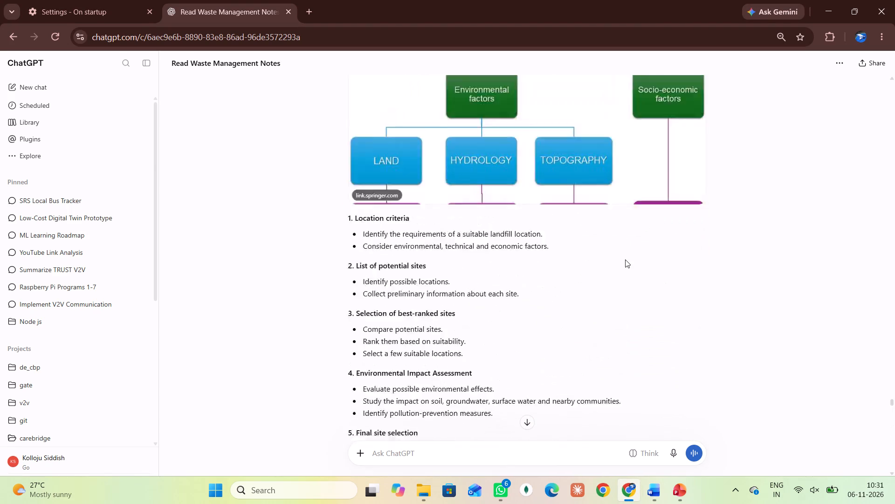
pyautogui.scroll(10, 625, 259)
pyautogui.scroll(20, 625, 259)
pyautogui.scroll(15, 625, 259)
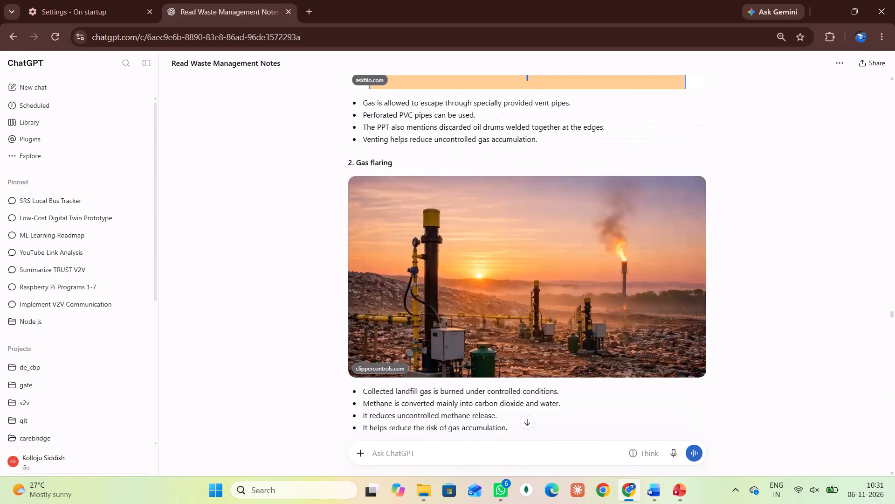
pyautogui.scroll(12, 625, 259)
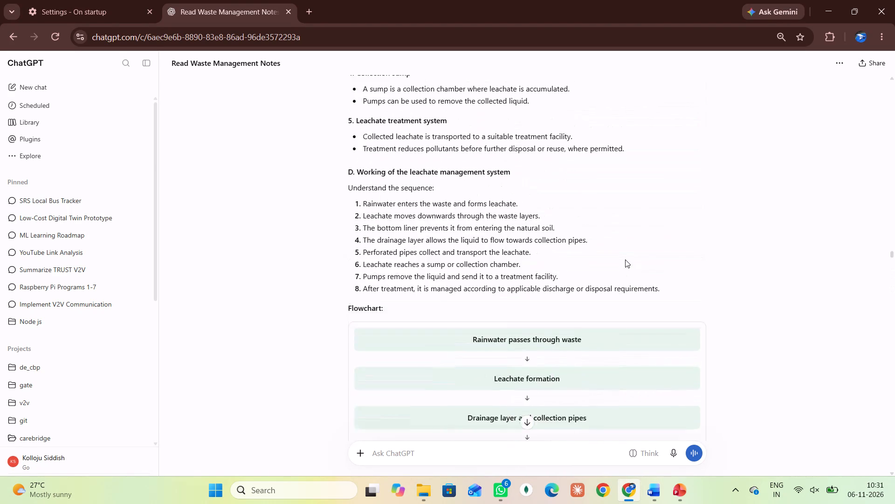
pyautogui.scroll(11, 625, 259)
pyautogui.scroll(-3, 625, 259)
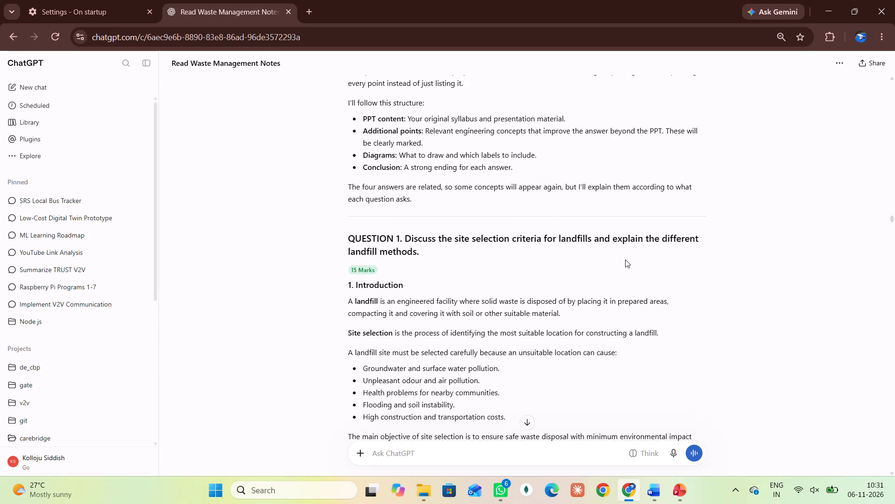
pyautogui.scroll(-5, 625, 259)
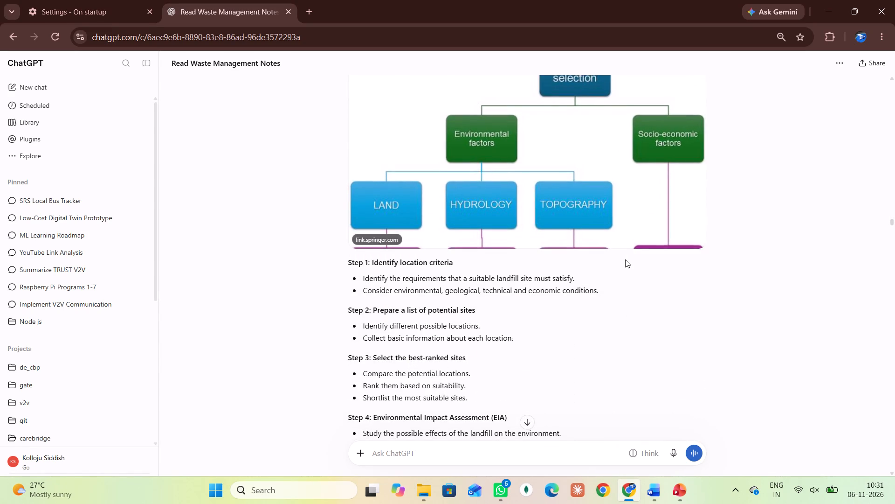
pyautogui.scroll(-1, 625, 259)
# Compare the site selection steps in the ChatGPT answer with the matching section of Document1.
pyautogui.hotkey('alt', 'Tab')
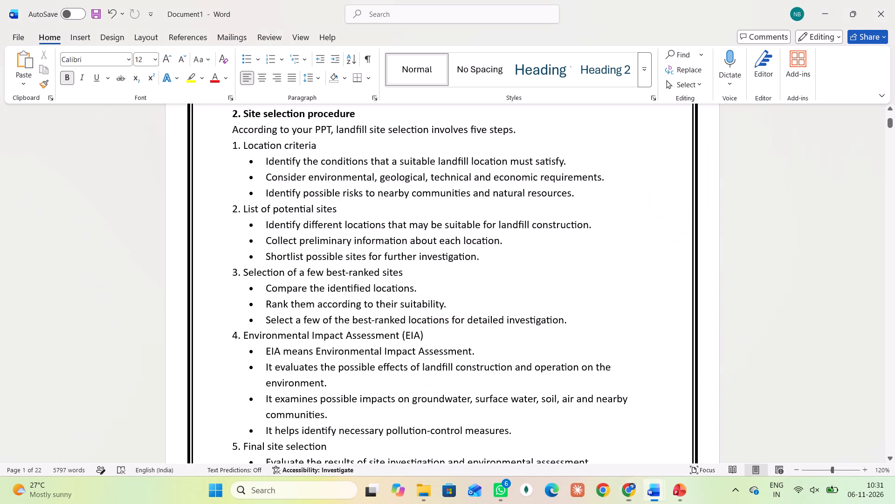
pyautogui.hotkey('alt', 'Tab')
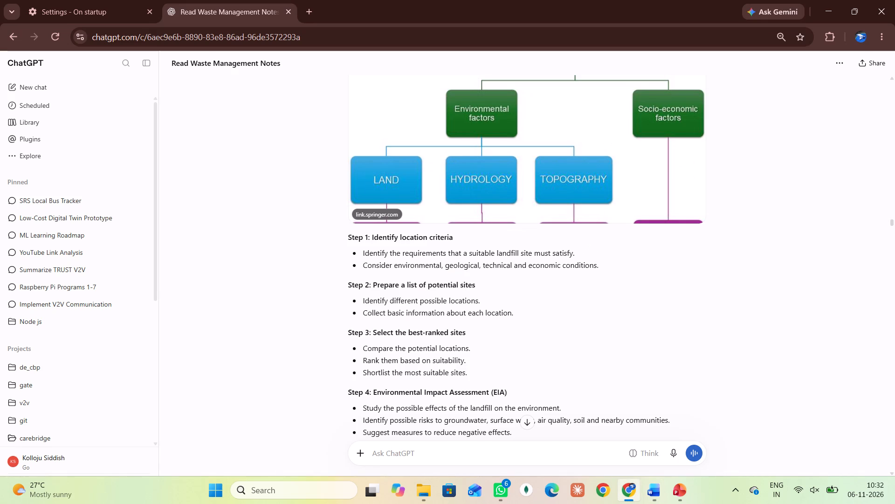
pyautogui.hotkey('alt', 'Tab')
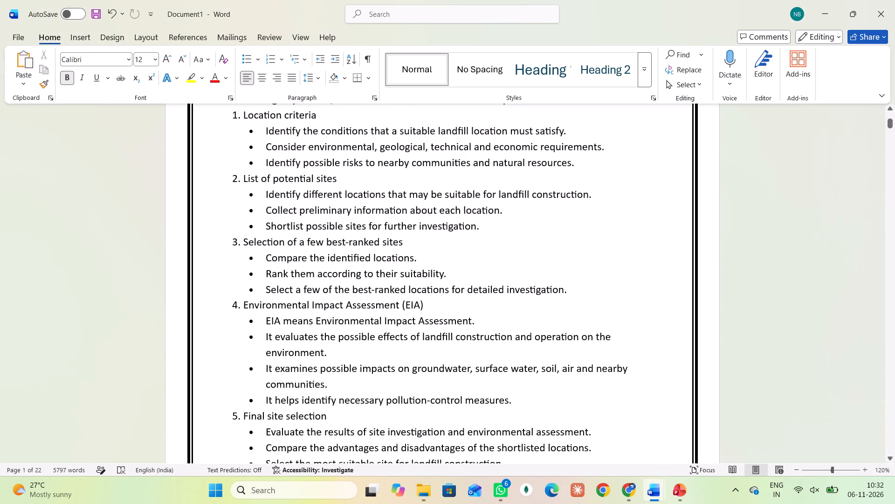
pyautogui.hotkey('alt', 'Tab')
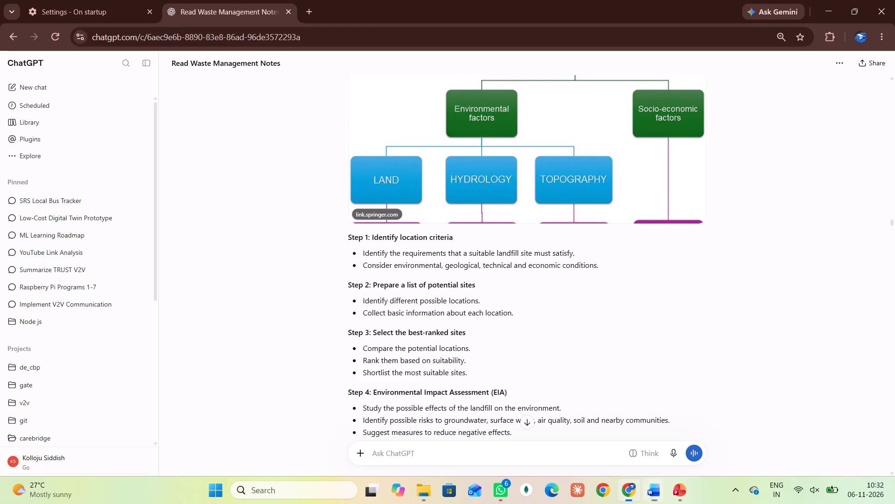
pyautogui.scroll(-1, 408, 248)
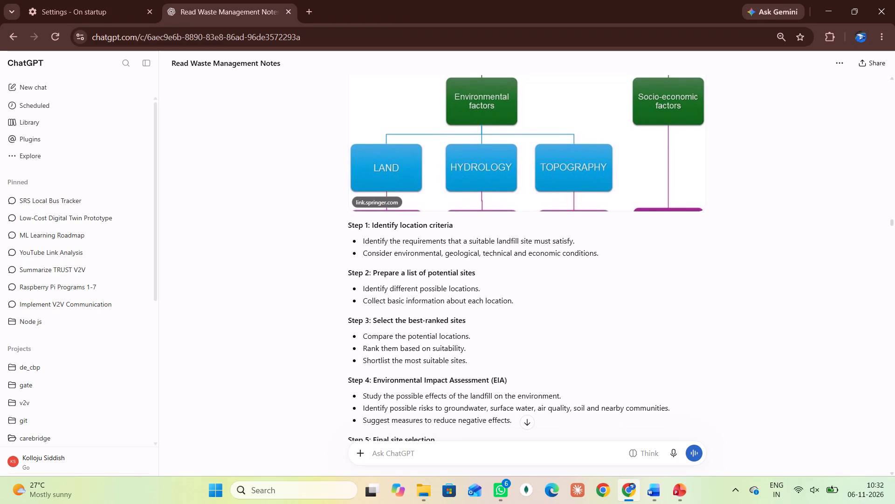
pyautogui.hotkey('alt', 'Tab')
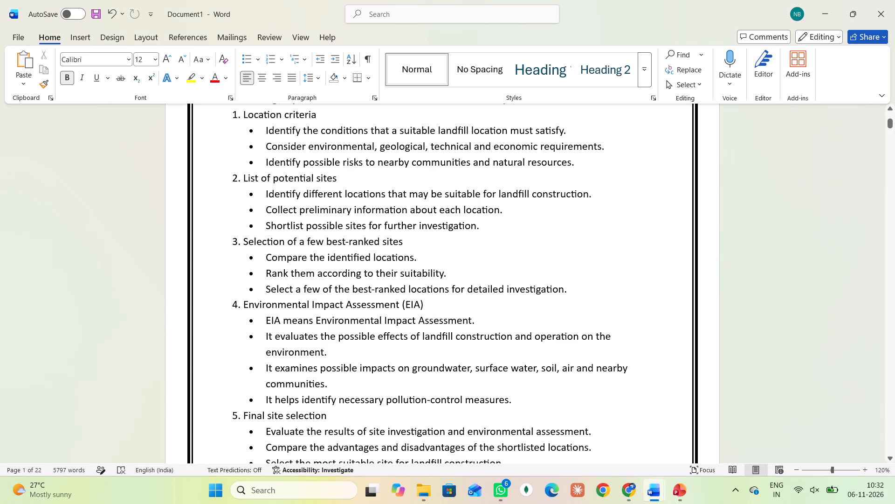
pyautogui.hotkey('alt', 'Tab')
pyautogui.scroll(-1, 379, 261)
pyautogui.hotkey('alt', 'Tab')
pyautogui.scroll(-1, 398, 287)
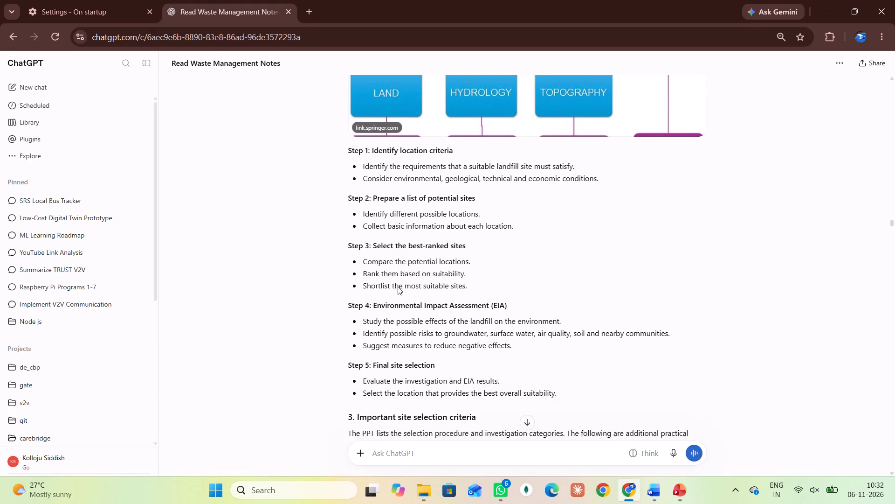
pyautogui.scroll(-1, 398, 287)
pyautogui.hotkey('alt', 'Tab')
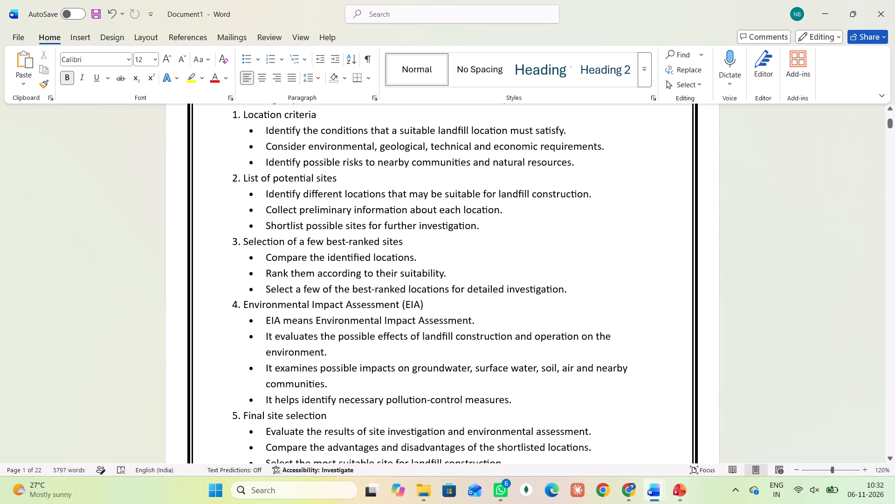
pyautogui.scroll(-1, 412, 360)
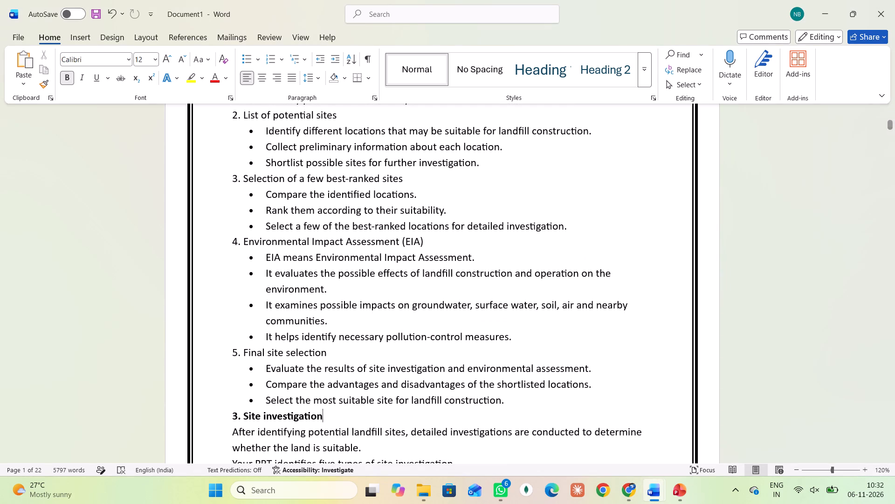
pyautogui.scroll(1, 400, 342)
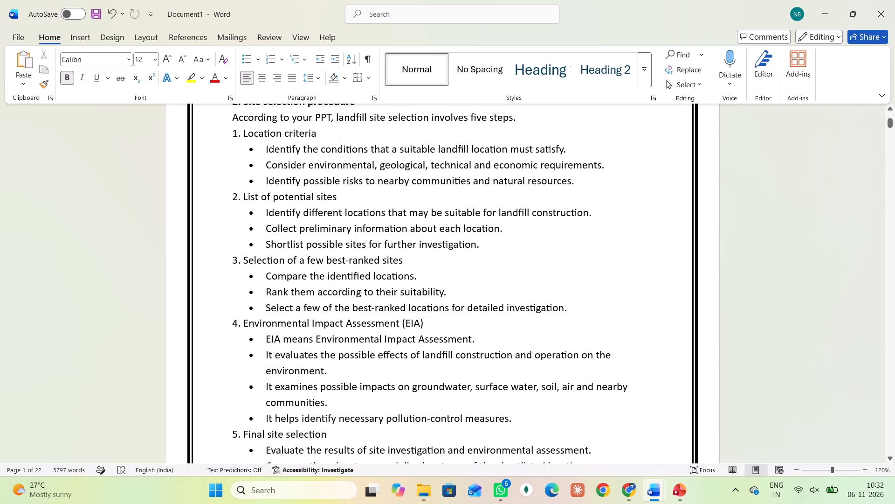
# Switch to the ChatGPT conversation, enlarge the landfill site selection diagram in the site selection procedure and capture it as a screenshot.
pyautogui.hotkey('alt', 'Tab')
pyautogui.scroll(1, 313, 271)
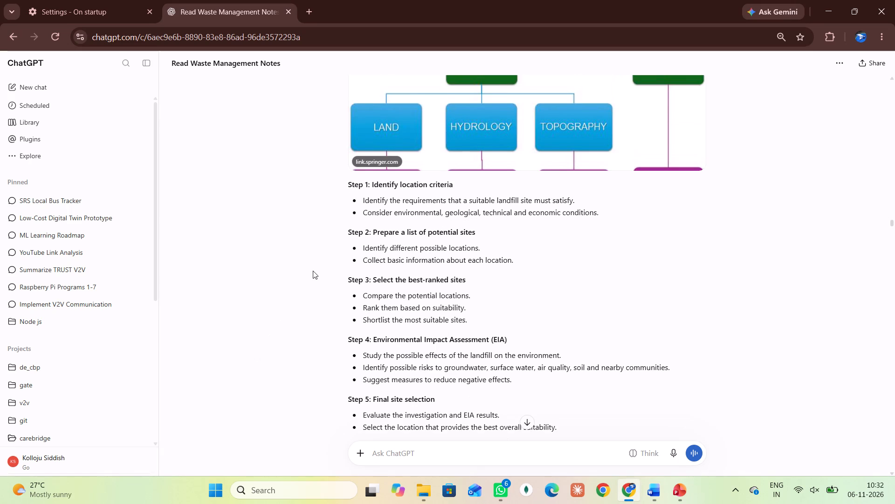
pyautogui.scroll(1, 313, 271)
pyautogui.click(449, 189)
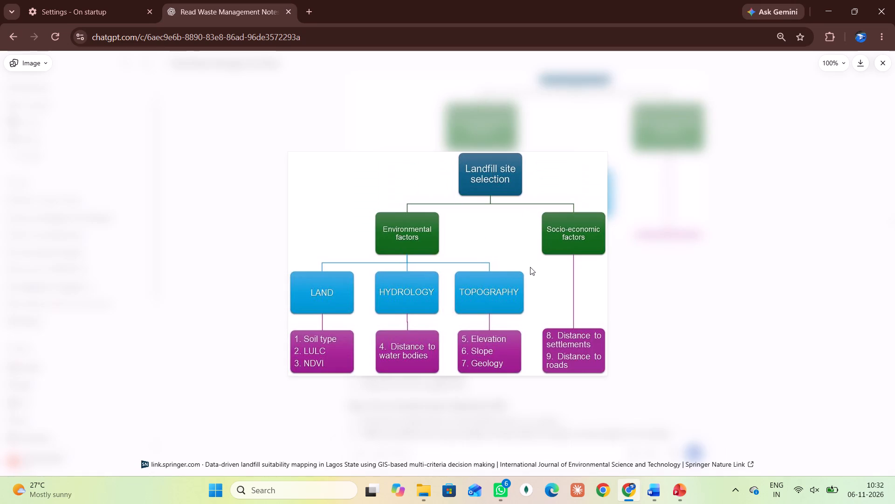
pyautogui.press('shift+super+s')
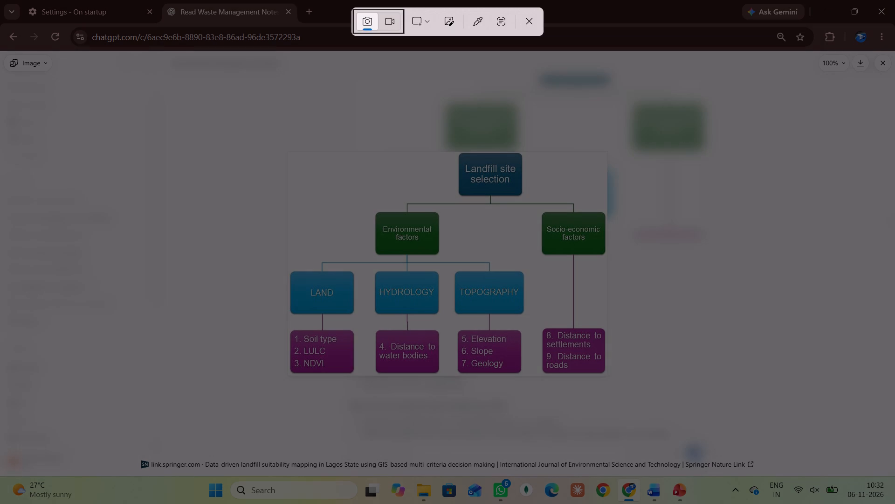
pyautogui.moveTo(289, 150); pyautogui.dragTo(406, 232)
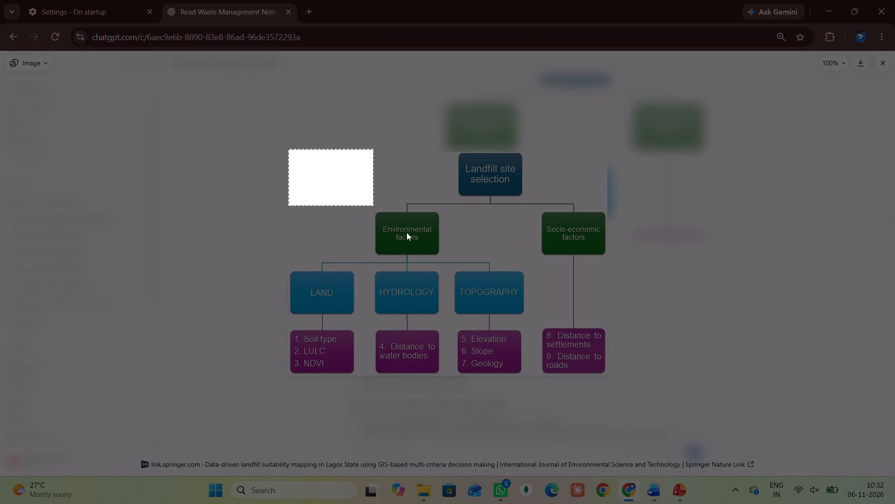
pyautogui.moveTo(406, 232); pyautogui.dragTo(616, 379)
# Paste the captured diagram into Document1 on a new line below "According to your PPT, landfill site selection involves five steps.".
pyautogui.hotkey('alt', 'Tab')
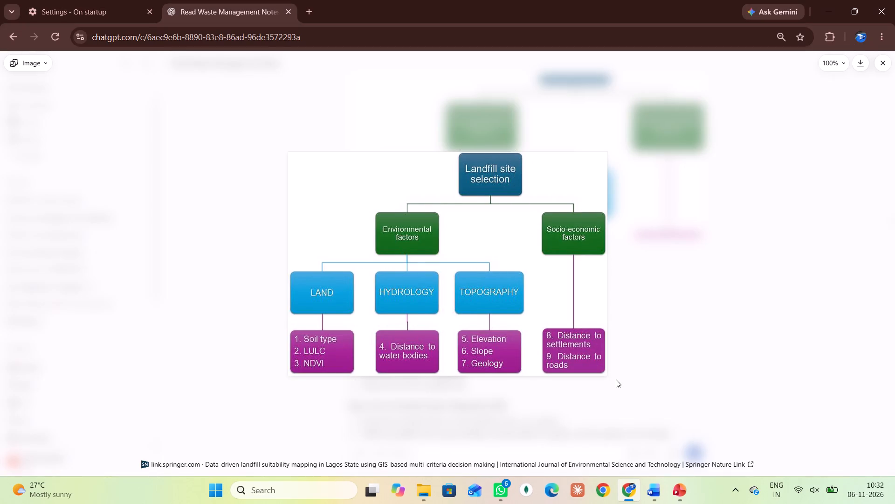
pyautogui.scroll(1, 440, 291)
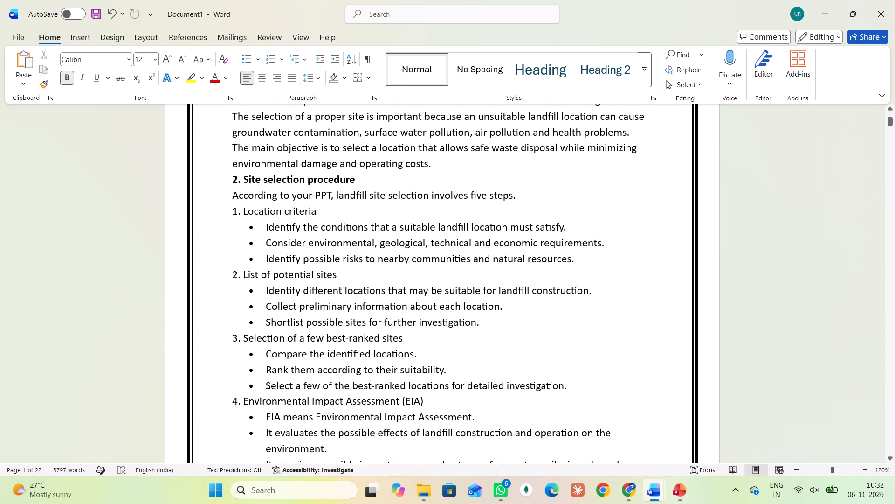
pyautogui.click(523, 197)
pyautogui.press('Return')
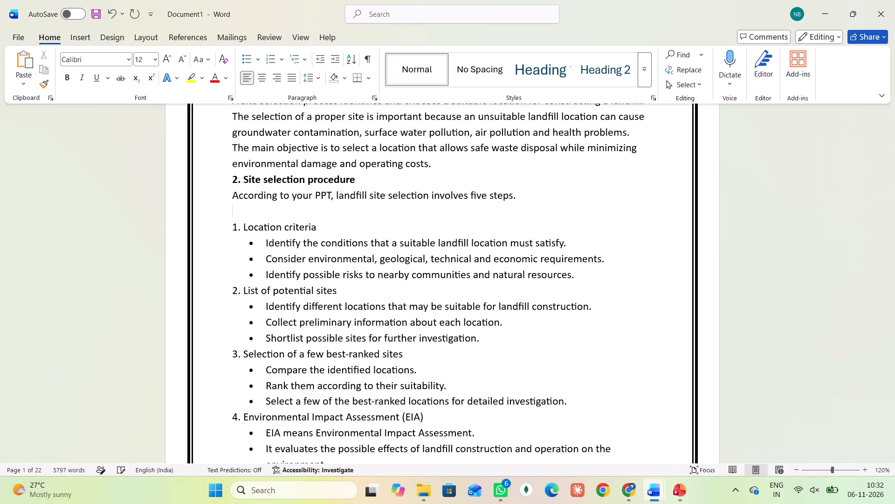
pyautogui.hotkey('ctrl', 'v')
# Shrink the pasted landfill site selection diagram proportionally to about three-quarters of its size.
pyautogui.click(521, 257)
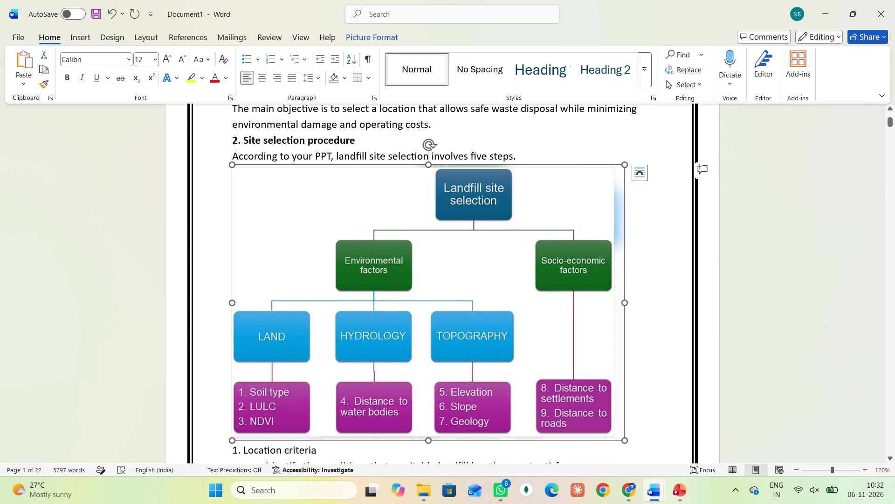
pyautogui.moveTo(625, 443); pyautogui.dragTo(520, 312)
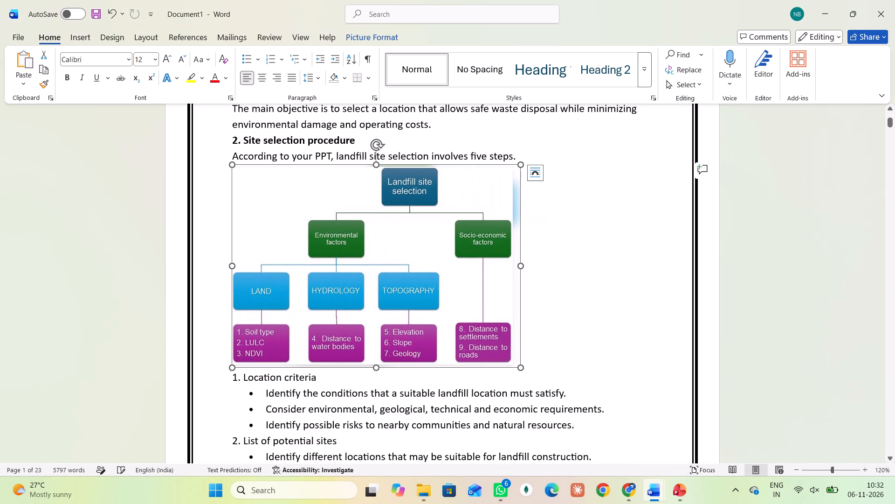
# Review Document1 from the site selection steps through the Site investigation section to the Environmental Investigation heading.
pyautogui.scroll(-1, 469, 340)
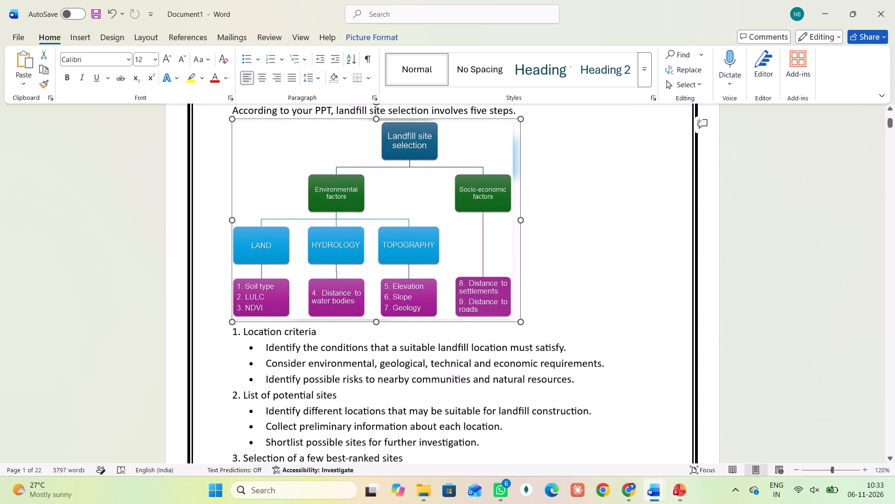
pyautogui.scroll(-3, 469, 340)
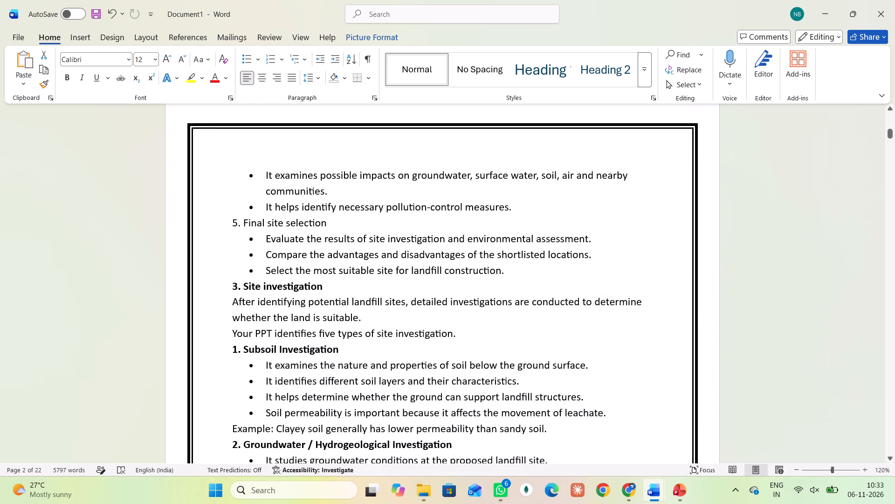
pyautogui.scroll(-2, 469, 340)
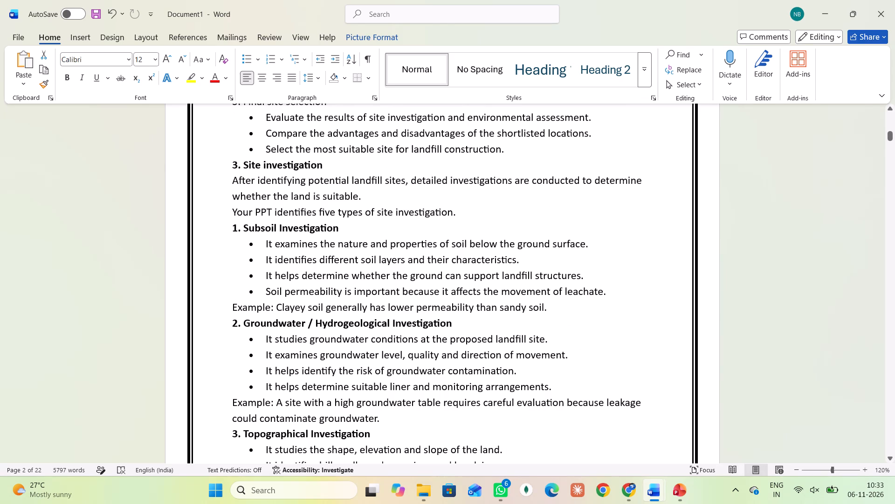
pyautogui.scroll(-2, 469, 340)
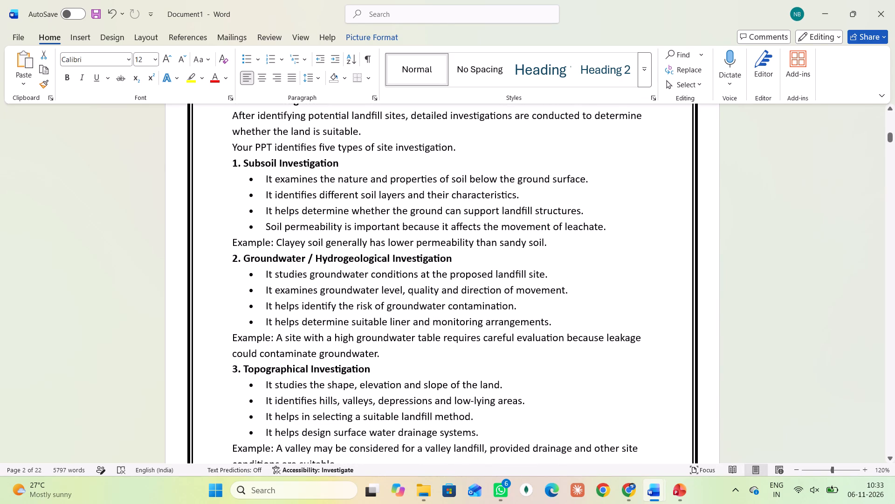
pyautogui.moveTo(468, 156); pyautogui.dragTo(195, 149)
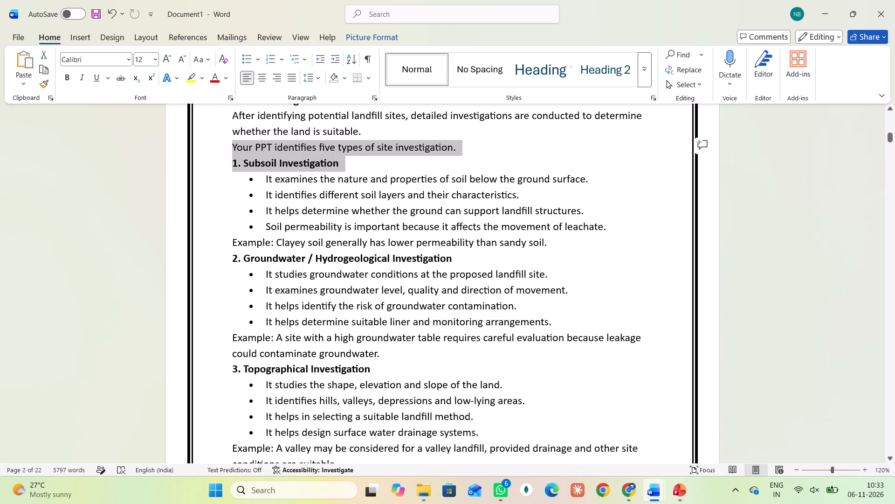
pyautogui.moveTo(195, 149); pyautogui.dragTo(195, 147)
pyautogui.click(359, 252)
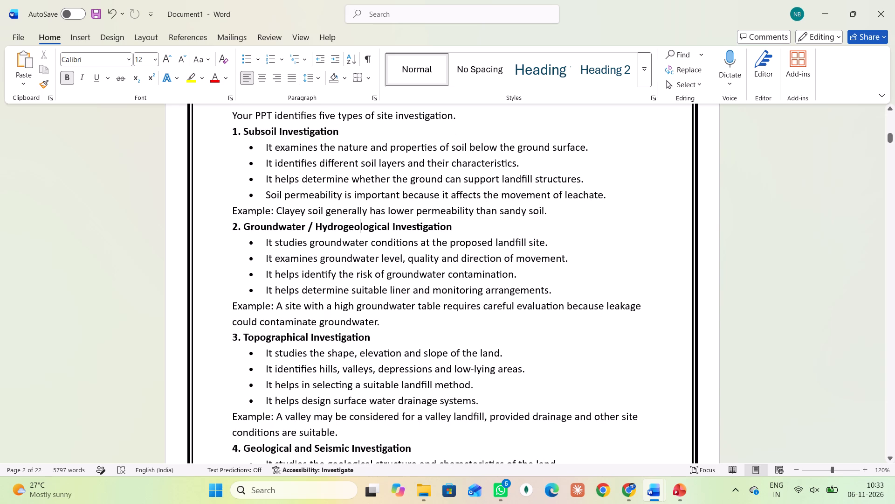
pyautogui.scroll(-1, 380, 280)
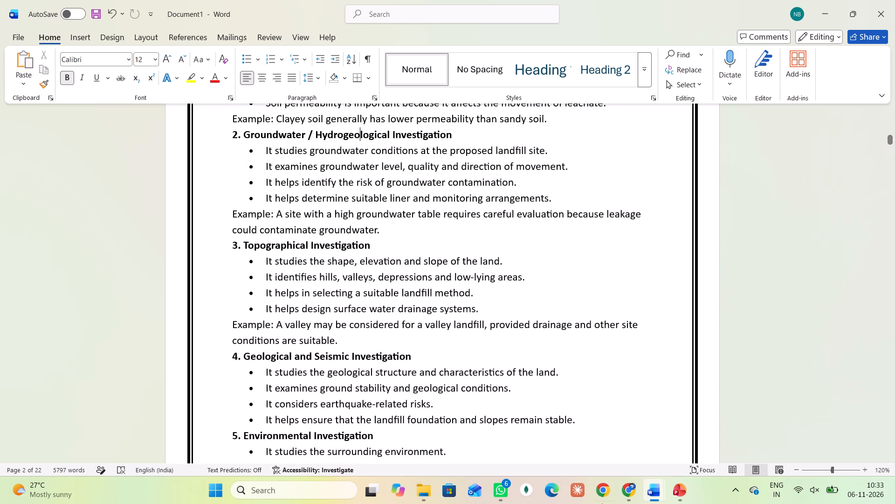
# Close the enlarged diagram in ChatGPT and check its site selection criteria against the Site investigation section of Document1.
pyautogui.click(622, 490)
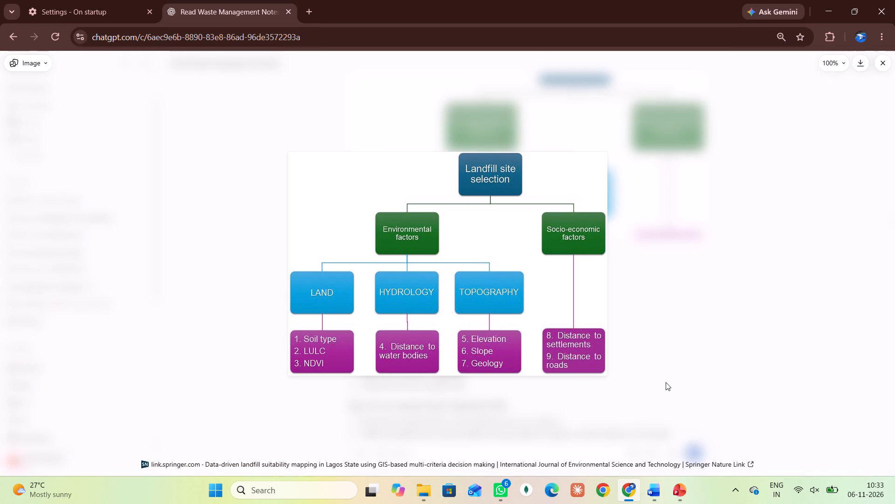
pyautogui.click(666, 382)
pyautogui.scroll(-4, 534, 378)
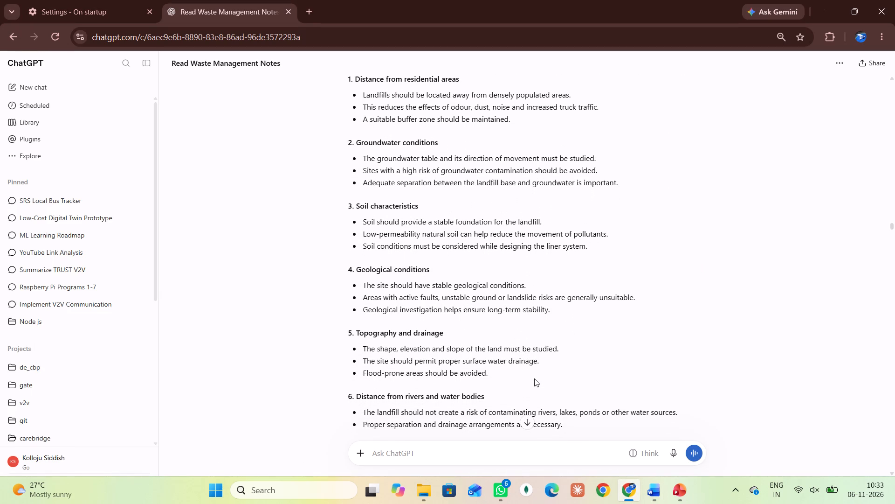
pyautogui.hotkey('alt', 'Tab')
pyautogui.scroll(1, 487, 349)
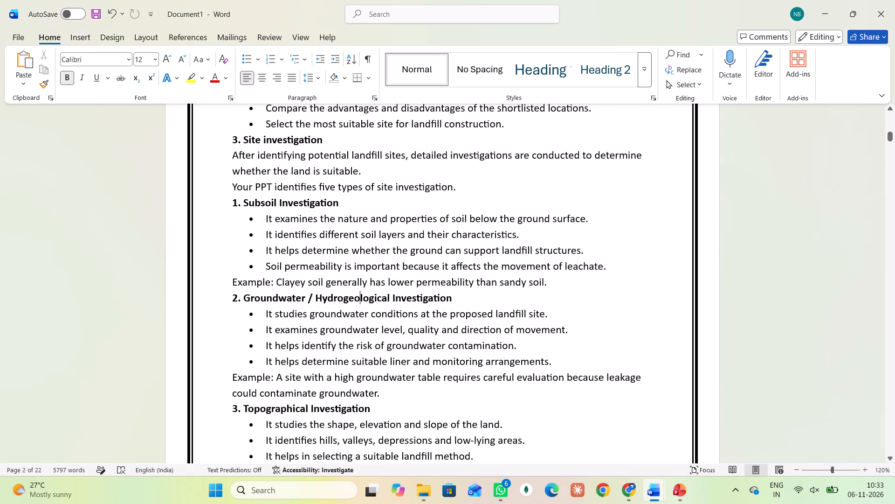
pyautogui.scroll(-1, 377, 312)
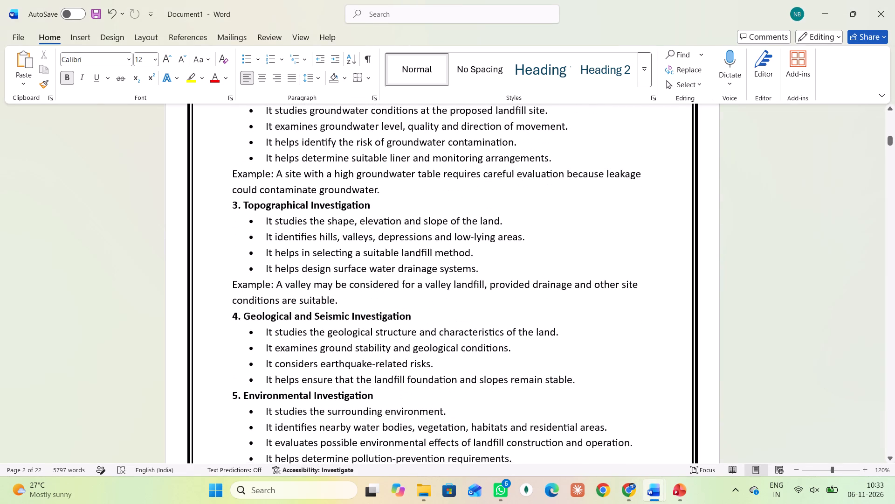
pyautogui.scroll(-2, 377, 312)
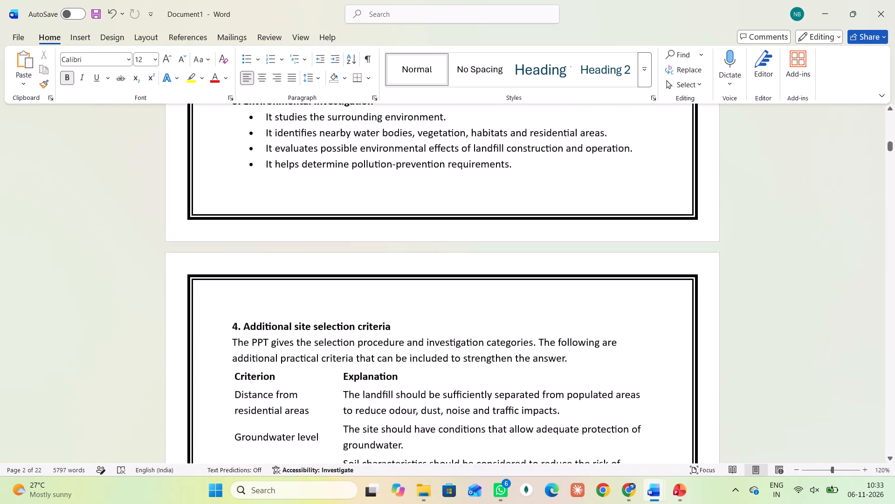
pyautogui.scroll(2, 377, 312)
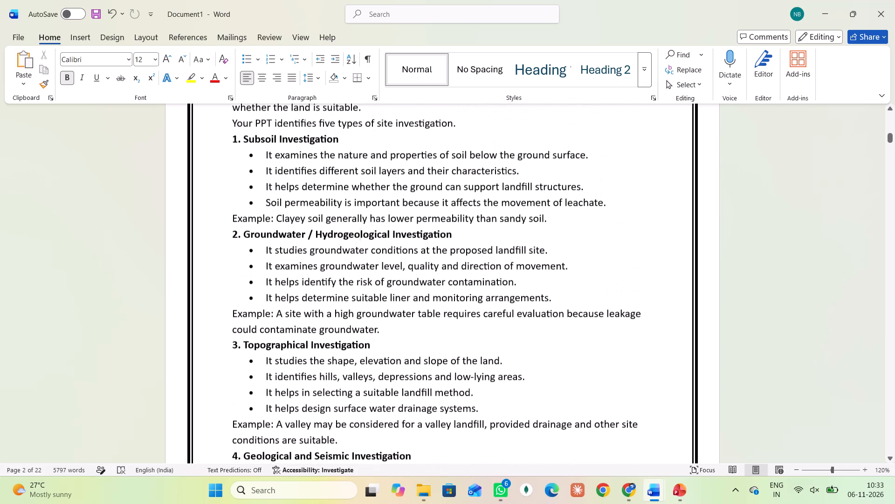
pyautogui.scroll(1, 377, 312)
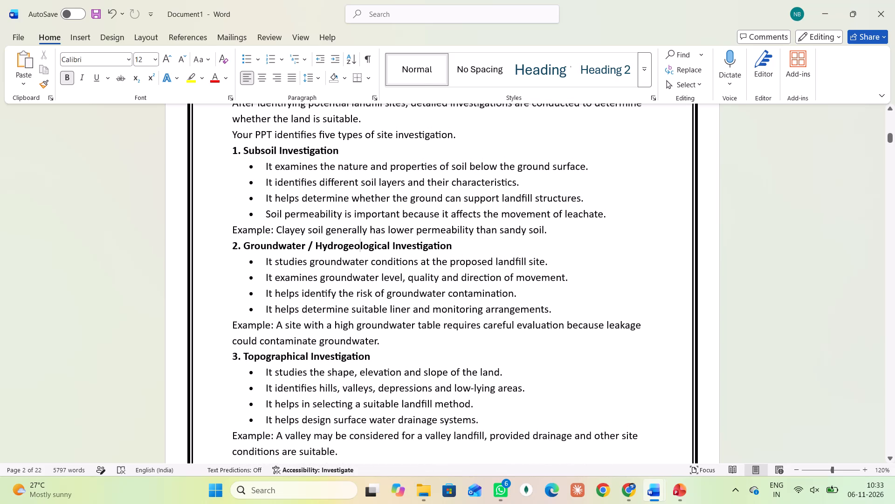
# Compare ChatGPT's "Important site selection criteria" section with the subsoil, groundwater, topographical and geological investigations in Document1.
pyautogui.hotkey('alt', 'Tab')
pyautogui.scroll(-1, 401, 281)
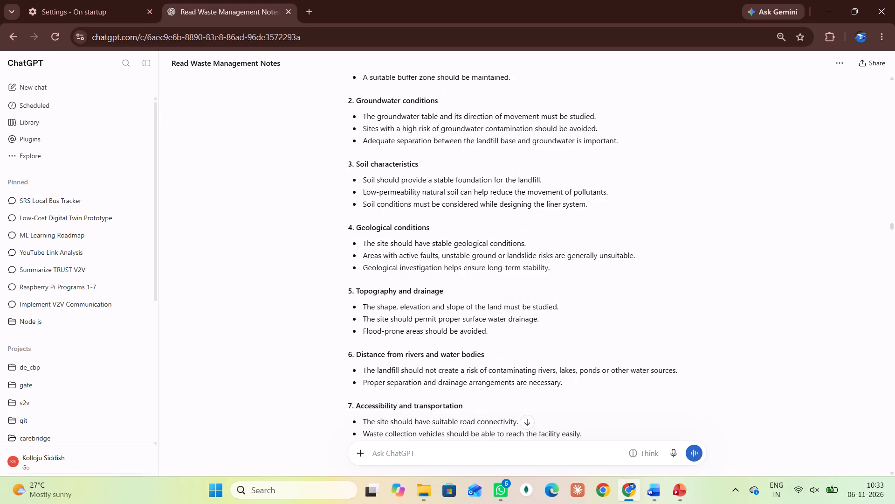
pyautogui.scroll(-1, 401, 281)
pyautogui.scroll(2, 401, 281)
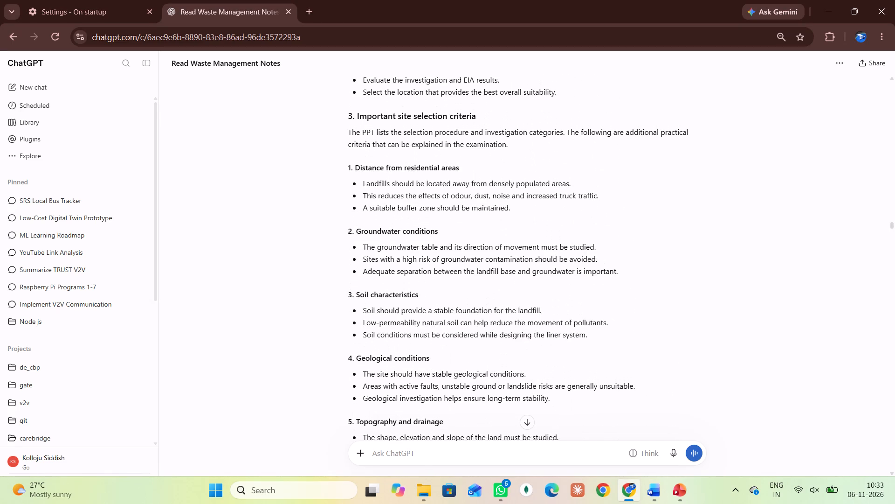
pyautogui.scroll(1, 401, 281)
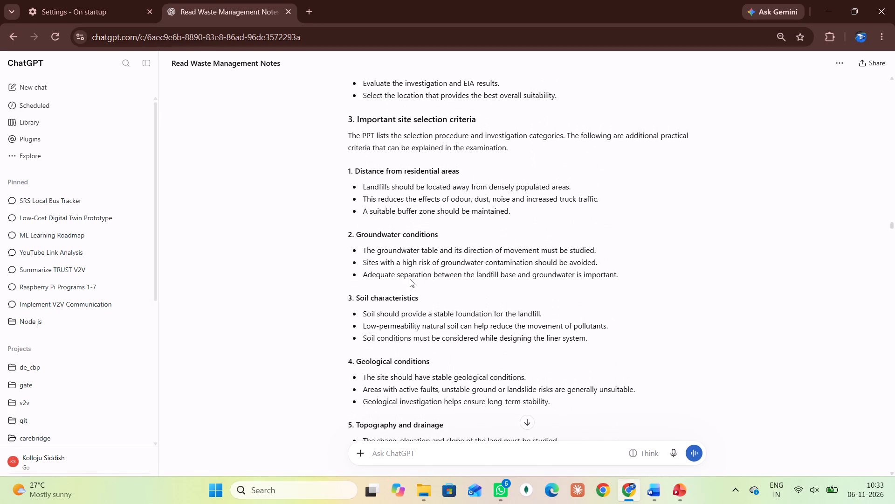
pyautogui.hotkey('alt', 'Tab')
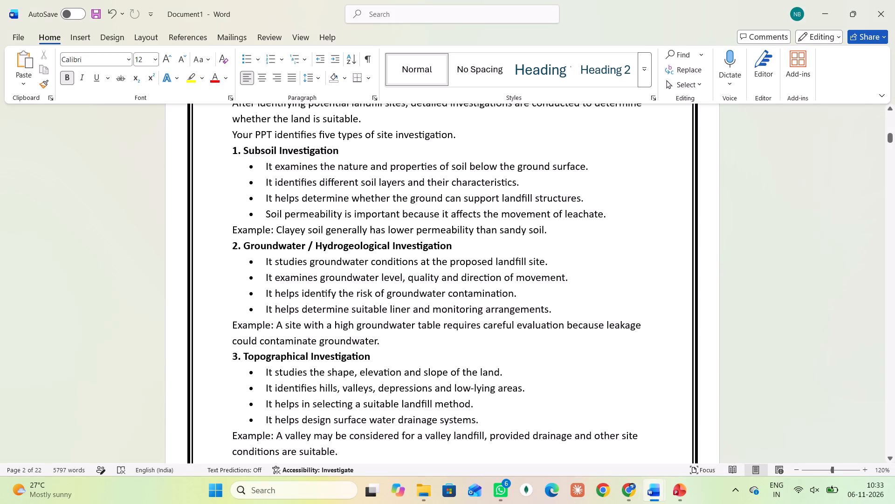
pyautogui.hotkey('alt', 'Tab')
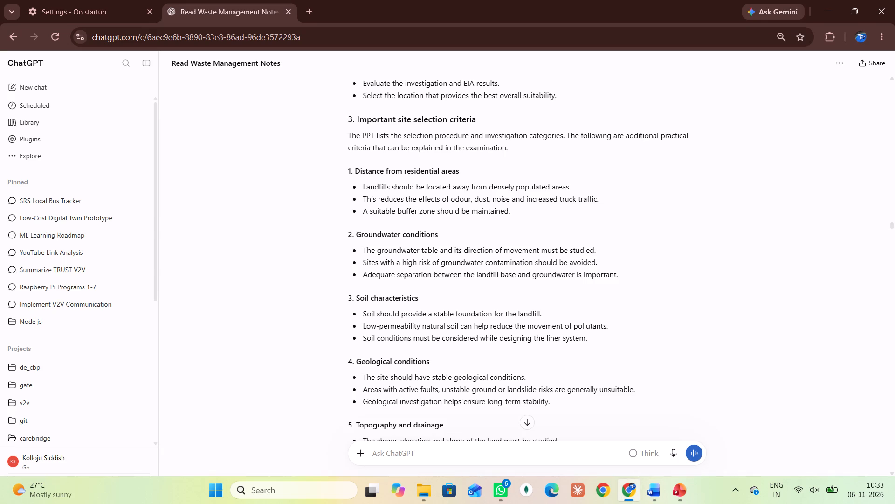
pyautogui.scroll(-2, 411, 274)
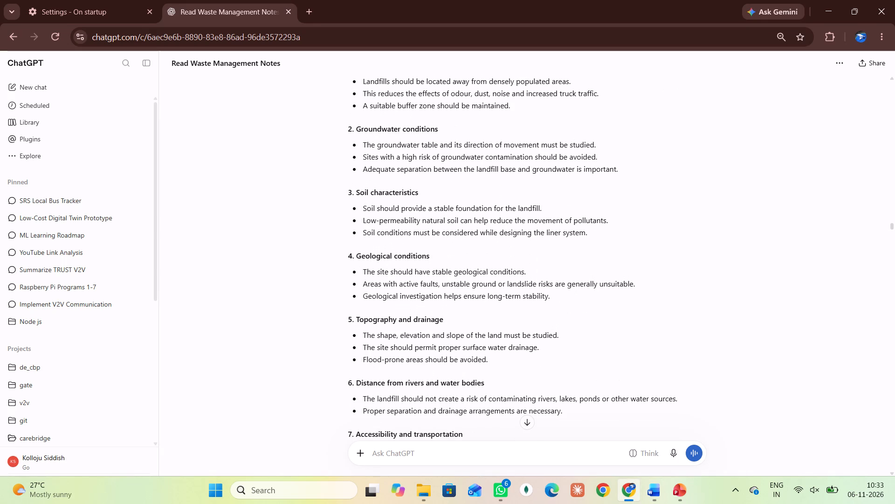
pyautogui.hotkey('alt', 'Tab')
pyautogui.scroll(-1, 373, 325)
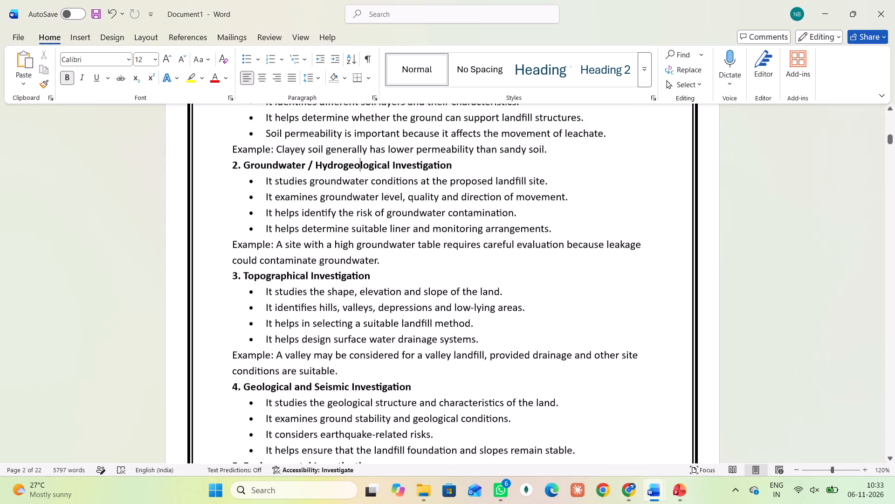
pyautogui.scroll(-1, 373, 325)
# Read ChatGPT's site selection criteria from groundwater conditions through economic feasibility, up to the Site investigation heading.
pyautogui.hotkey('alt', 'Tab')
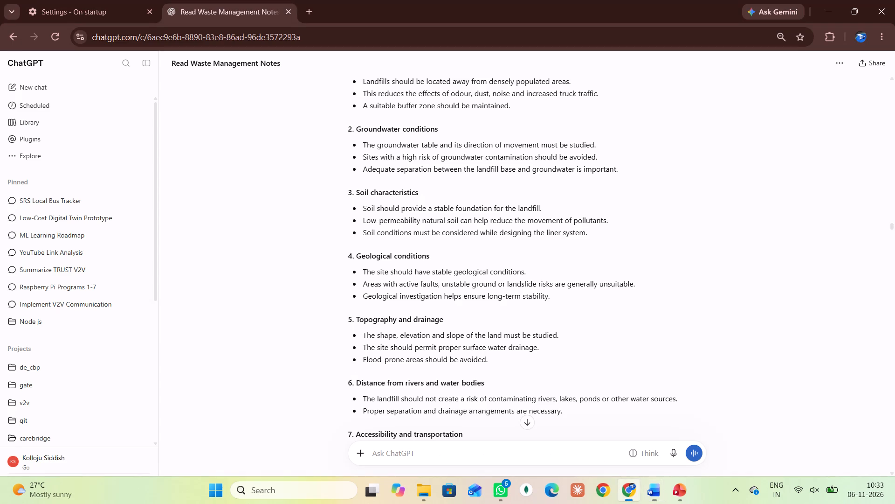
pyautogui.scroll(-2, 373, 325)
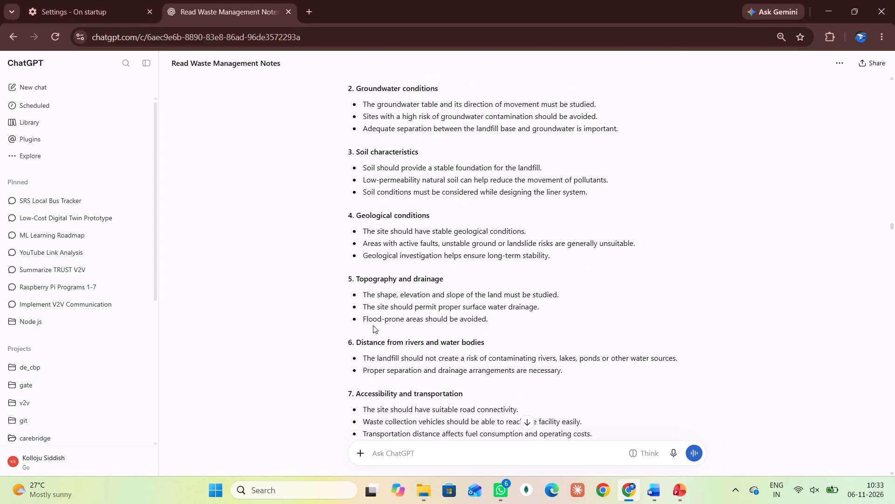
pyautogui.scroll(-3, 373, 325)
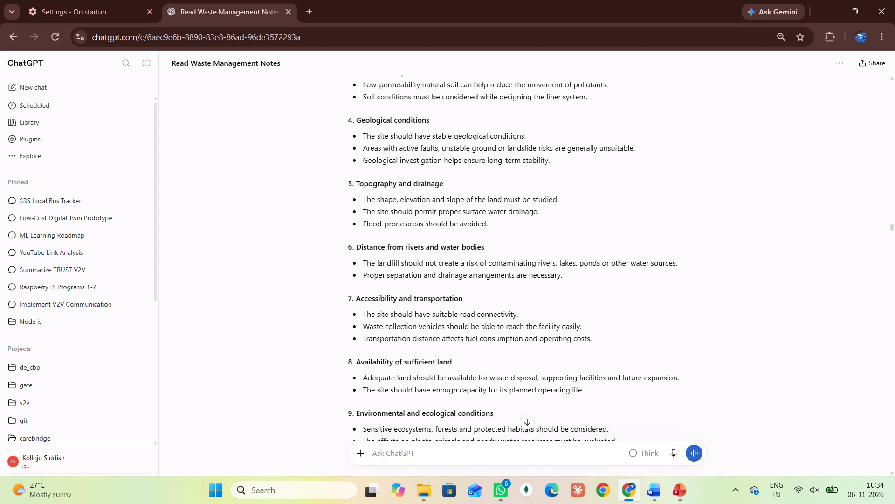
pyautogui.scroll(-2, 373, 325)
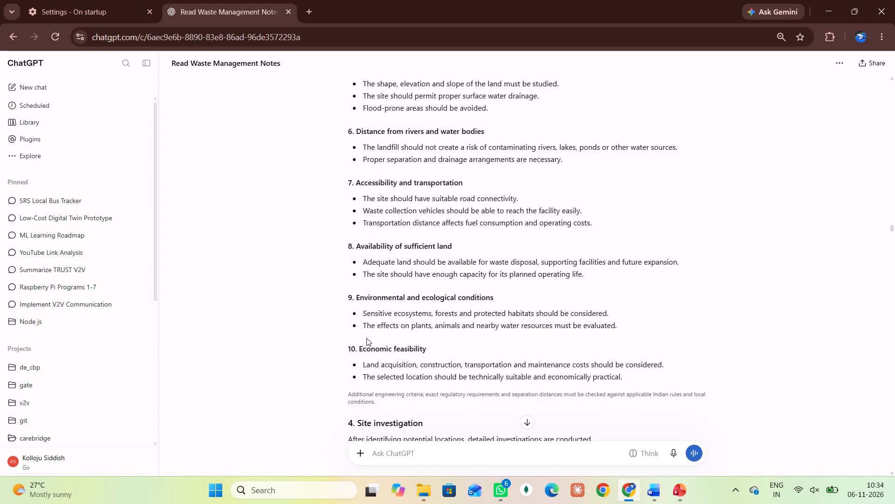
# In Word's Document1, delete the note about additional engineering considerations and applicable regulations below the Additional site selection criteria table.
pyautogui.hotkey('alt', 'Tab')
pyautogui.scroll(-1, 366, 338)
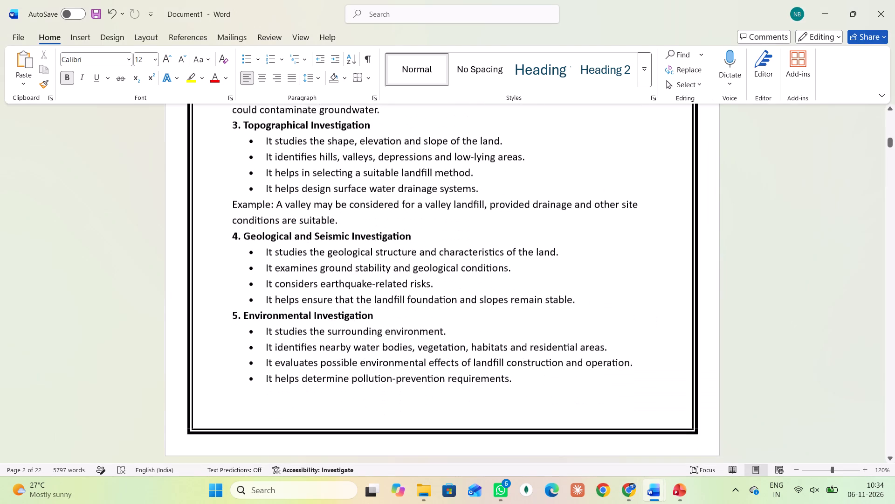
pyautogui.scroll(-1, 366, 338)
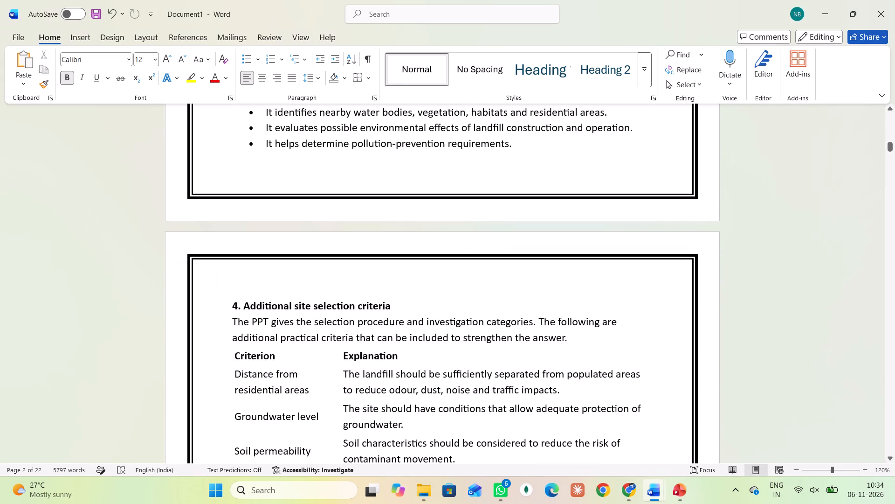
pyautogui.scroll(-1, 366, 338)
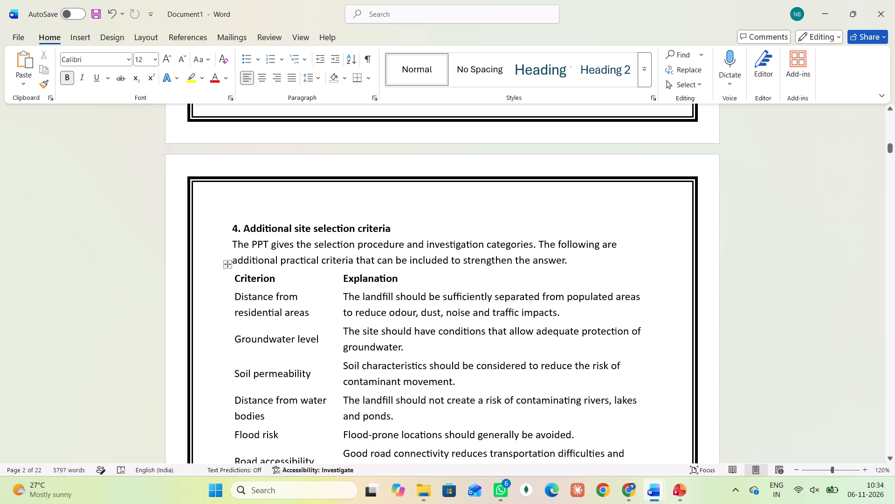
pyautogui.scroll(-1, 370, 332)
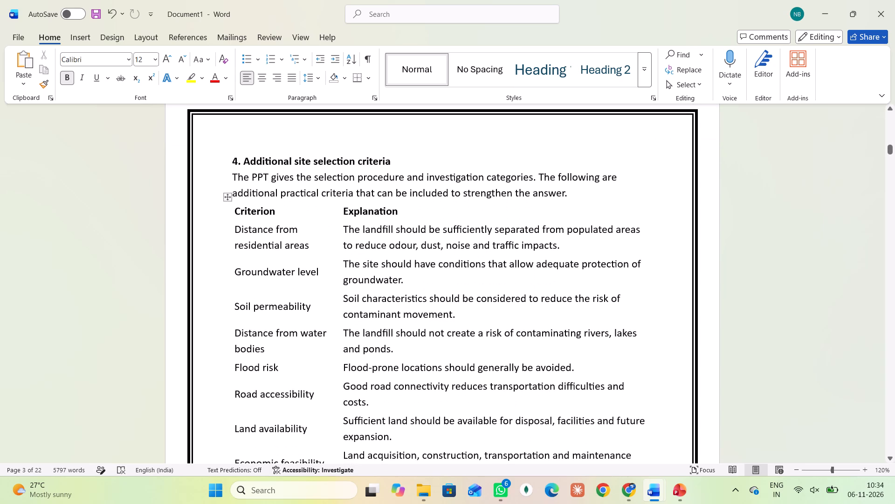
pyautogui.scroll(-2, 370, 332)
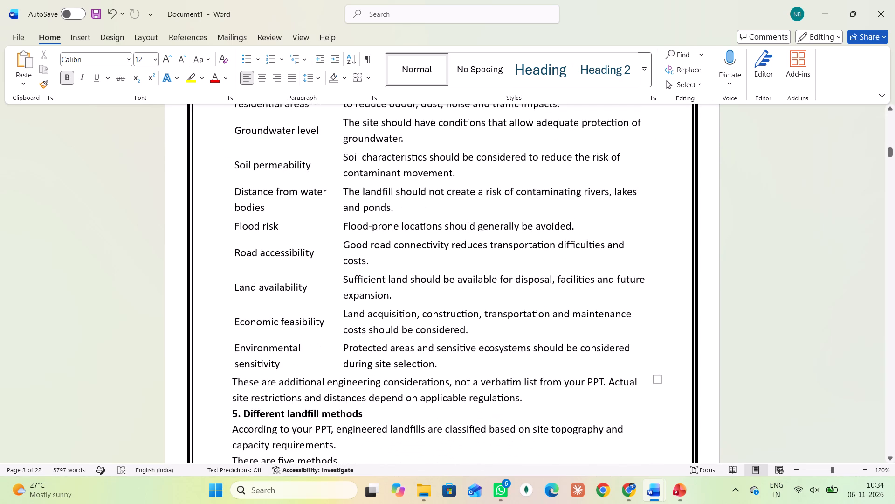
pyautogui.scroll(-1, 370, 332)
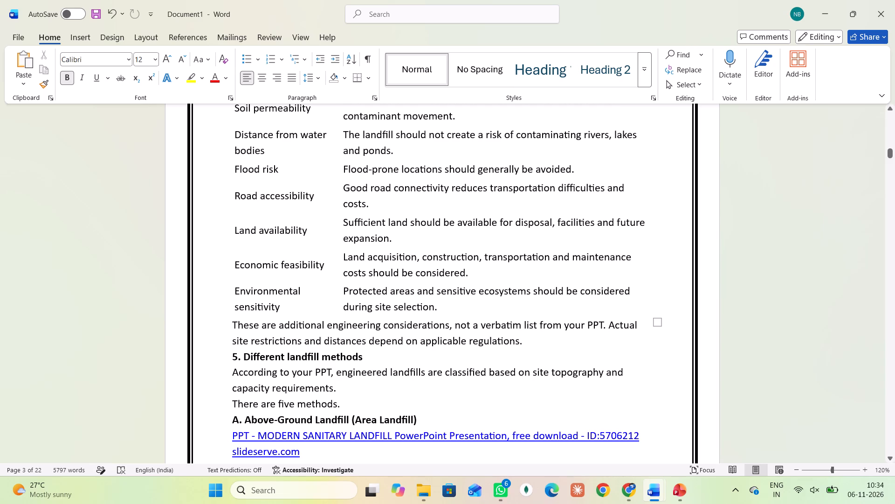
pyautogui.moveTo(526, 345); pyautogui.dragTo(155, 323, button='right')
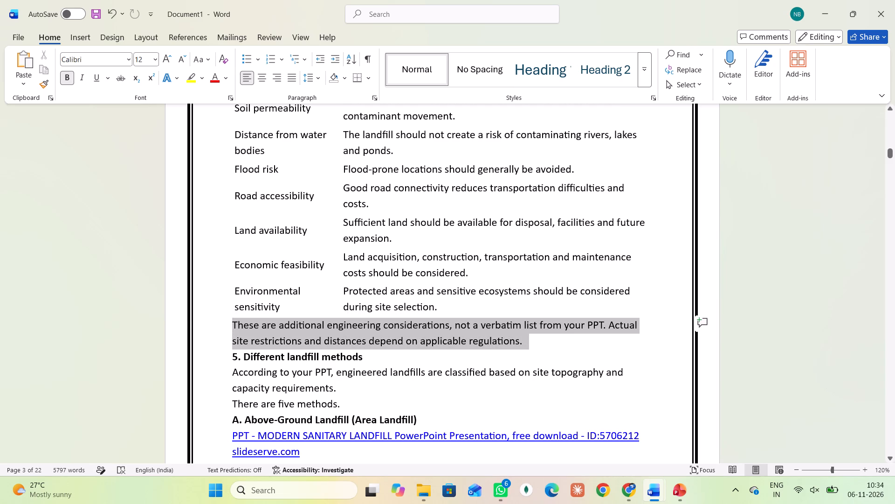
pyautogui.moveTo(155, 323); pyautogui.dragTo(160, 326, button='right')
pyautogui.press('BackSpace')
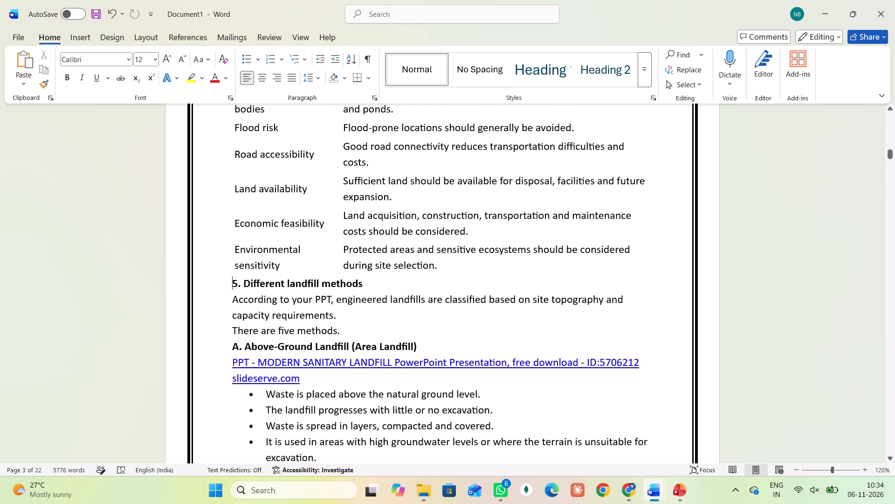
# Return to the beginning of Document1 to review the Question 1 introduction and site selection procedure.
pyautogui.scroll(18, 347, 400)
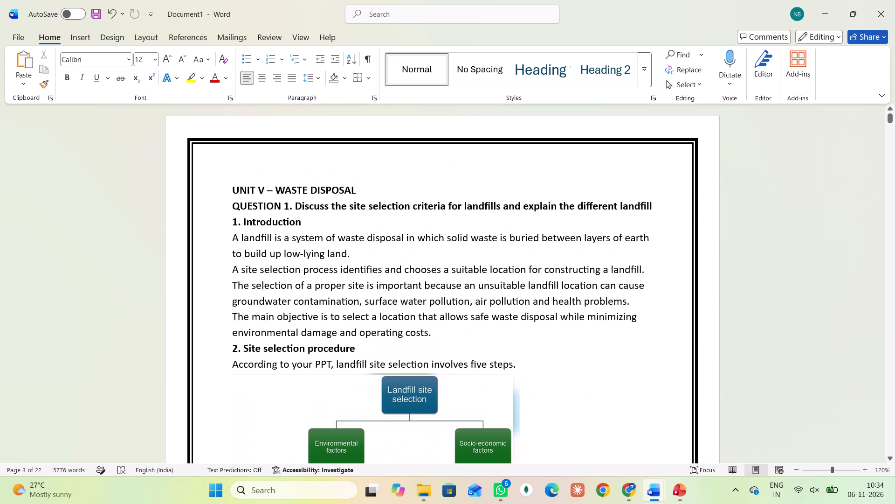
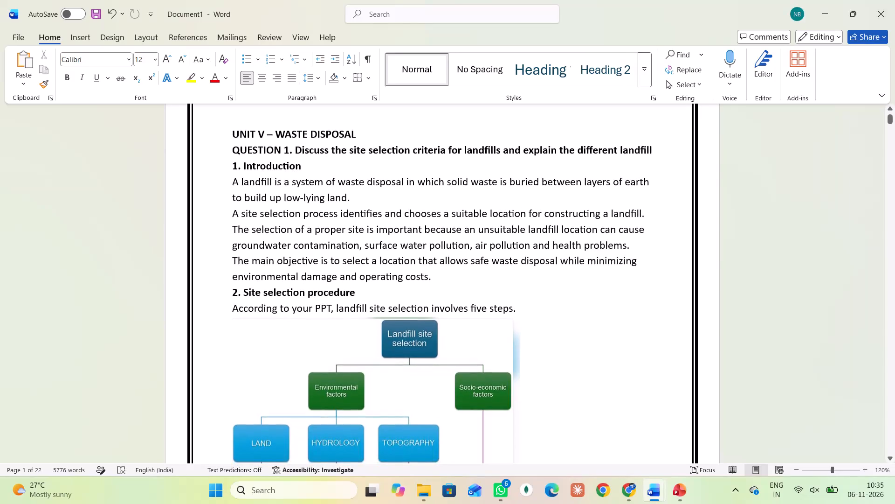
pyautogui.scroll(-2, 347, 400)
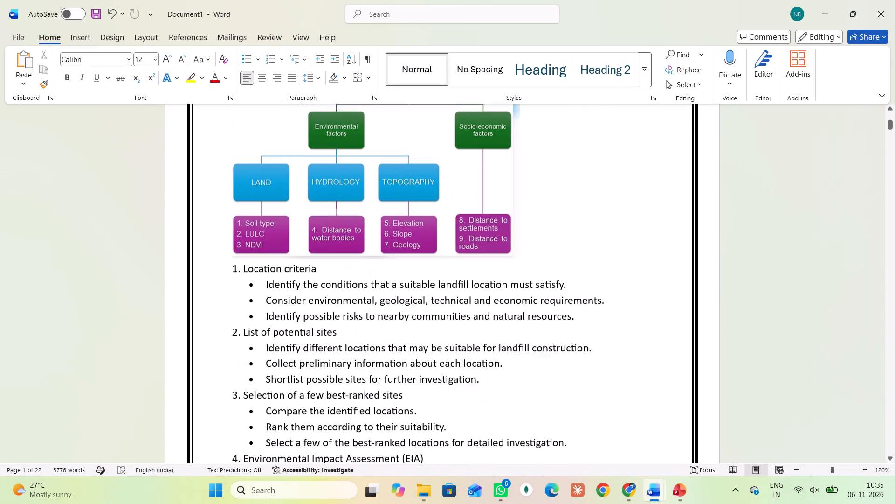
pyautogui.scroll(-1, 347, 400)
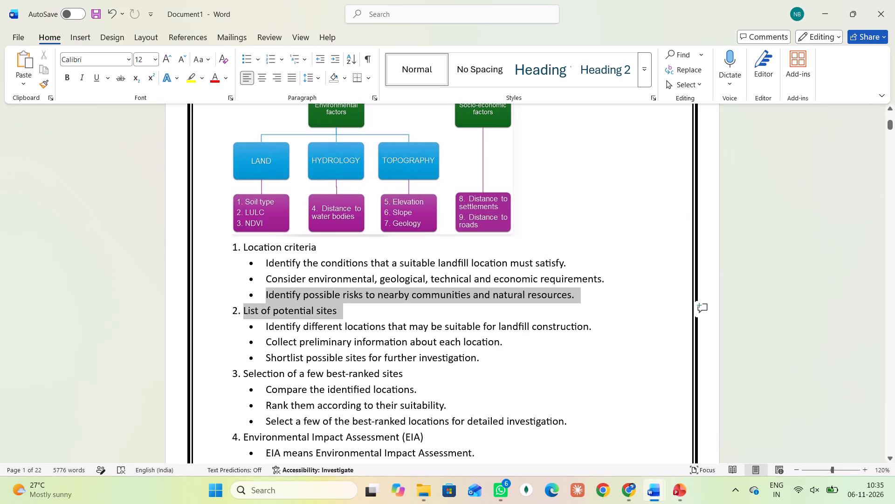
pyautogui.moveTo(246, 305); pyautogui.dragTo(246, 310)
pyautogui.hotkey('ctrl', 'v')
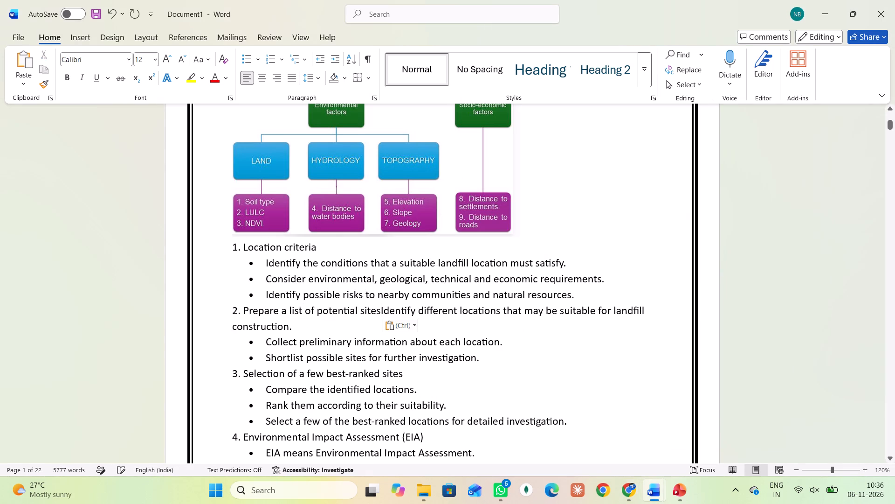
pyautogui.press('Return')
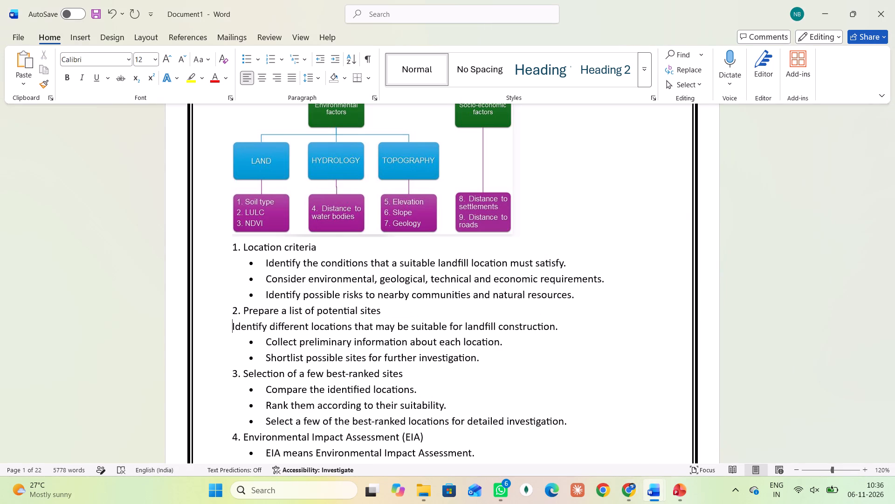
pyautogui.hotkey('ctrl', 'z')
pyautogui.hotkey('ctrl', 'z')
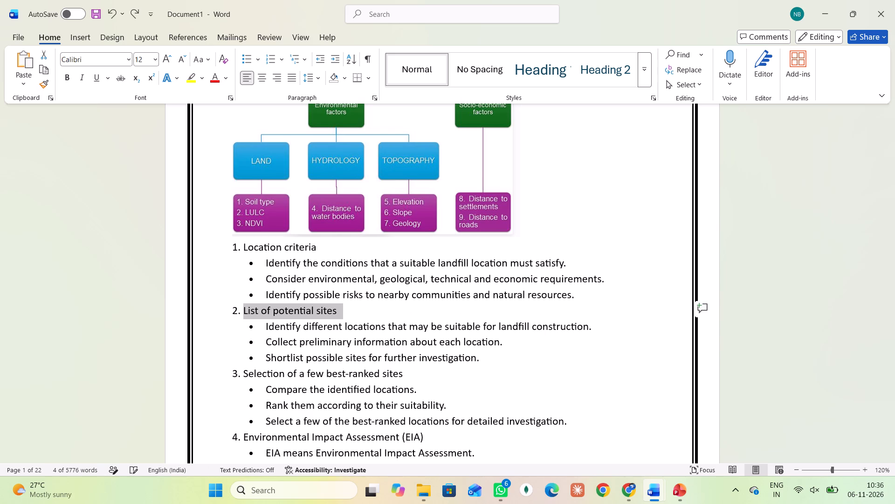
# Replace the heading text after number 2 in the site selection procedure with "Prepare a list of potential sites", keeping the bullets below separate.
pyautogui.click(335, 322)
pyautogui.click(342, 311)
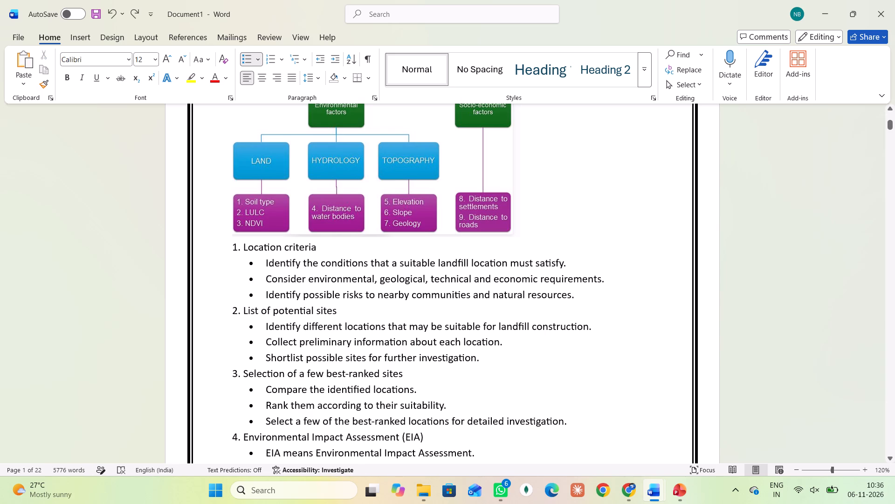
pyautogui.moveTo(342, 311); pyautogui.dragTo(319, 313)
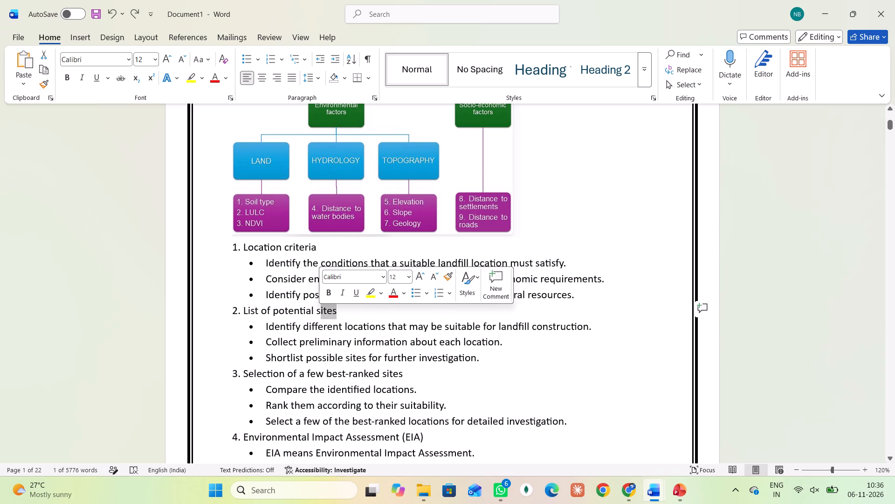
pyautogui.press('BackSpace')
pyautogui.press('BackSpace')
pyautogui.press('BackSpace')
pyautogui.press('BackSpace')
pyautogui.press('BackSpace')
pyautogui.press('BackSpace')
pyautogui.press('BackSpace')
pyautogui.press('BackSpace')
pyautogui.press('BackSpace')
pyautogui.press('BackSpace')
pyautogui.press('BackSpace')
pyautogui.press('BackSpace')
pyautogui.press('BackSpace')
pyautogui.press('BackSpace')
pyautogui.press('BackSpace')
pyautogui.press('BackSpace')
pyautogui.press('BackSpace')
pyautogui.press('BackSpace')
pyautogui.press('BackSpace')
pyautogui.press('BackSpace')
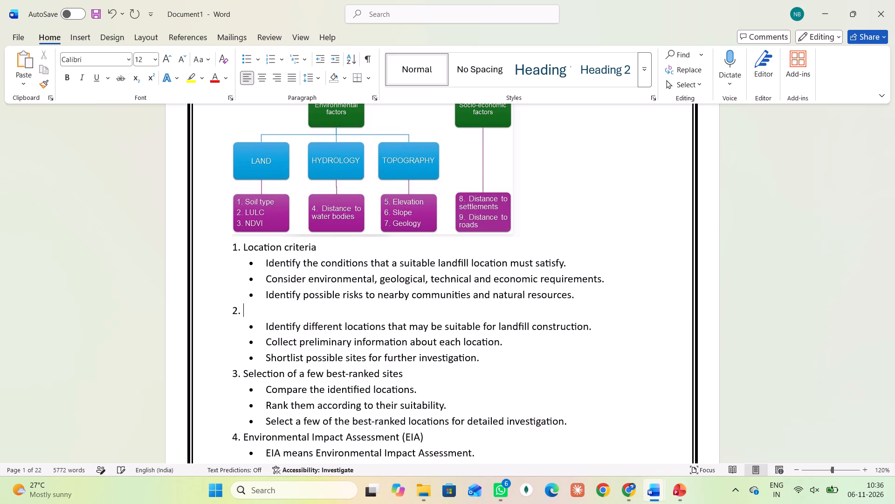
pyautogui.hotkey('ctrl', 'v')
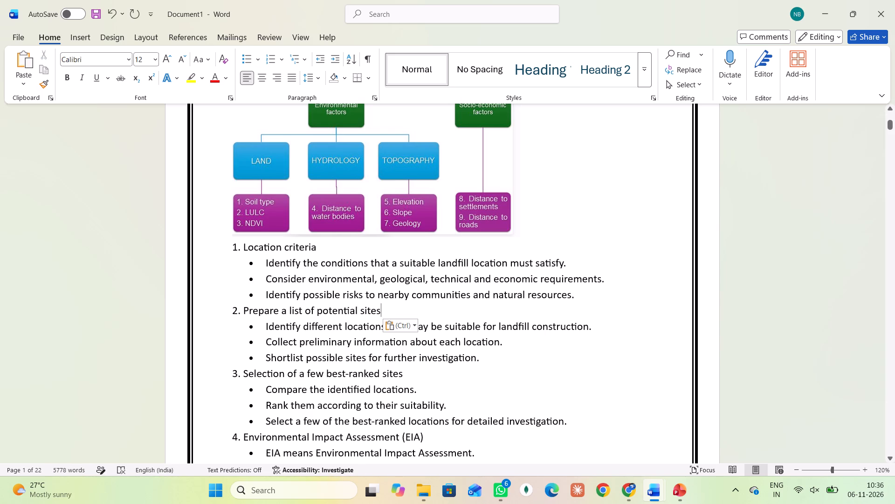
# Review the site selection steps from the best-ranked sites through Environmental Impact Assessment (EIA) and onto the second page.
pyautogui.scroll(-1, 344, 338)
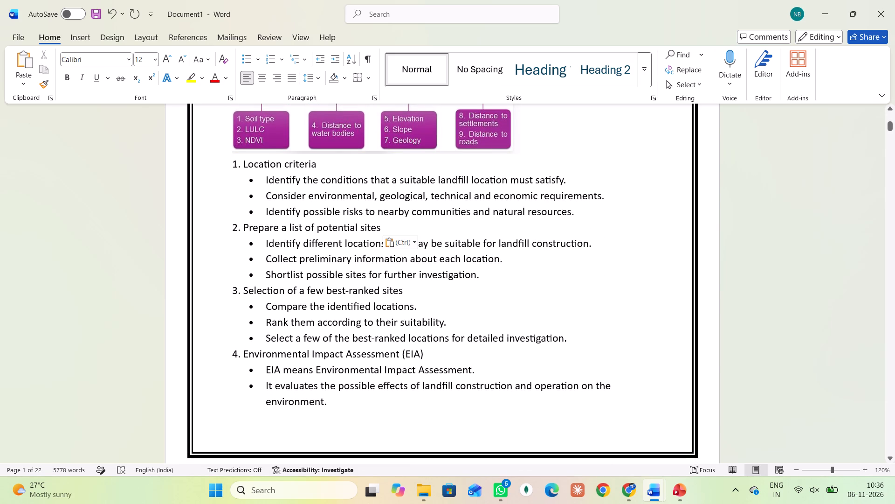
pyautogui.scroll(-1, 399, 329)
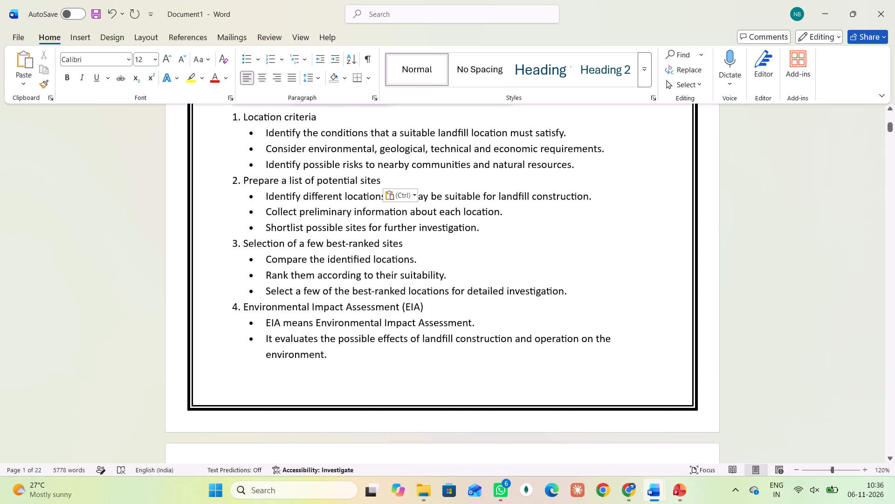
pyautogui.scroll(-2, 399, 329)
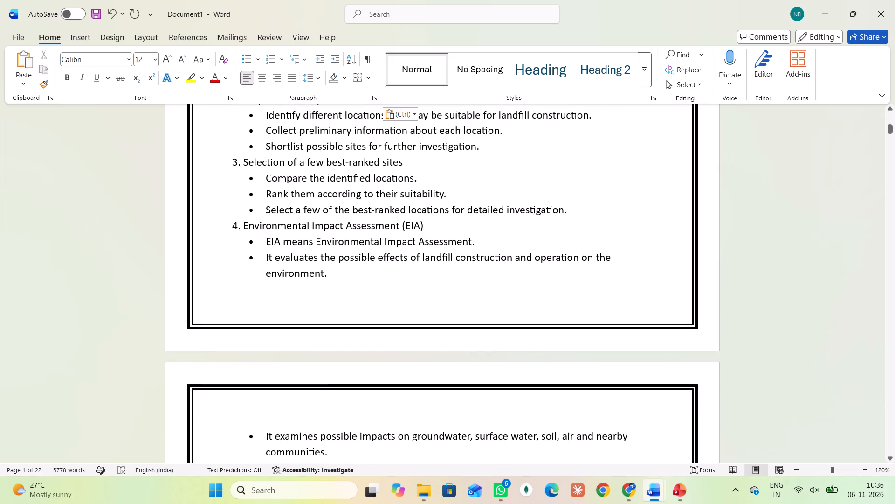
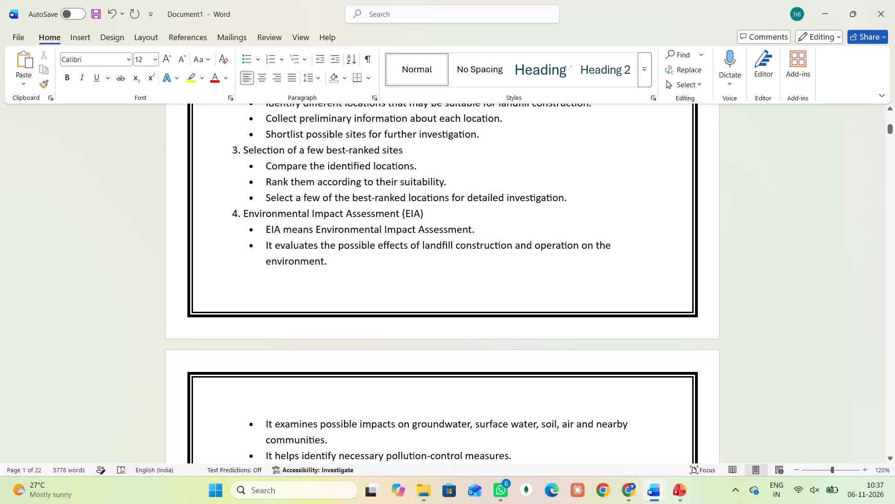
# Review the first page of the notes, from the Unit V title and introduction through the site selection diagram and numbered procedure steps.
pyautogui.scroll(3, 425, 317)
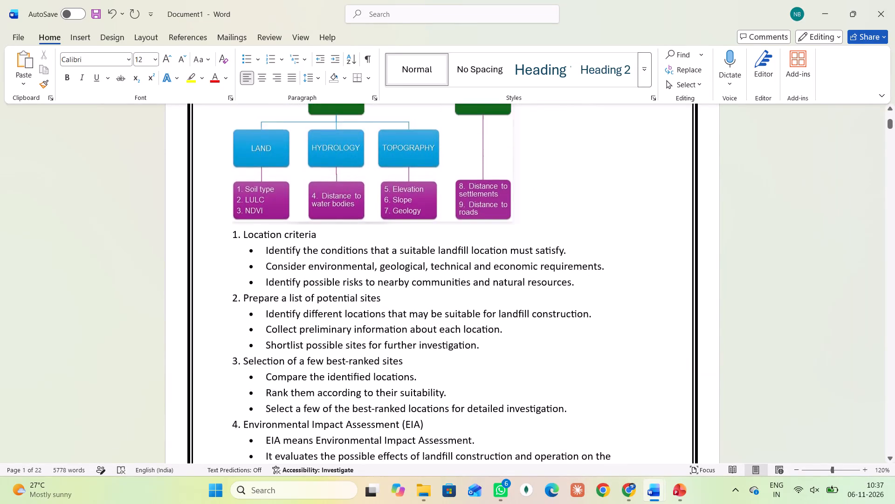
pyautogui.scroll(2, 436, 291)
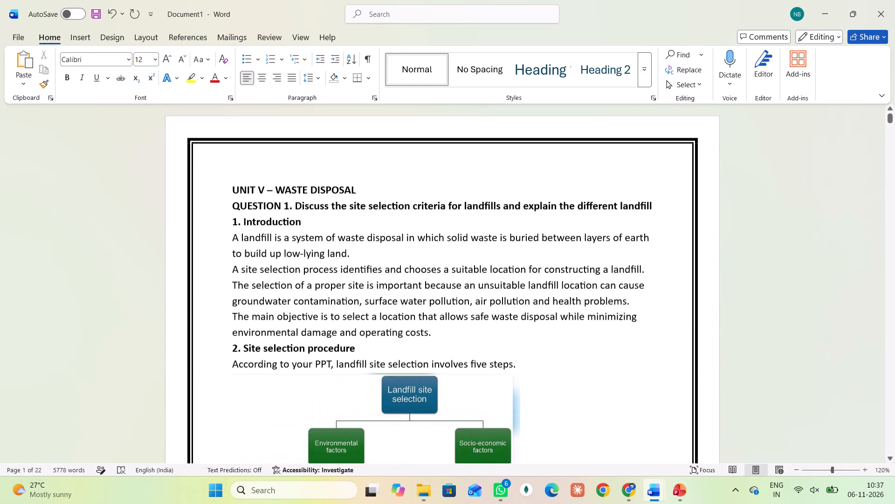
pyautogui.scroll(-1, 472, 284)
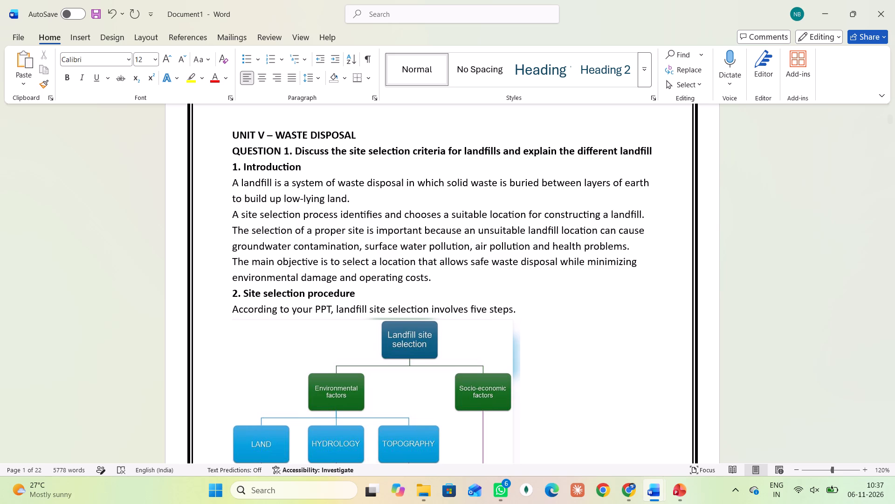
pyautogui.scroll(-1, 472, 284)
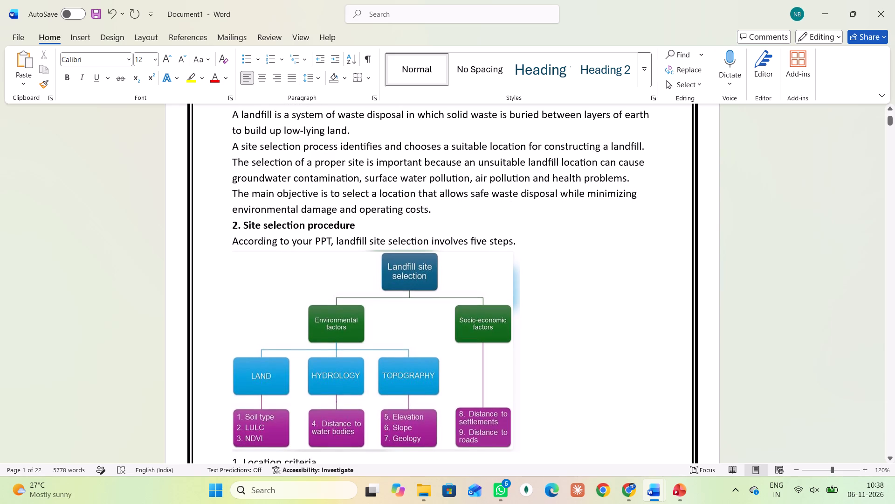
pyautogui.scroll(-1, 465, 268)
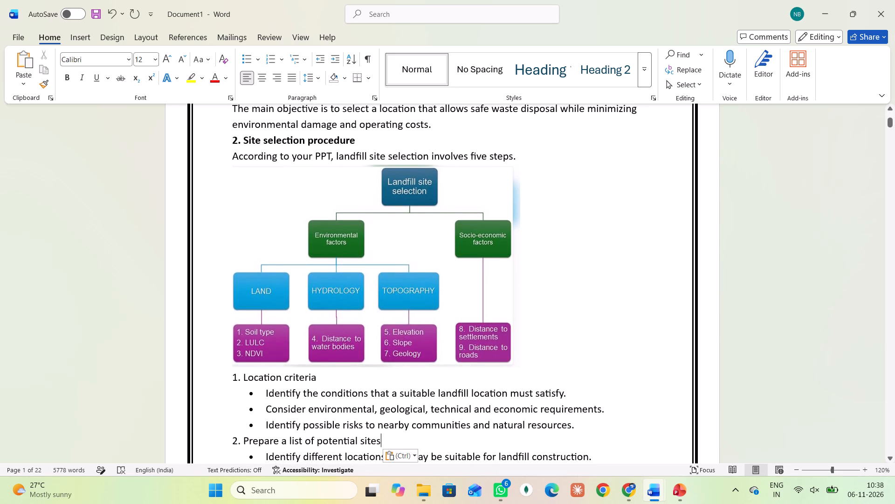
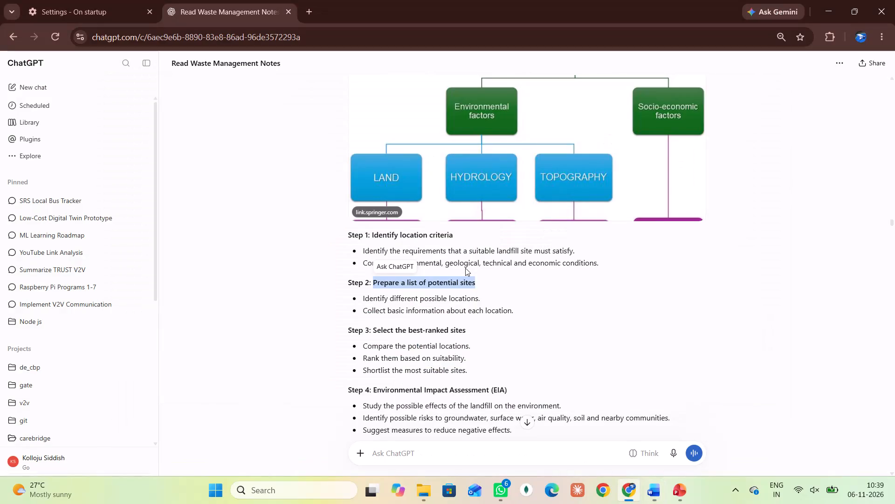
# Switch to the Word notes and read the site selection procedure points, from location criteria to Environmental Impact Assessment.
pyautogui.hotkey('alt', 'Tab')
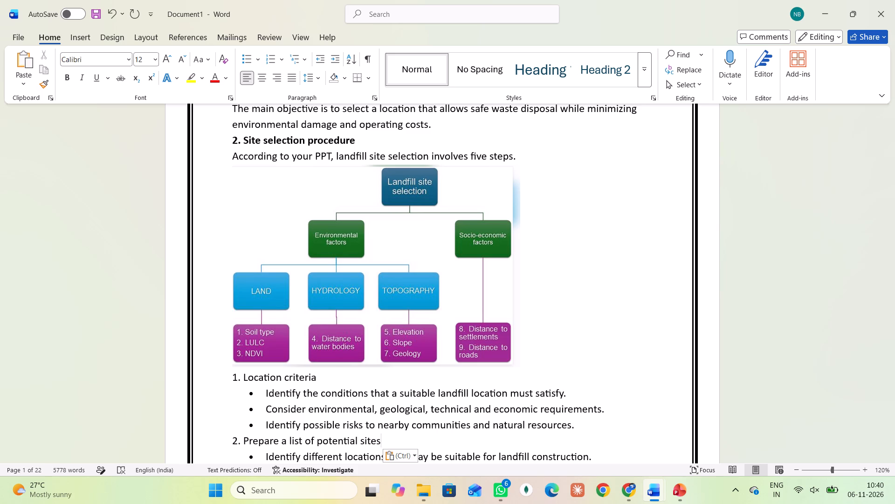
pyautogui.scroll(-1, 465, 268)
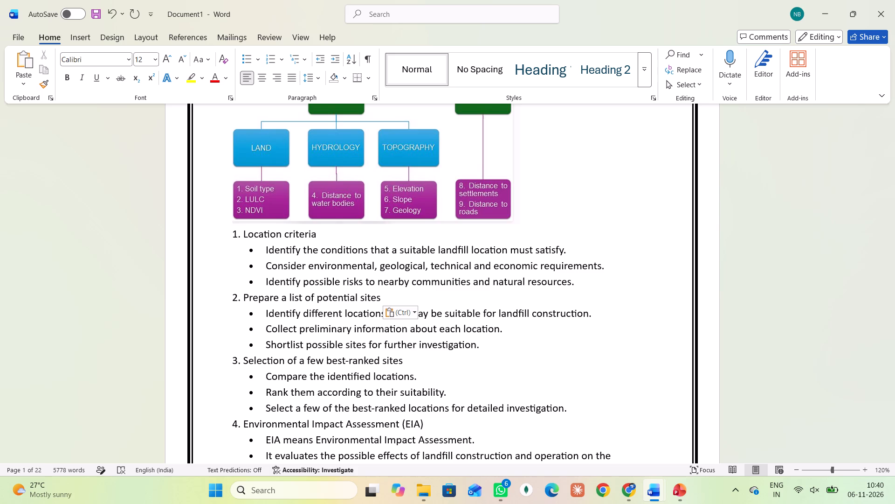
pyautogui.scroll(-1, 465, 268)
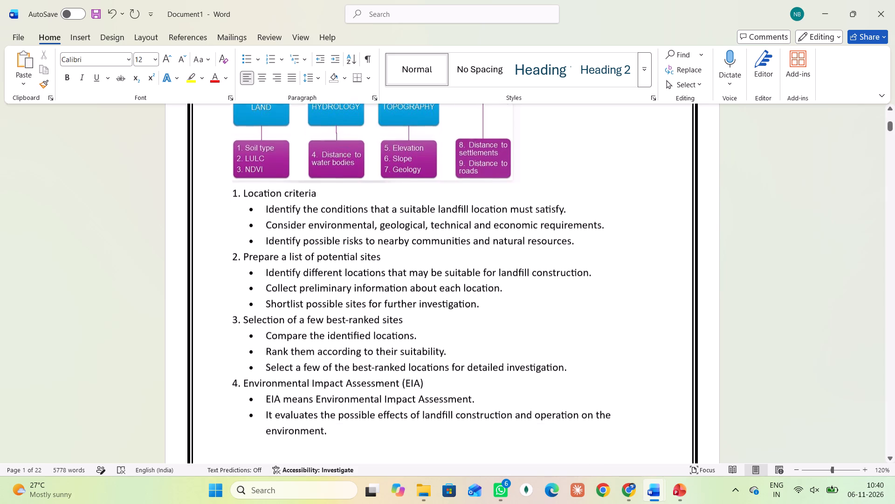
pyautogui.scroll(-2, 465, 268)
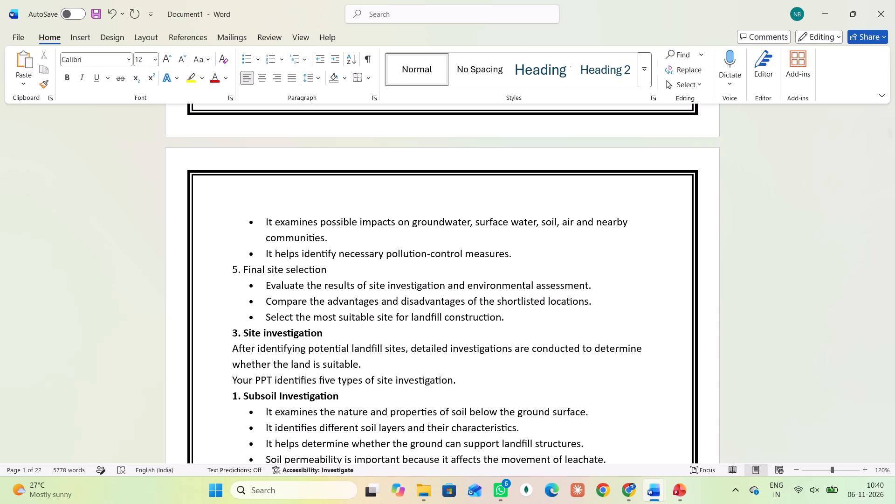
pyautogui.scroll(2, 465, 268)
pyautogui.scroll(-1, 465, 268)
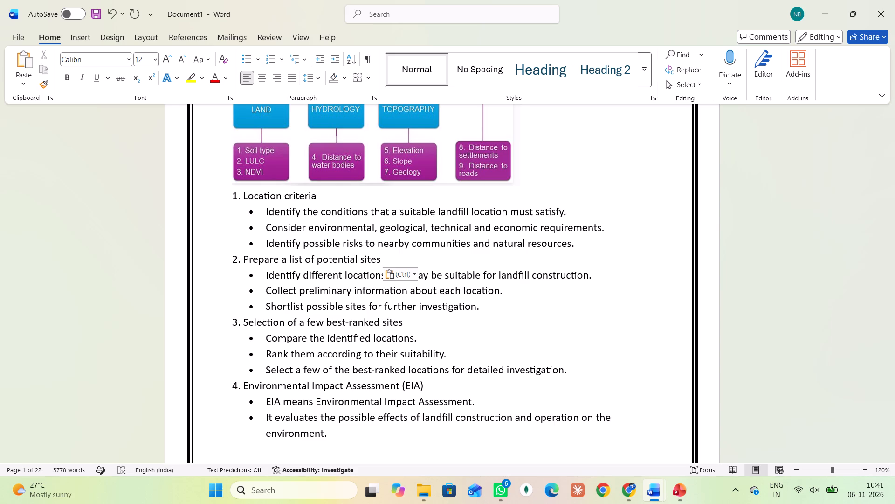
pyautogui.scroll(-1, 509, 238)
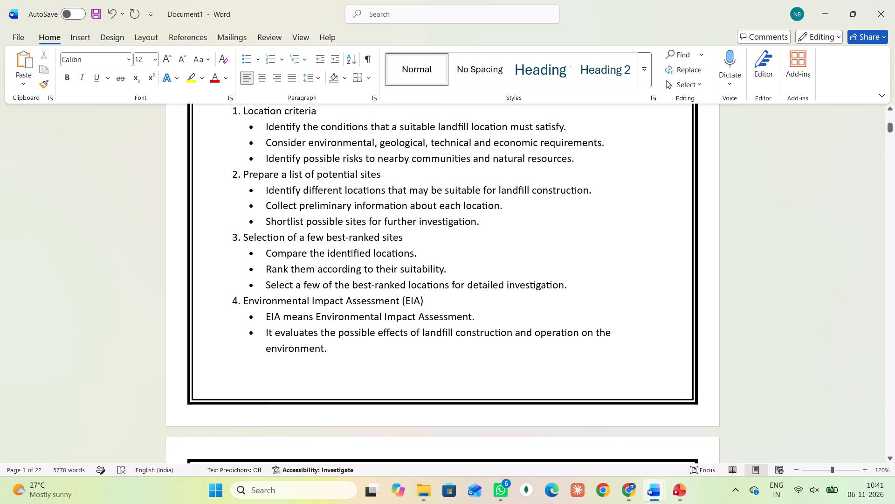
pyautogui.scroll(-1, 509, 238)
pyautogui.scroll(1, 509, 238)
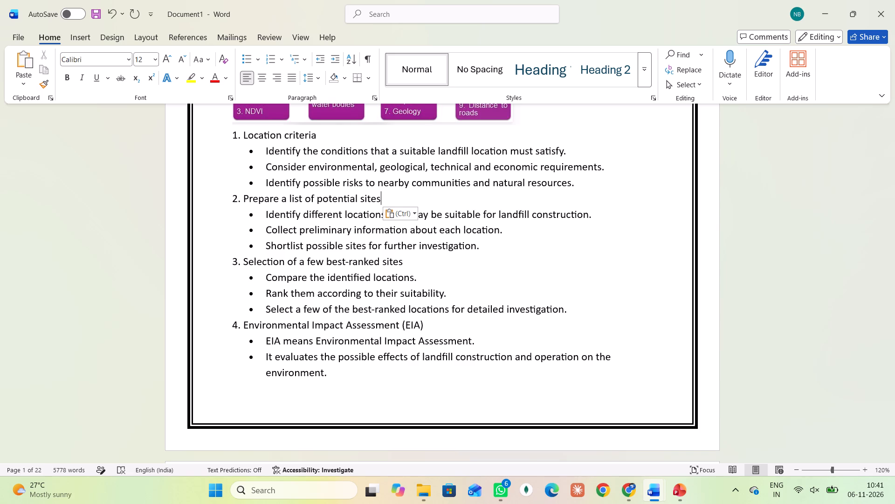
pyautogui.scroll(-1, 556, 208)
pyautogui.click(442, 269)
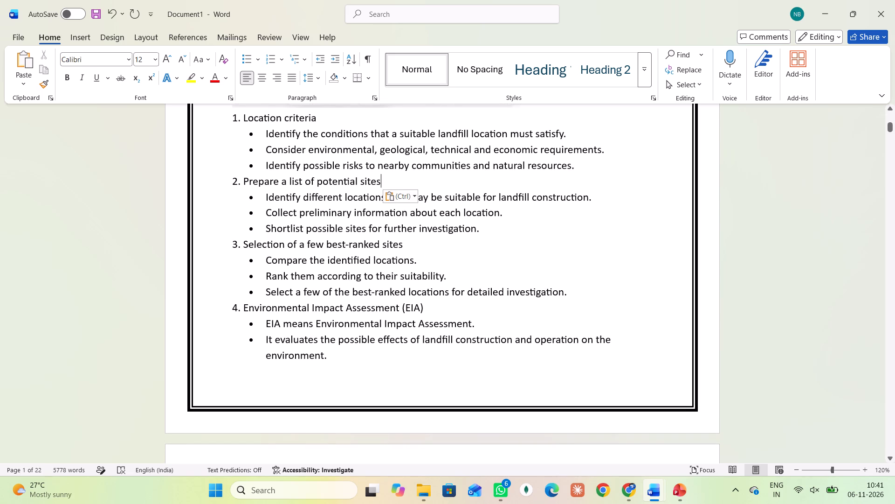
pyautogui.click(502, 185)
pyautogui.doubleClick(716, 217)
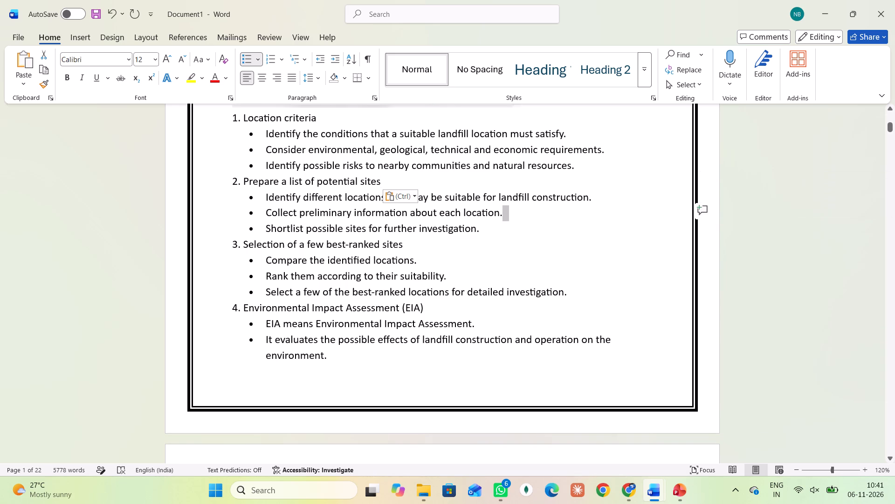
pyautogui.doubleClick(555, 293)
pyautogui.tripleClick(517, 228)
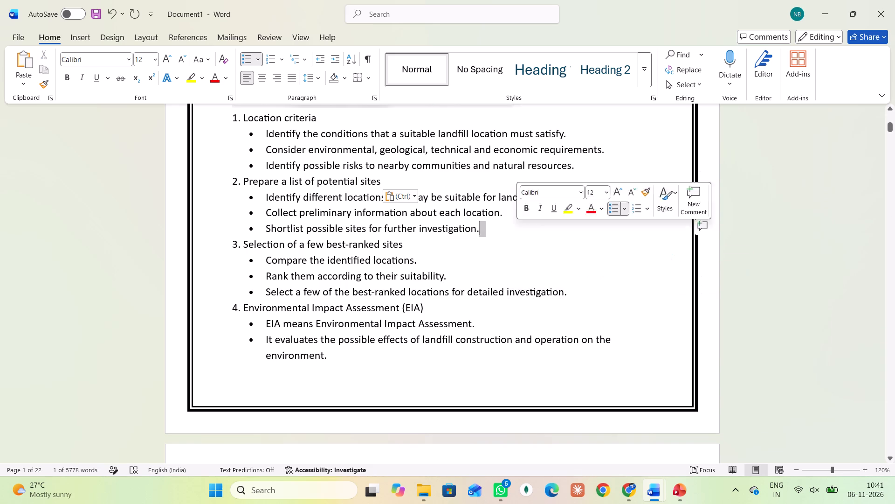
pyautogui.doubleClick(522, 279)
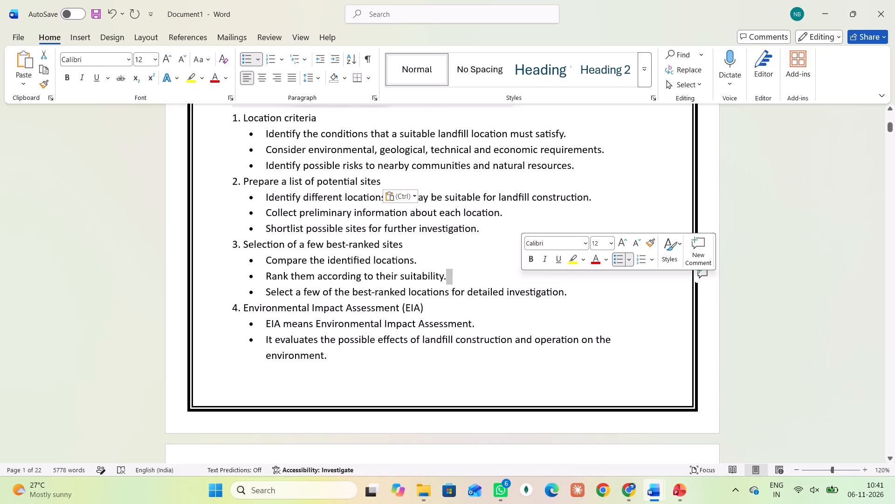
pyautogui.click(511, 251)
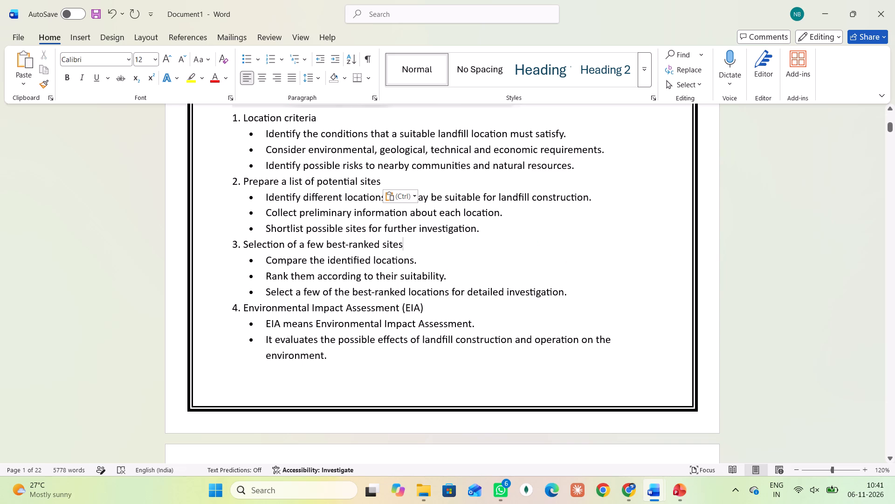
# Read on from the Environmental Impact Assessment points through final site selection to the start of the site investigation section.
pyautogui.scroll(-2, 454, 267)
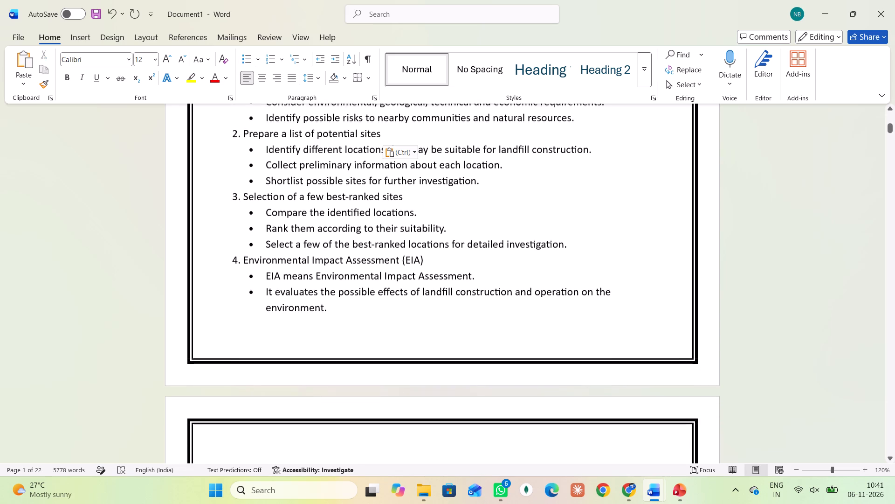
pyautogui.scroll(-1, 454, 267)
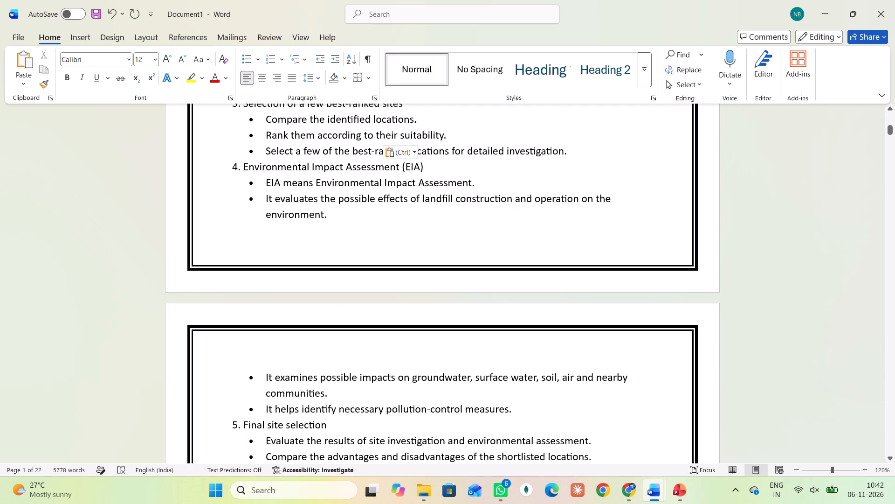
pyautogui.scroll(-1, 437, 275)
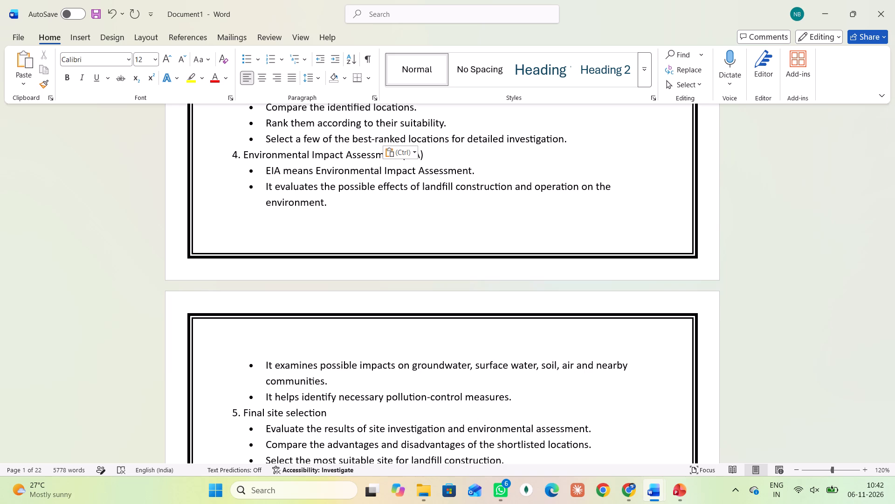
pyautogui.scroll(-1, 437, 293)
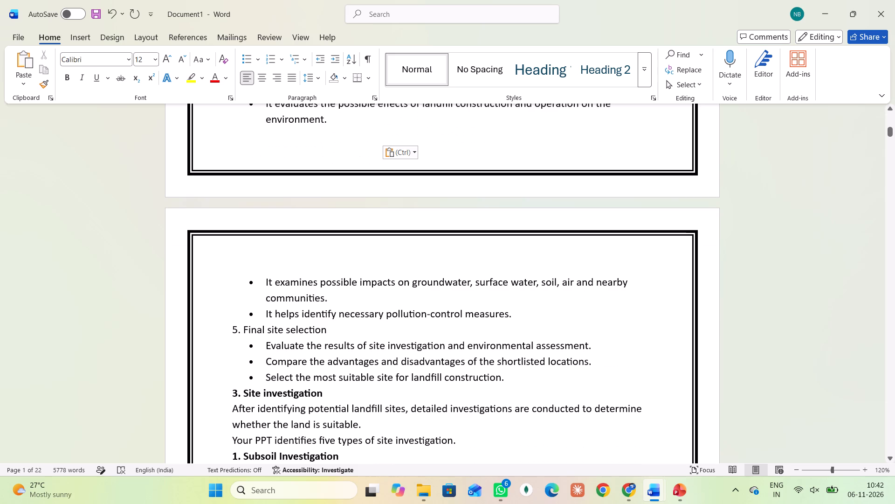
pyautogui.scroll(1, 437, 293)
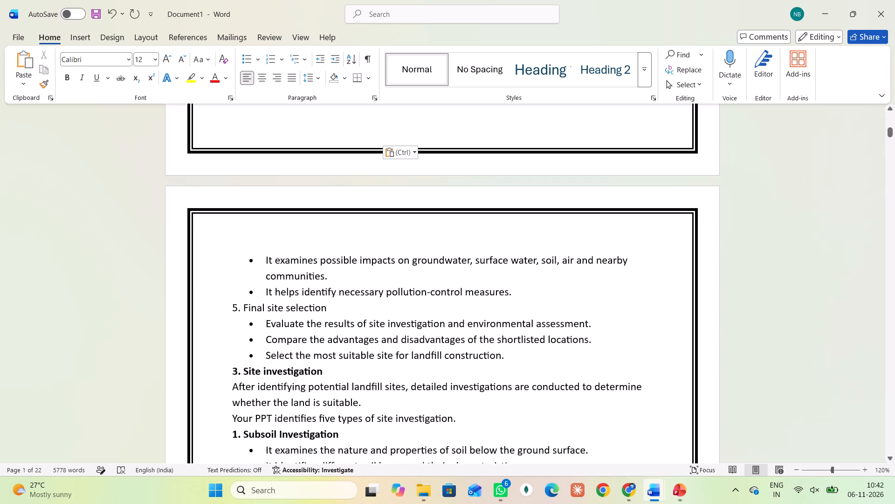
pyautogui.scroll(-2, 475, 287)
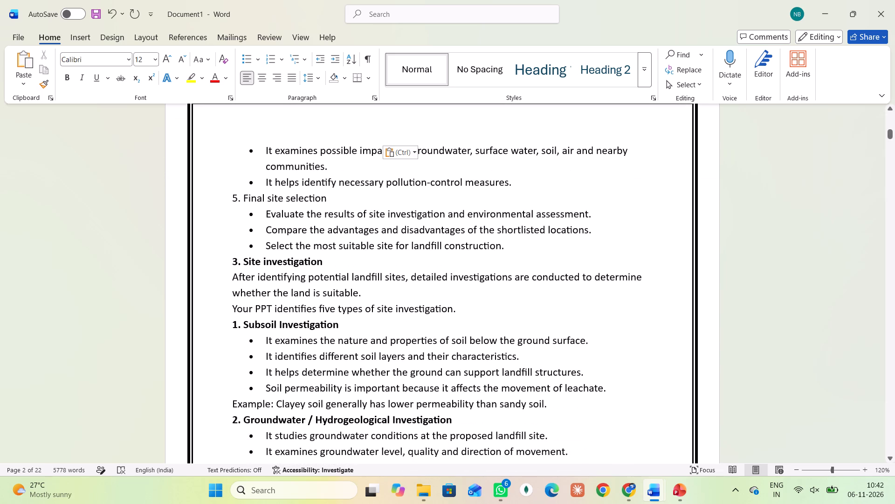
# Delete the filler line "Your PPT identifies five types of site investigation." under Site investigation, along with its empty line.
pyautogui.rightClick(462, 312)
pyautogui.moveTo(462, 312); pyautogui.dragTo(241, 314)
pyautogui.moveTo(463, 306); pyautogui.dragTo(285, 296)
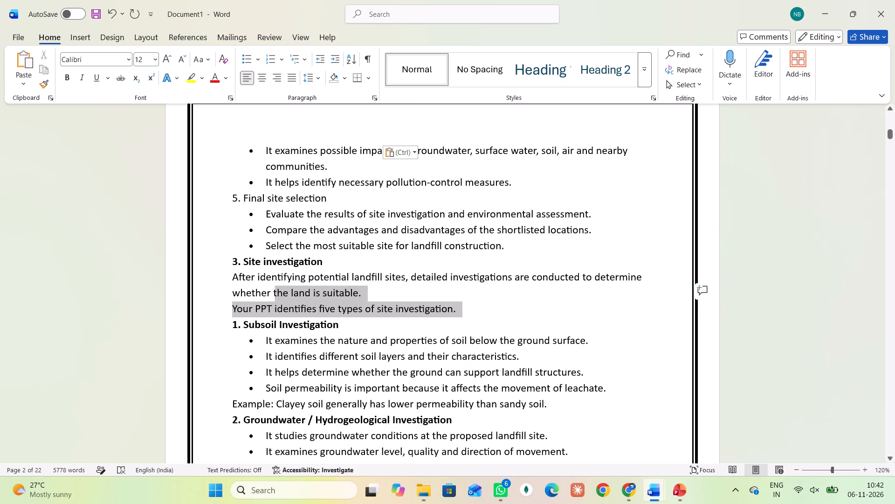
pyautogui.moveTo(285, 296); pyautogui.dragTo(230, 311)
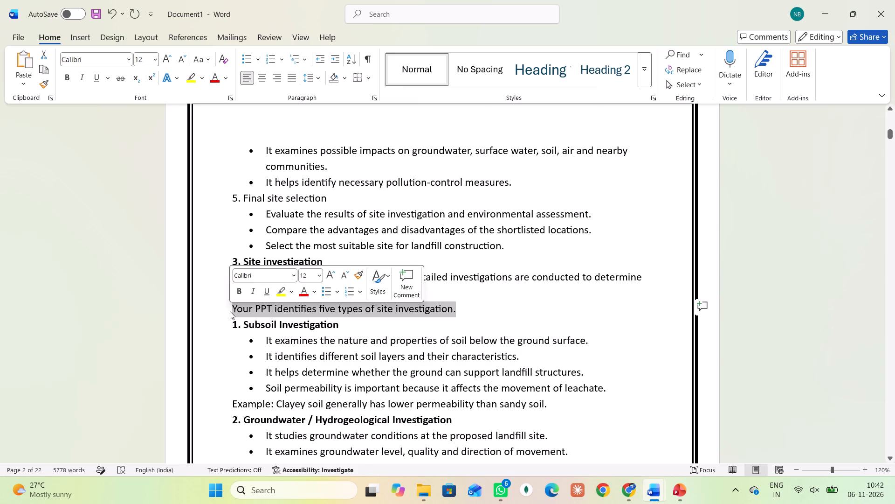
pyautogui.press('BackSpace')
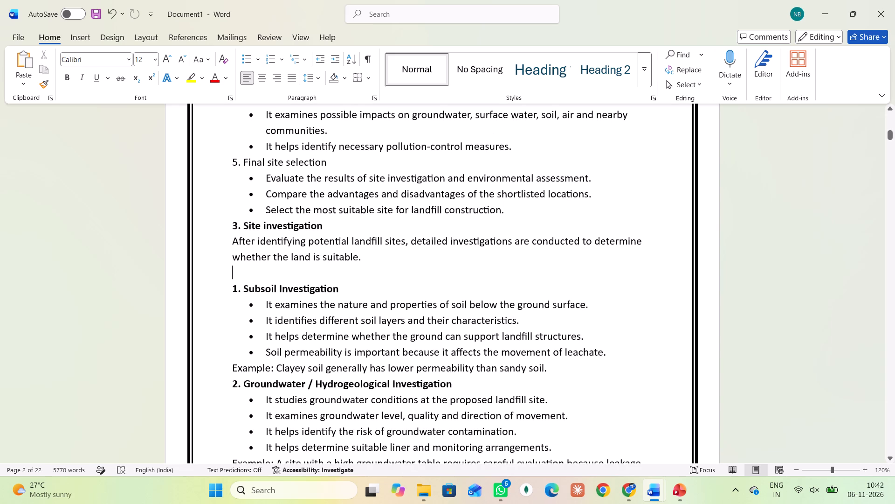
pyautogui.press('BackSpace')
pyautogui.scroll(2, 296, 305)
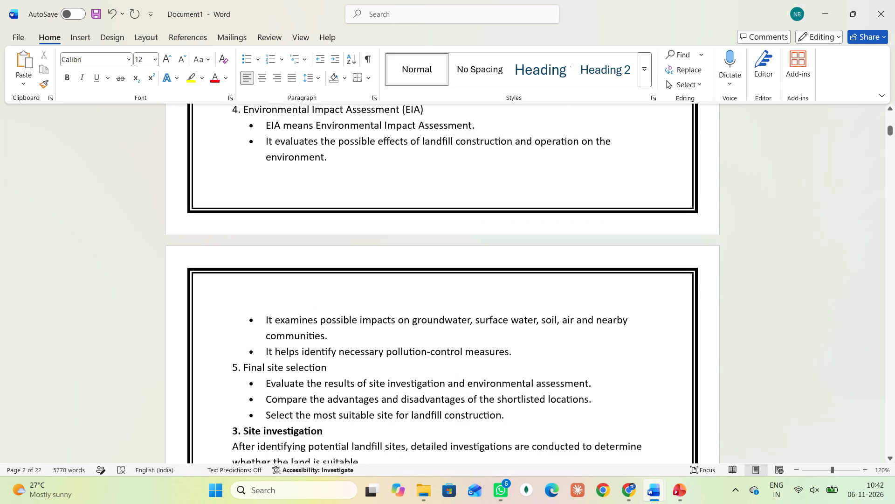
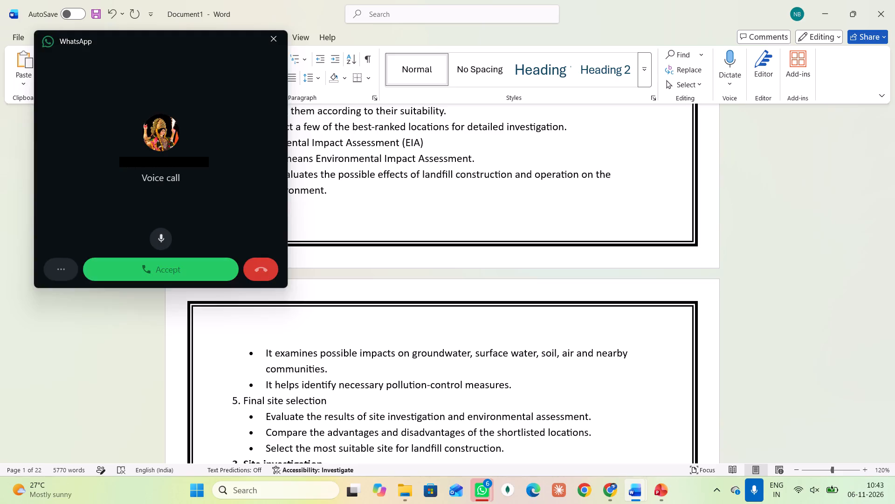
# Return to the start of the Word notes to review the Question 1 title, introduction and site selection procedure opening.
pyautogui.scroll(1, 302, 177)
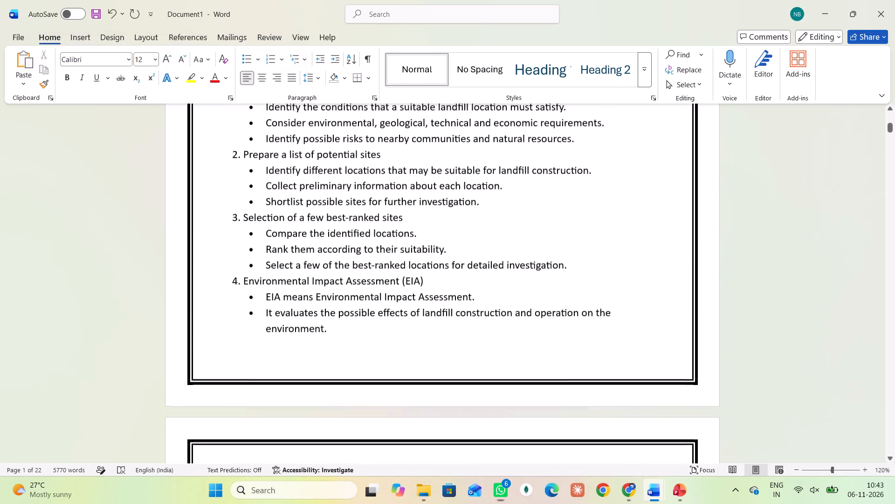
pyautogui.scroll(8, 302, 177)
pyautogui.scroll(1, 483, 315)
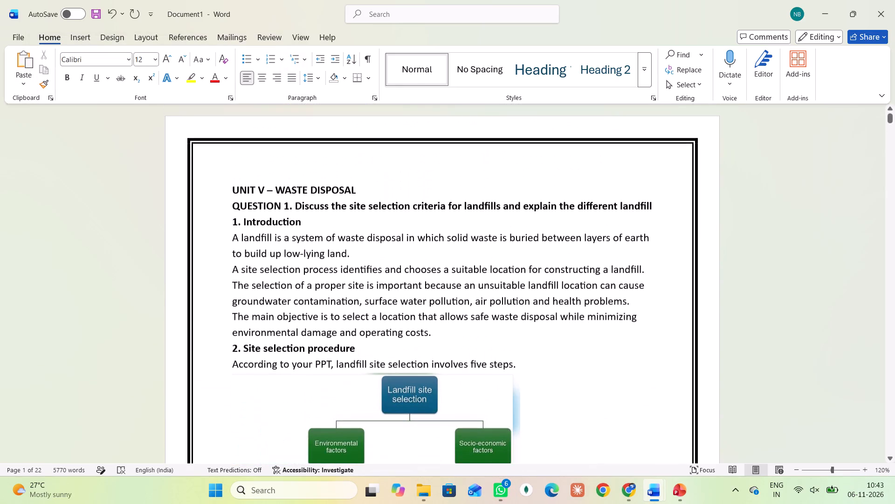
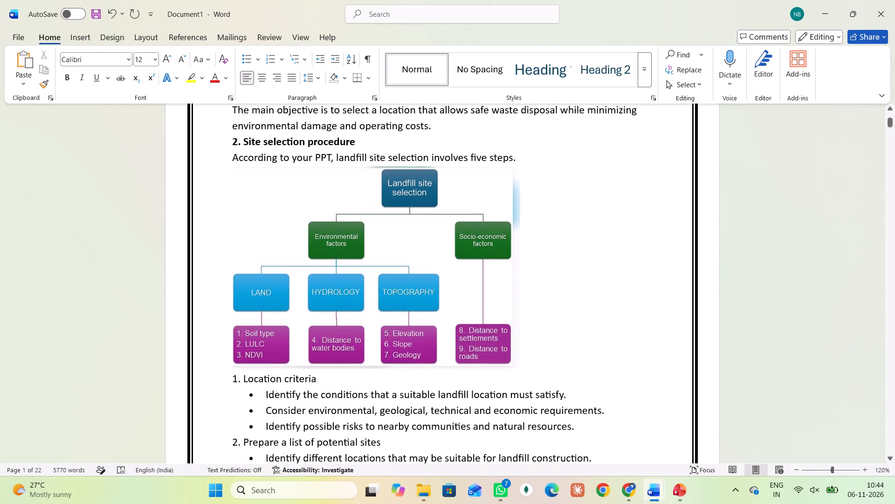
# Read through the five site selection procedure steps in Question 1, from location criteria to final site selection.
pyautogui.scroll(-1, 523, 277)
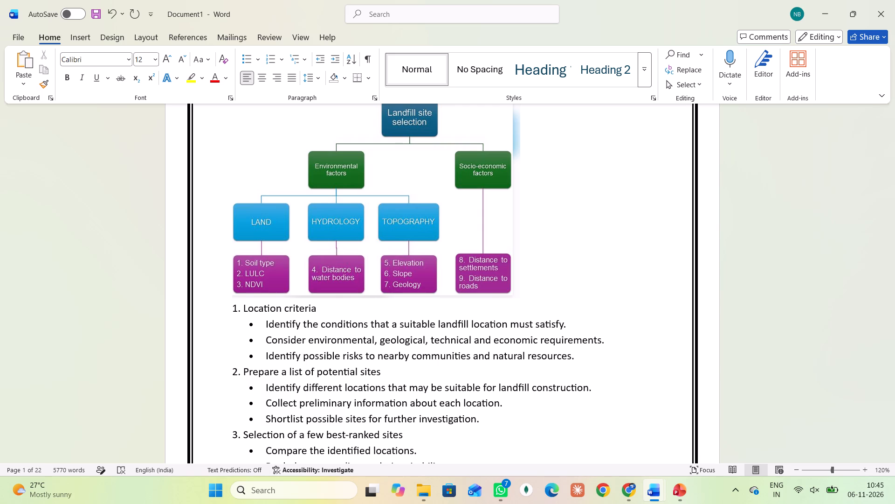
pyautogui.scroll(-1, 523, 277)
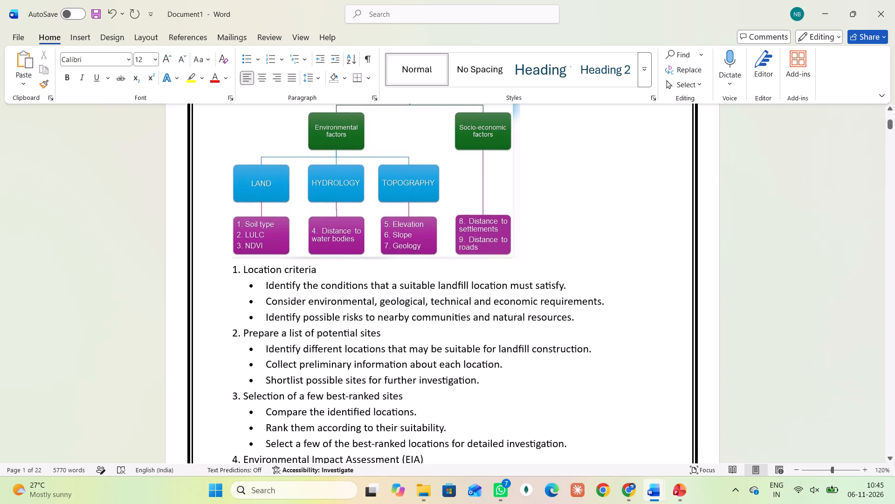
pyautogui.scroll(-1, 523, 277)
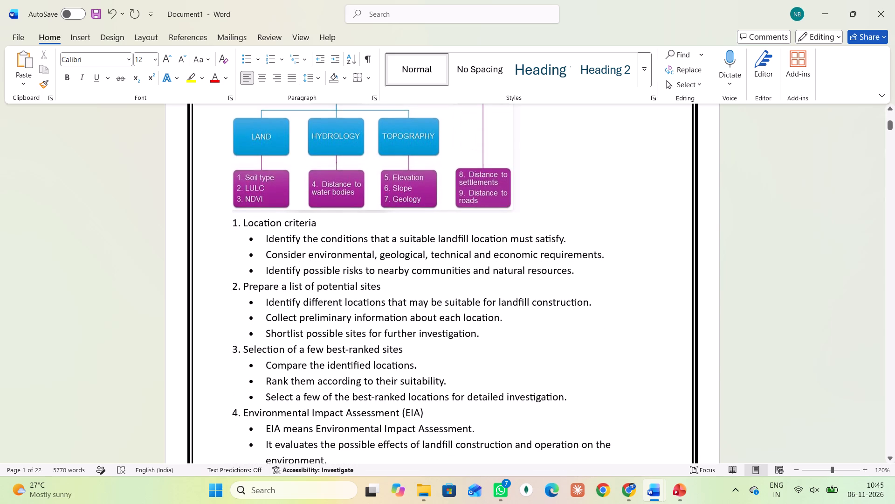
pyautogui.scroll(-1, 523, 277)
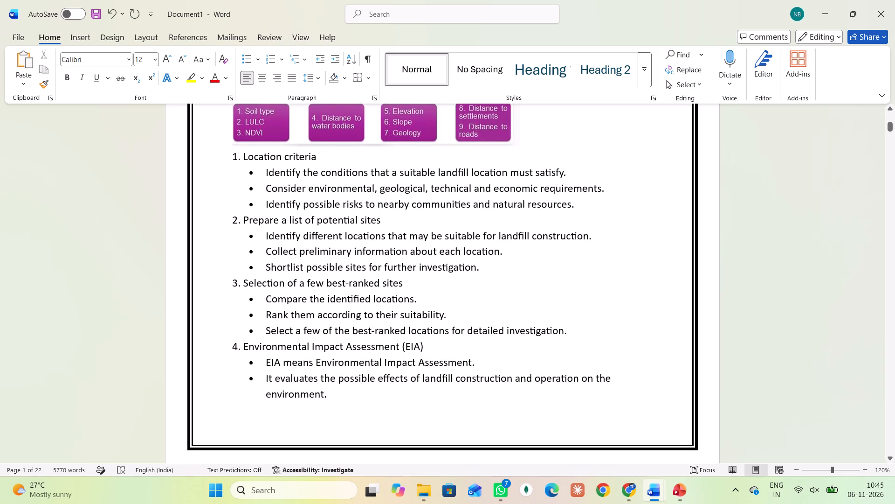
pyautogui.scroll(-1, 523, 277)
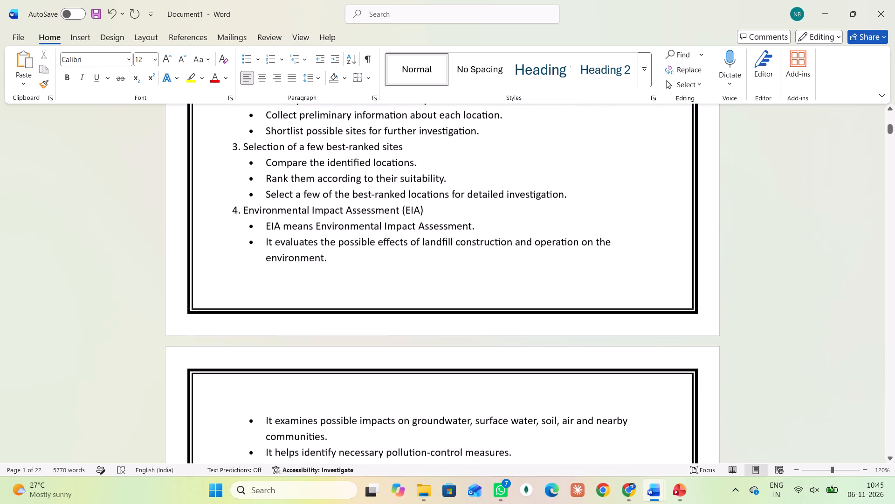
pyautogui.scroll(-1, 523, 277)
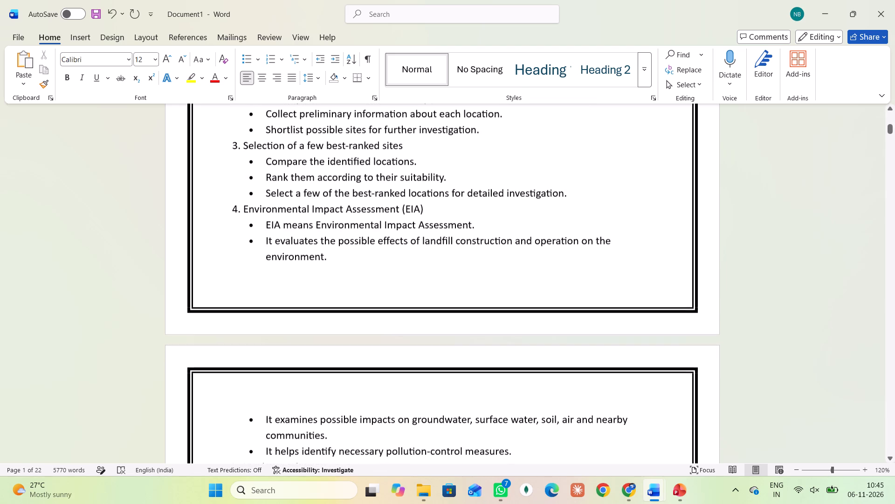
pyautogui.scroll(-1, 523, 277)
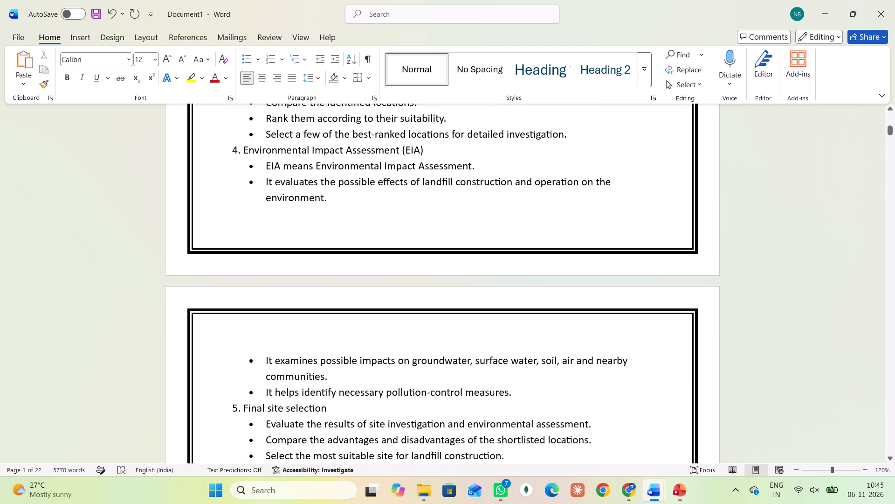
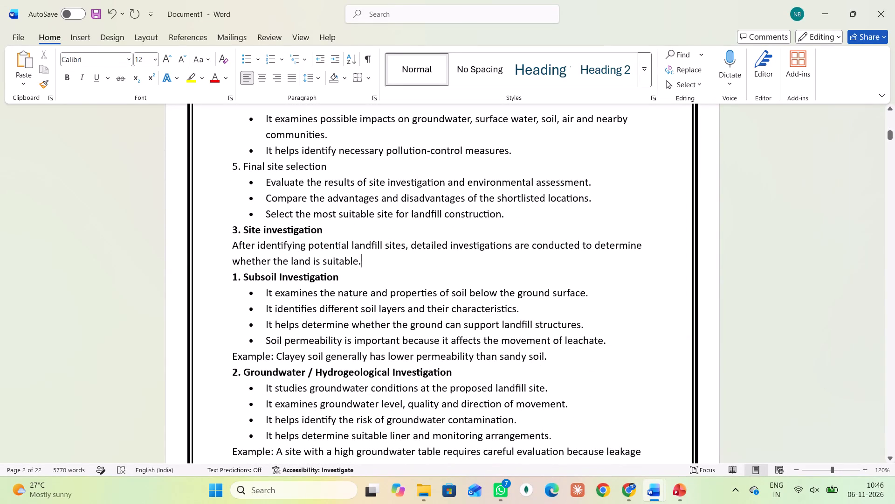
# Review the site investigation section in Question 1, covering the subsoil, groundwater and topographical investigations.
pyautogui.scroll(-1, 366, 260)
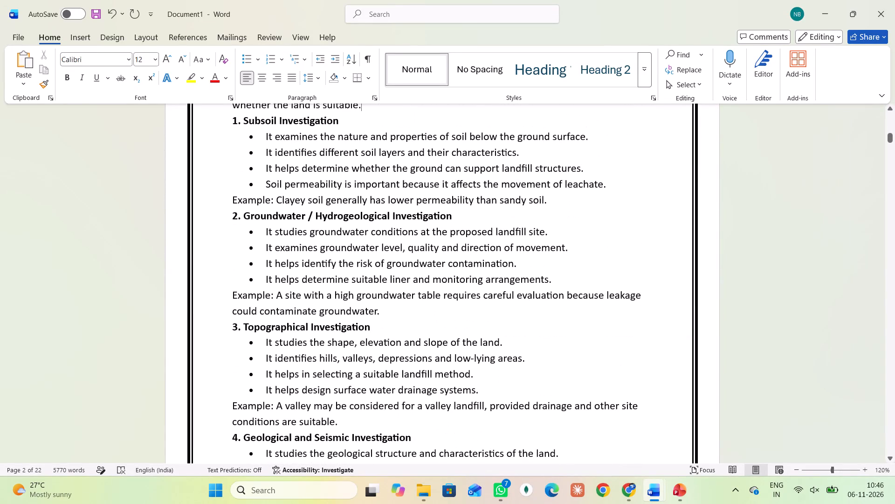
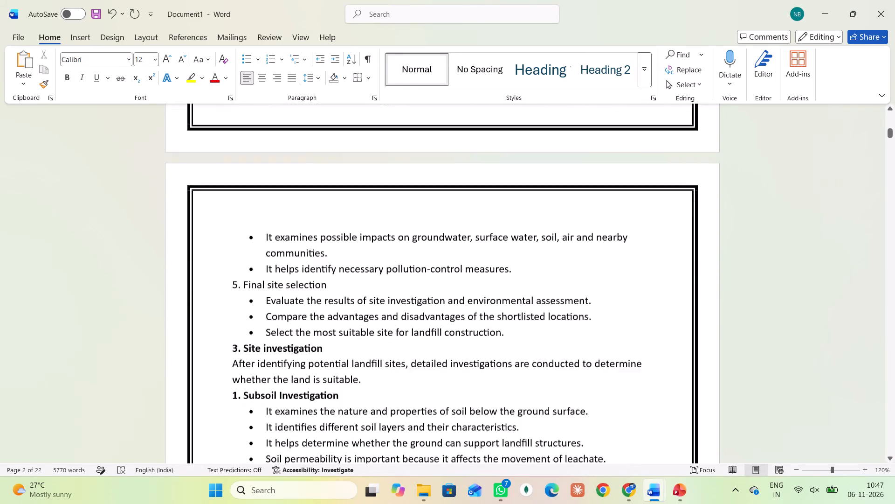
# Review the rest of Question 1's site investigation section, from the subsoil investigation to the geological, seismic and environmental investigations.
pyautogui.scroll(-2, 366, 260)
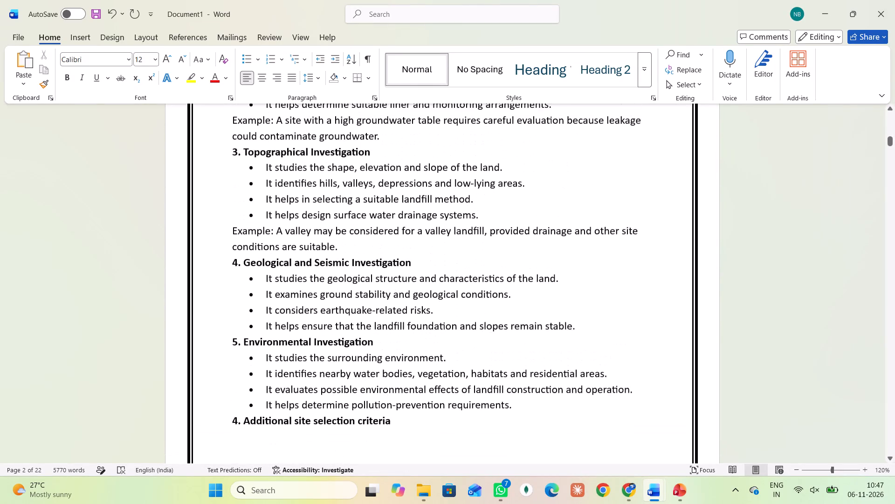
pyautogui.scroll(1, 366, 260)
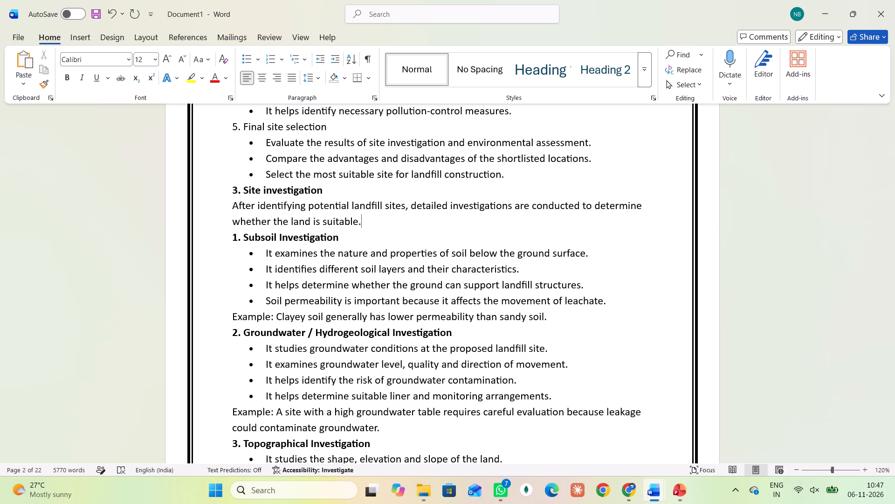
pyautogui.scroll(-3, 366, 260)
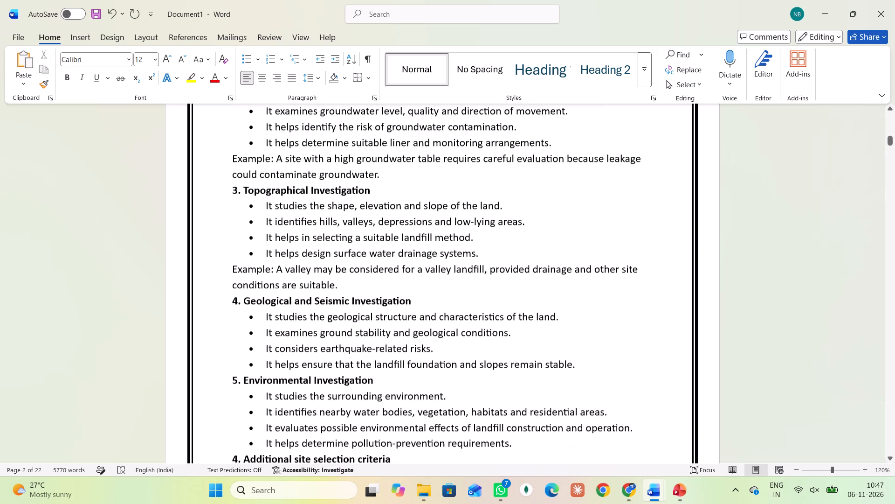
pyautogui.scroll(-1, 366, 260)
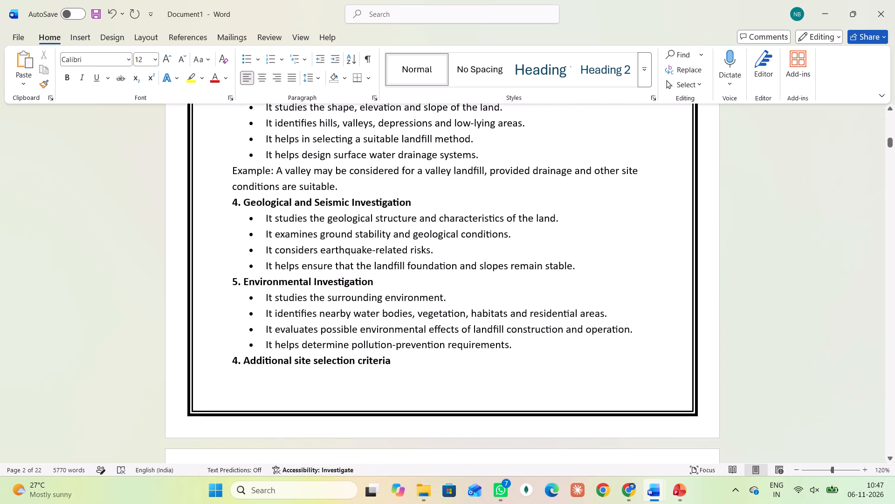
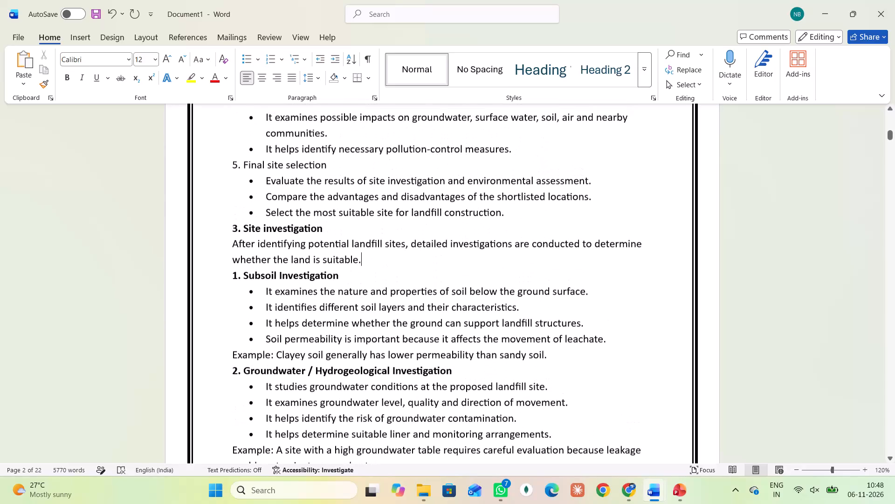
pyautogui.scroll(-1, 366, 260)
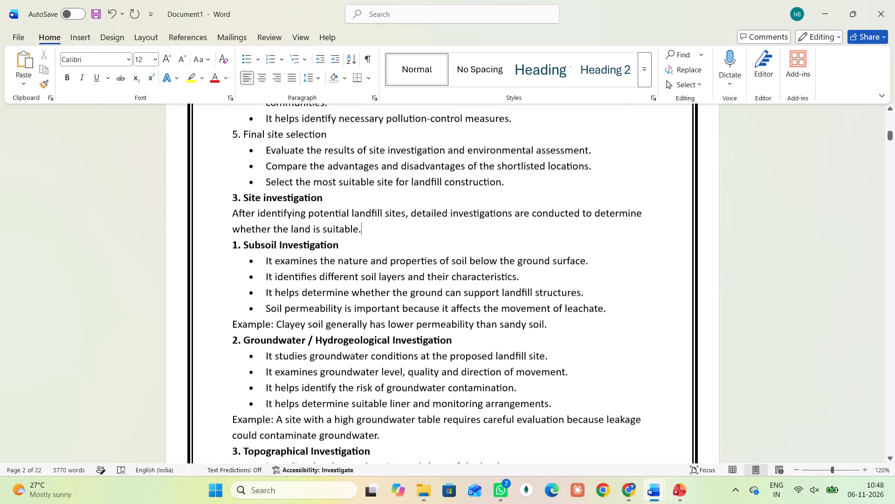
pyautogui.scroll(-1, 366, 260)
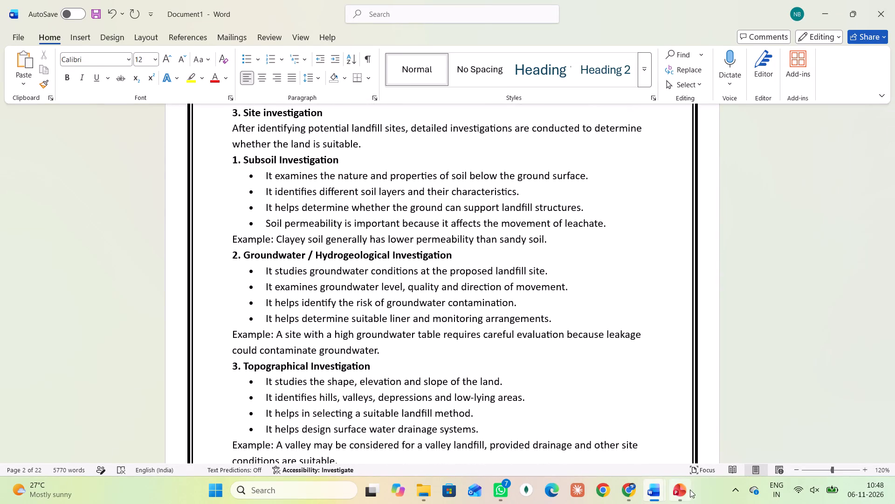
# Switch to the ChatGPT conversation in Chrome and examine its suggested landfill diagrams, enlarging the sanitary landfill leachate and gas system picture.
pyautogui.click(640, 491)
pyautogui.scroll(-20, 492, 364)
pyautogui.scroll(-20, 492, 364)
pyautogui.scroll(-19, 492, 364)
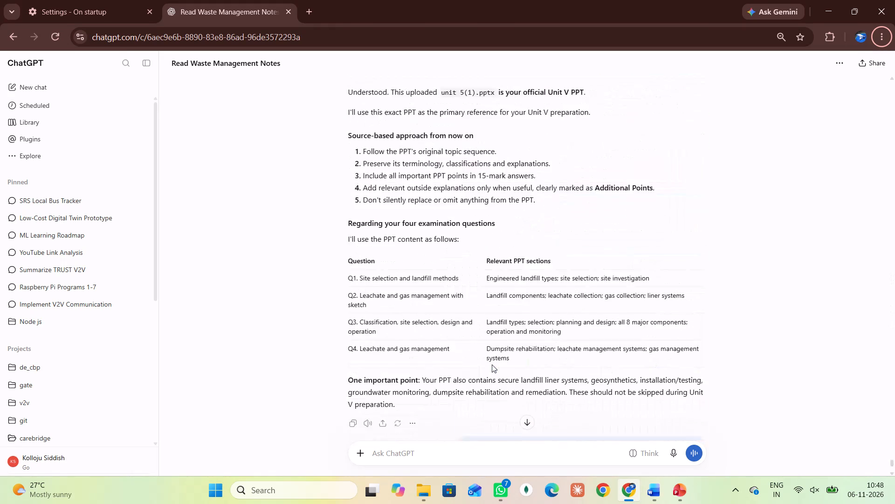
pyautogui.scroll(-7, 361, 399)
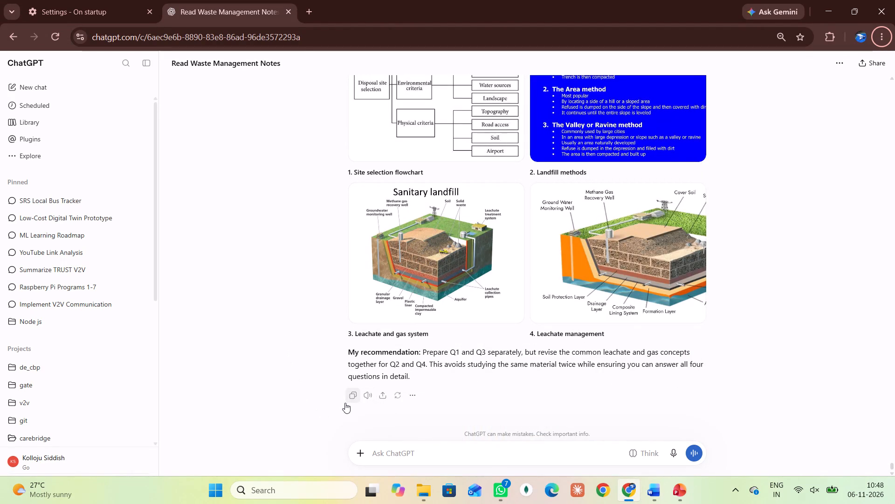
pyautogui.click(345, 403)
pyautogui.click(357, 395)
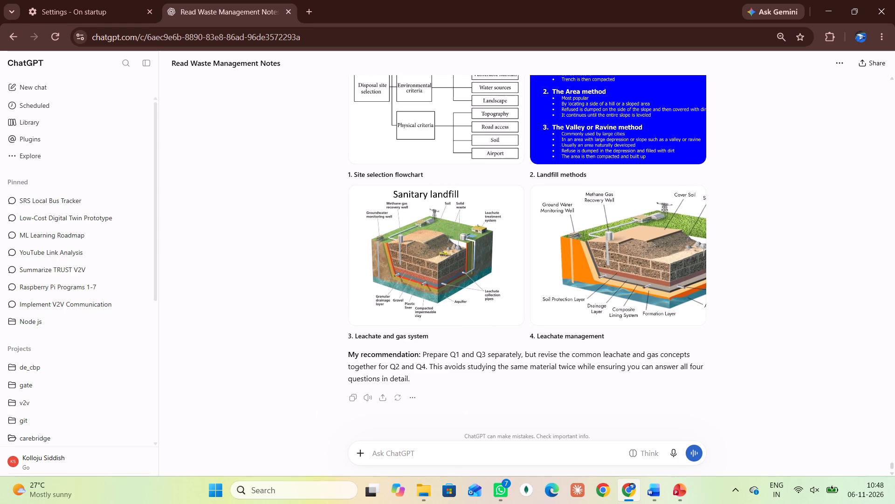
pyautogui.click(483, 303)
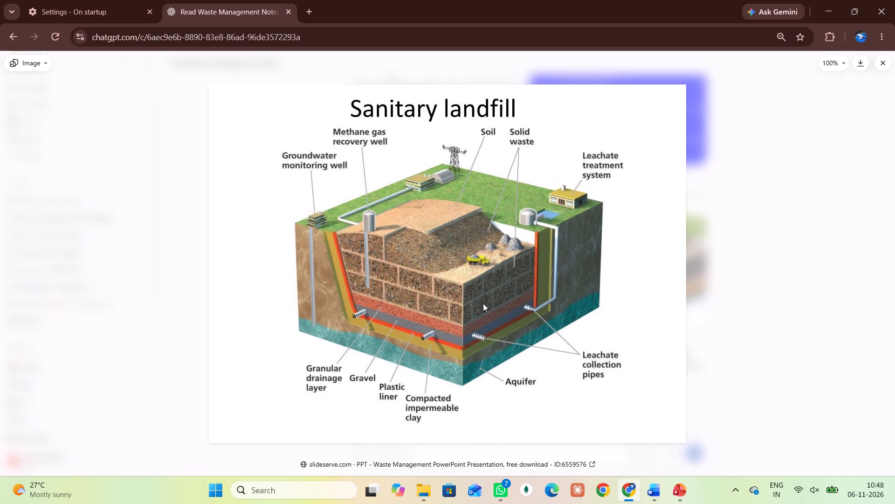
pyautogui.click(852, 280)
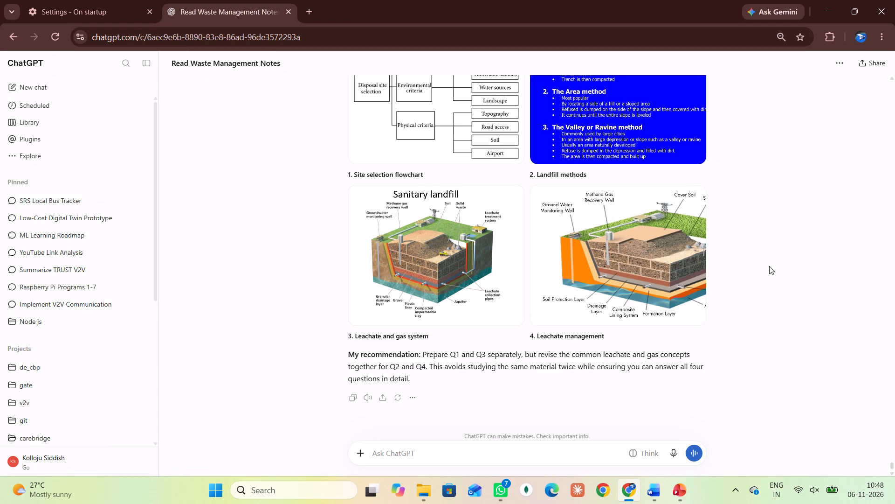
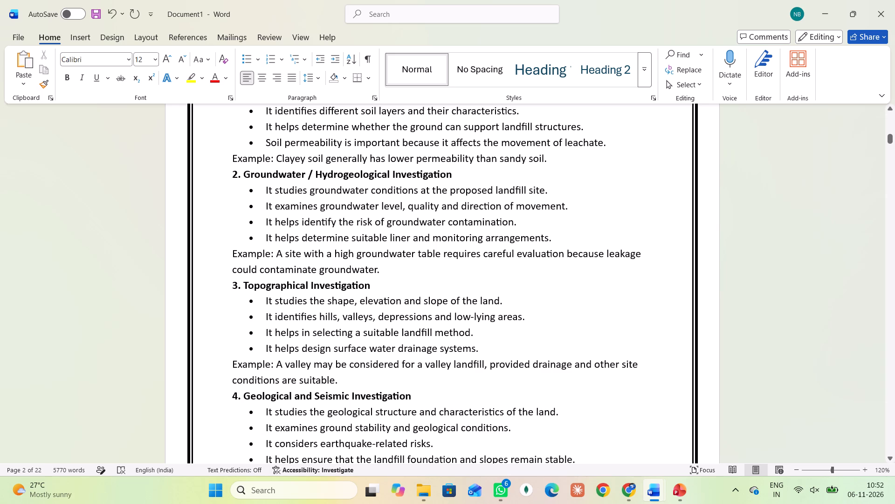
# Review the site investigation notes, from Groundwater / Hydrogeological Investigation through to the Additional site selection criteria heading.
pyautogui.scroll(-1, 397, 288)
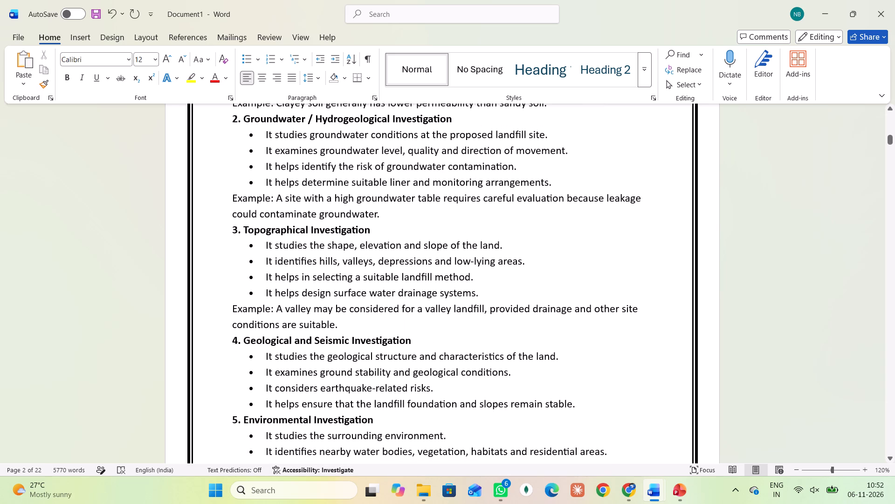
pyautogui.scroll(-1, 397, 288)
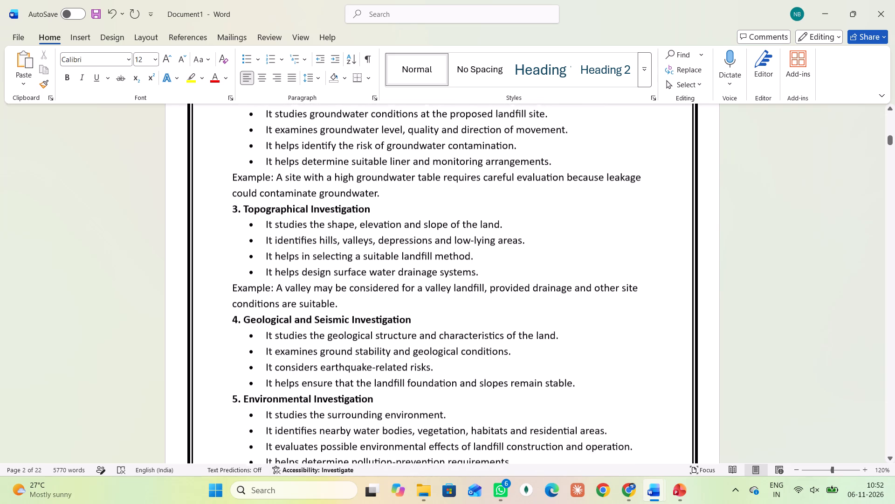
pyautogui.scroll(-1, 397, 288)
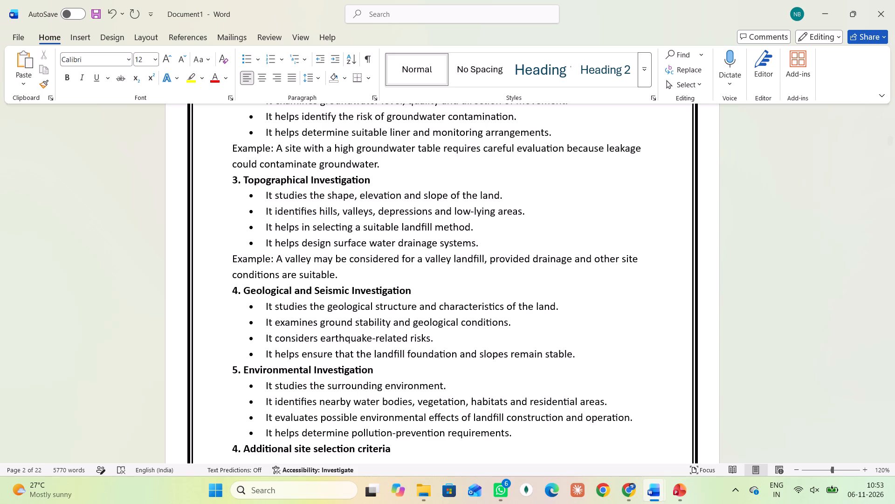
pyautogui.scroll(-1, 497, 323)
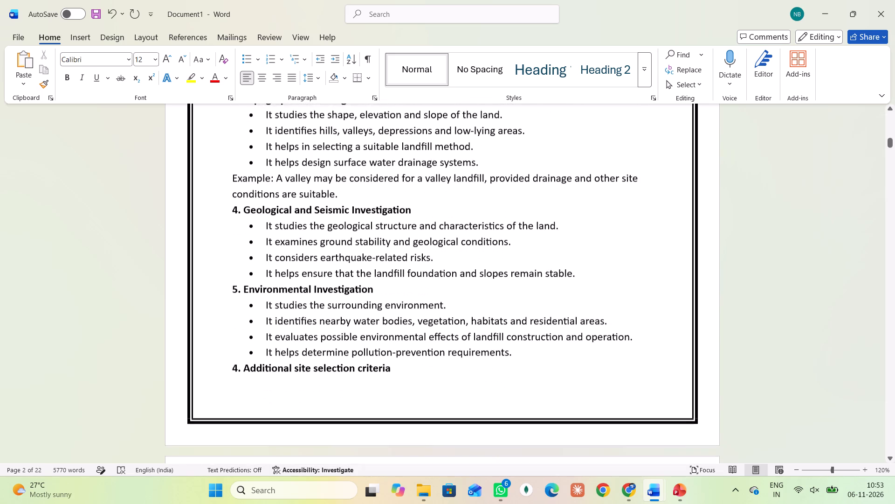
pyautogui.scroll(-1, 497, 323)
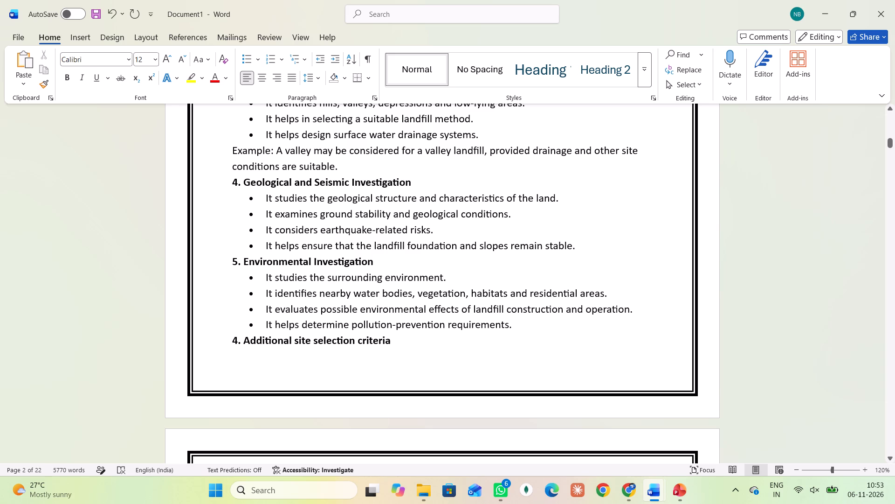
pyautogui.scroll(-1, 438, 283)
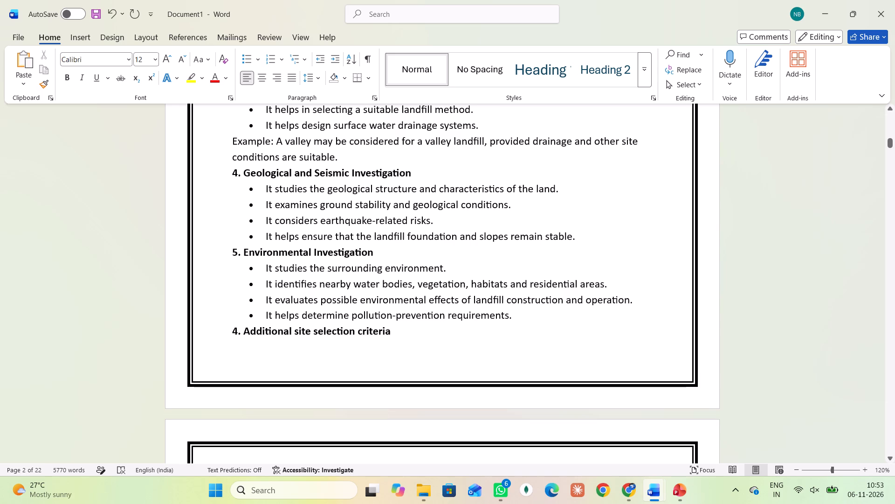
pyautogui.scroll(-1, 438, 283)
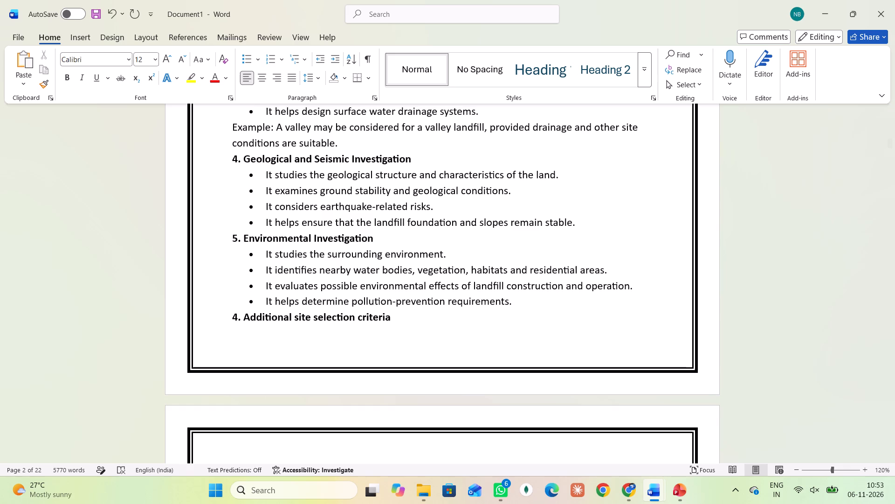
pyautogui.scroll(-1, 438, 283)
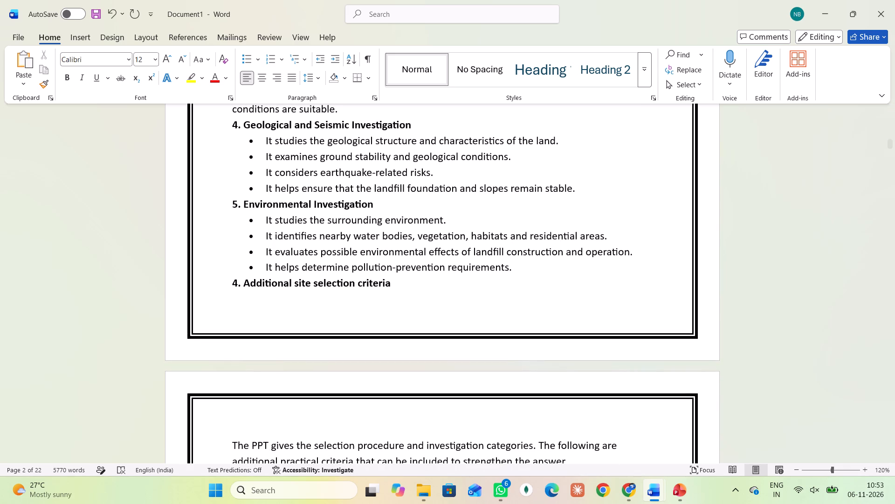
pyautogui.scroll(-1, 438, 283)
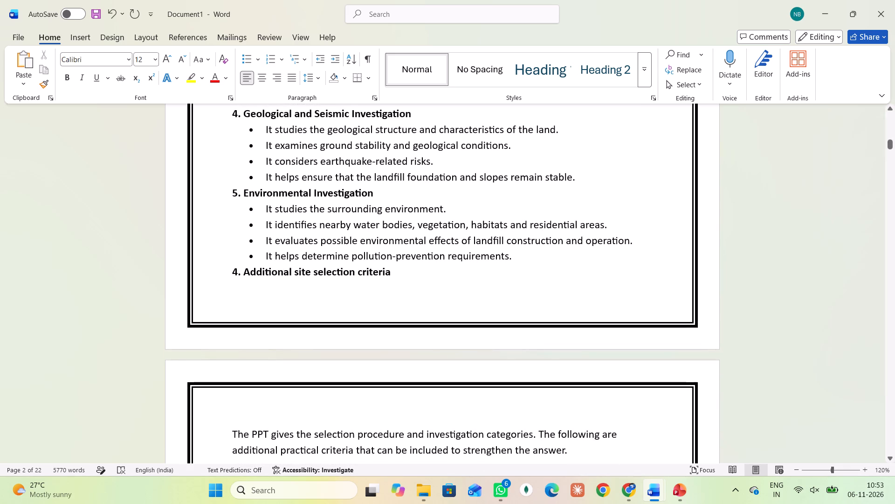
pyautogui.scroll(-1, 438, 283)
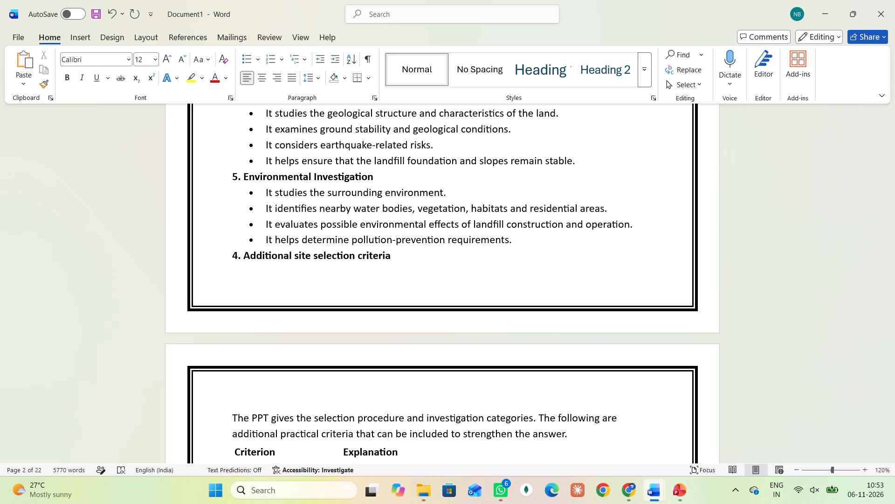
pyautogui.scroll(-1, 421, 256)
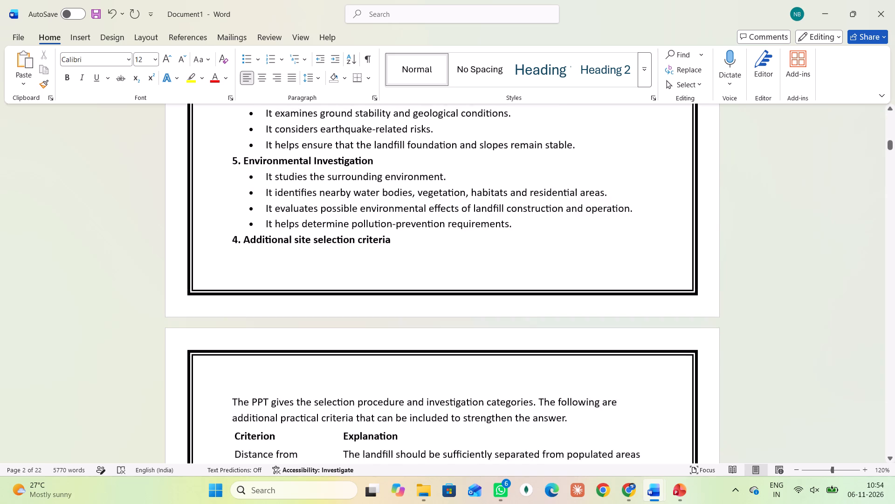
pyautogui.scroll(-1, 421, 256)
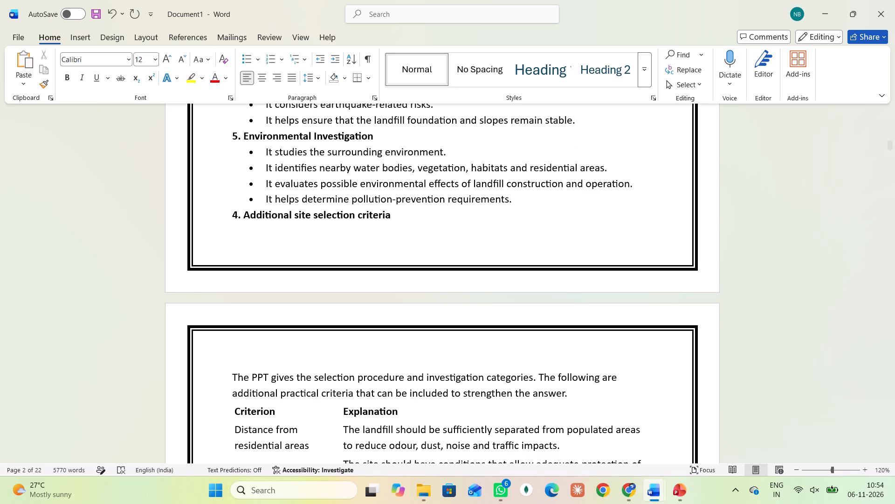
# Delete the filler paragraph beginning "The PPT gives the selection procedure" above the criteria table, including its empty line.
pyautogui.scroll(-2, 421, 256)
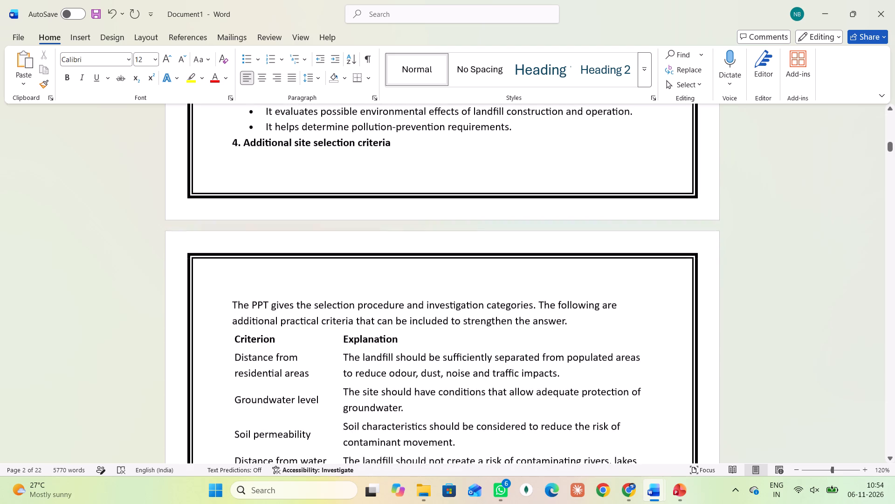
pyautogui.scroll(-1, 421, 256)
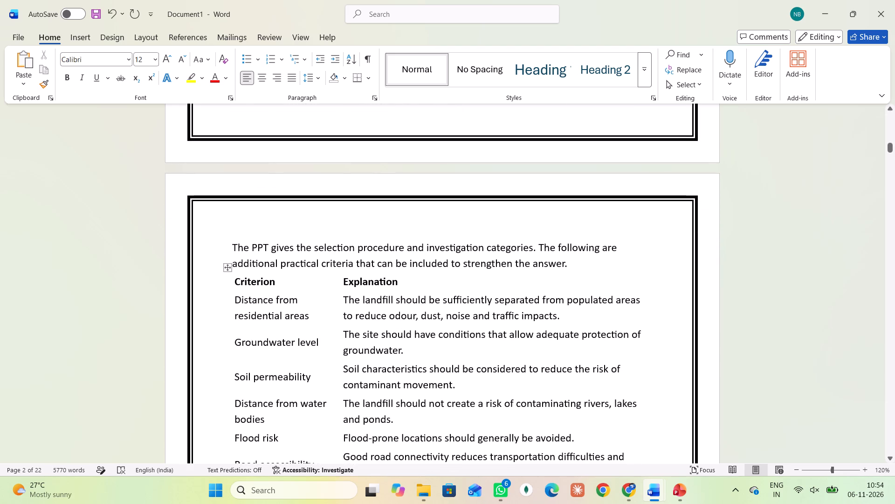
pyautogui.moveTo(575, 267); pyautogui.dragTo(275, 243, button='right')
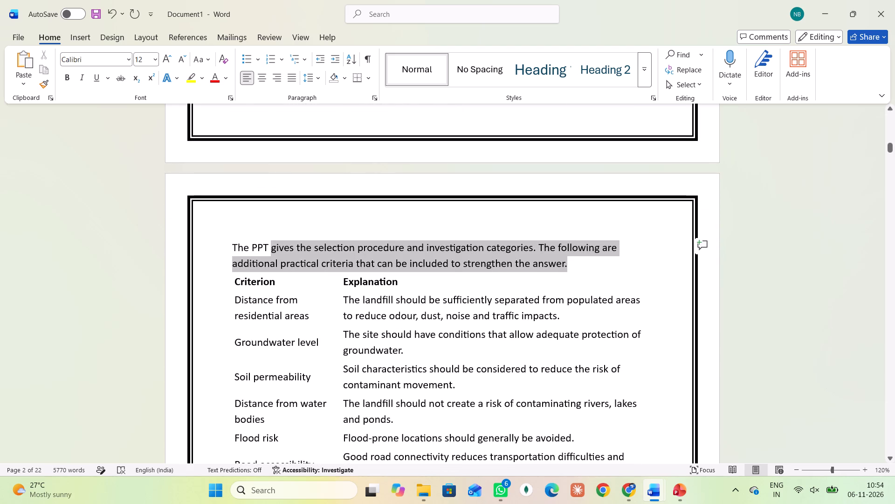
pyautogui.moveTo(275, 243); pyautogui.dragTo(174, 240, button='right')
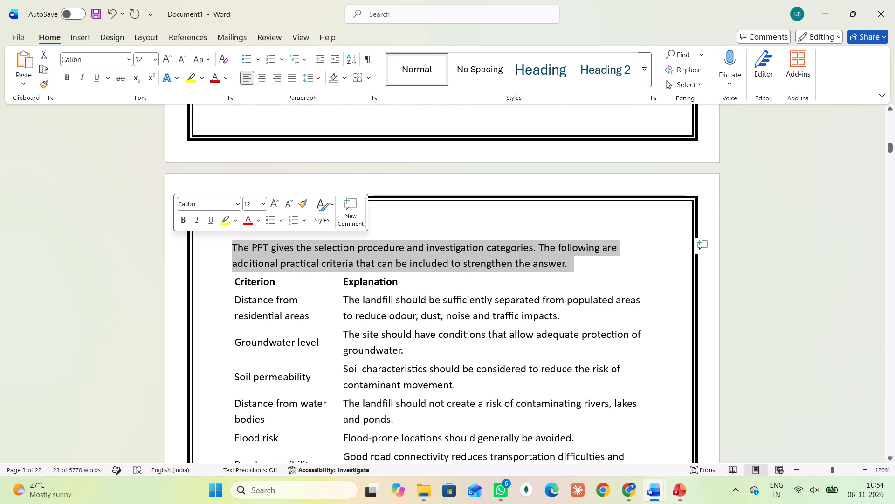
pyautogui.press('BackSpace')
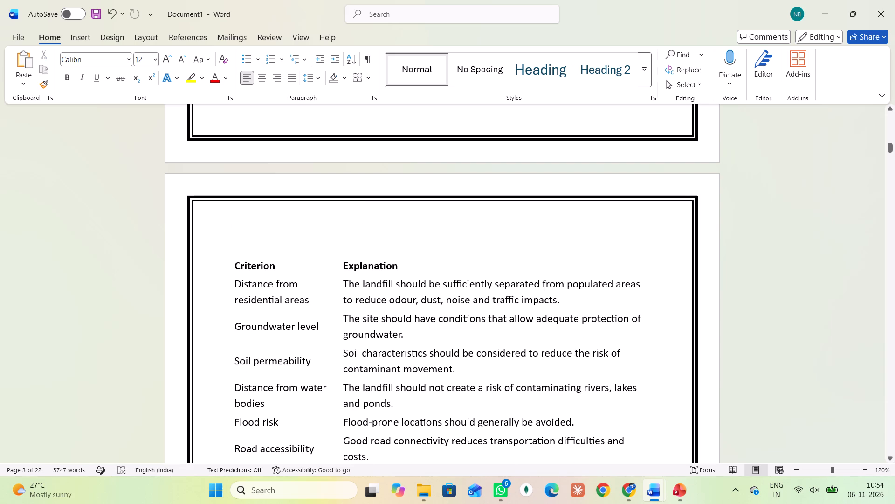
pyautogui.press('BackSpace')
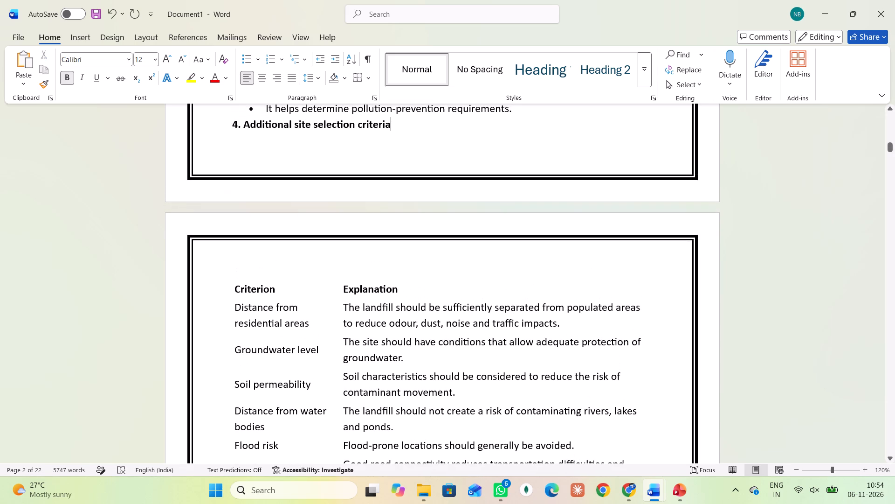
# Delete the Groundwater level row from the additional site selection criteria table.
pyautogui.scroll(-1, 270, 362)
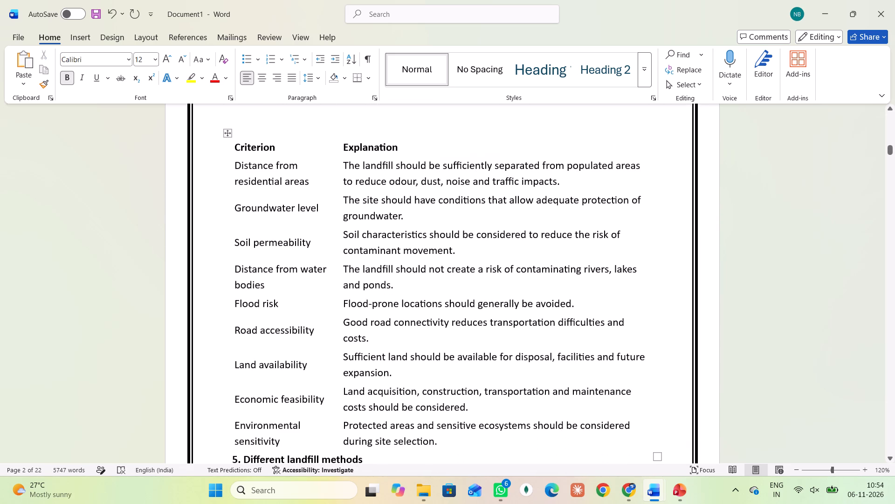
pyautogui.moveTo(408, 216); pyautogui.dragTo(272, 197)
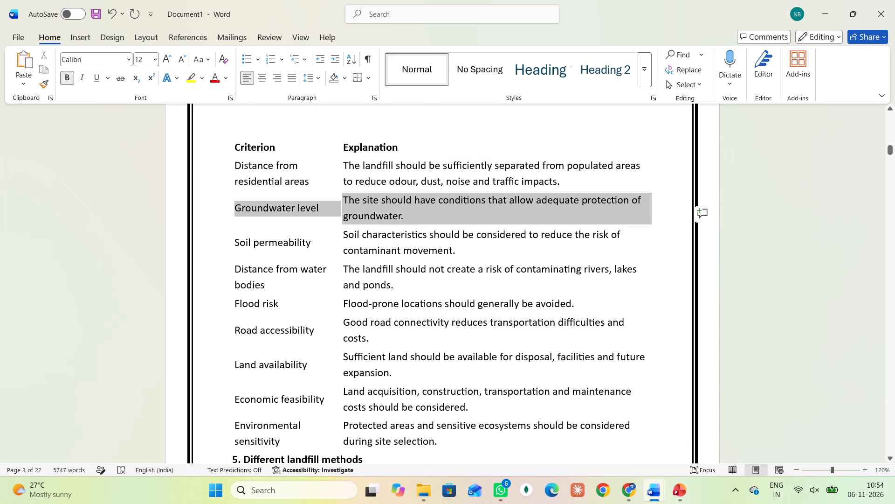
pyautogui.moveTo(272, 197); pyautogui.dragTo(227, 220)
pyautogui.press('BackSpace')
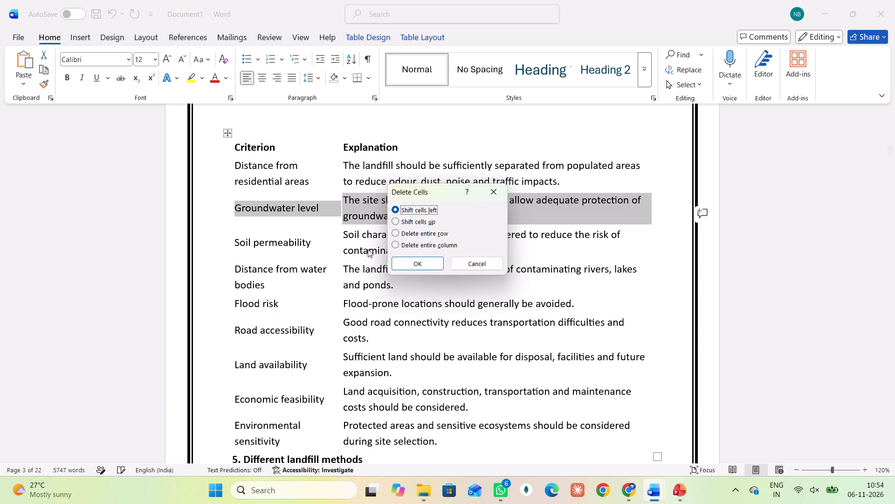
pyautogui.click(406, 264)
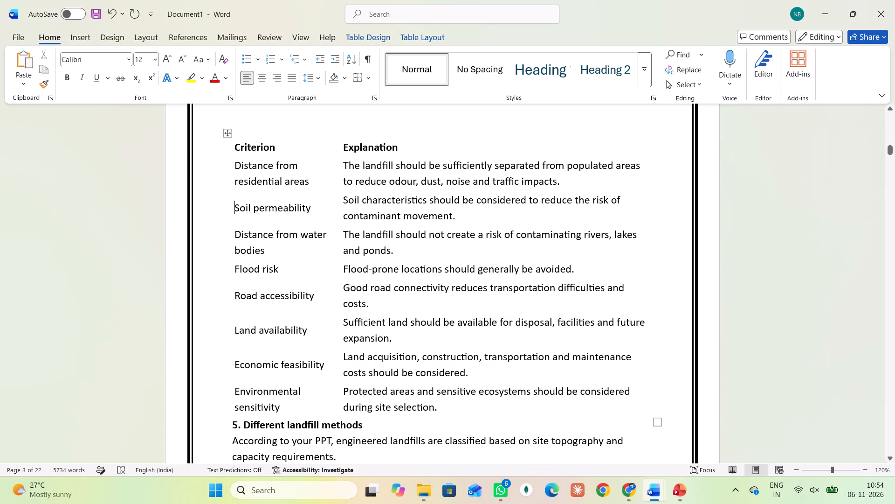
# Compare the Soil permeability row and the other criteria table rows with the site investigation points on the preceding page.
pyautogui.moveTo(464, 220); pyautogui.dragTo(270, 236)
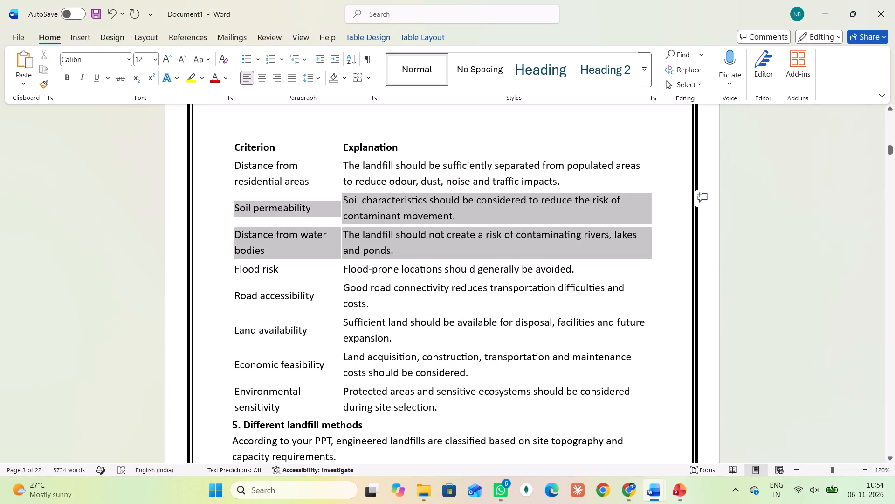
pyautogui.moveTo(270, 236); pyautogui.dragTo(235, 203)
pyautogui.scroll(3, 235, 203)
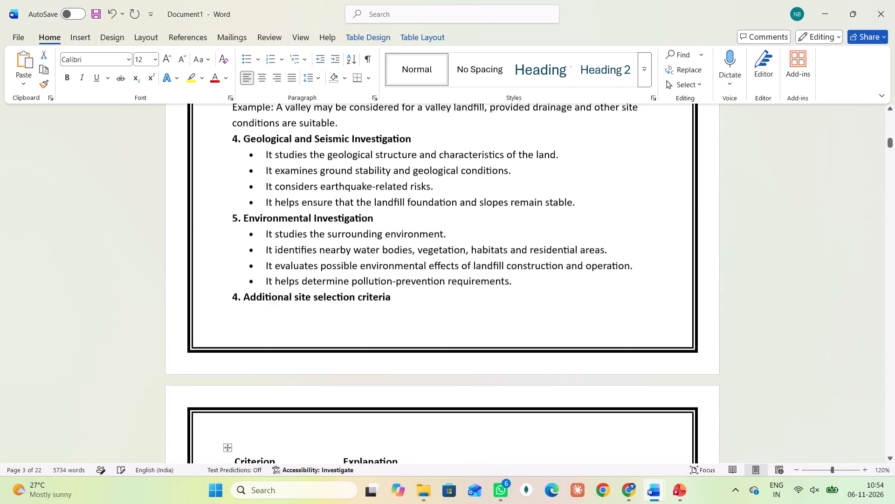
pyautogui.hscroll(1, 235, 203)
pyautogui.scroll(-1, 235, 203)
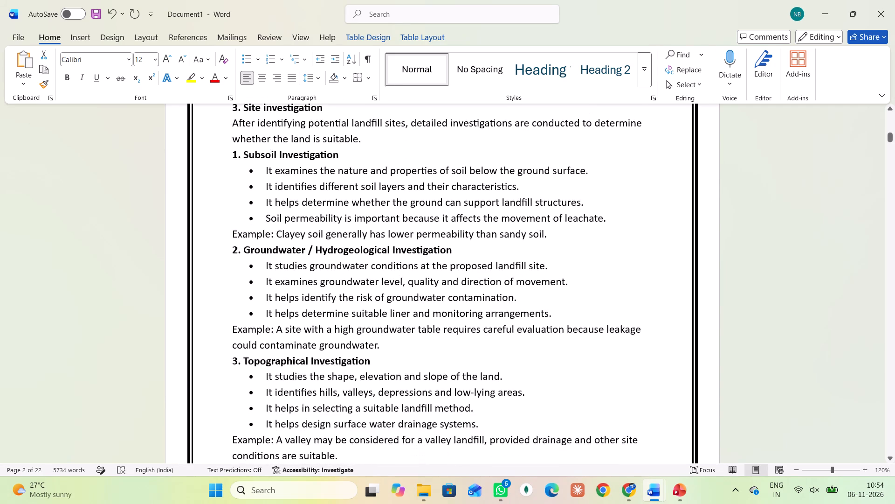
pyautogui.scroll(-1, 235, 203)
pyautogui.scroll(7, 235, 203)
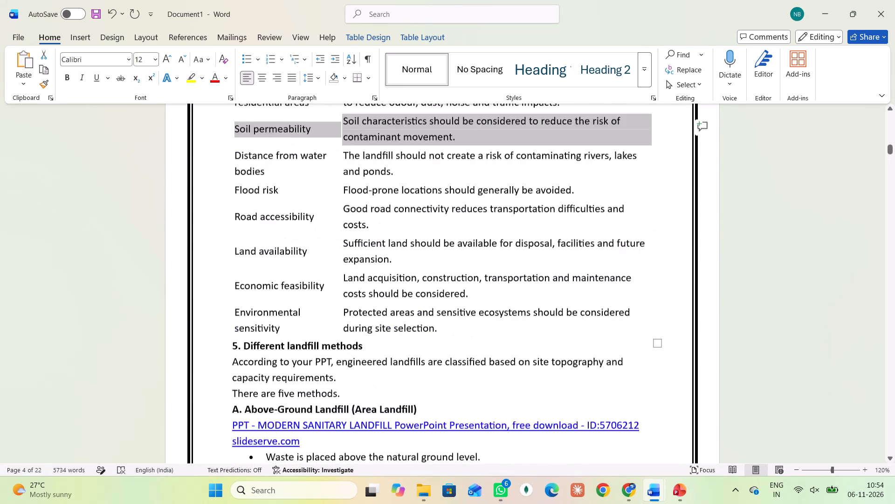
pyautogui.scroll(2, 235, 203)
pyautogui.scroll(-2, 235, 203)
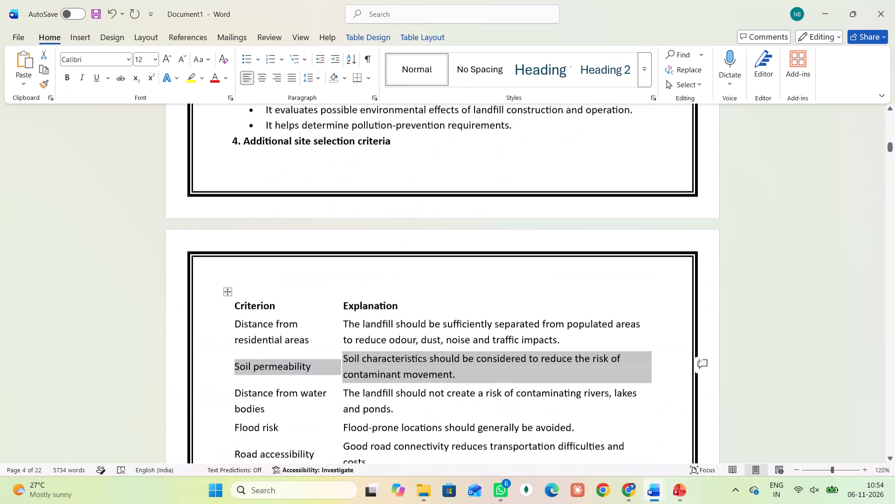
pyautogui.scroll(-1, 235, 203)
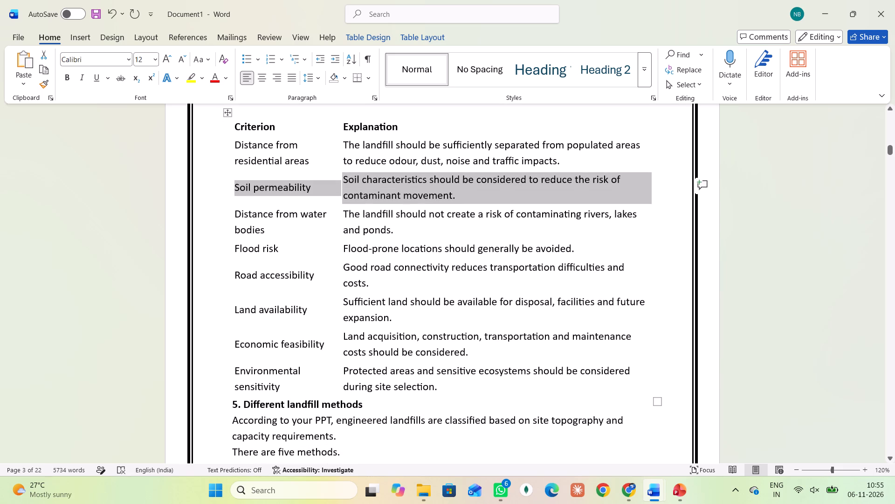
pyautogui.click(476, 356)
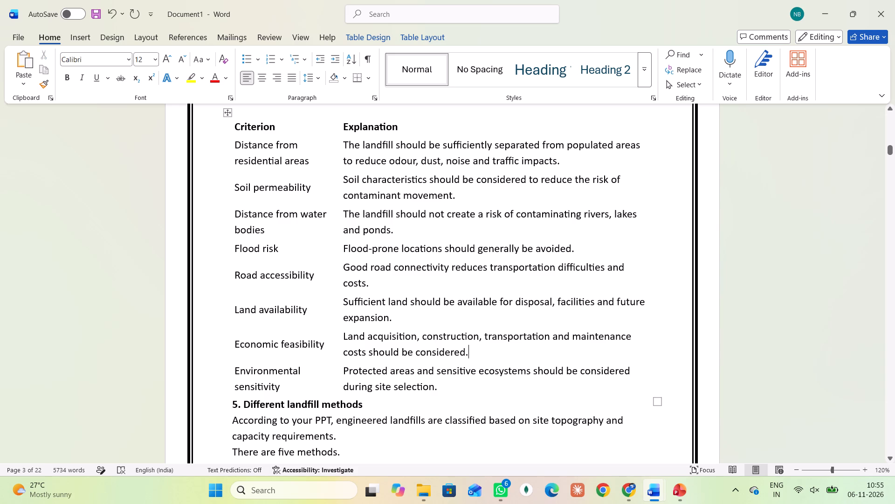
# Capture a screen snip of the Above ground landfill diagram with its caption from slide 7 of the unit 5 PowerPoint presentation.
pyautogui.scroll(-1, 476, 356)
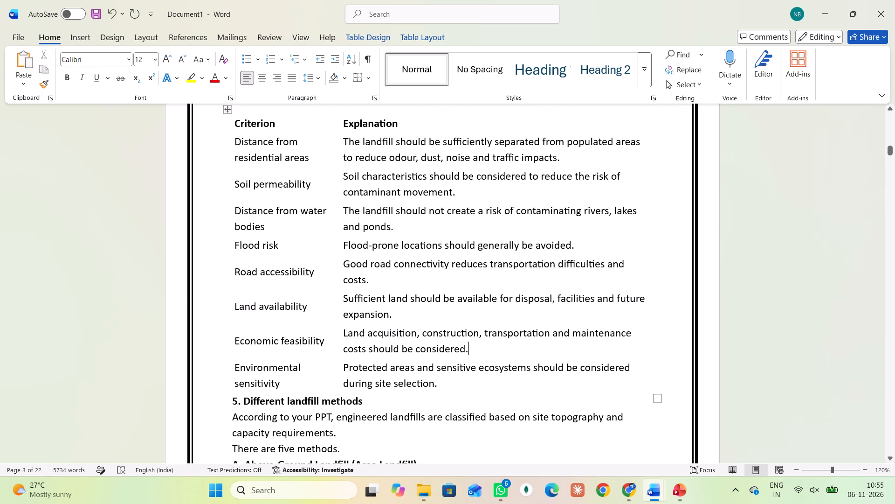
pyautogui.scroll(-2, 469, 392)
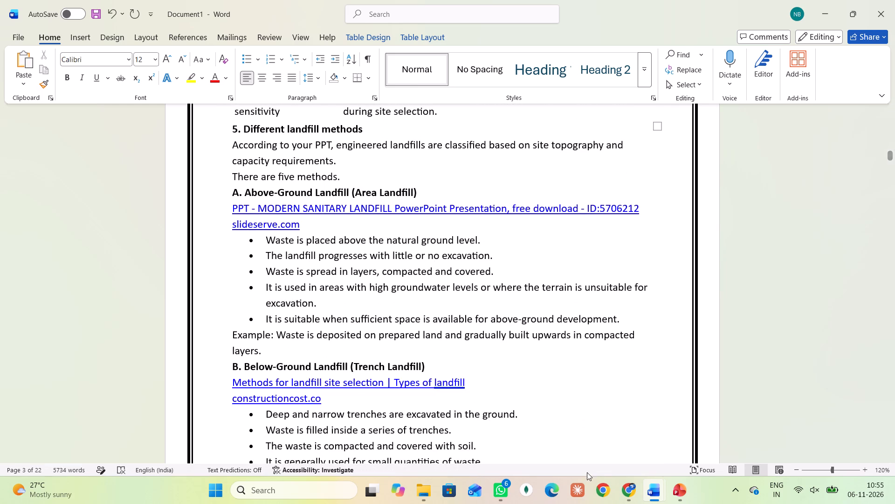
pyautogui.click(674, 488)
pyautogui.scroll(7, 628, 410)
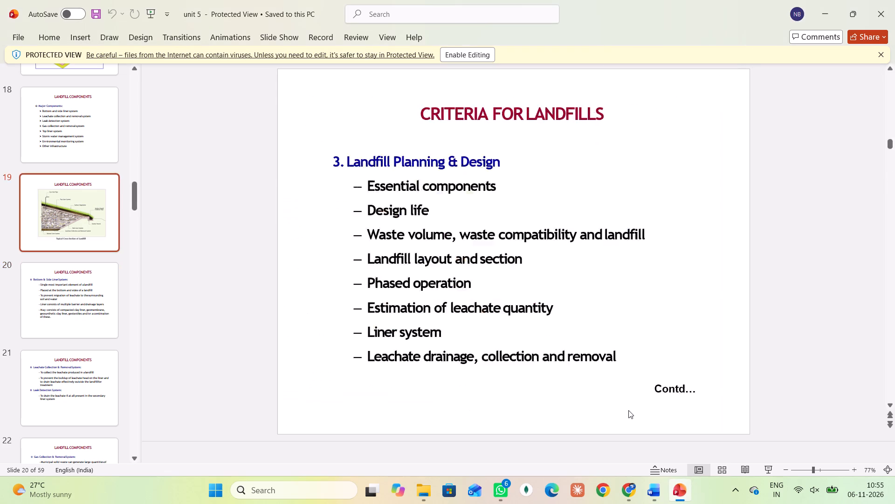
pyautogui.scroll(20, 628, 410)
pyautogui.scroll(5, 628, 410)
pyautogui.click(51, 315)
pyautogui.scroll(-1, 51, 315)
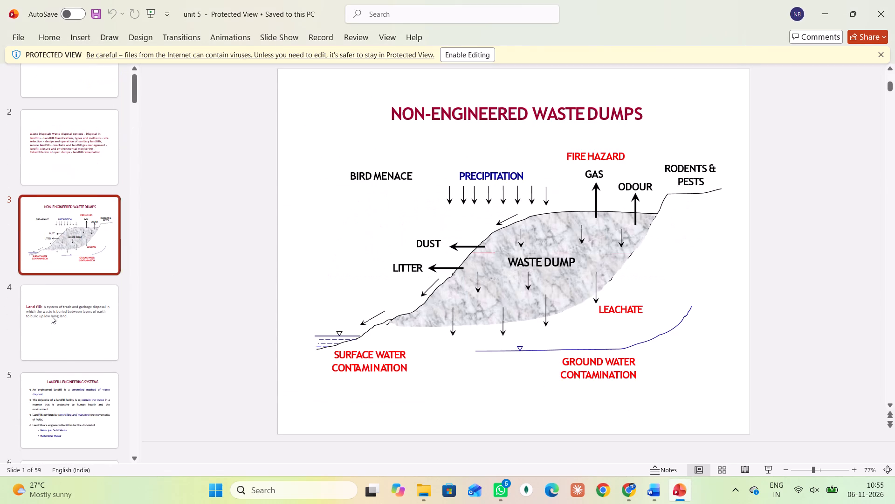
pyautogui.scroll(-2, 51, 315)
pyautogui.click(64, 296)
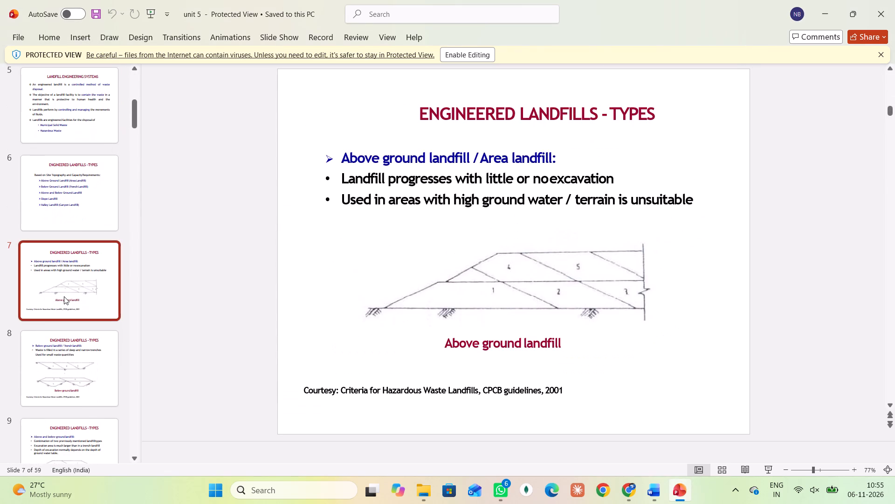
pyautogui.press('shift+super+s')
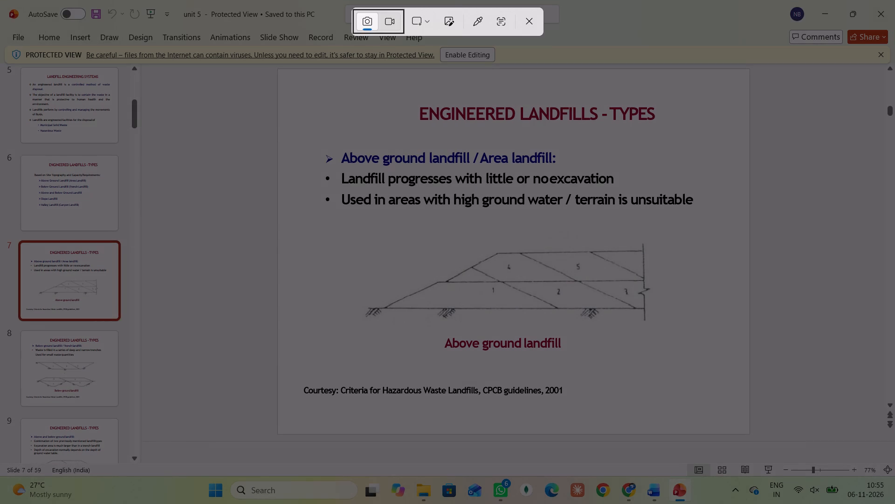
pyautogui.moveTo(349, 223); pyautogui.dragTo(690, 371)
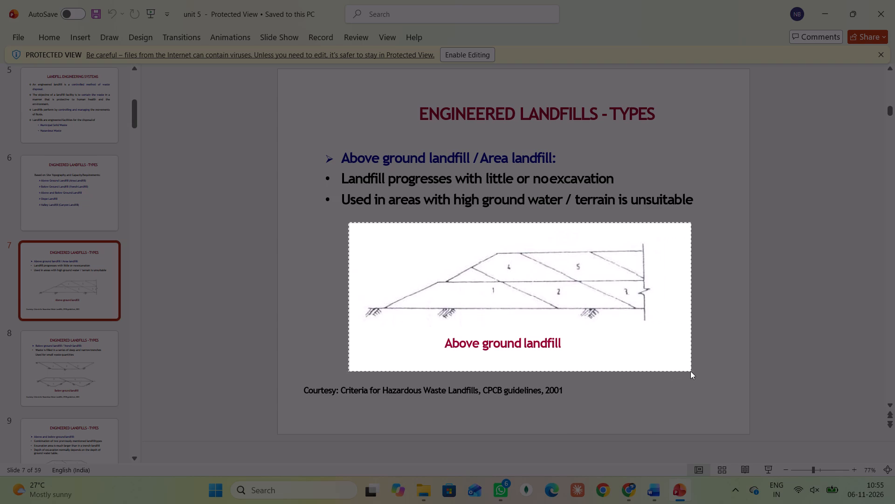
pyautogui.moveTo(690, 371); pyautogui.dragTo(672, 363)
# In the Word notes, replace the slideserve.com link lines under A. Above-Ground Landfill (Area Landfill) with the captured diagram.
pyautogui.hotkey('alt', 'Tab')
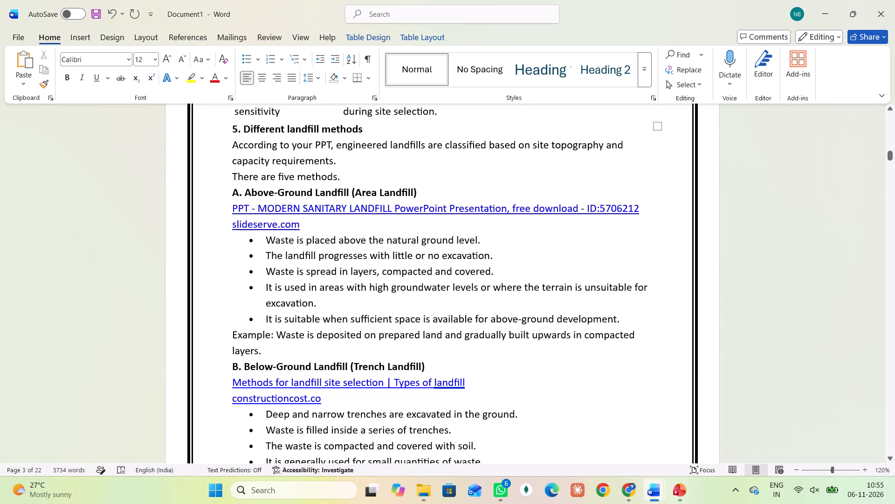
pyautogui.moveTo(303, 227); pyautogui.dragTo(233, 211)
pyautogui.hotkey('ctrl', 'v')
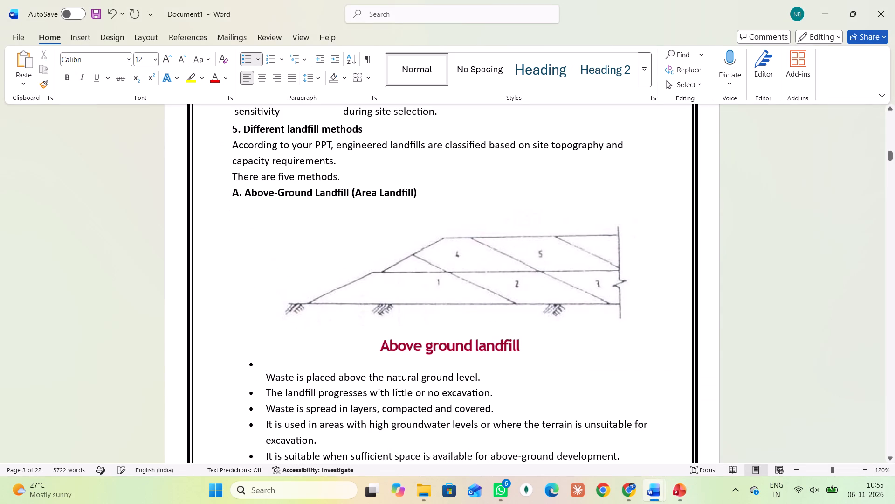
# Shrink the above ground landfill picture to about 60% of its width and put the "Waste is placed above" bullet on its own line.
pyautogui.click(441, 324)
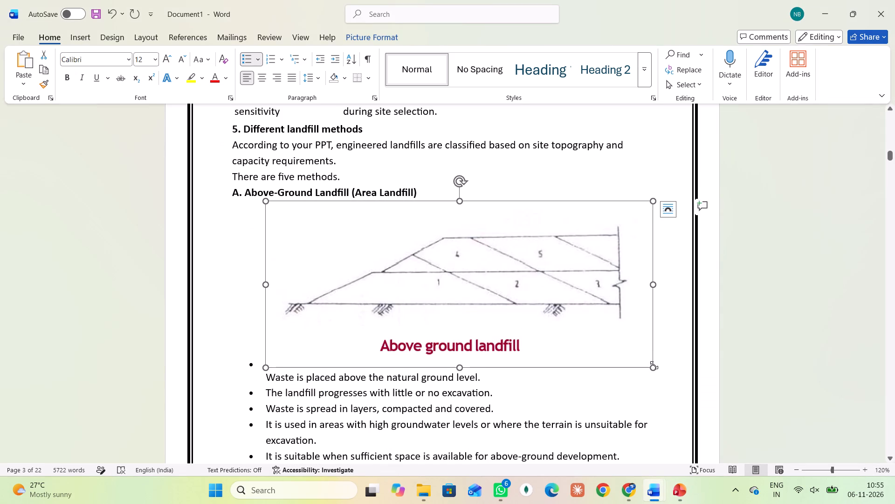
pyautogui.moveTo(654, 365); pyautogui.dragTo(498, 284)
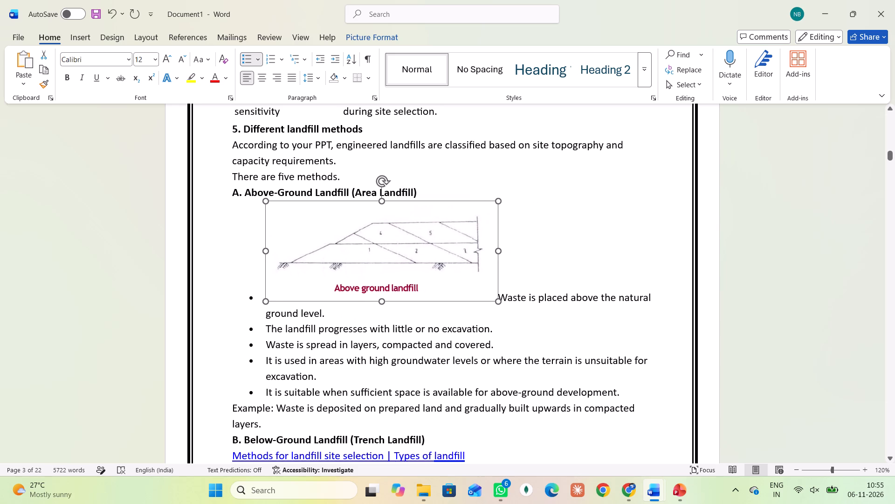
pyautogui.moveTo(498, 284); pyautogui.dragTo(495, 282)
pyautogui.press('Left')
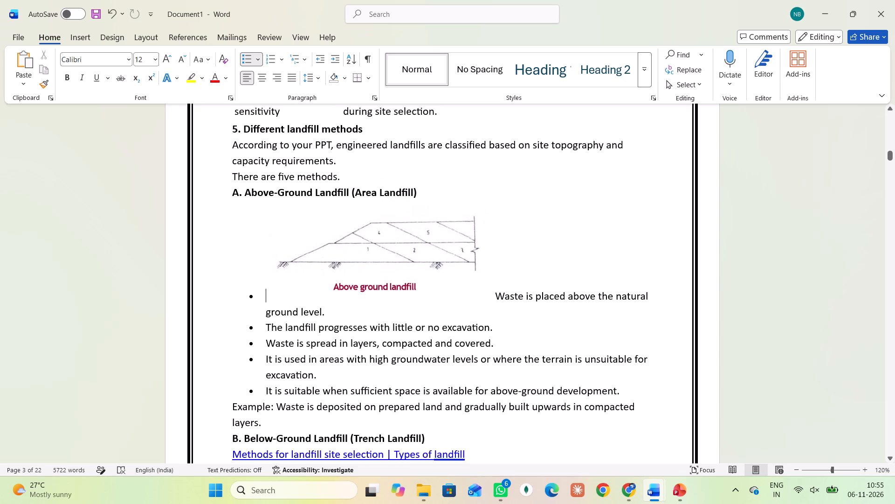
pyautogui.click(499, 295)
pyautogui.press('Return')
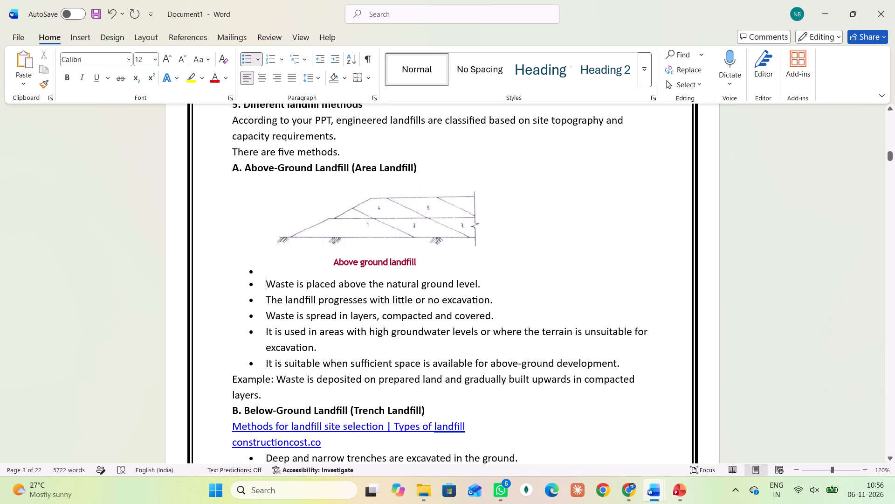
pyautogui.moveTo(494, 299); pyautogui.dragTo(230, 318)
pyautogui.moveTo(230, 318); pyautogui.dragTo(260, 303)
pyautogui.hotkey('ctrl', 'c')
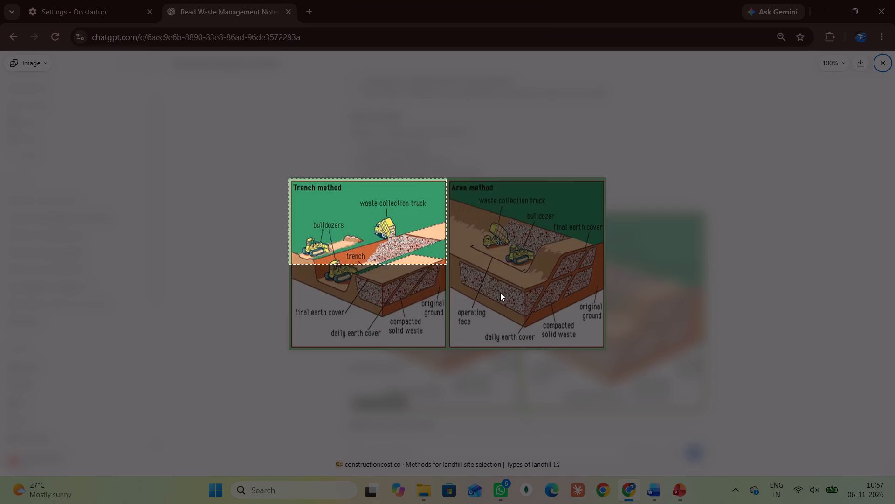
pyautogui.moveTo(500, 293); pyautogui.dragTo(600, 346)
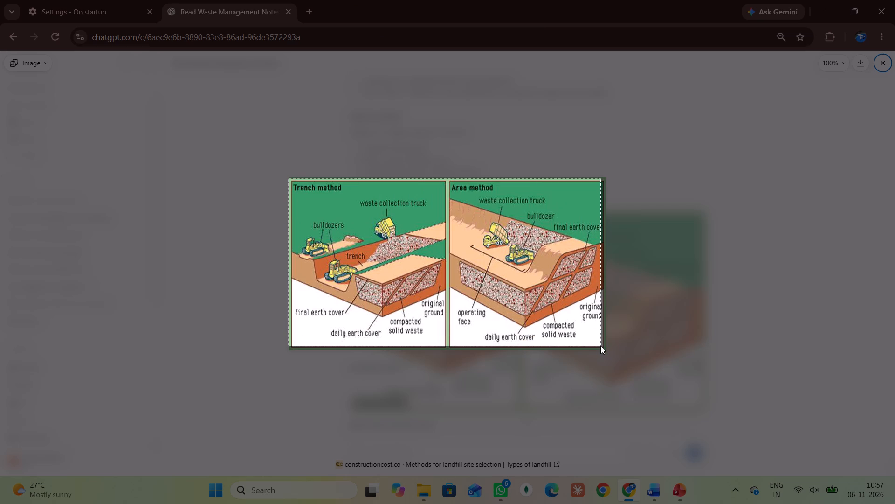
pyautogui.moveTo(600, 346); pyautogui.dragTo(610, 350)
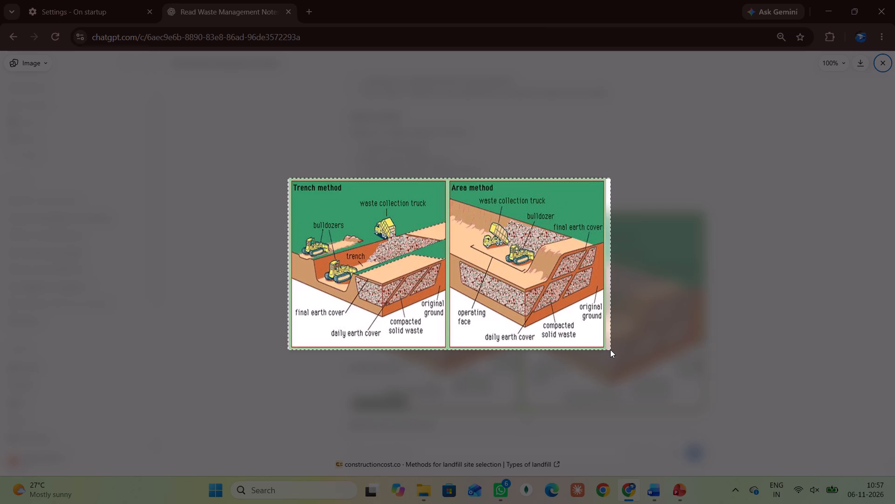
pyautogui.moveTo(610, 350); pyautogui.dragTo(610, 348)
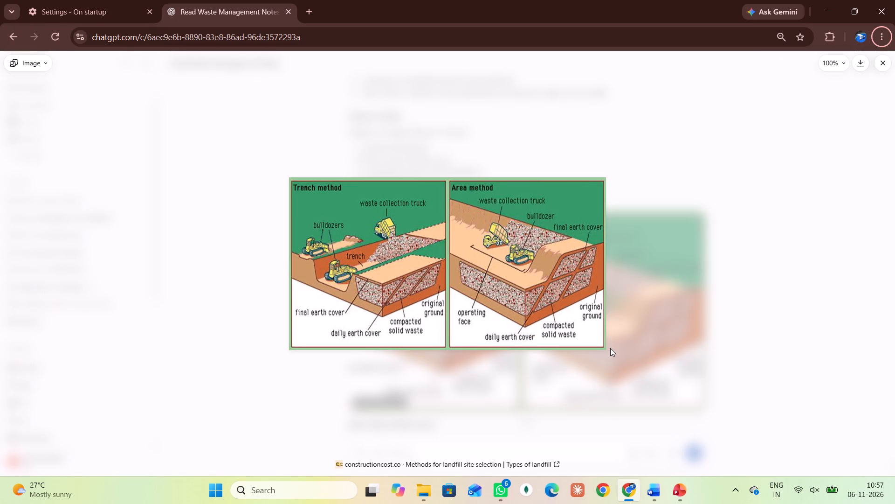
# Switch to the Word notes and review the landfill method sections A to E, checking their bullets, examples and leftover link lines.
pyautogui.hotkey('alt', 'Tab')
pyautogui.scroll(2, 532, 309)
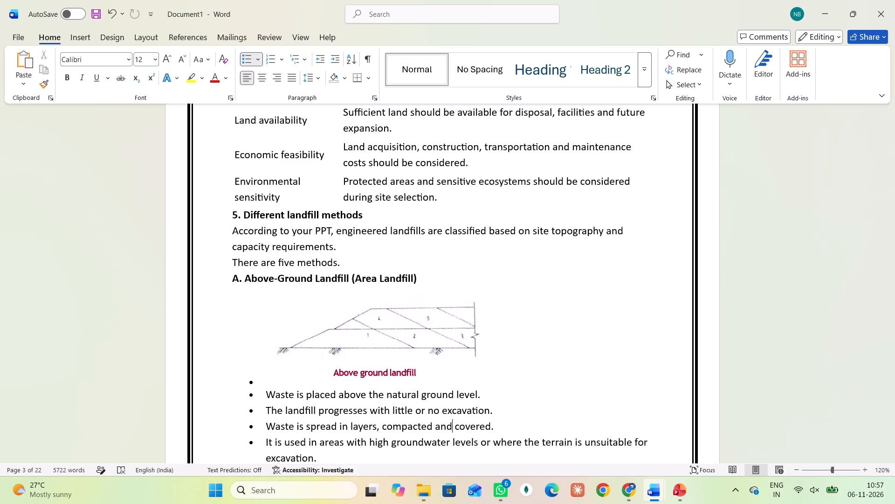
pyautogui.scroll(-1, 532, 309)
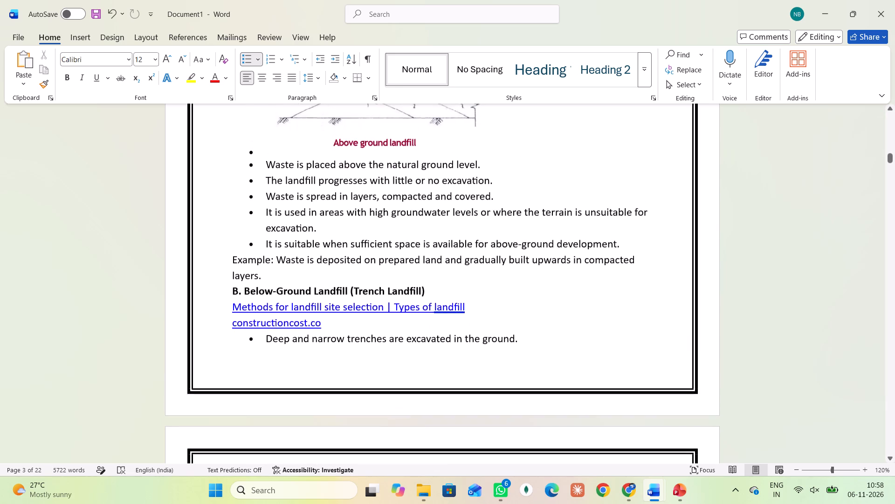
pyautogui.scroll(-1, 532, 309)
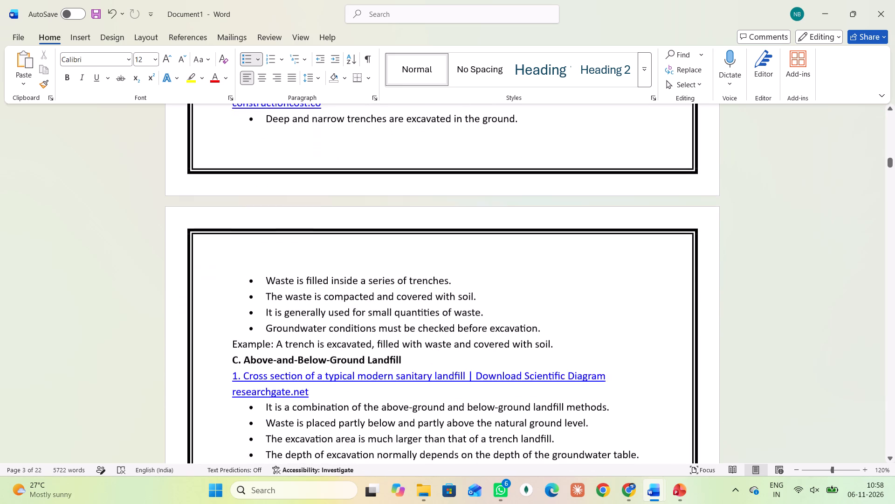
pyautogui.scroll(-1, 532, 309)
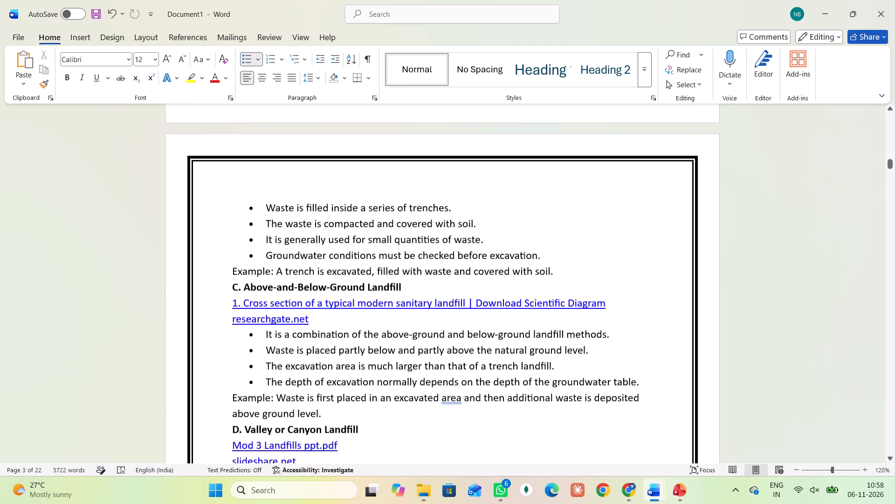
pyautogui.scroll(-1, 515, 327)
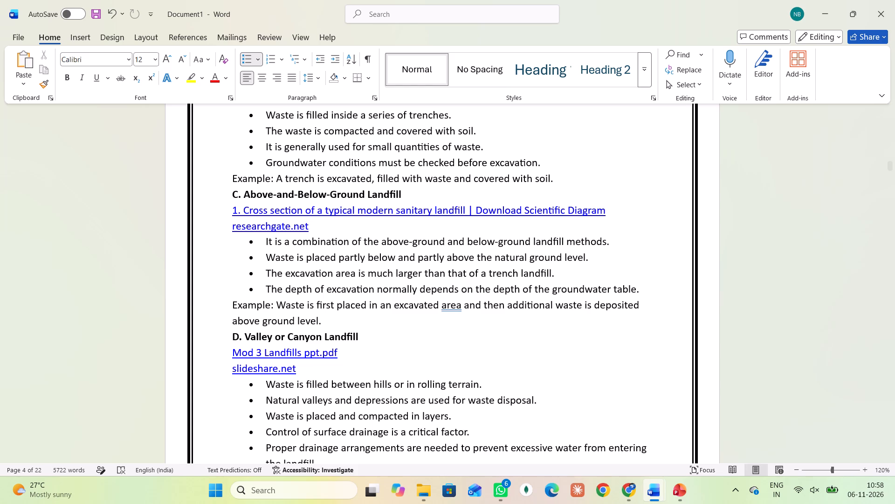
pyautogui.scroll(-2, 515, 327)
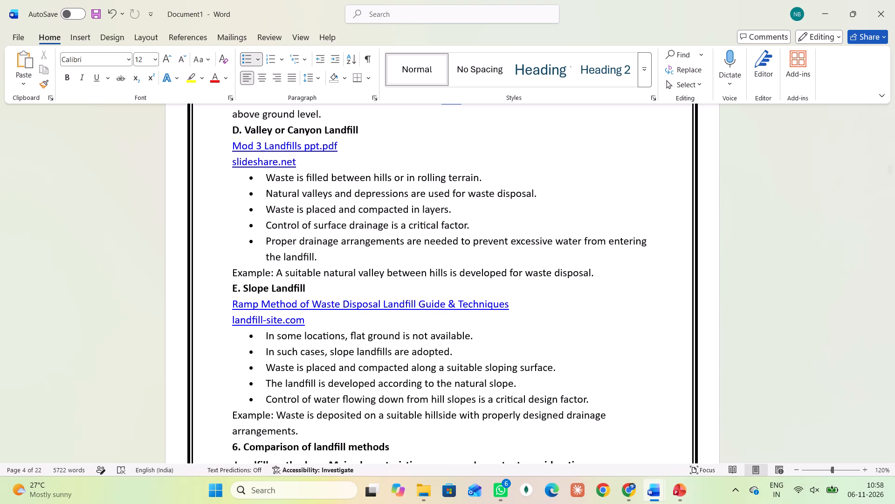
pyautogui.scroll(4, 515, 327)
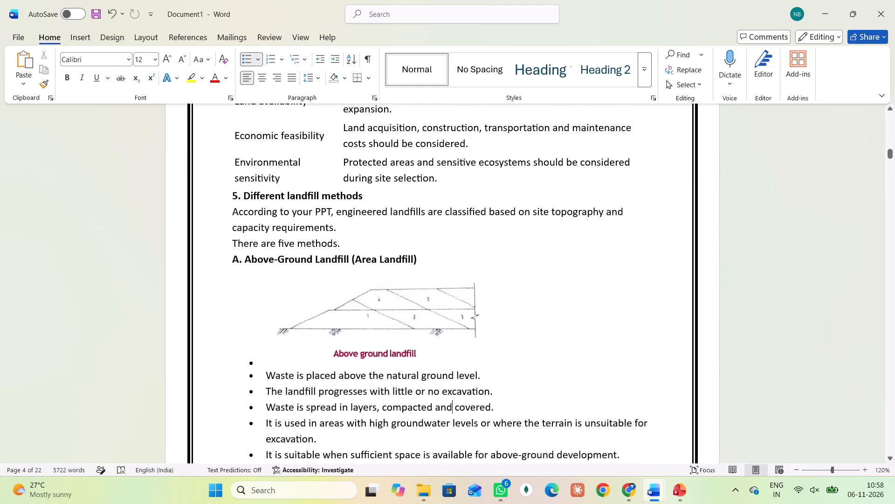
pyautogui.scroll(-2, 515, 327)
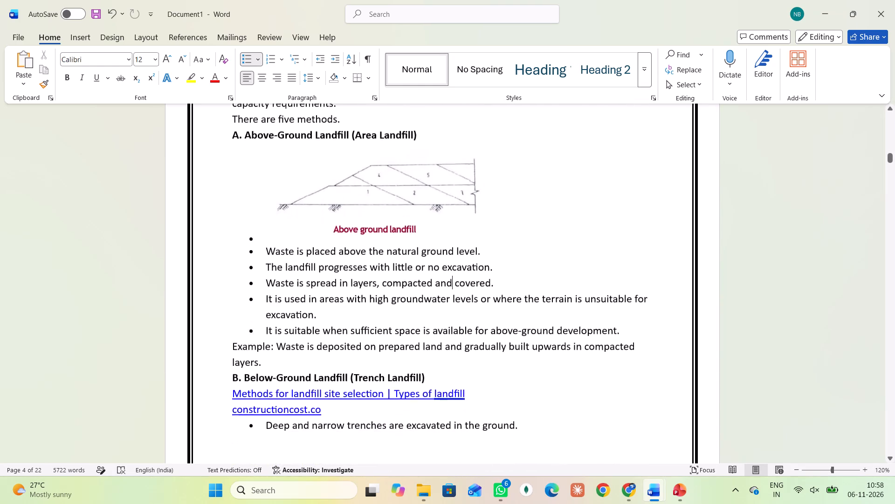
pyautogui.scroll(-1, 515, 327)
pyautogui.scroll(-1, 487, 382)
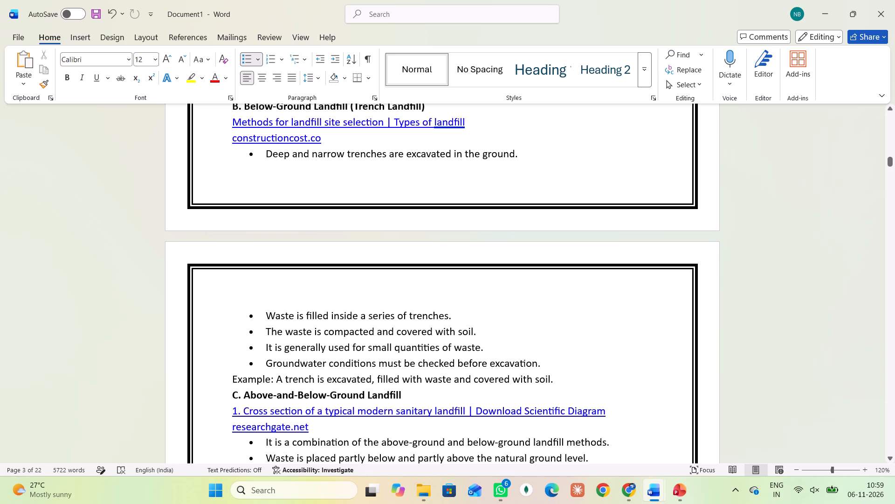
pyautogui.scroll(-1, 496, 329)
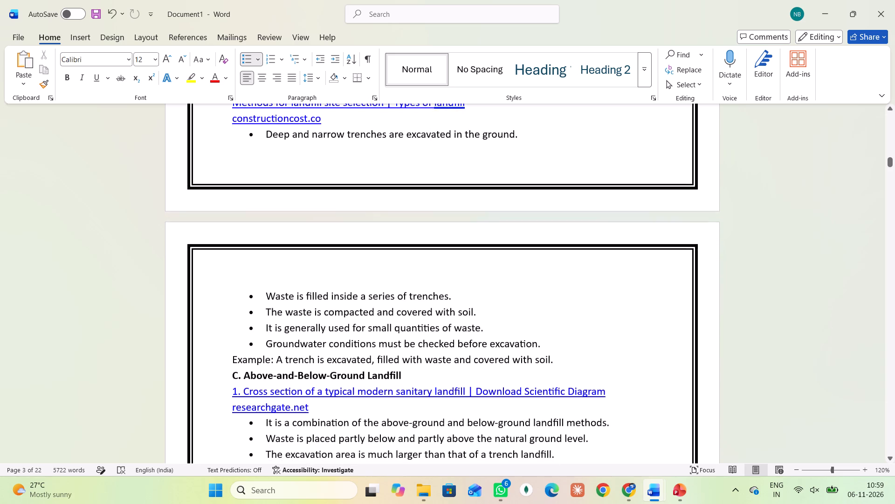
pyautogui.scroll(-1, 496, 329)
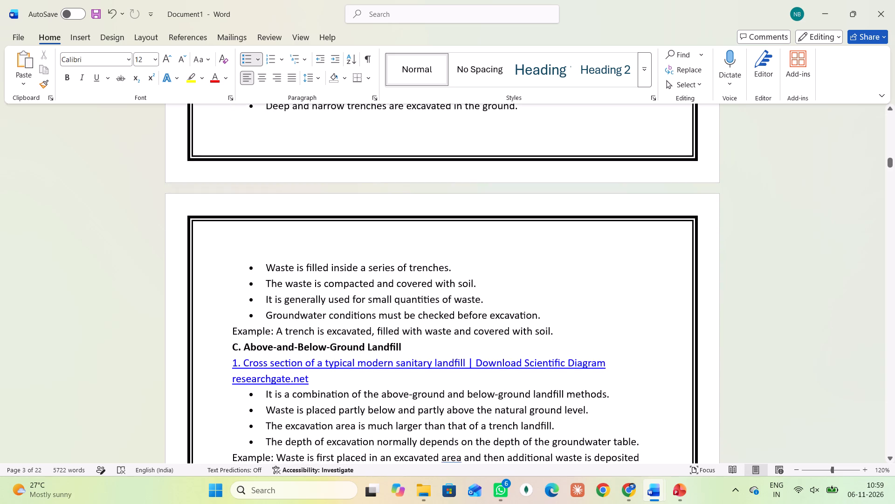
pyautogui.scroll(-1, 496, 361)
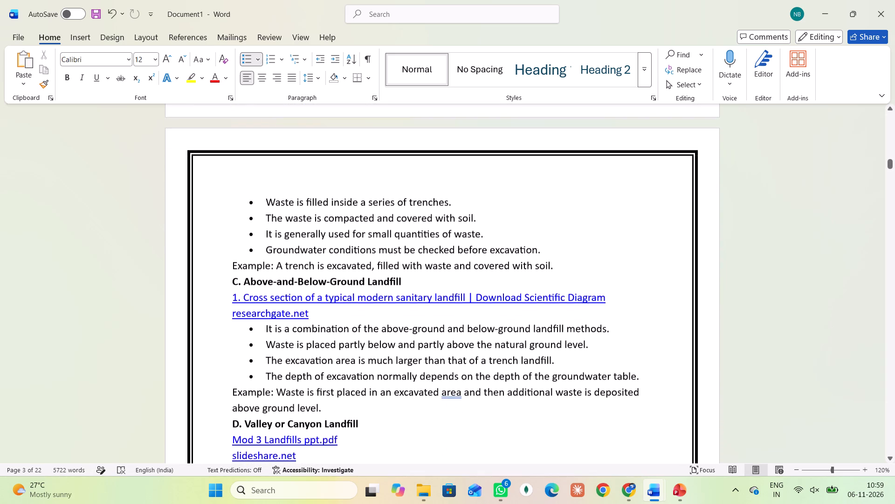
pyautogui.scroll(-1, 496, 361)
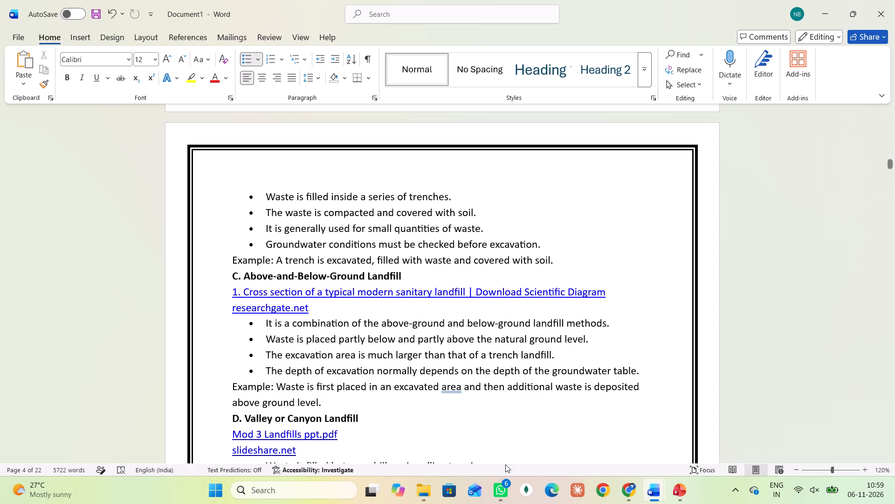
# Switch to the unit 5 PowerPoint slides and capture a screen snip of both Below ground landfill diagrams with their caption on slide 8.
pyautogui.click(686, 503)
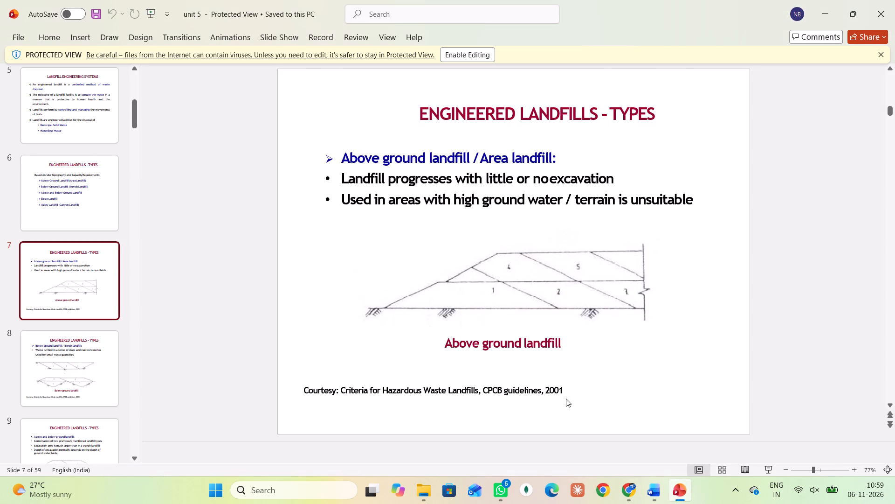
pyautogui.scroll(2, 566, 399)
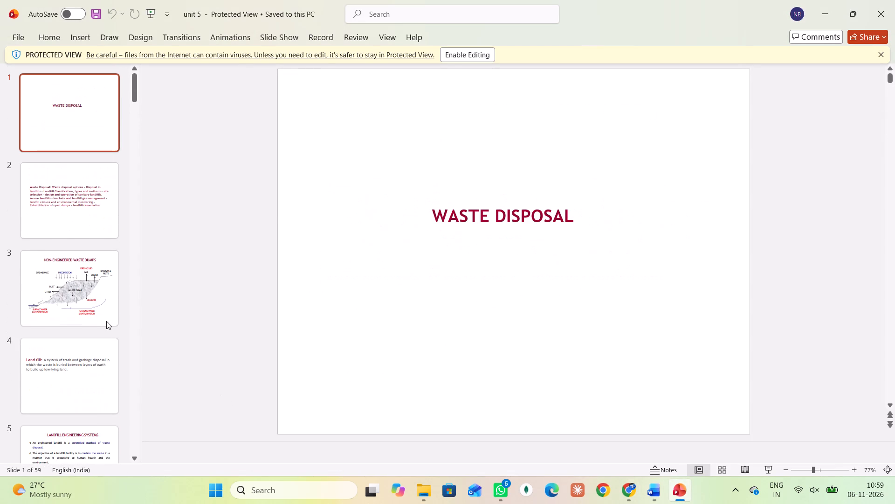
pyautogui.scroll(-2, 56, 388)
pyautogui.click(70, 293)
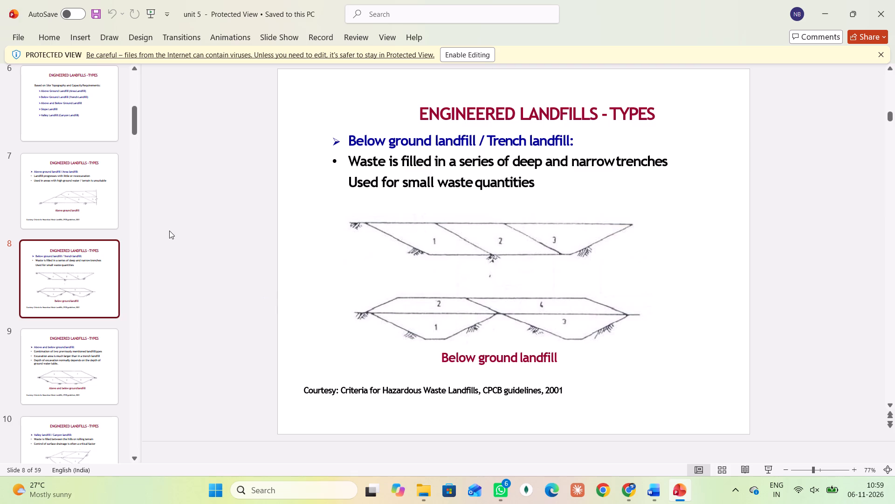
pyautogui.press('shift+super+s')
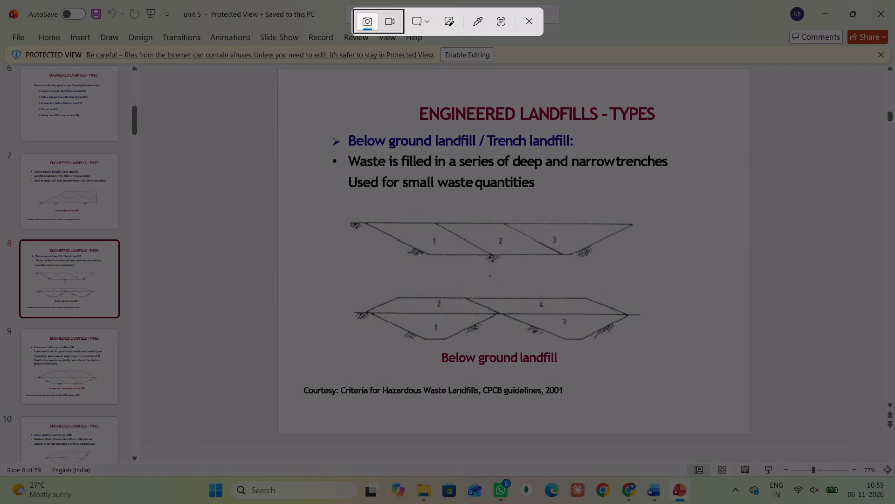
pyautogui.moveTo(332, 201); pyautogui.dragTo(678, 363)
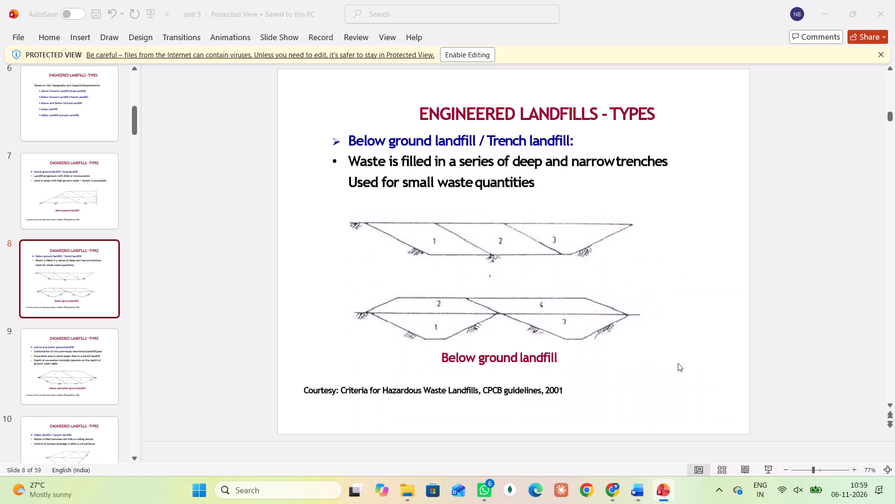
# In the Word notes, delete the two link lines under "C. Above-and-Below-Ground Landfill" and add an empty bullet line beneath that heading.
pyautogui.hotkey('alt', 'Tab')
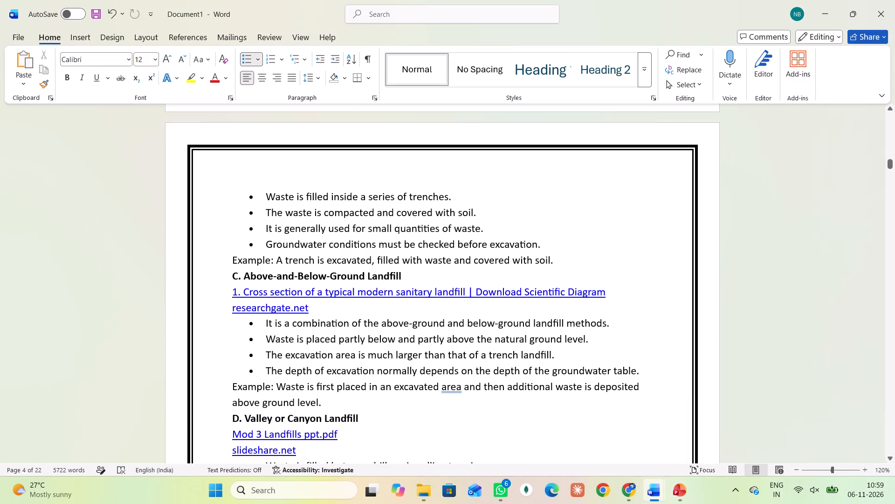
pyautogui.moveTo(319, 308); pyautogui.dragTo(262, 295)
pyautogui.press('BackSpace')
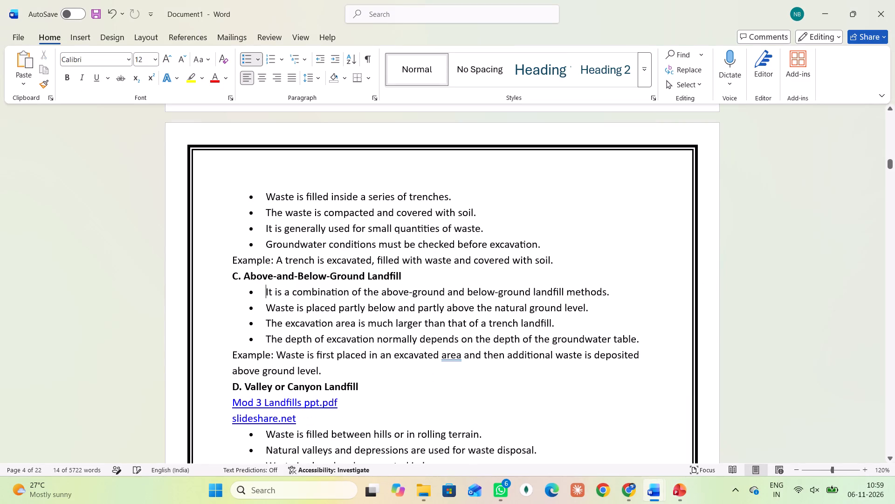
pyautogui.click(405, 274)
pyautogui.press('Return')
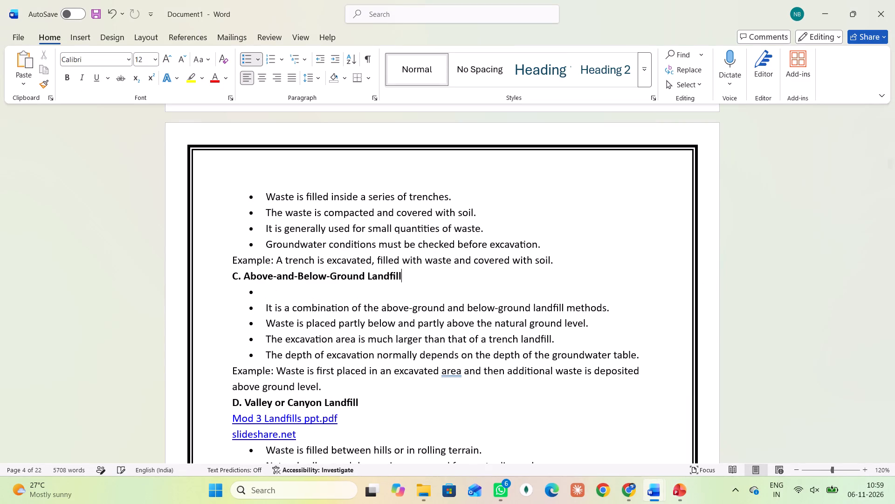
pyautogui.press('Down')
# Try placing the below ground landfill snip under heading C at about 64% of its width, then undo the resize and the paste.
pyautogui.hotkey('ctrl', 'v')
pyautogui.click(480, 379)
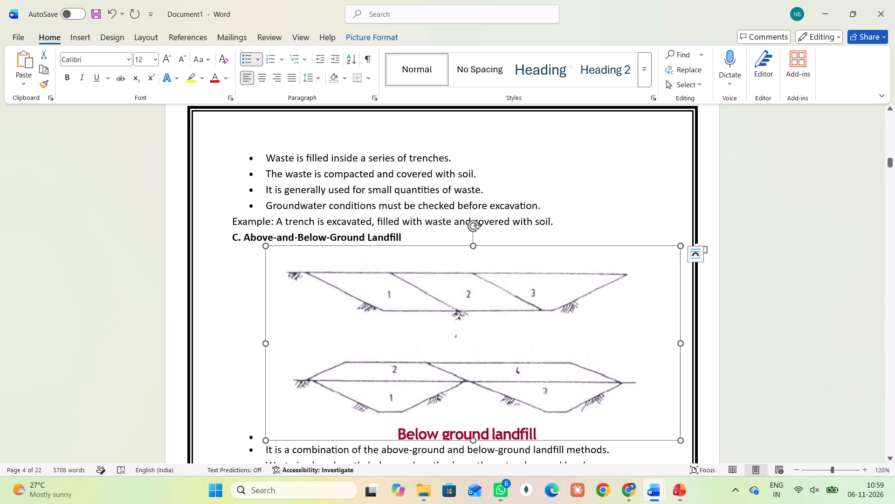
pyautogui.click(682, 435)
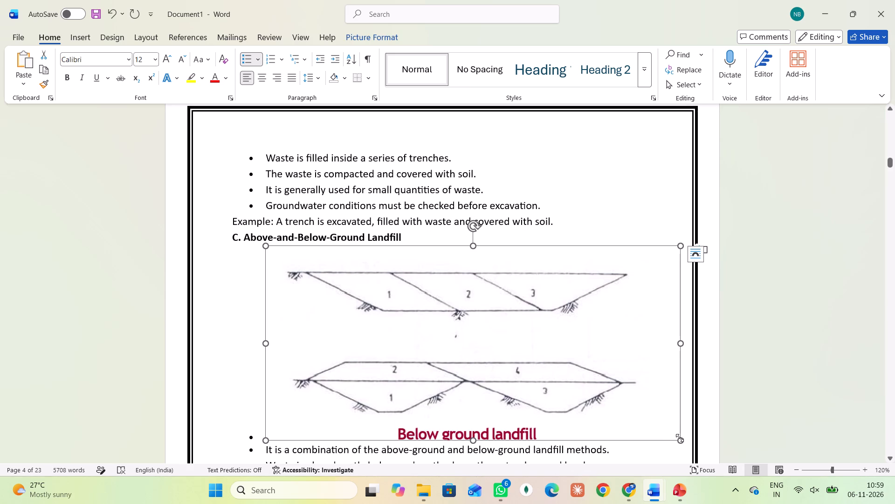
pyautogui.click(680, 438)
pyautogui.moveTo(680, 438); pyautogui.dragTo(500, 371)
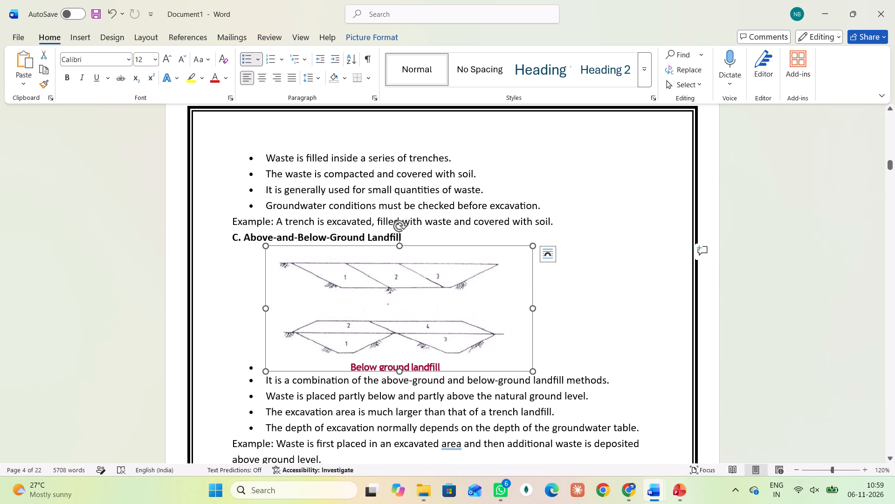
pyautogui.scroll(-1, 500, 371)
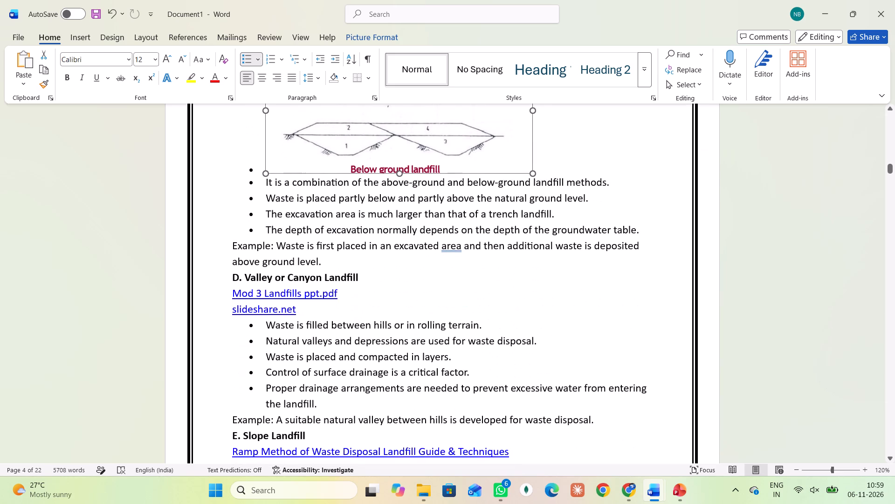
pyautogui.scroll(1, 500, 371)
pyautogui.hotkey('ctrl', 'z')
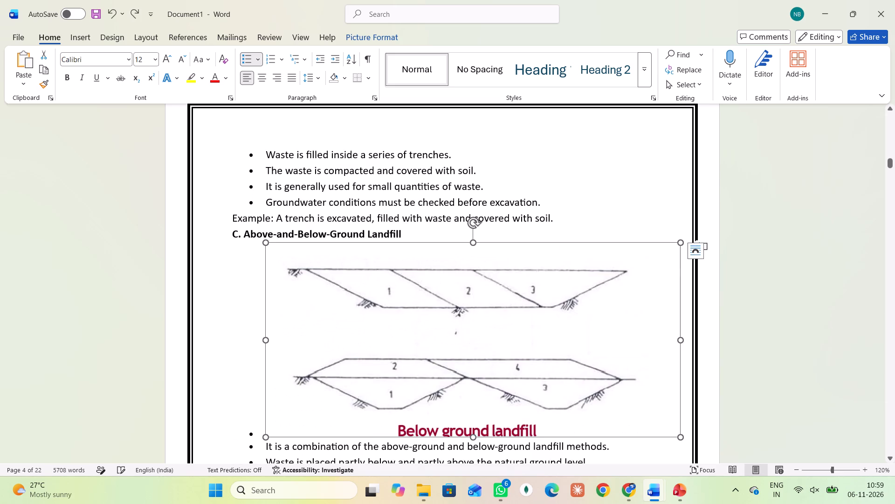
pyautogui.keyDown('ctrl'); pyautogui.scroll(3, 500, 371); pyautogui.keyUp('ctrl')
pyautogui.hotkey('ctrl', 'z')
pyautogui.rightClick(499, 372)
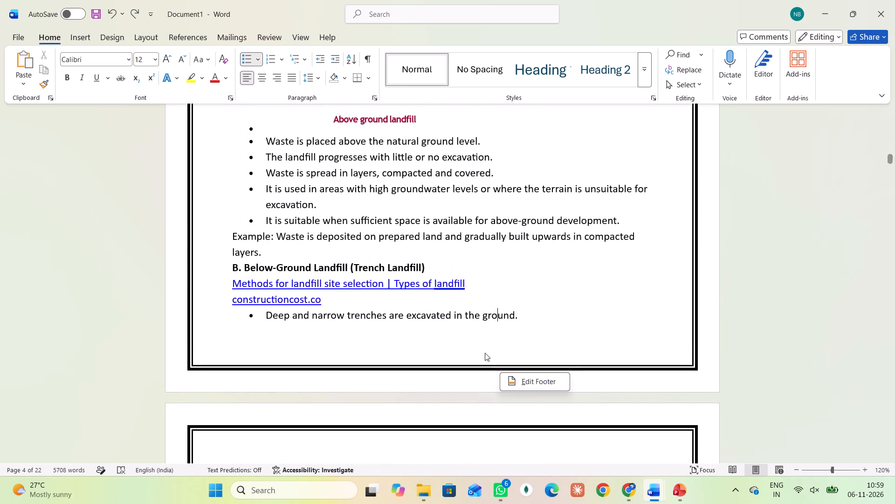
# Insert the below ground landfill snip on a new line after the constructioncost.co link in section B and shrink it to about 85% width.
pyautogui.click(344, 298)
pyautogui.click(344, 298)
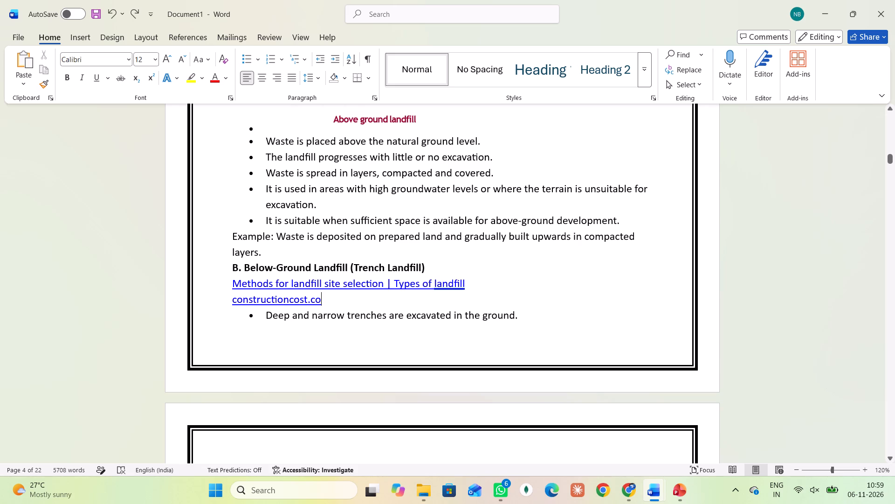
pyautogui.press('Return')
pyautogui.hotkey('ctrl', 'v')
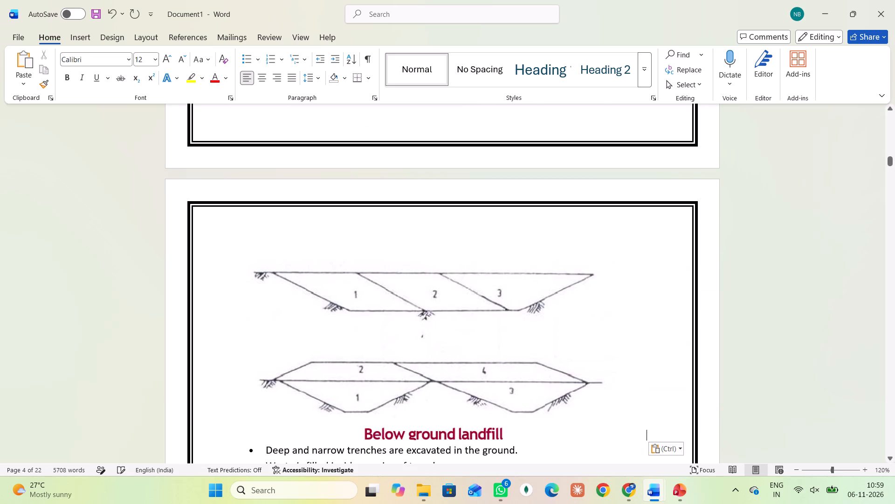
pyautogui.click(470, 372)
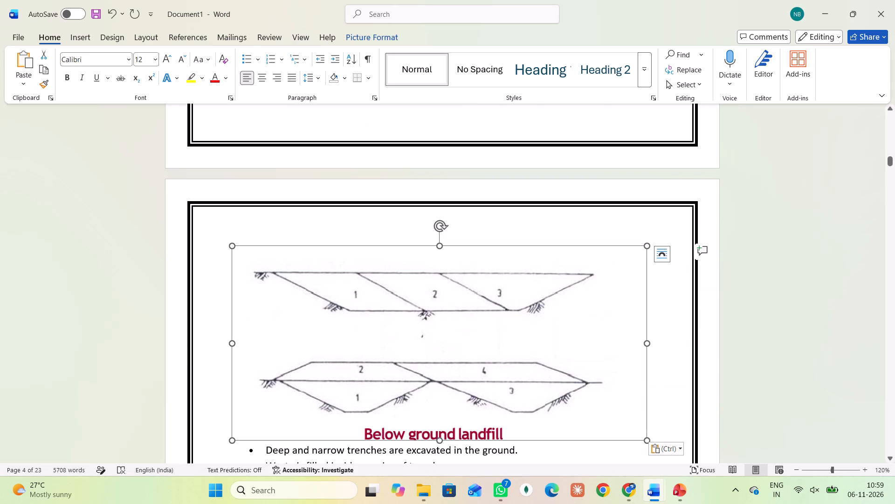
pyautogui.moveTo(648, 436); pyautogui.dragTo(576, 375)
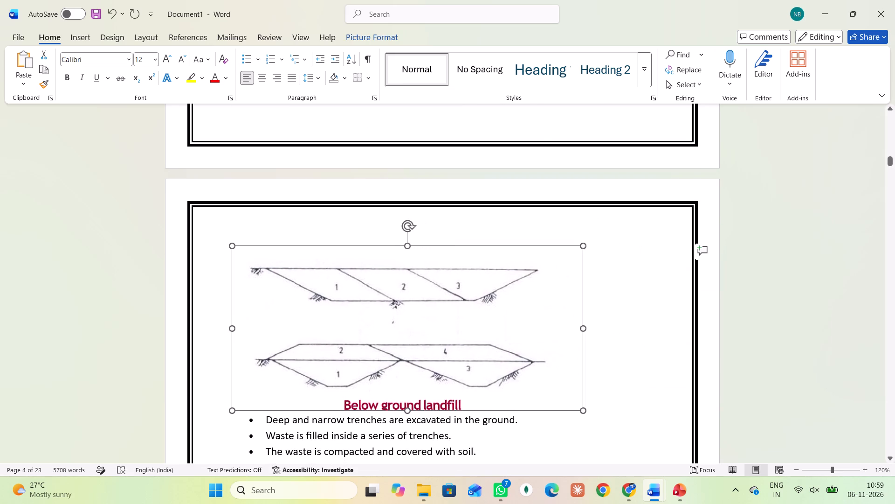
pyautogui.moveTo(576, 375); pyautogui.dragTo(576, 375)
# Switch to the unit 5 PowerPoint slides and capture a screen snip of the Above and below ground landfill diagram with its caption on slide 9.
pyautogui.hotkey('alt', 'Tab')
pyautogui.scroll(-1, 536, 361)
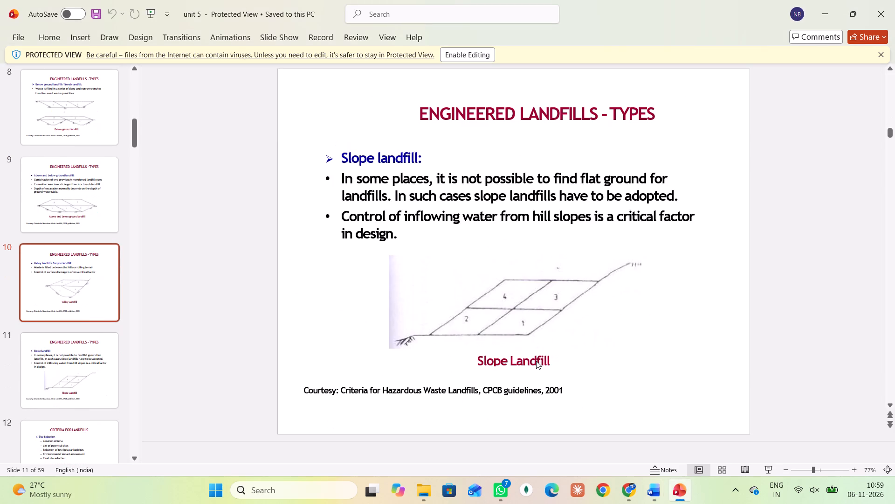
pyautogui.click(58, 283)
pyautogui.rightClick(58, 283)
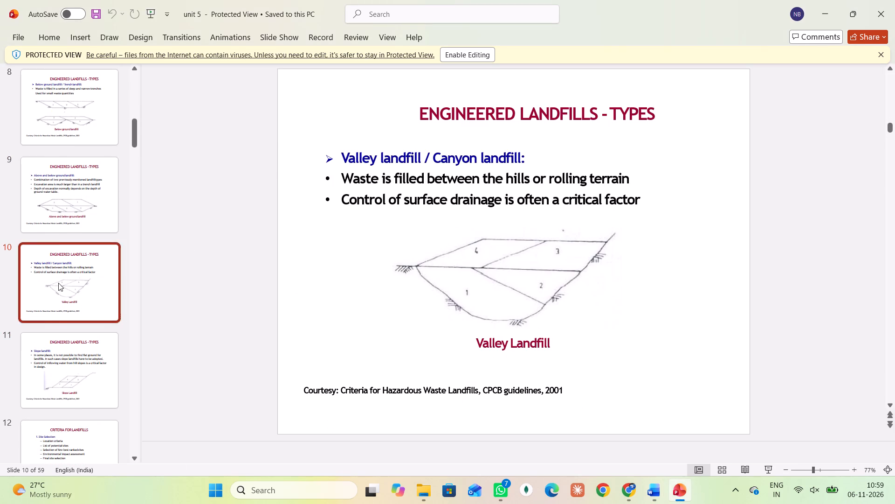
pyautogui.click(47, 184)
pyautogui.click(47, 184)
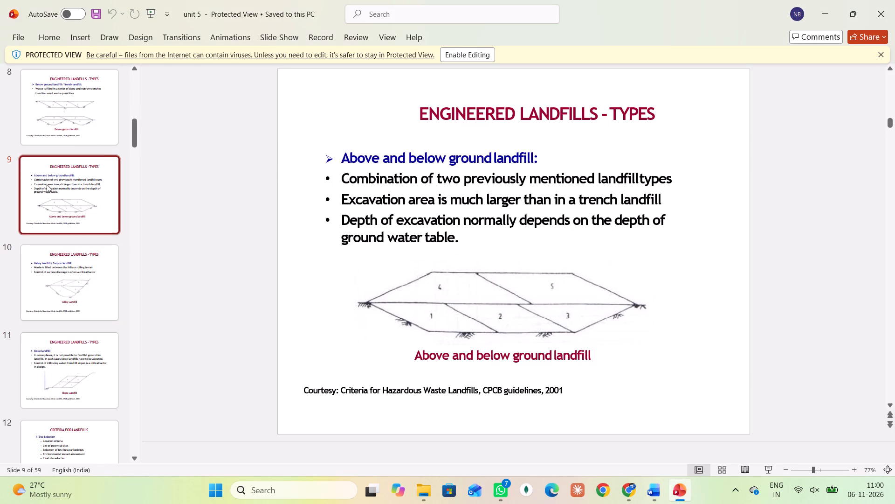
pyautogui.press('shift+super+s')
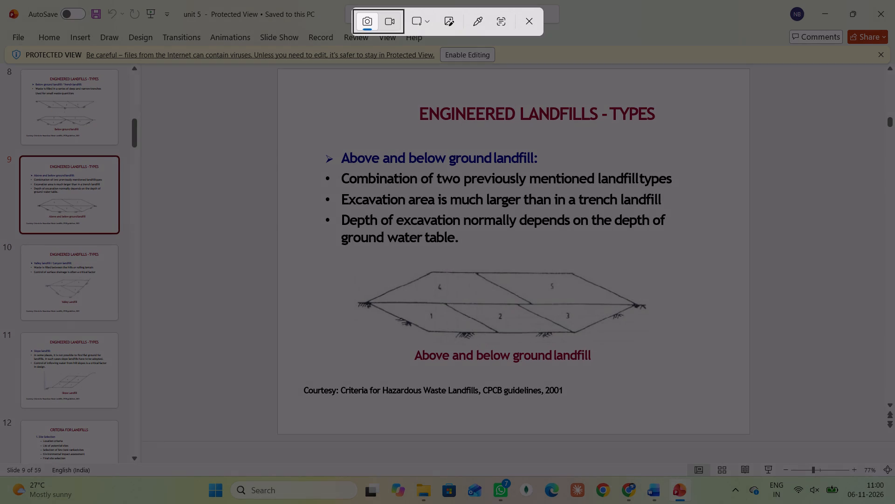
pyautogui.moveTo(329, 264); pyautogui.dragTo(665, 345)
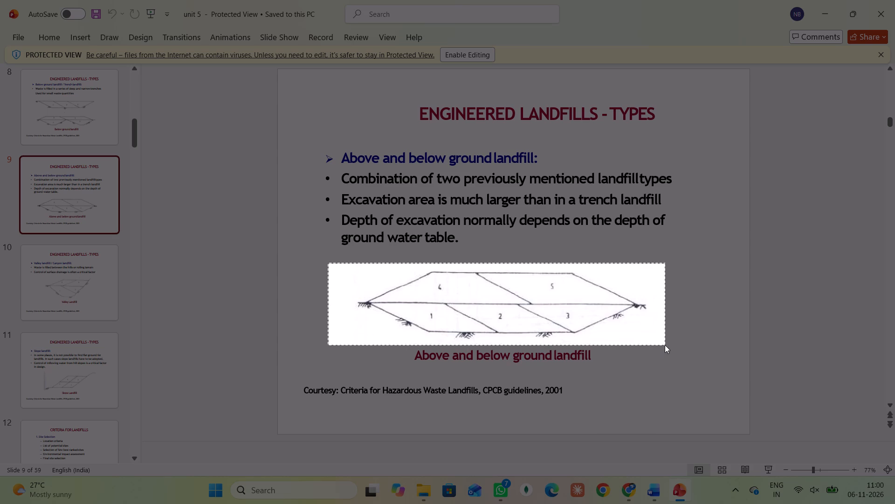
pyautogui.moveTo(665, 345); pyautogui.dragTo(676, 367)
# Back in the Word notes, insert the snip beneath heading "C. Above-and-Below-Ground Landfill" and shrink it to about 76% of its width.
pyautogui.hotkey('alt', 'Tab')
pyautogui.scroll(-1, 426, 357)
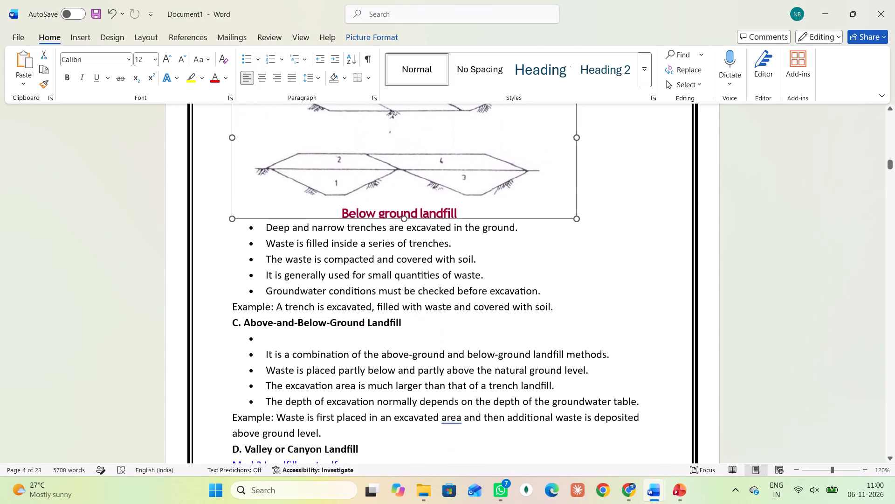
pyautogui.scroll(-1, 426, 363)
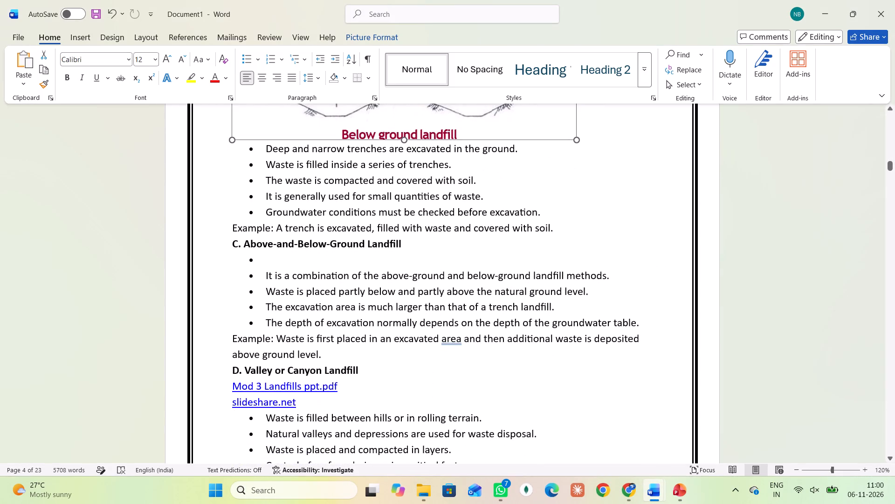
pyautogui.click(314, 265)
pyautogui.press('Return')
pyautogui.hotkey('ctrl', 'v')
pyautogui.click(417, 344)
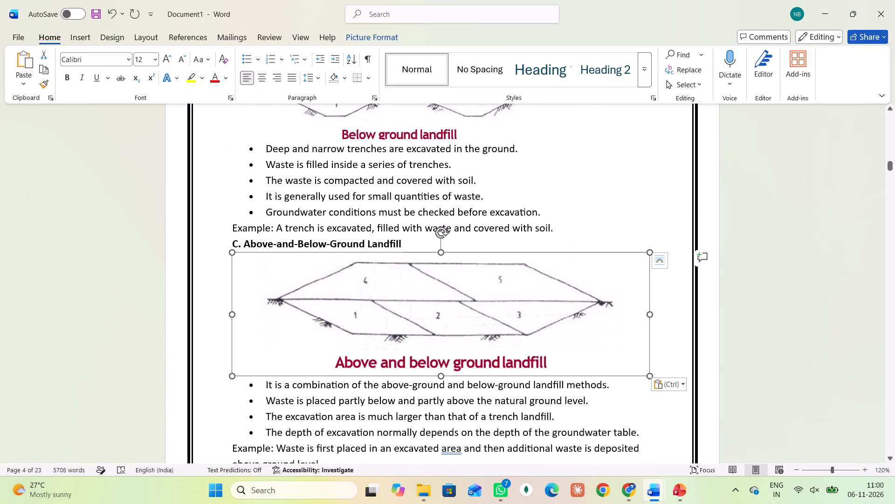
pyautogui.scroll(-2, 417, 337)
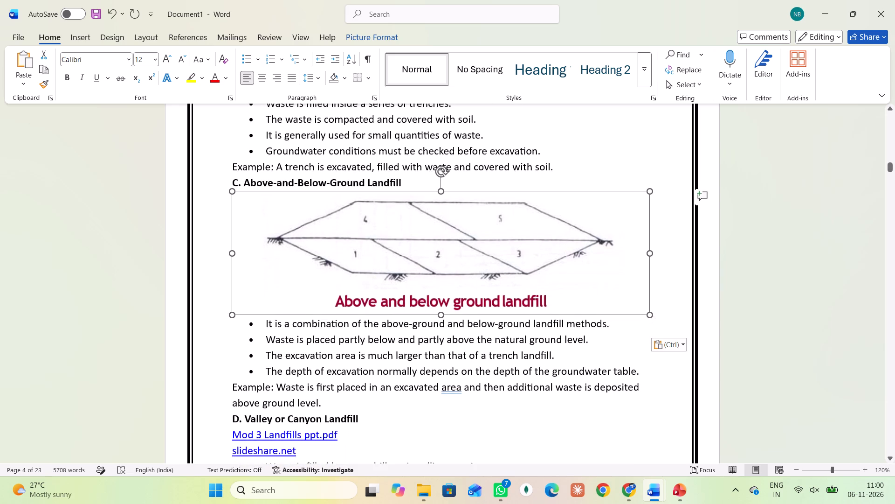
pyautogui.scroll(-1, 417, 337)
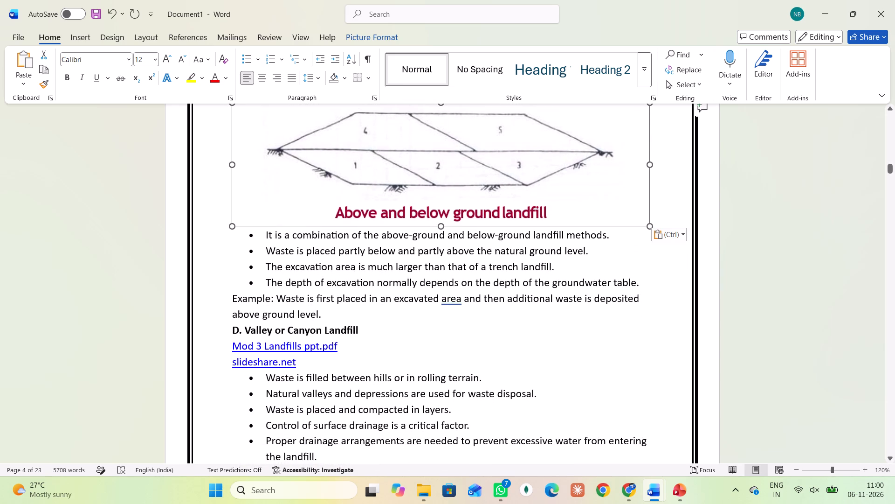
pyautogui.click(476, 210)
pyautogui.click(647, 222)
pyautogui.moveTo(648, 224); pyautogui.dragTo(575, 196)
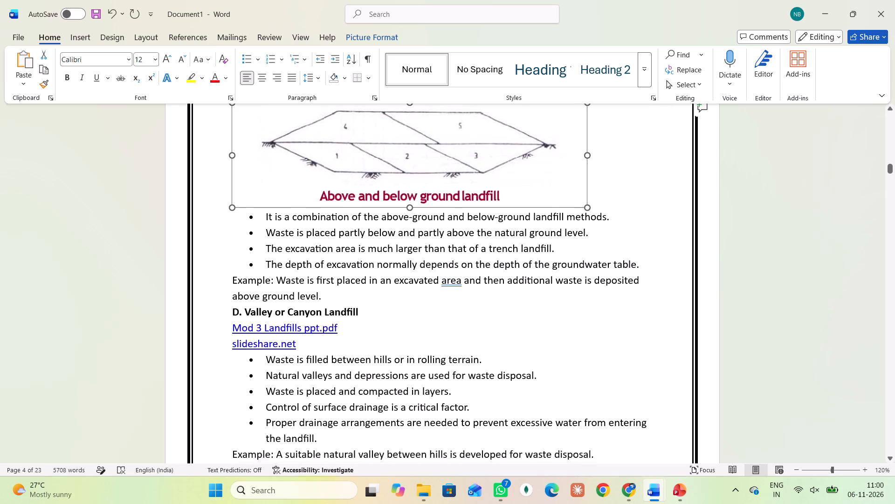
pyautogui.moveTo(575, 196); pyautogui.dragTo(550, 189)
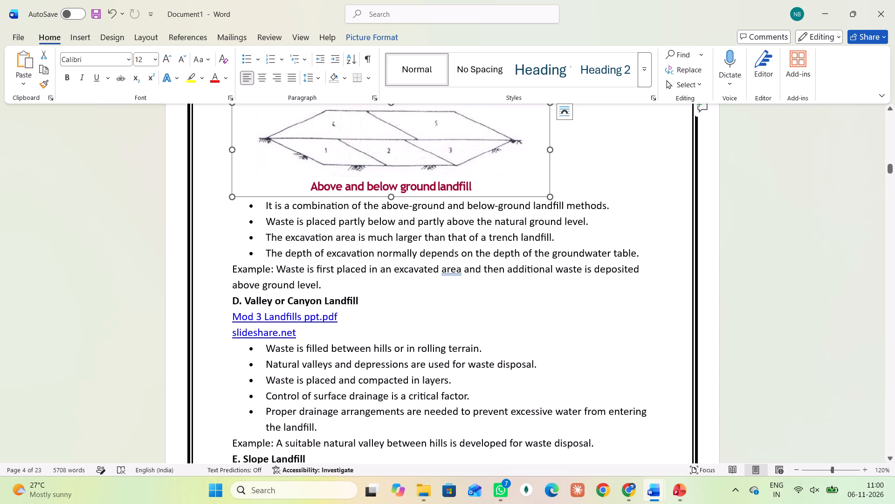
# Review the size and placement of the landfill diagrams in sections B and C of the notes.
pyautogui.scroll(1, 387, 319)
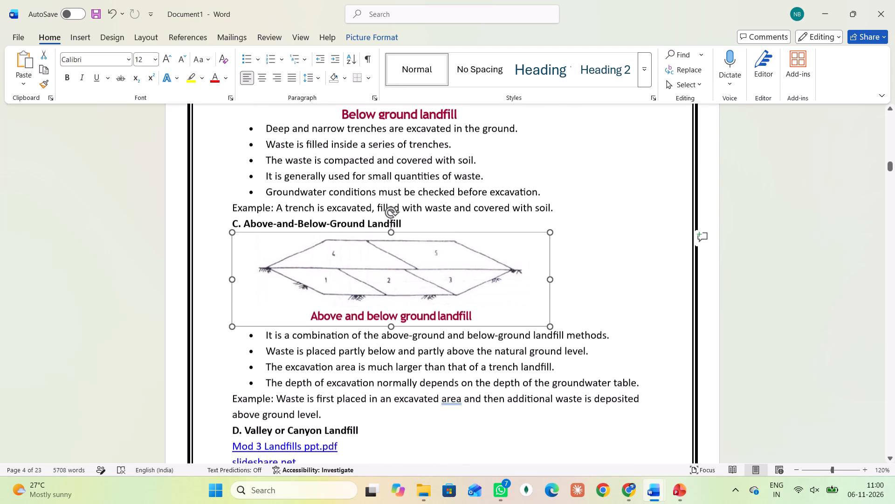
pyautogui.scroll(2, 387, 319)
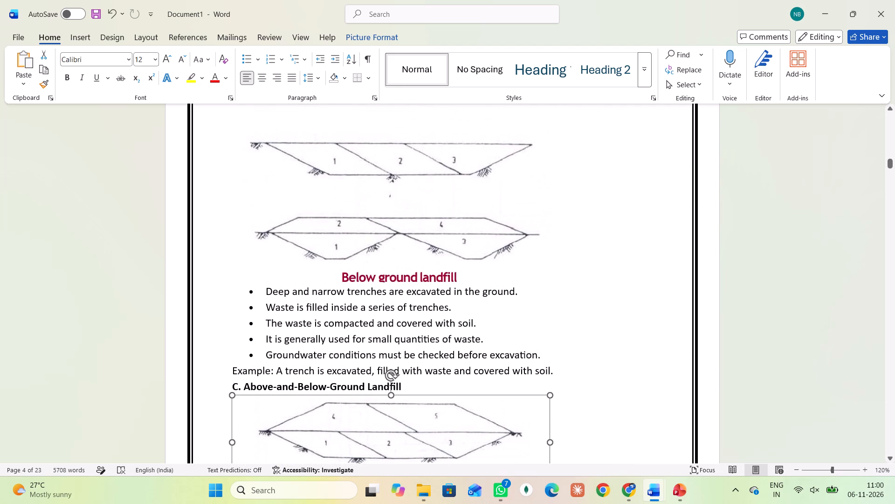
pyautogui.scroll(-1, 406, 305)
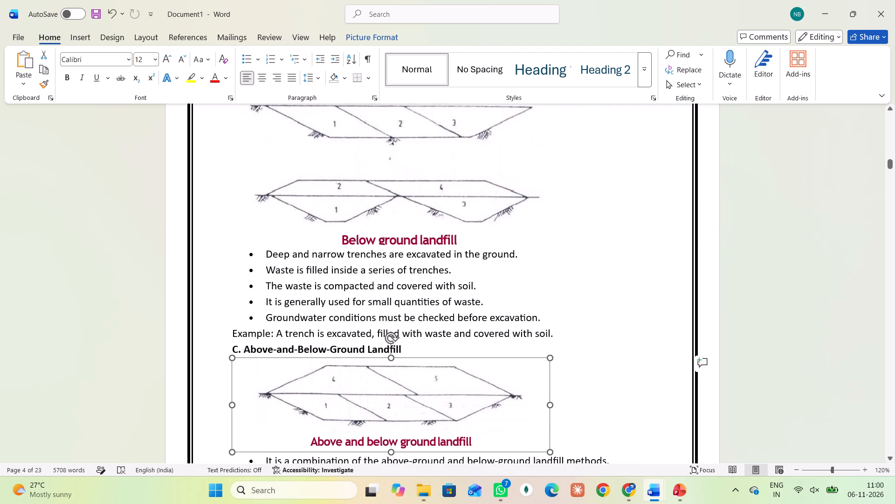
pyautogui.scroll(-2, 406, 305)
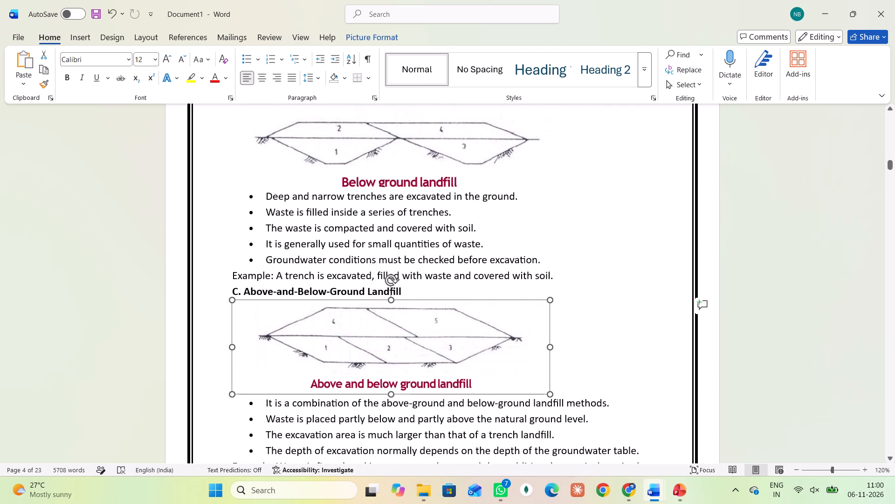
pyautogui.scroll(-1, 406, 305)
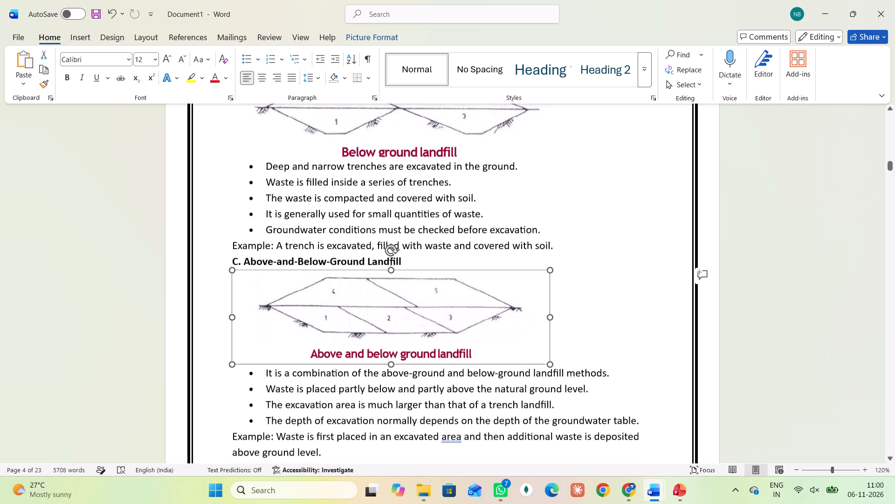
pyautogui.scroll(-2, 406, 305)
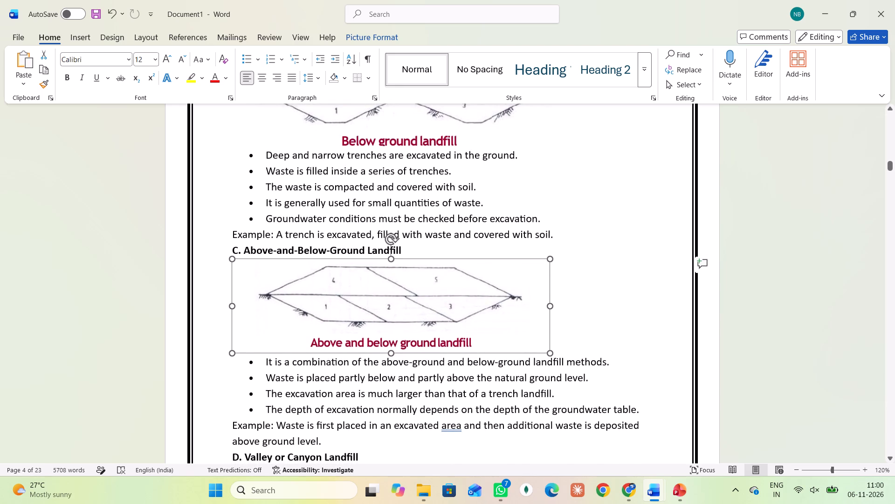
pyautogui.scroll(-1, 406, 305)
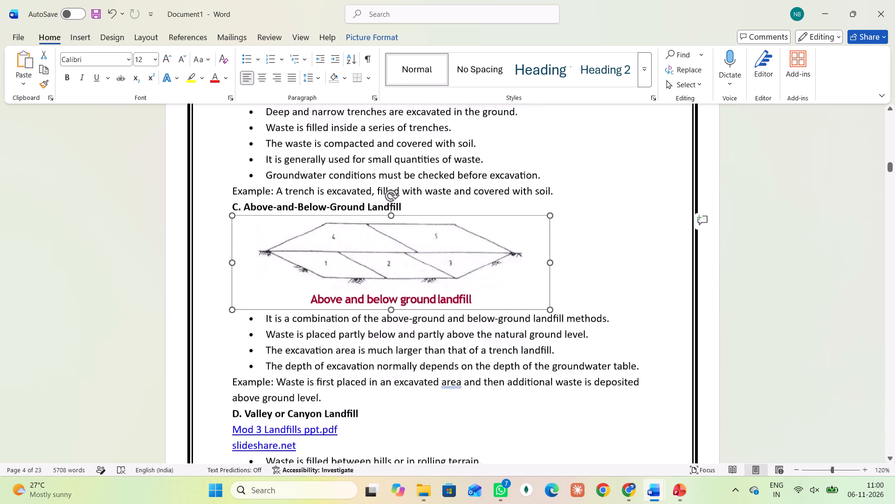
pyautogui.scroll(-1, 406, 305)
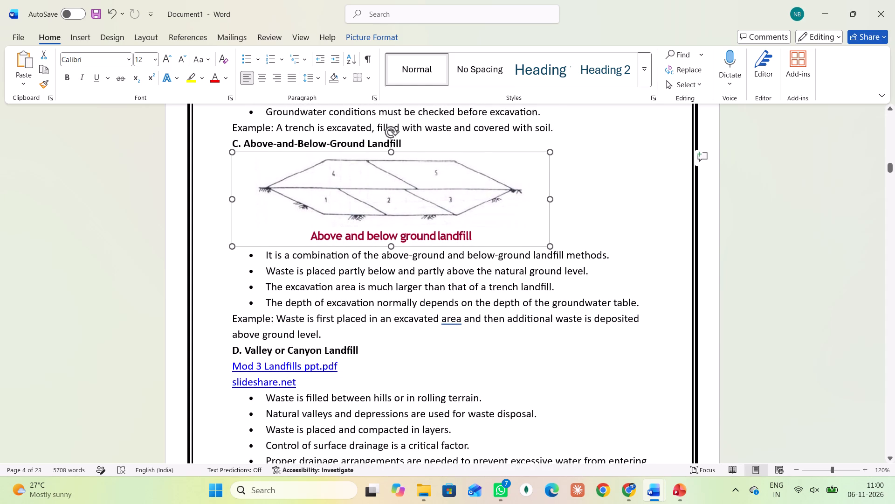
# Delete the "Mod 3 Landfills ppt.pdf" and "slideshare.net" link lines under "D. Valley or Canyon Landfill".
pyautogui.scroll(-1, 398, 313)
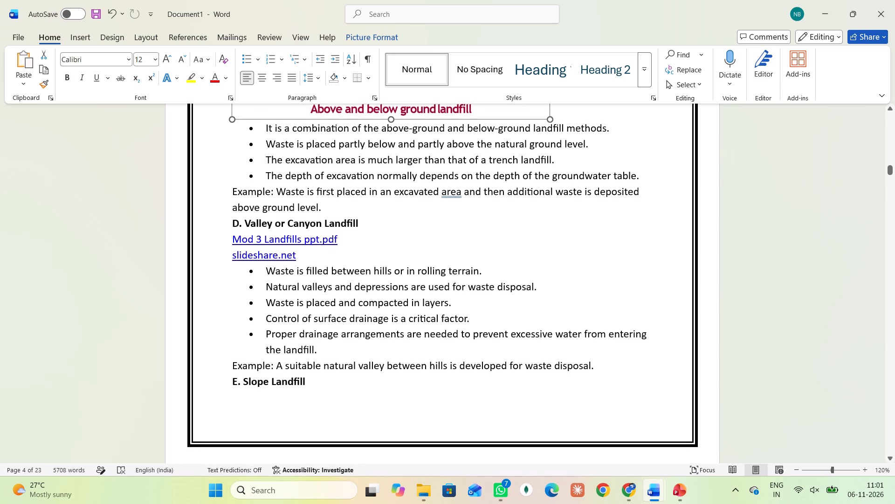
pyautogui.hscroll(1, 398, 312)
pyautogui.scroll(-1, 398, 312)
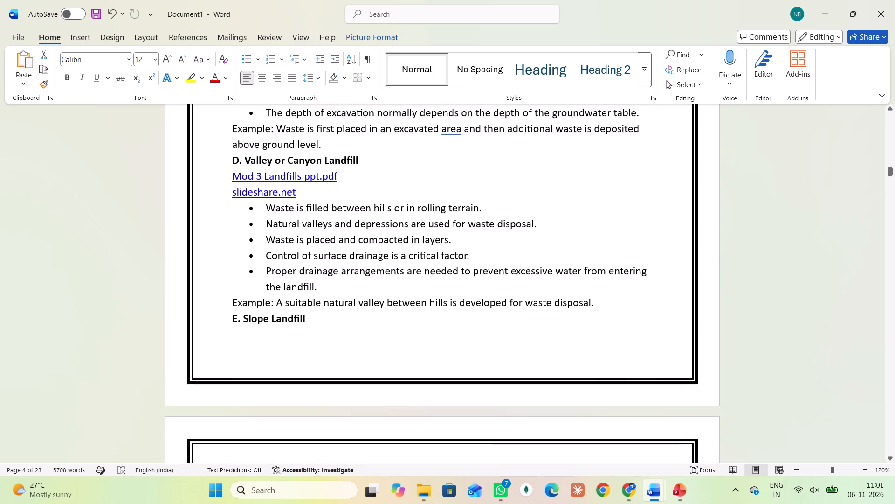
pyautogui.moveTo(313, 196); pyautogui.dragTo(227, 175)
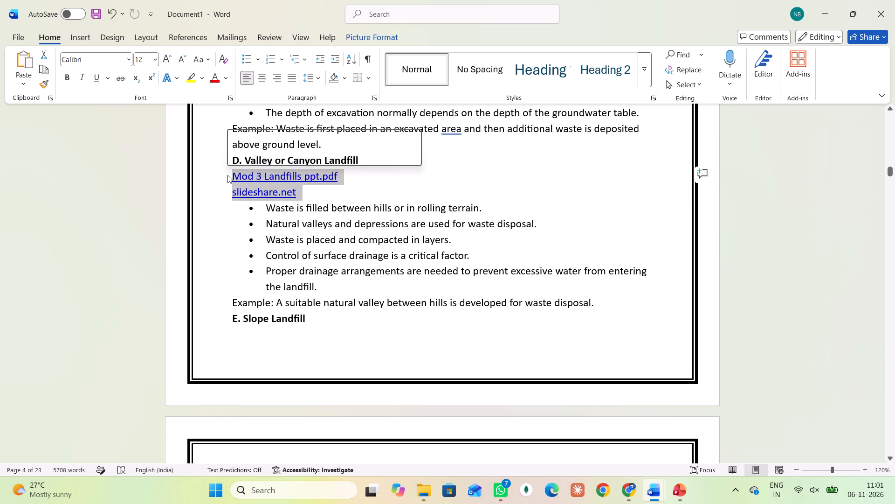
pyautogui.press('BackSpace')
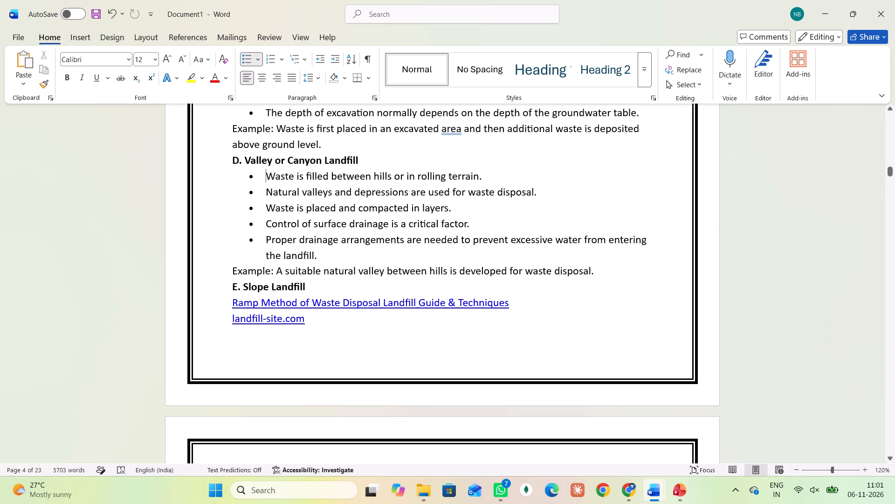
# Switch to the PowerPoint slides and capture a screen snip of the Valley Landfill diagram with its caption on slide 10.
pyautogui.hotkey('alt', 'Tab')
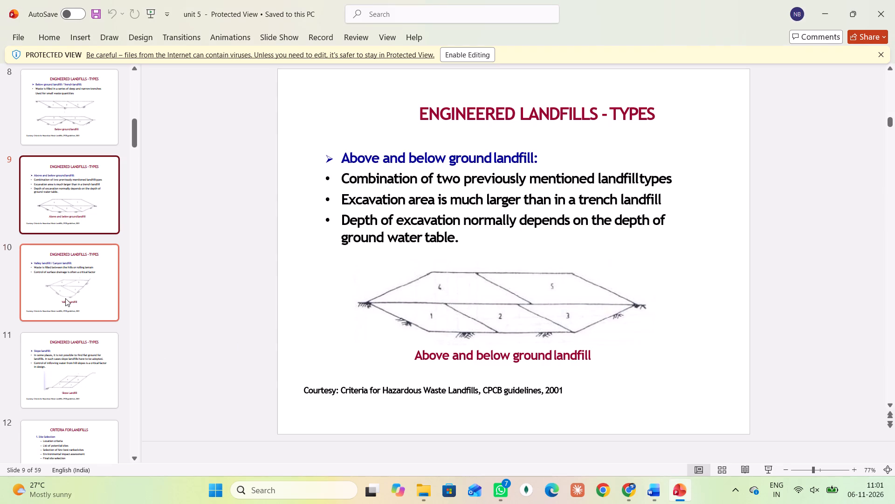
pyautogui.click(65, 298)
pyautogui.press('shift+super+s')
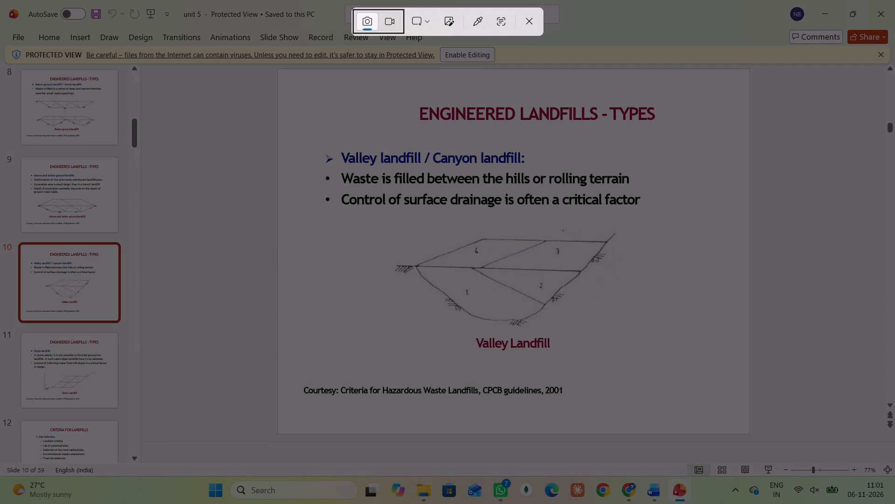
pyautogui.moveTo(381, 220); pyautogui.dragTo(682, 361)
# Return to the Word notes and delete the Ramp Method and landfill-site.com link lines under "E. Slope Landfill".
pyautogui.hotkey('alt', 'Tab')
pyautogui.moveTo(319, 334); pyautogui.dragTo(289, 323)
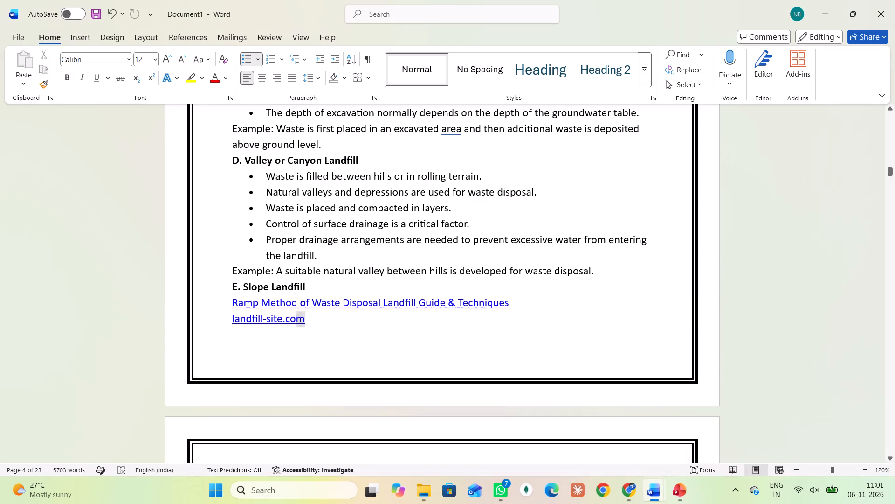
pyautogui.moveTo(289, 323); pyautogui.dragTo(244, 305)
pyautogui.press('BackSpace')
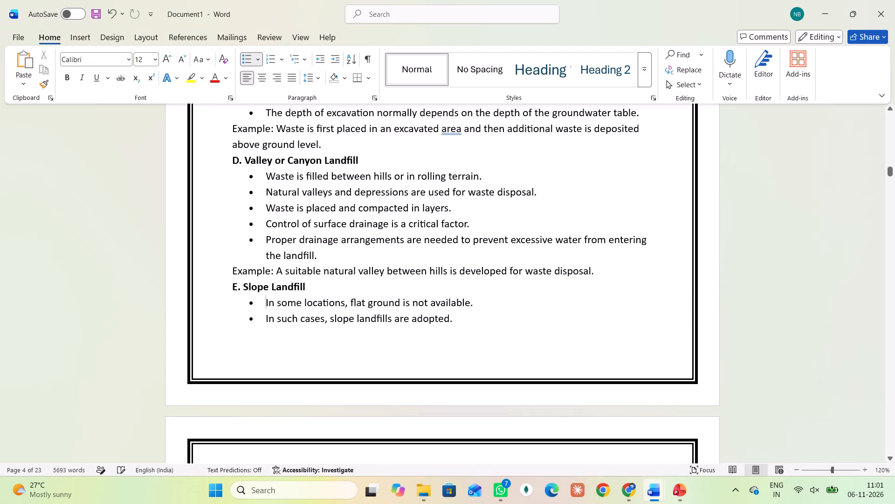
# Add an empty line beneath the heading "E. Slope Landfill".
pyautogui.press('Up')
pyautogui.press('Right')
pyautogui.press('Right')
pyautogui.press('Right')
pyautogui.press('Right')
pyautogui.press('Right')
pyautogui.press('Right')
pyautogui.press('Right')
pyautogui.press('Right')
pyautogui.press('Right')
pyautogui.press('Right')
pyautogui.press('Return')
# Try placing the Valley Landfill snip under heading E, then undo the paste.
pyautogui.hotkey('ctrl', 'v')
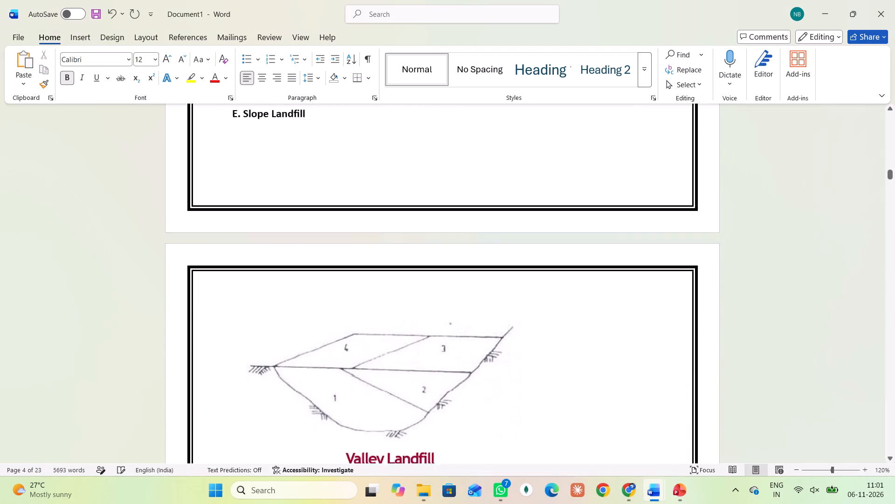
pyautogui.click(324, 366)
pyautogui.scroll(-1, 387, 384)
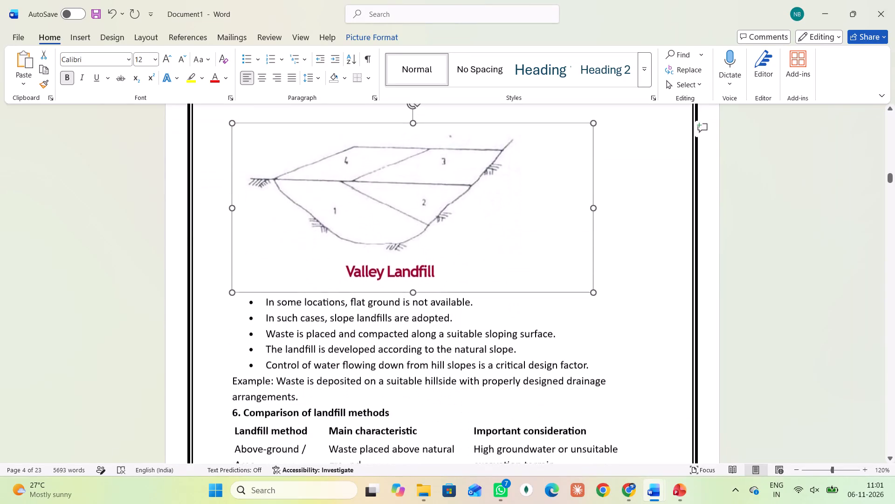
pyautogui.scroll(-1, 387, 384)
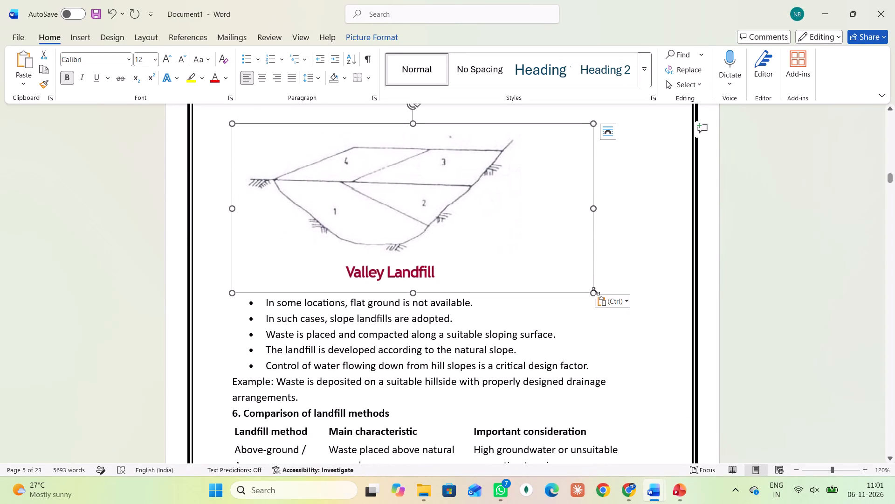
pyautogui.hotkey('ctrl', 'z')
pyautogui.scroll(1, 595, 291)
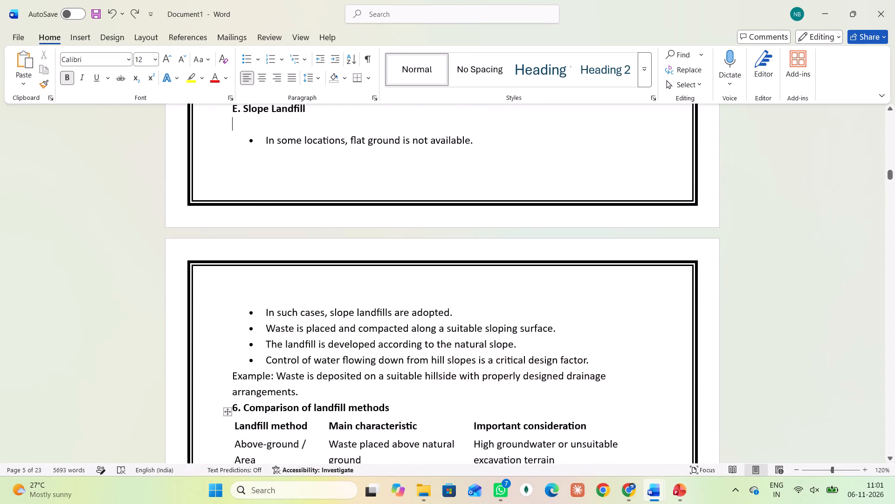
# Add a line below the heading "D. Valley or Canyon Landfill" and paste the Valley Landfill snip there.
pyautogui.scroll(3, 595, 291)
pyautogui.click(390, 343)
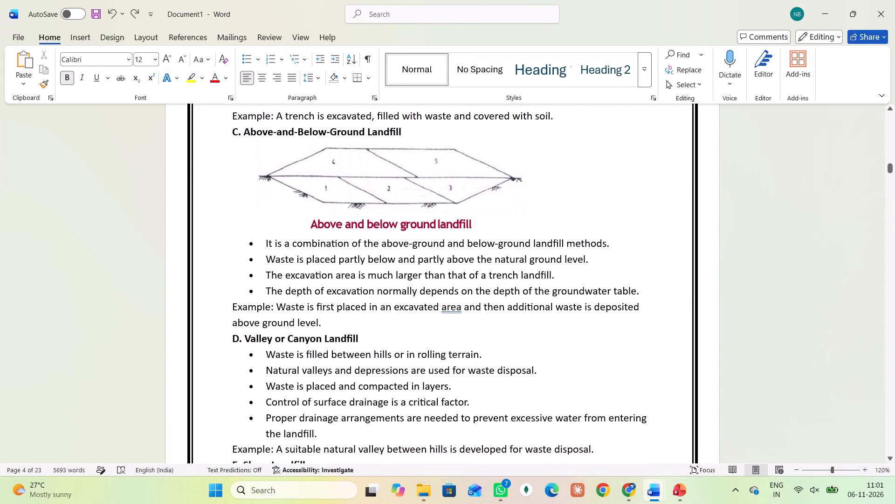
pyautogui.press('Return')
pyautogui.hotkey('ctrl', 'v')
# Switch to the PowerPoint slides and capture a screen snip of the Slope Landfill diagram on slide 11, without its caption.
pyautogui.scroll(-1, 386, 364)
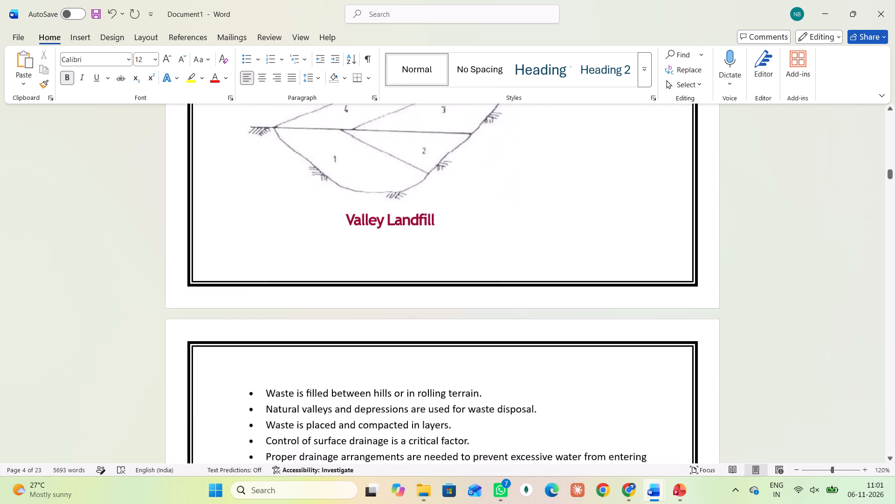
pyautogui.scroll(-1, 386, 364)
pyautogui.scroll(-1, 417, 148)
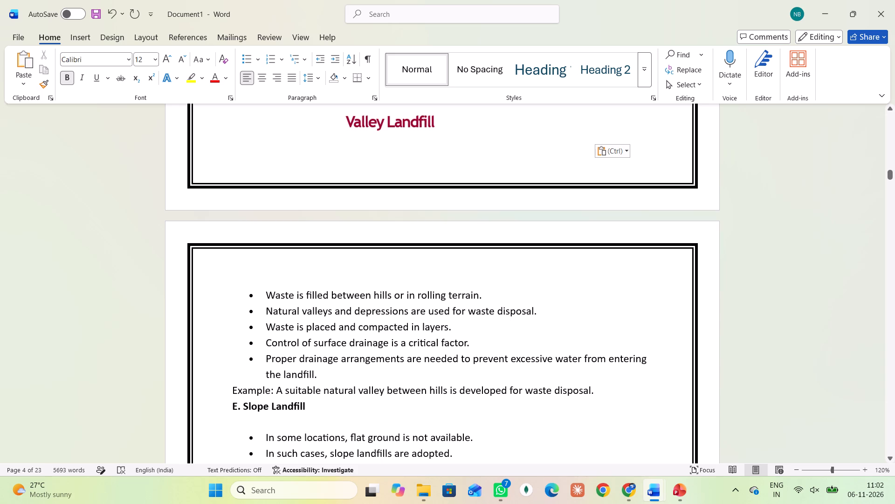
pyautogui.scroll(-1, 386, 290)
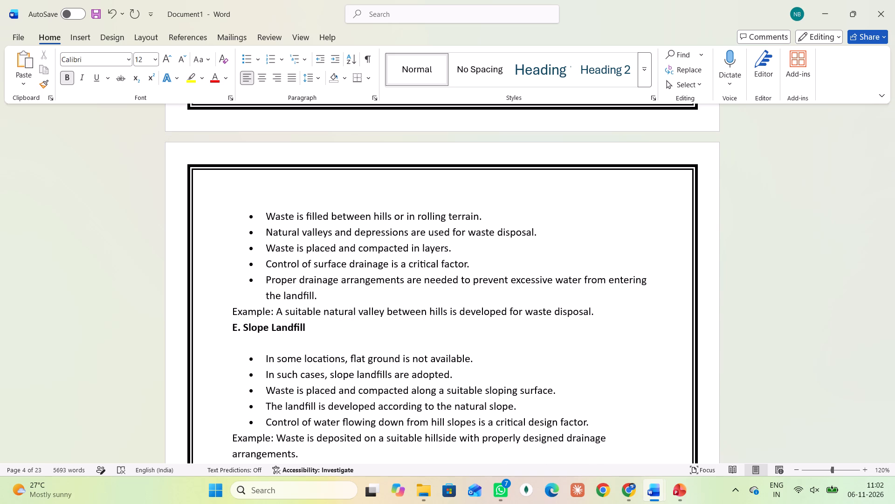
pyautogui.scroll(-2, 402, 337)
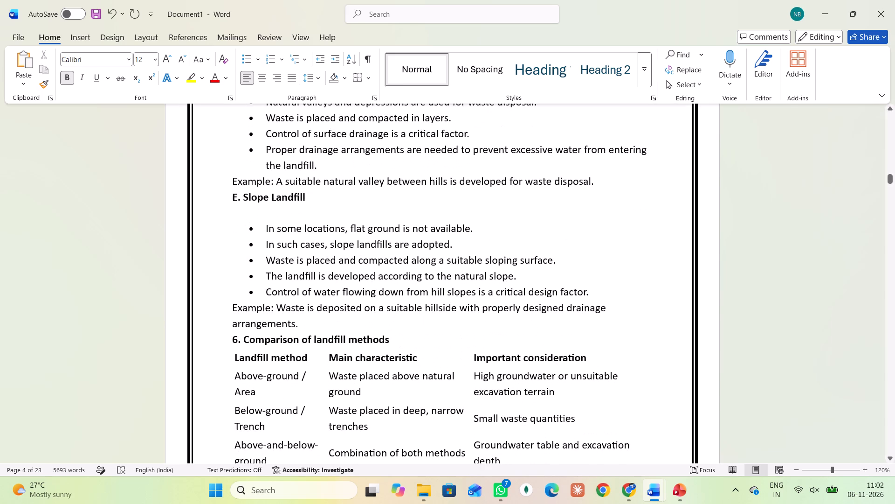
pyautogui.hotkey('alt', 'Tab')
pyautogui.scroll(-1, 402, 317)
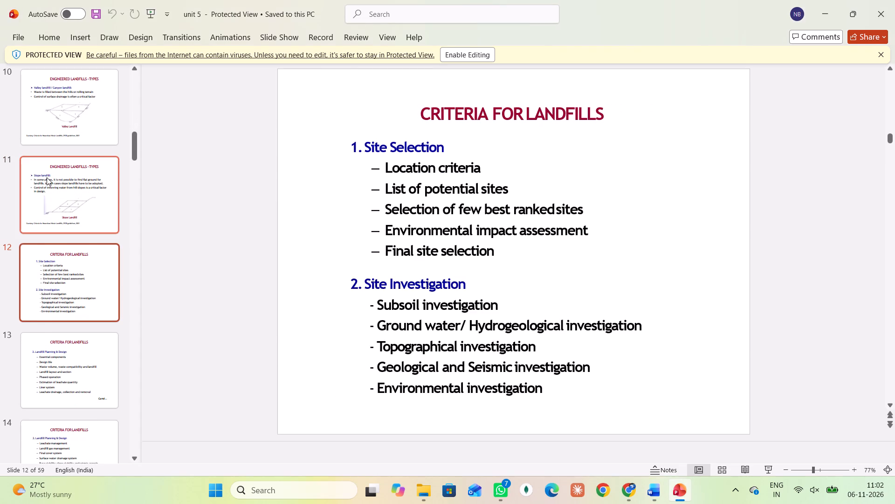
pyautogui.click(47, 177)
pyautogui.press('shift+super+s')
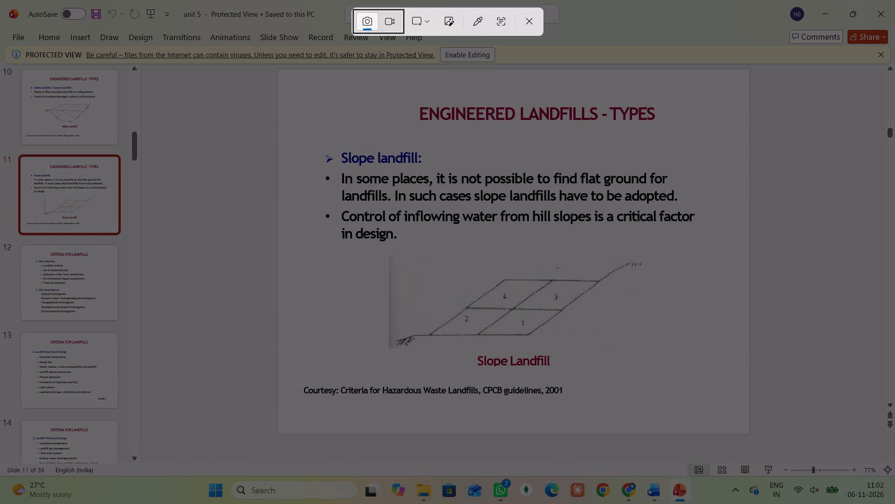
pyautogui.moveTo(379, 249); pyautogui.dragTo(647, 348)
# Return to the Word notes and paste the slope diagram on the empty line beneath "E. Slope Landfill".
pyautogui.hotkey('alt', 'Tab')
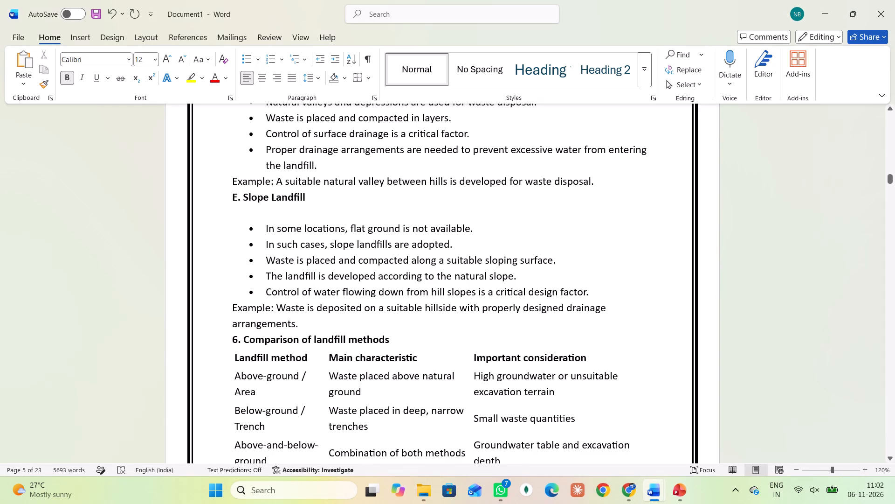
pyautogui.click(358, 218)
pyautogui.hotkey('ctrl', 'v')
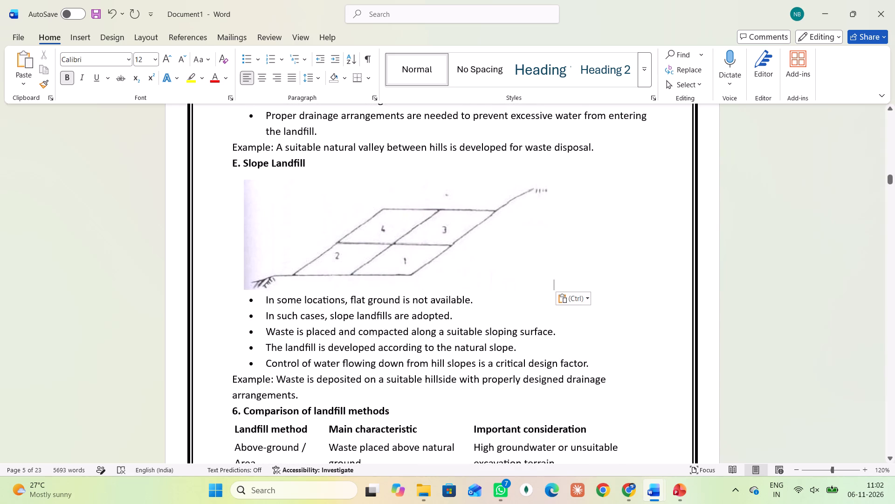
# Delete the heading "6. Comparison of landfill methods" together with its whole comparison table.
pyautogui.scroll(-2, 358, 255)
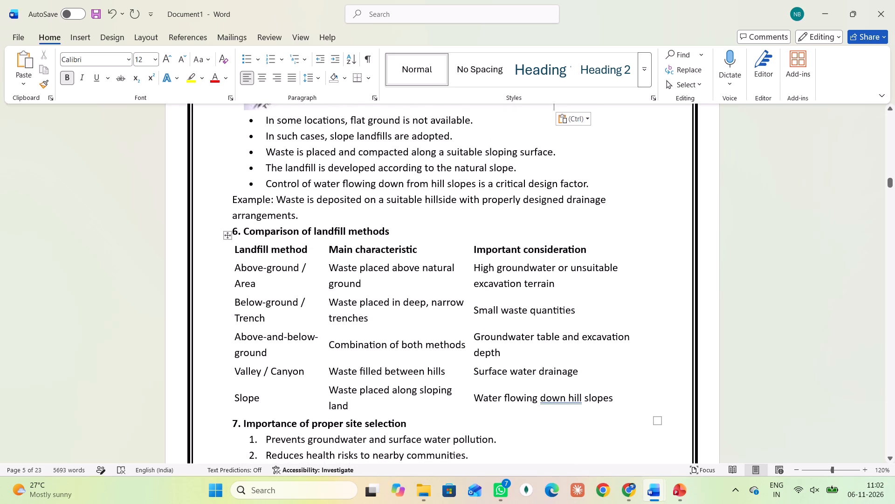
pyautogui.moveTo(617, 403); pyautogui.dragTo(230, 247, button='right')
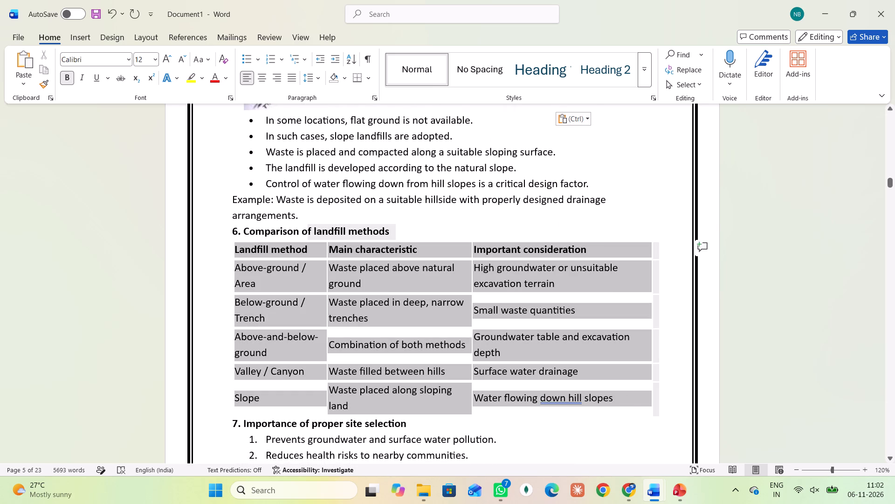
pyautogui.moveTo(230, 247); pyautogui.dragTo(220, 227, button='right')
pyautogui.press('BackSpace')
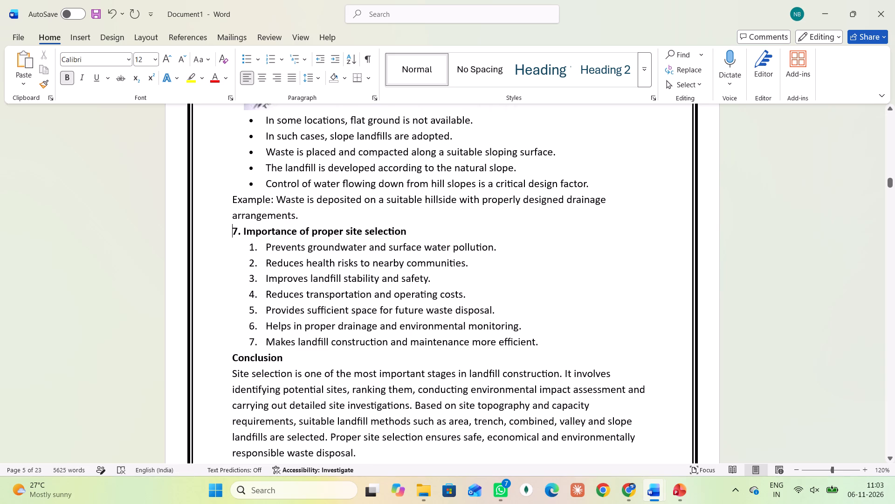
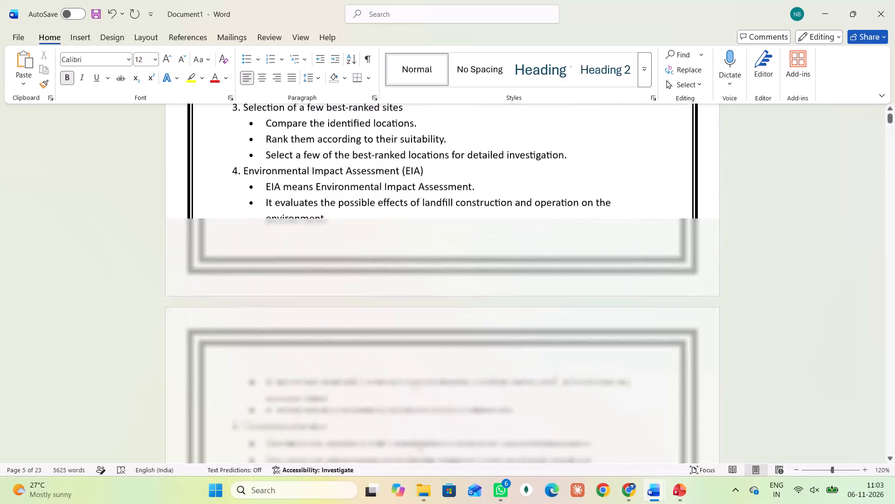
# Review the Question 1 notes in full, from the introduction and site selection procedure through the landfill types to the conclusion.
pyautogui.scroll(-1, 519, 353)
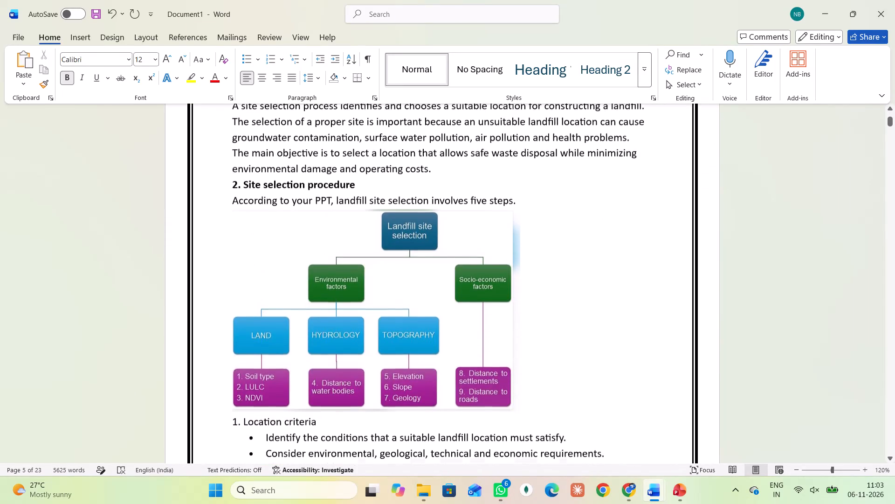
pyautogui.scroll(-5, 519, 353)
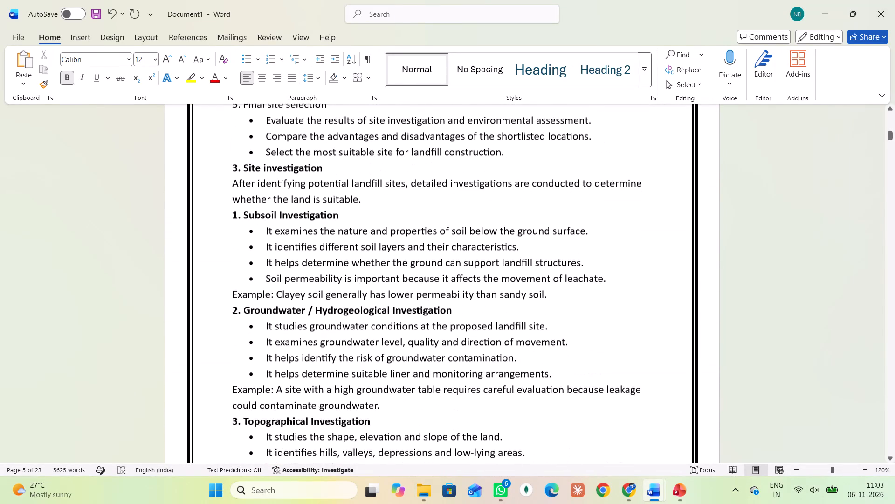
pyautogui.scroll(-3, 519, 353)
pyautogui.scroll(2, 519, 353)
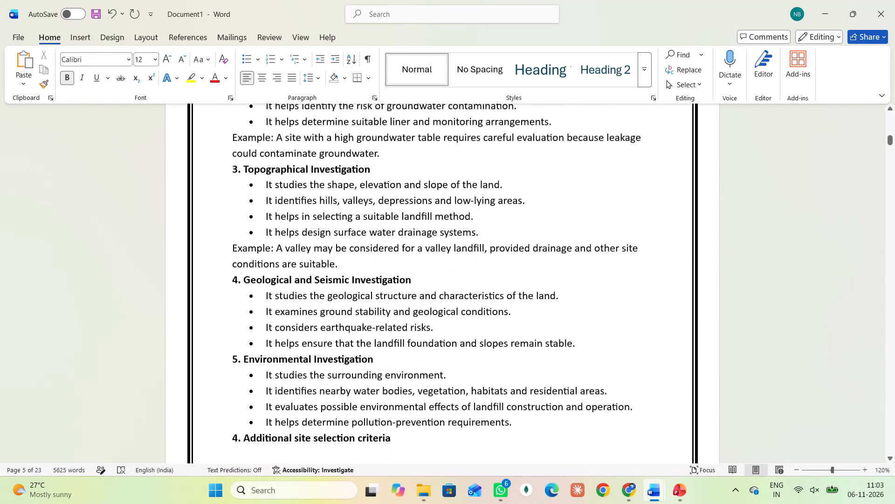
pyautogui.scroll(5, 519, 353)
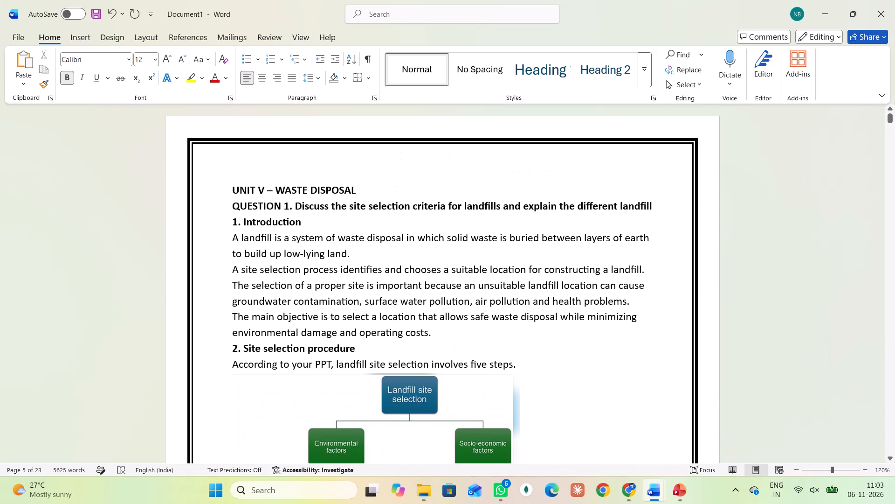
pyautogui.scroll(-3, 455, 233)
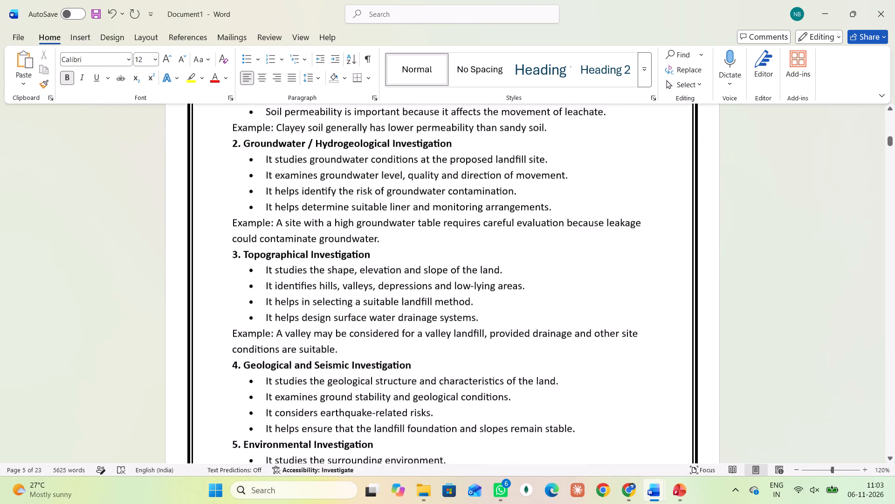
pyautogui.scroll(-7, 455, 233)
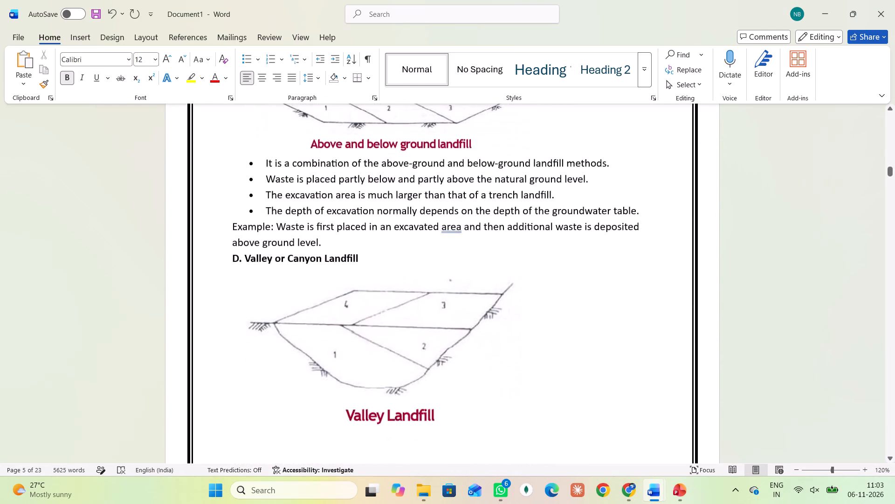
pyautogui.scroll(-5, 455, 233)
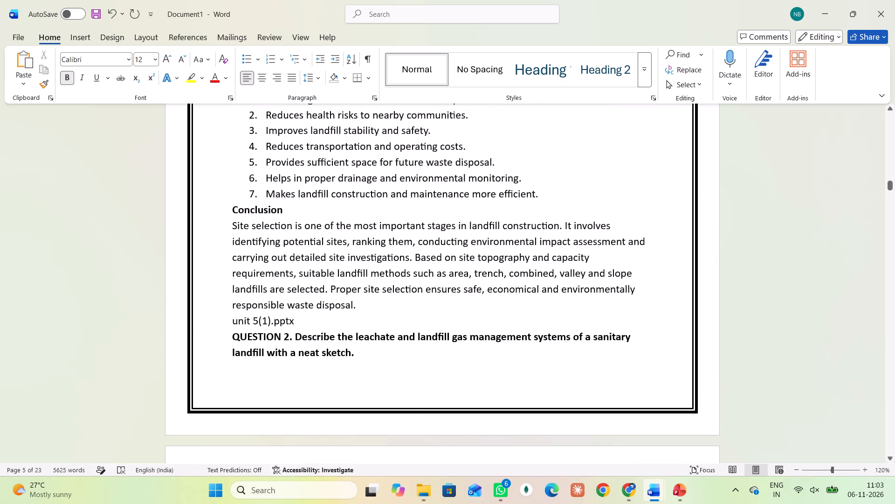
# Delete the leftover source line "unit 5(1).pptx" between the Question 1 conclusion and the QUESTION 2 heading.
pyautogui.scroll(-1, 455, 233)
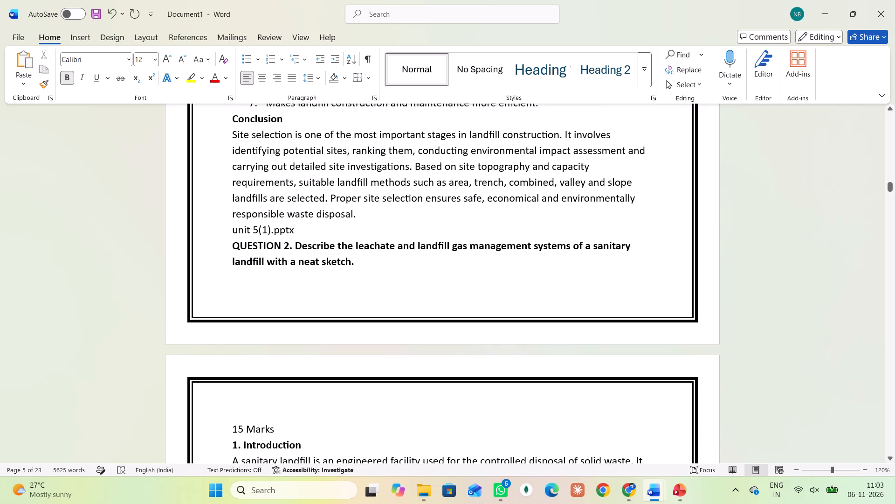
pyautogui.moveTo(314, 235); pyautogui.dragTo(212, 240)
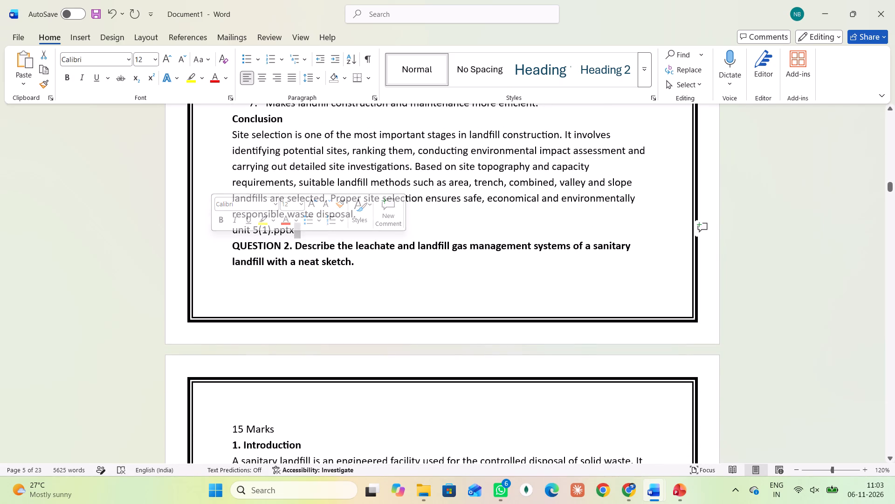
pyautogui.click(332, 260)
pyautogui.moveTo(311, 228); pyautogui.dragTo(218, 237)
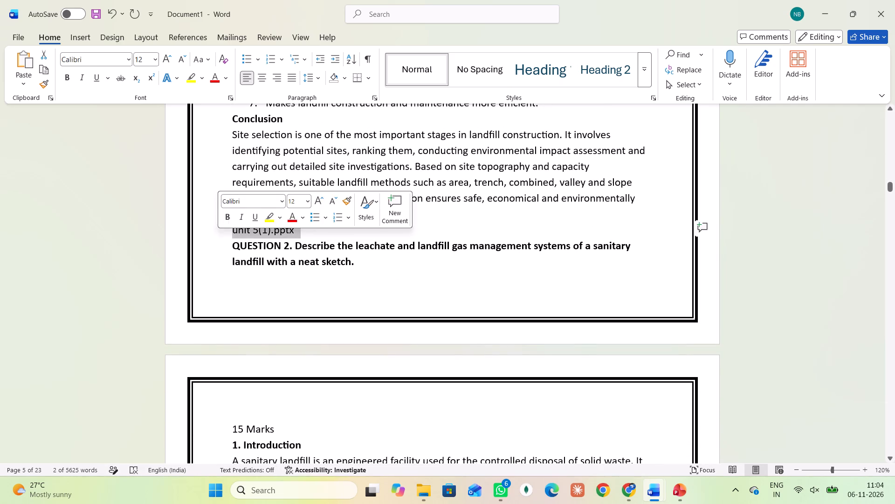
pyautogui.press('BackSpace')
# Insert two line breaks after the Question 1 conclusion so that QUESTION 2 starts on a new page.
pyautogui.click(383, 220)
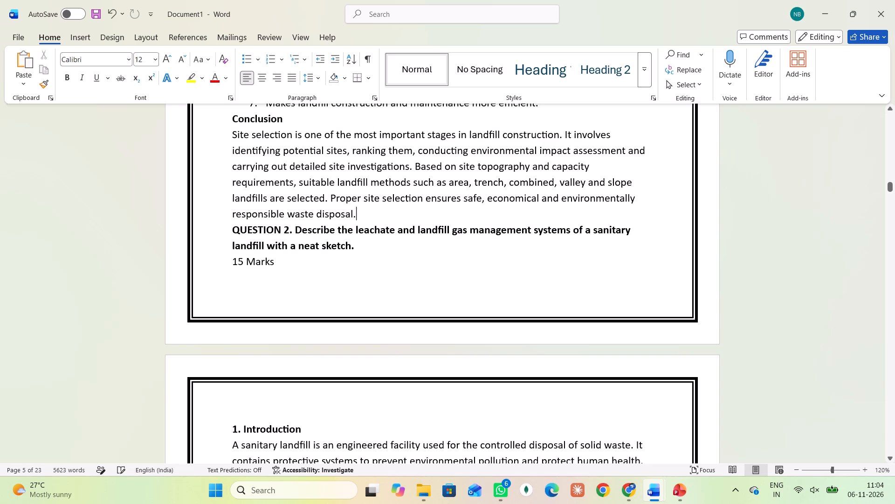
pyautogui.press('Return')
pyautogui.press('Return')
pyautogui.scroll(-1, 383, 220)
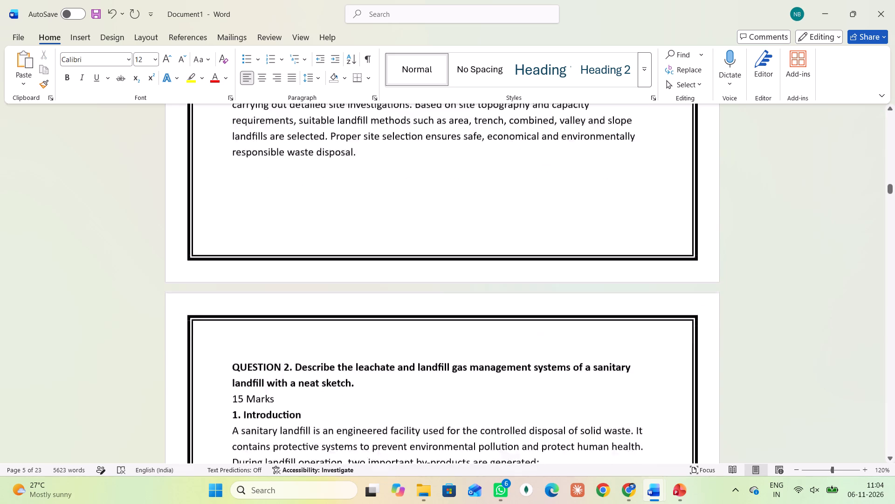
pyautogui.scroll(-1, 383, 220)
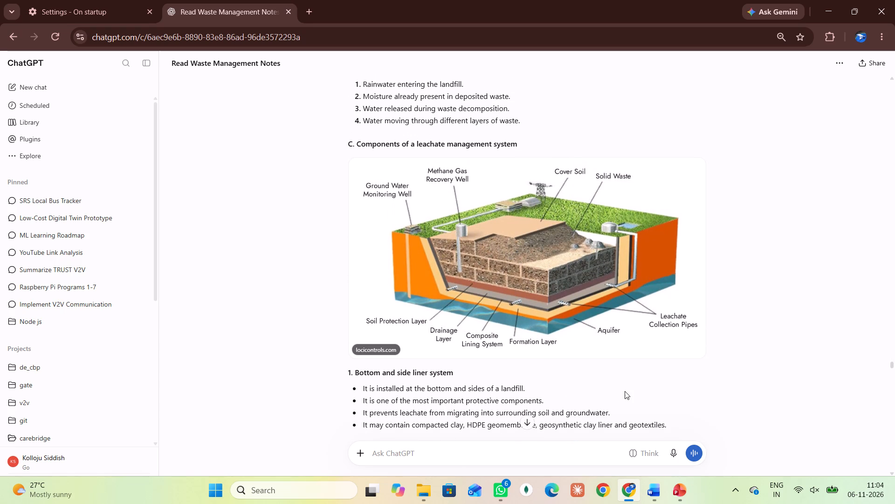
# Switch to the unit 5 PowerPoint slides and look through slide 12 onwards for diagrams relevant to leachate and landfill gas management.
pyautogui.click(642, 486)
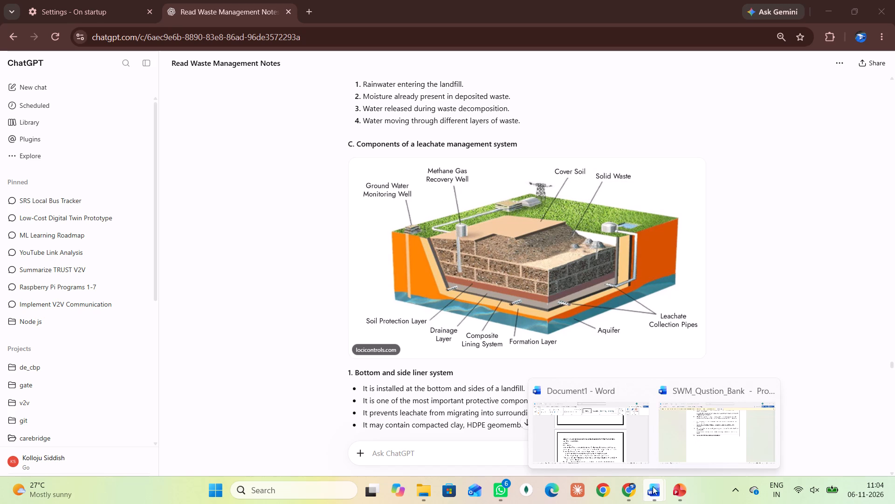
pyautogui.click(668, 487)
pyautogui.hscroll(-1, 141, 235)
pyautogui.scroll(-1, 95, 325)
pyautogui.click(105, 274)
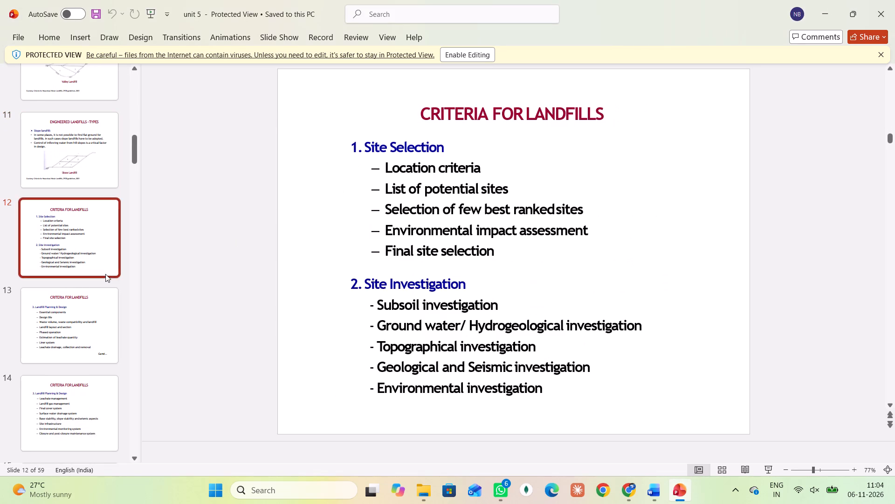
pyautogui.click(90, 331)
pyautogui.scroll(-1, 90, 331)
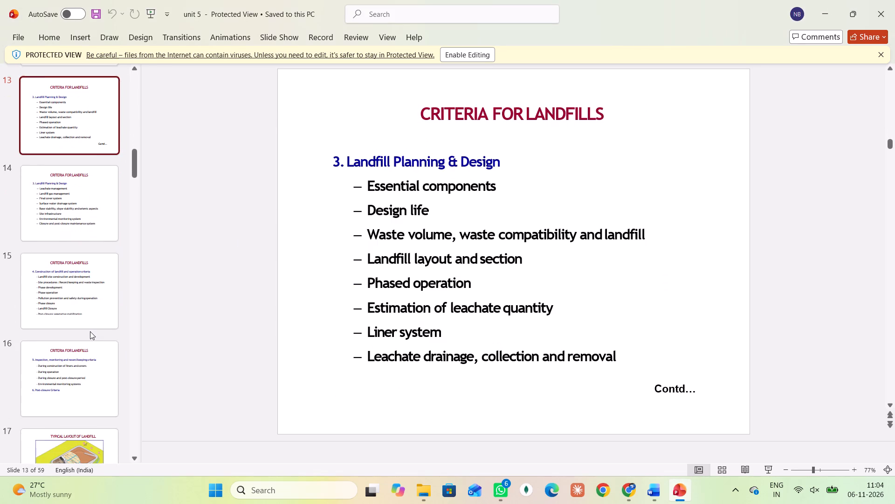
pyautogui.scroll(-1, 84, 356)
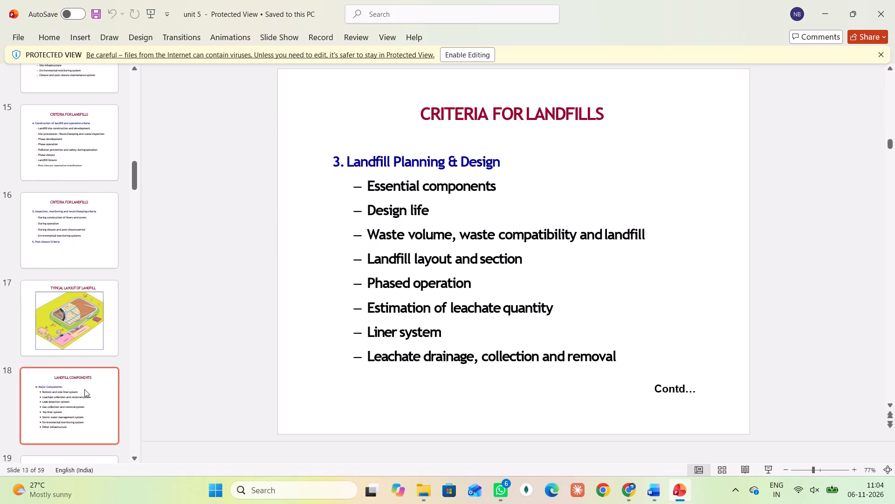
pyautogui.scroll(-2, 84, 389)
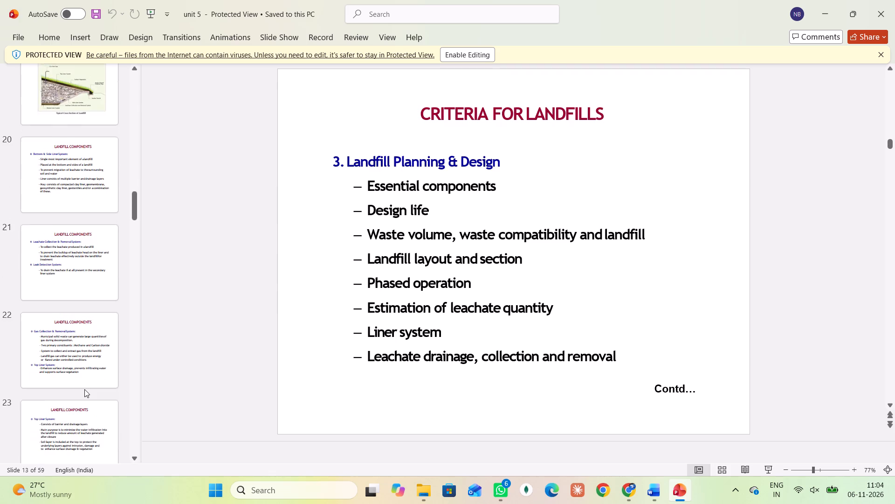
pyautogui.scroll(-3, 84, 389)
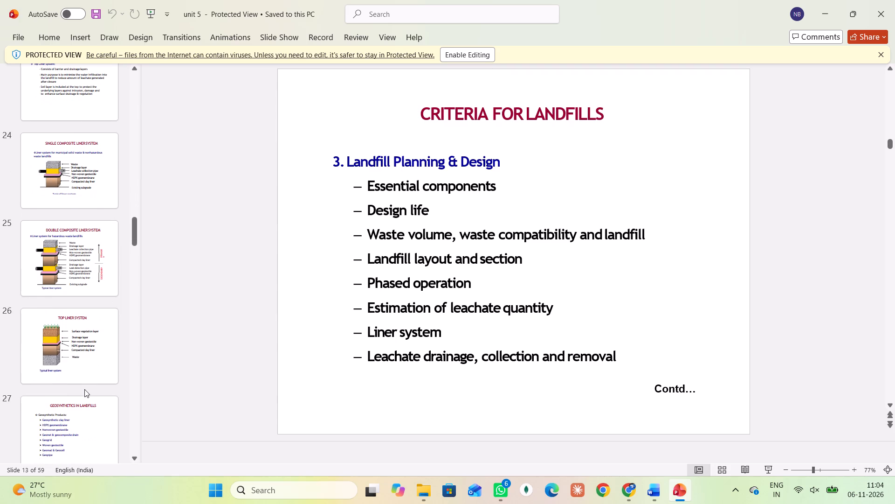
pyautogui.click(83, 284)
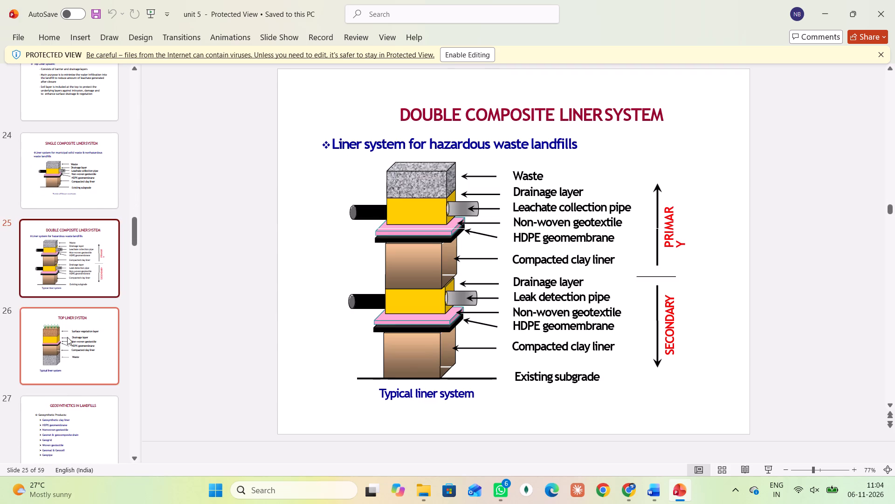
pyautogui.click(68, 361)
pyautogui.scroll(-1, 68, 361)
pyautogui.click(68, 361)
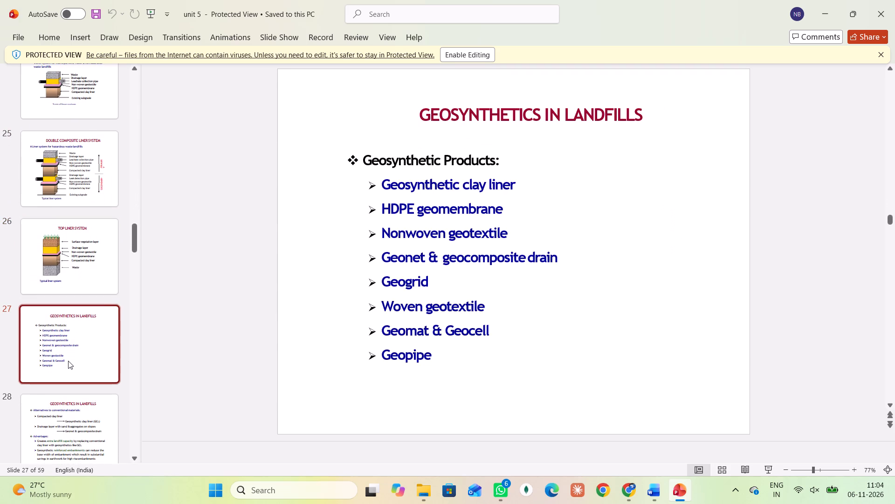
pyautogui.scroll(-1, 68, 361)
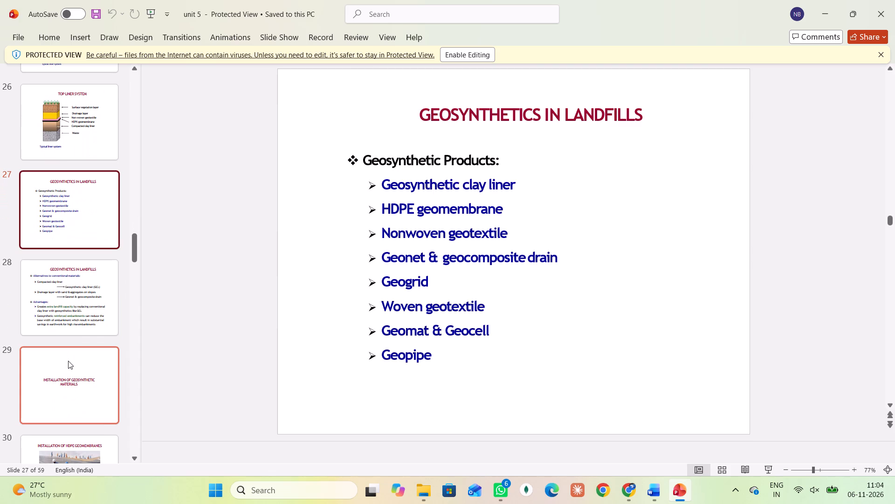
pyautogui.click(68, 361)
pyautogui.scroll(-1, 68, 361)
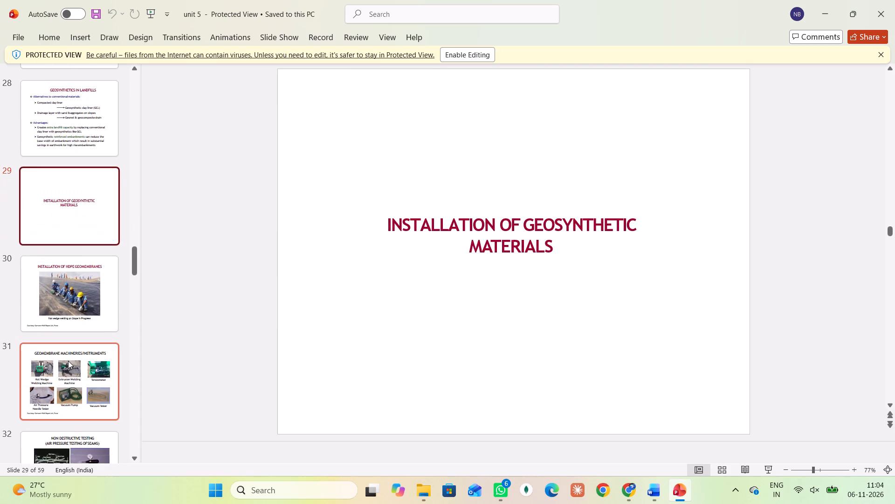
pyautogui.scroll(-6, 68, 361)
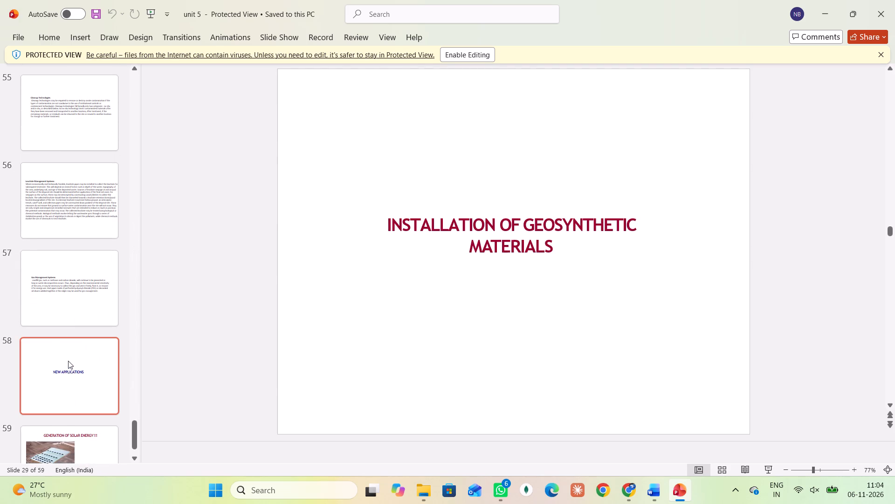
# Switch to the Word notes in Document1 and check the start of the QUESTION 2 answer.
pyautogui.click(653, 496)
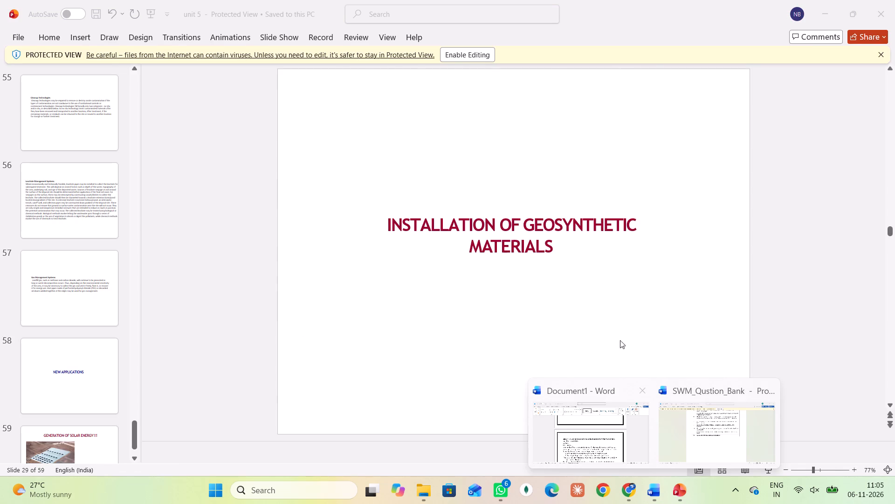
pyautogui.click(702, 415)
pyautogui.click(672, 493)
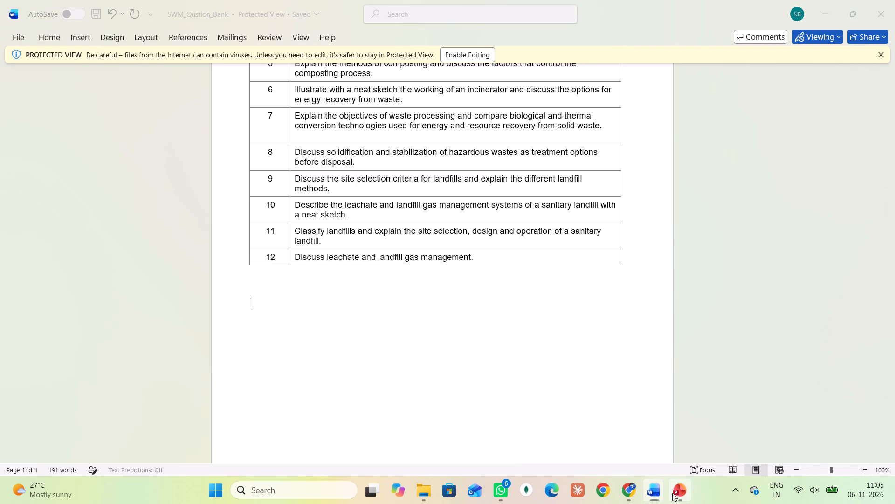
pyautogui.click(626, 494)
pyautogui.click(645, 494)
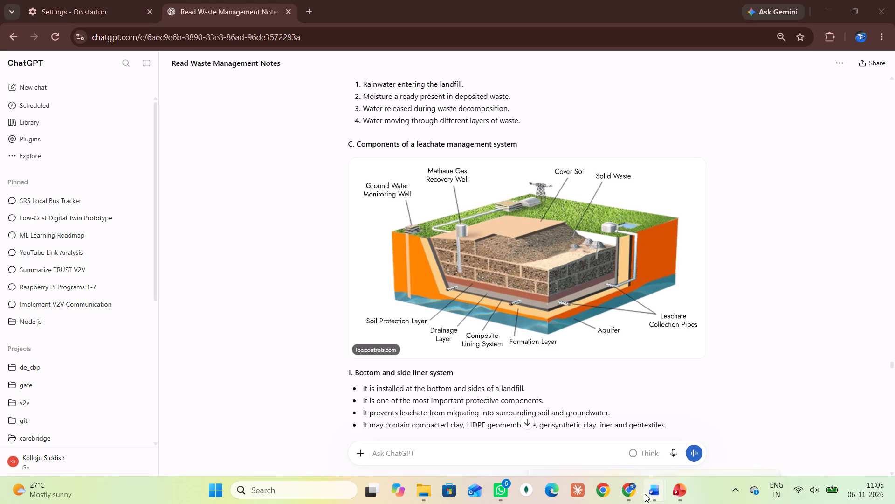
pyautogui.click(640, 432)
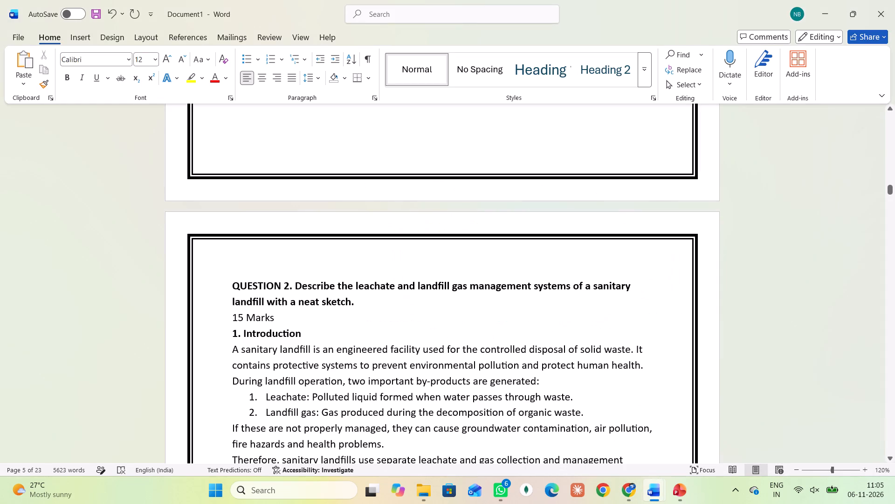
pyautogui.scroll(-1, 521, 387)
pyautogui.scroll(1, 521, 387)
# Switch to the ChatGPT conversation and snip the labelled landfill diagram under "C. Components of a leachate management system".
pyautogui.hotkey('alt', 'Tab')
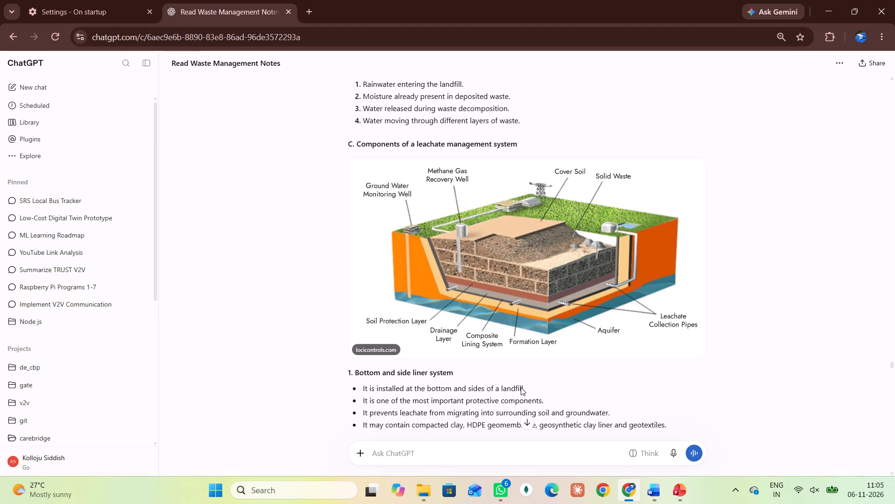
pyautogui.click(521, 387)
pyautogui.press('shift+super+s')
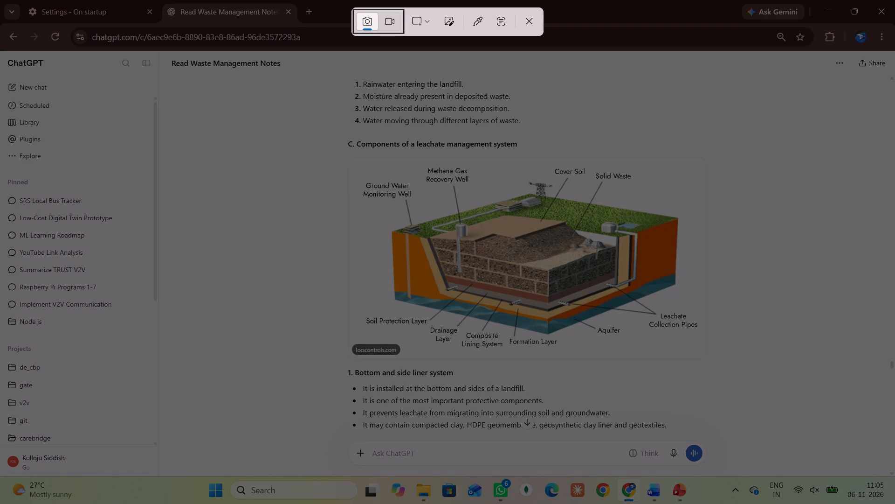
pyautogui.moveTo(353, 156); pyautogui.dragTo(683, 322)
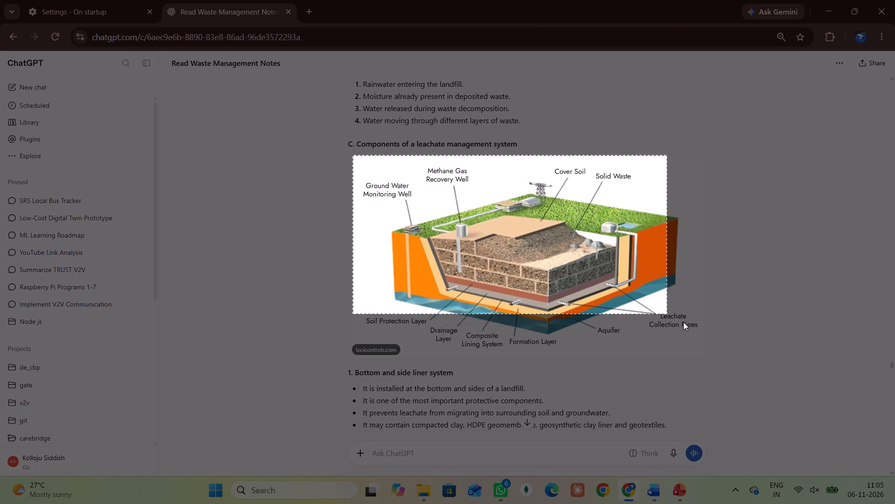
pyautogui.moveTo(683, 322); pyautogui.dragTo(712, 347)
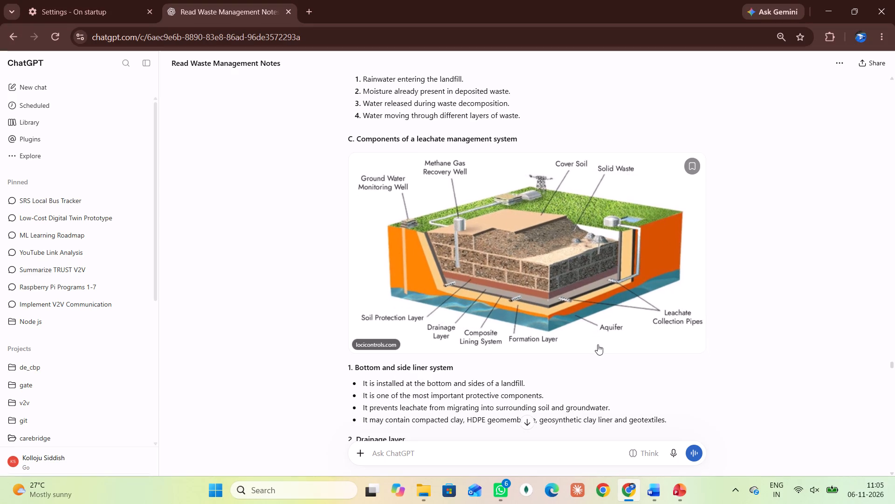
# Look through ChatGPT's leachate management answer, from the component list to the start of the landfill gas management system.
pyautogui.scroll(-2, 598, 344)
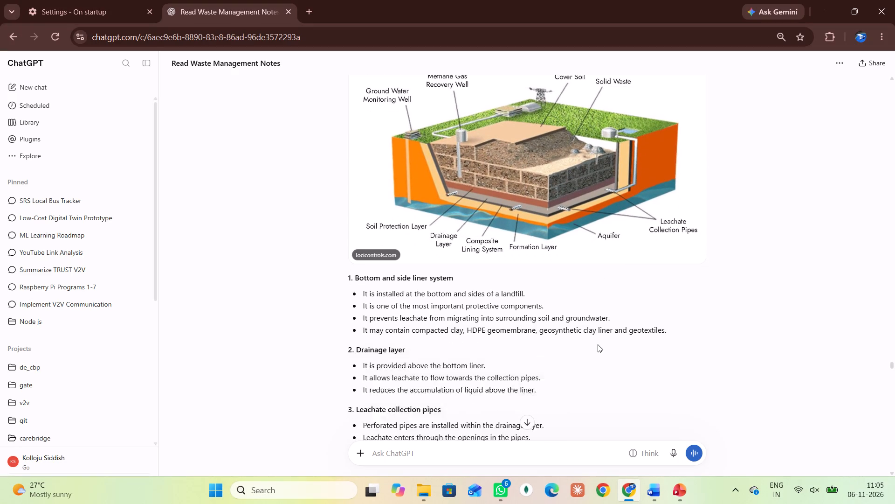
pyautogui.scroll(-2, 598, 344)
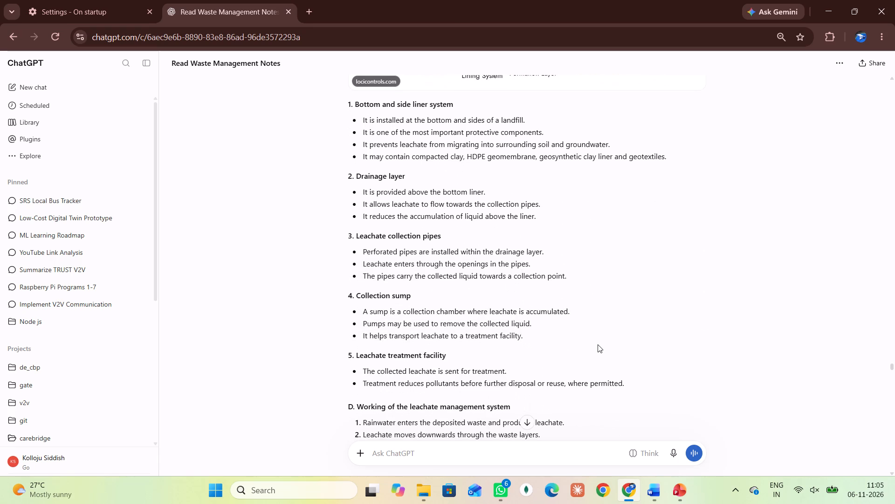
pyautogui.scroll(-2, 598, 344)
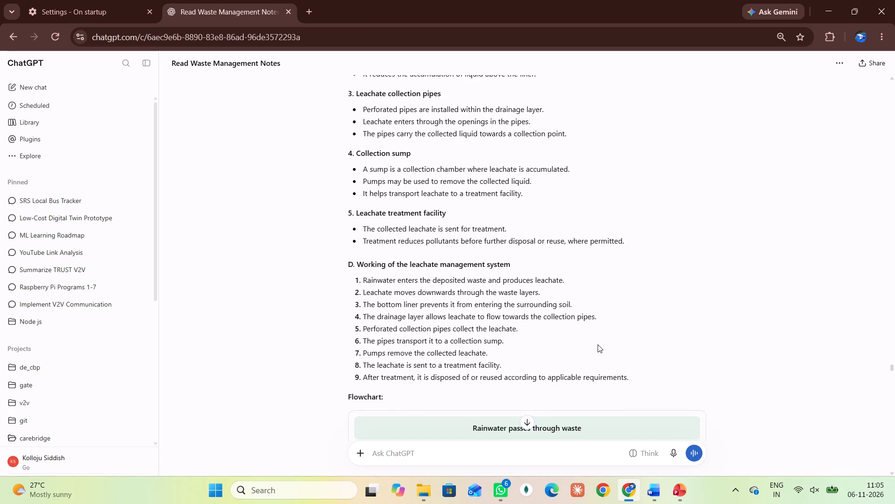
pyautogui.scroll(-5, 598, 344)
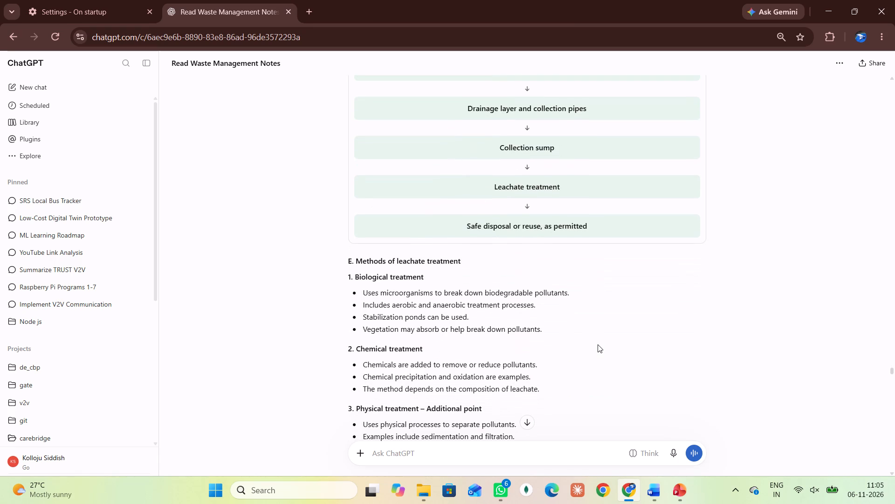
pyautogui.scroll(-4, 598, 344)
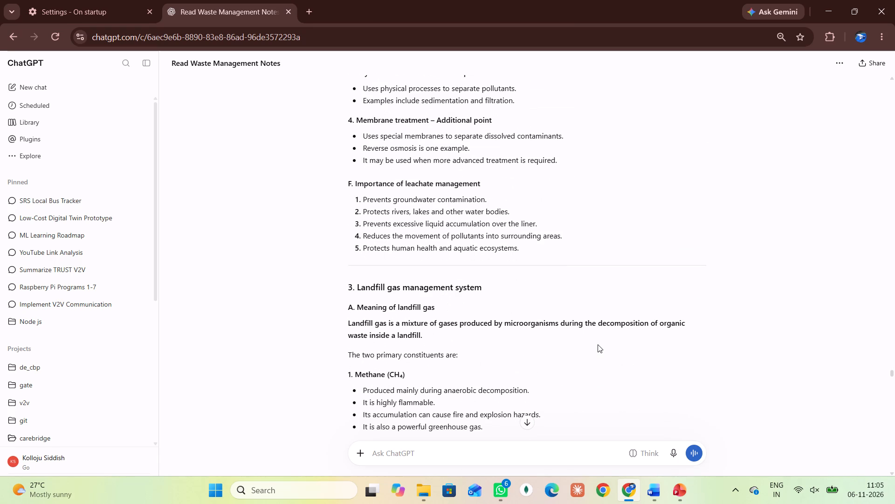
pyautogui.scroll(6, 598, 344)
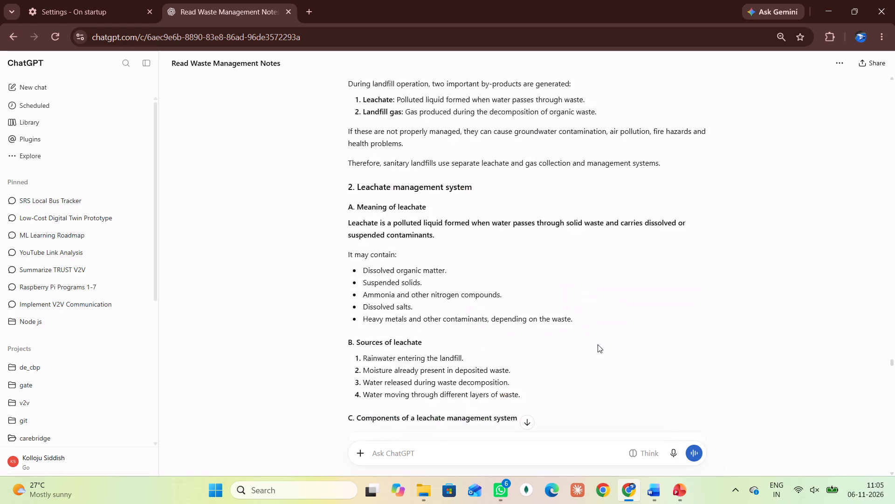
pyautogui.scroll(1, 598, 344)
# In Document1, replace the "The Science of Landfills" and "locicontrols.com" links under "C. Components of a leachate management system" with the snipped diagram.
pyautogui.click(645, 501)
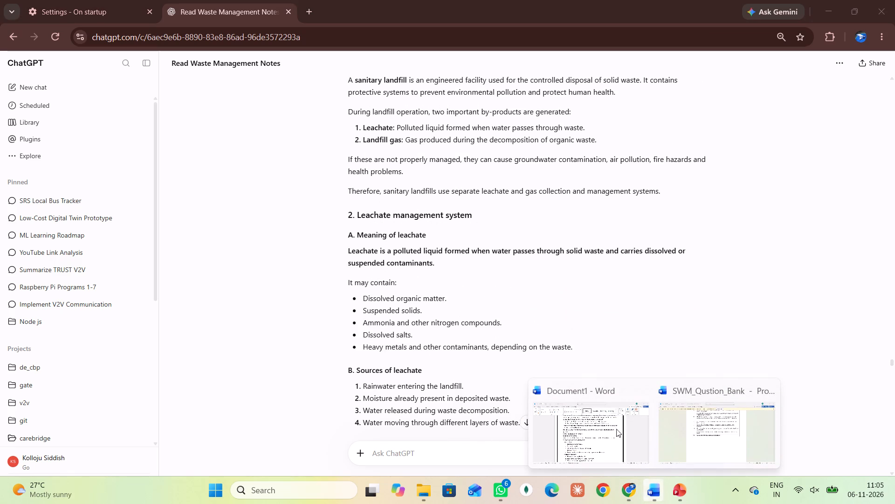
pyautogui.click(605, 420)
pyautogui.scroll(-1, 352, 442)
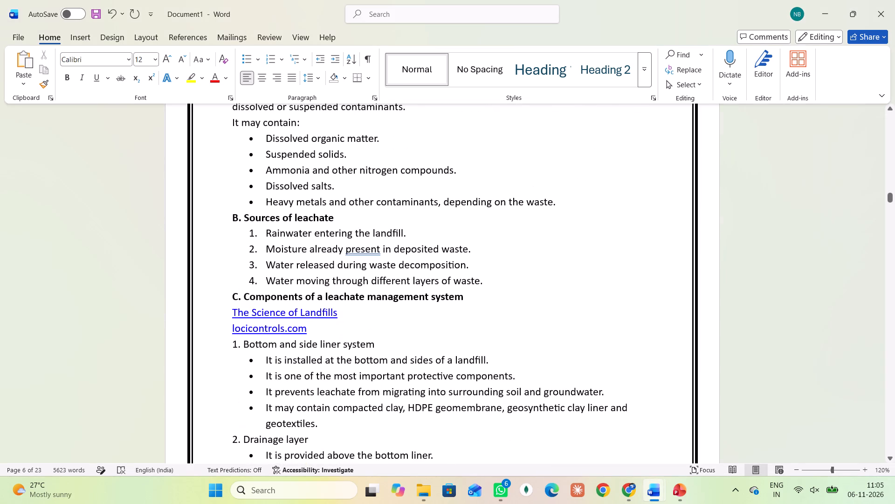
pyautogui.moveTo(314, 330); pyautogui.dragTo(242, 319)
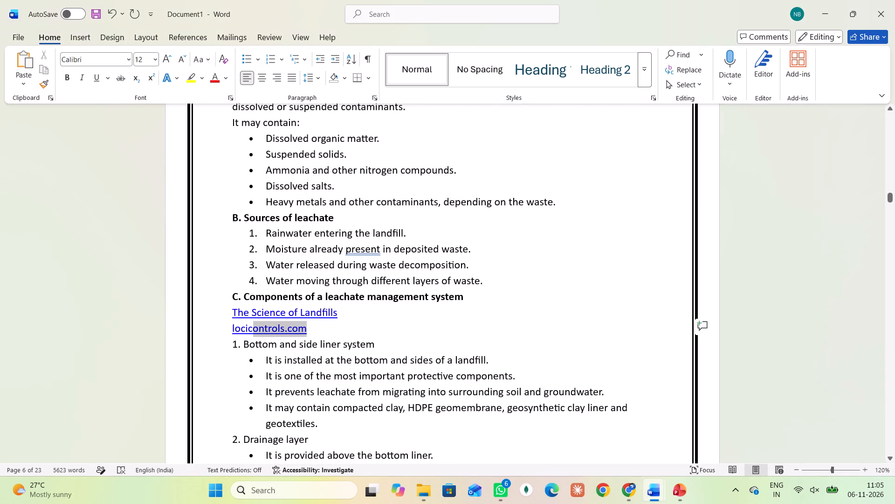
pyautogui.moveTo(242, 319); pyautogui.dragTo(231, 314)
pyautogui.hotkey('ctrl', 'v')
pyautogui.click(365, 356)
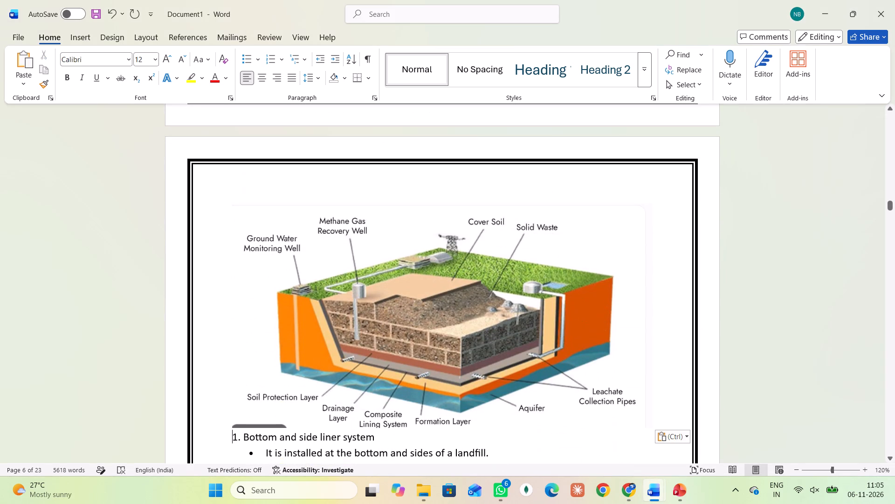
# Shrink the pasted landfill diagram and put the "1. Bottom and side liner system" heading on its own line below it.
pyautogui.moveTo(652, 430); pyautogui.dragTo(578, 372)
pyautogui.click(620, 326)
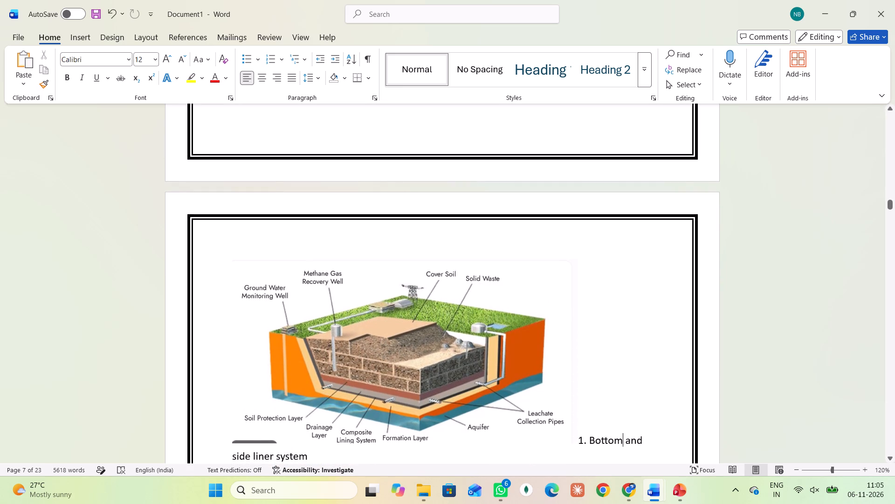
pyautogui.click(583, 441)
pyautogui.press('Left')
pyautogui.press('Return')
# Review the Word notes from the UNIT V – WASTE DISPOSAL title through to the QUESTION 2 introduction.
pyautogui.scroll(1, 439, 364)
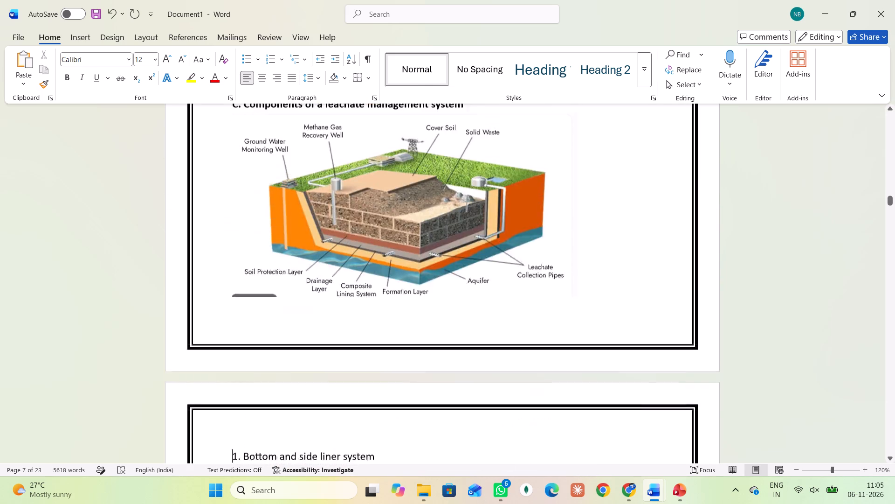
pyautogui.scroll(1, 439, 364)
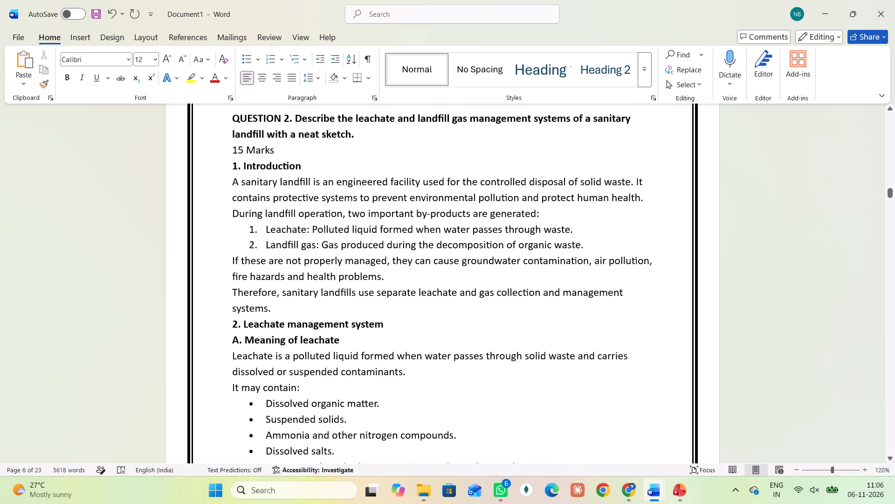
pyautogui.scroll(20, 439, 364)
pyautogui.scroll(7, 439, 364)
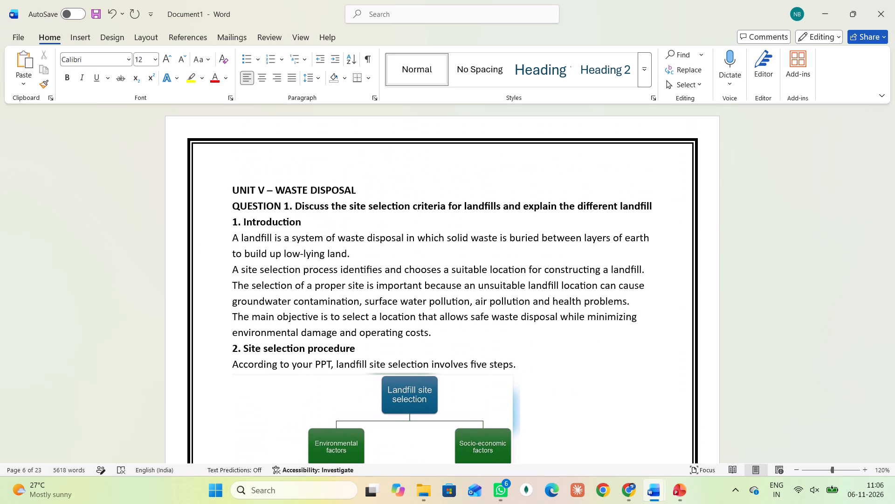
pyautogui.scroll(-10, 439, 364)
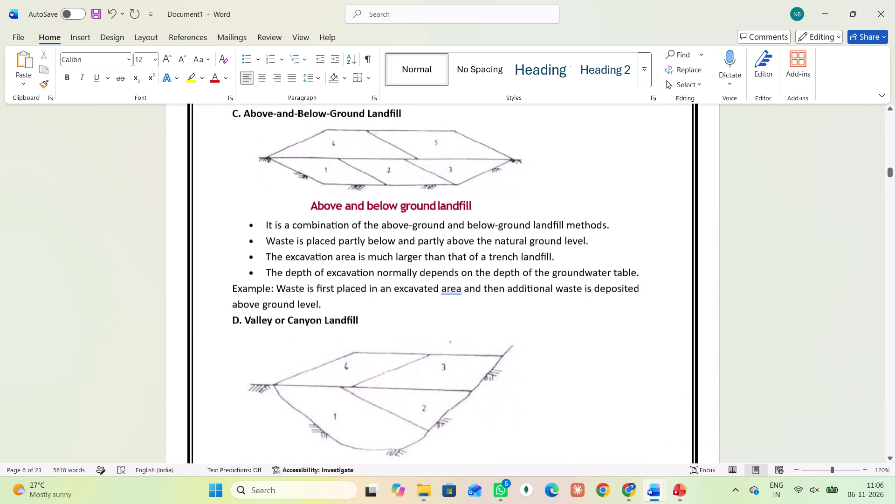
pyautogui.scroll(-5, 439, 364)
pyautogui.scroll(1, 439, 364)
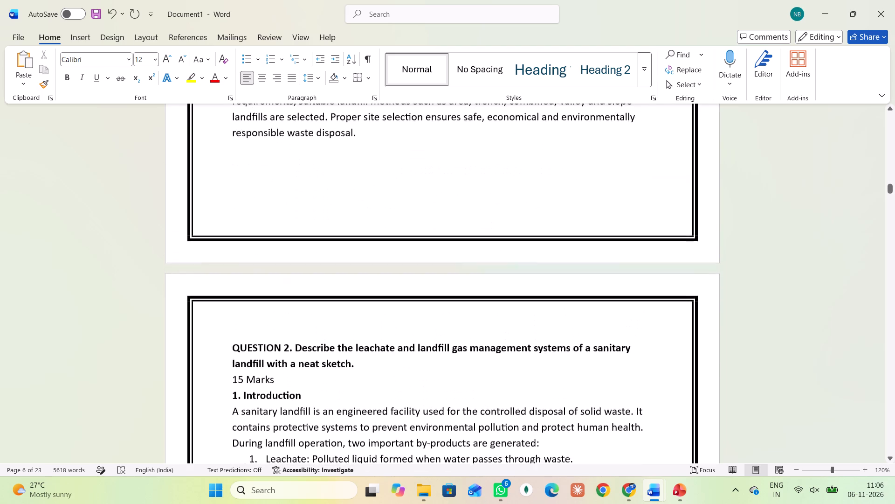
pyautogui.scroll(1, 439, 364)
pyautogui.scroll(-1, 439, 364)
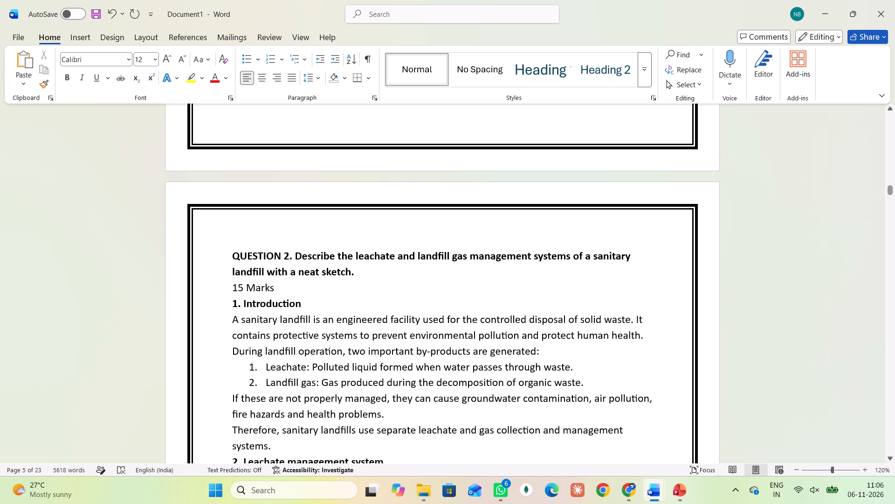
# In the QUESTION 2 introduction, start the sentence "It contains protective systems to prevent environmental pollution" on a new line.
pyautogui.click(634, 319)
pyautogui.press('Return')
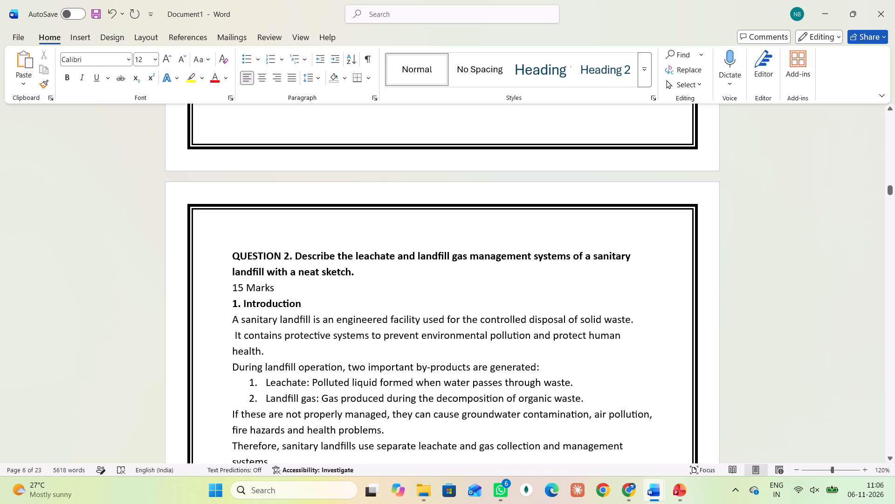
pyautogui.rightClick(565, 354)
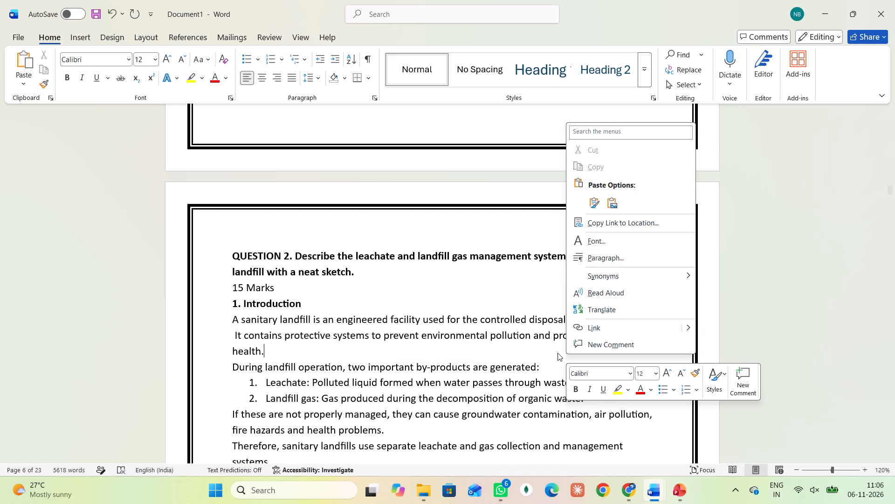
pyautogui.click(439, 350)
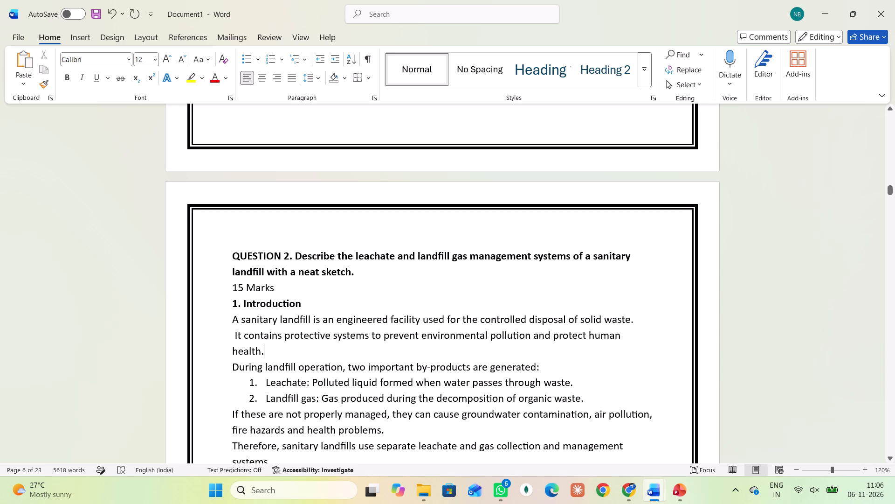
pyautogui.scroll(-1, 439, 350)
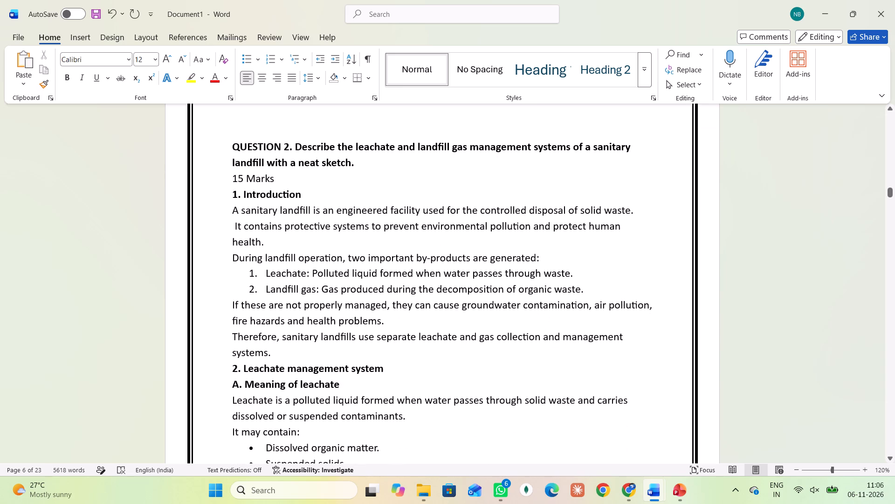
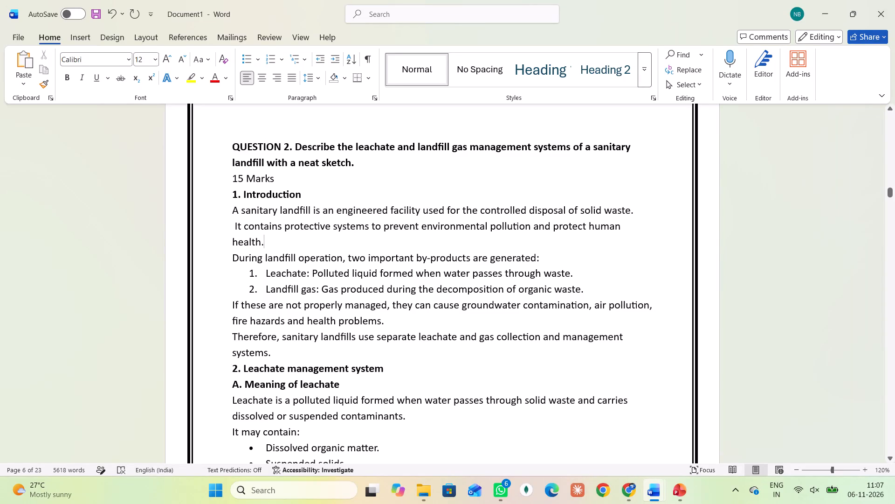
# Review QUESTION 2 in the Word notes from the introduction through the leachate sources to the landfill diagram and the liner and drainage components.
pyautogui.scroll(-1, 372, 373)
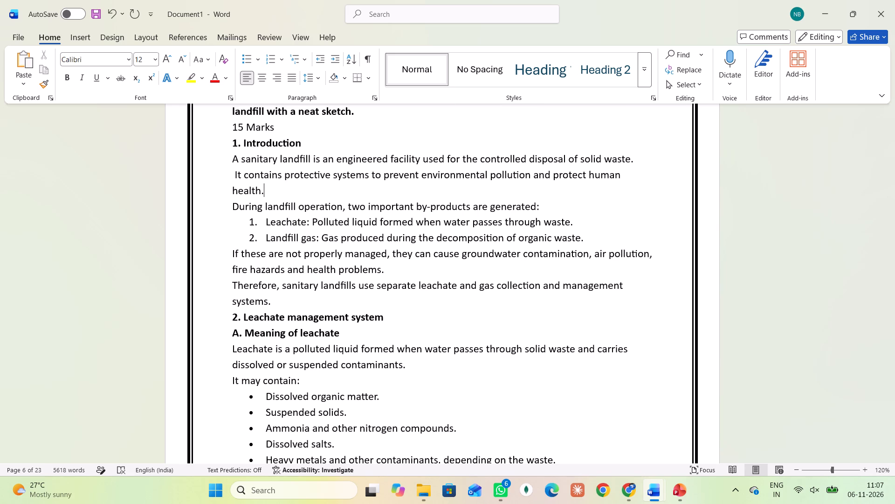
pyautogui.scroll(-1, 372, 373)
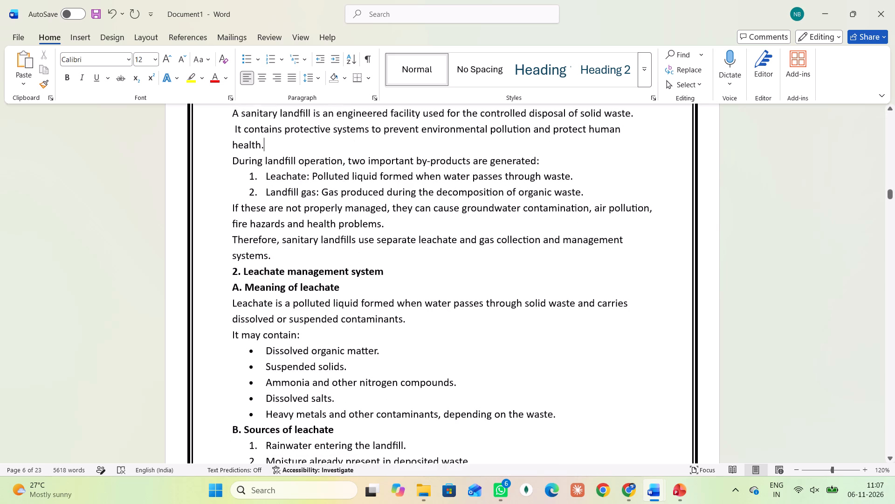
pyautogui.scroll(-1, 372, 373)
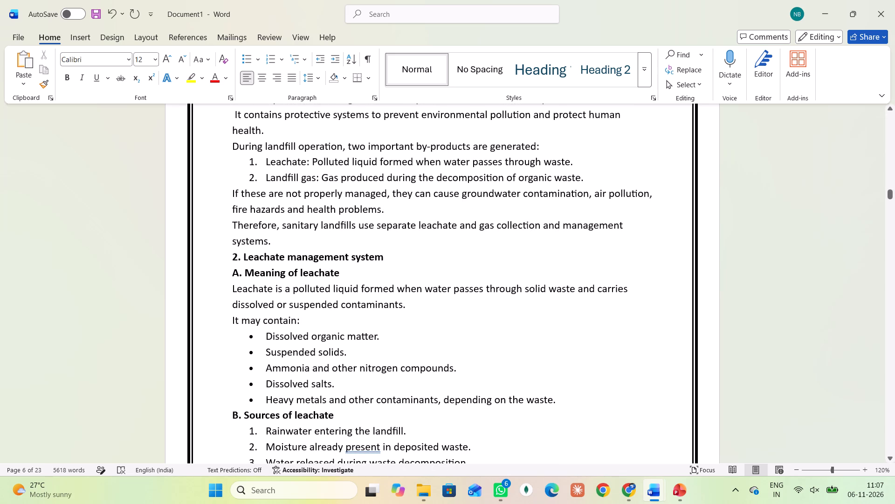
pyautogui.scroll(-1, 372, 373)
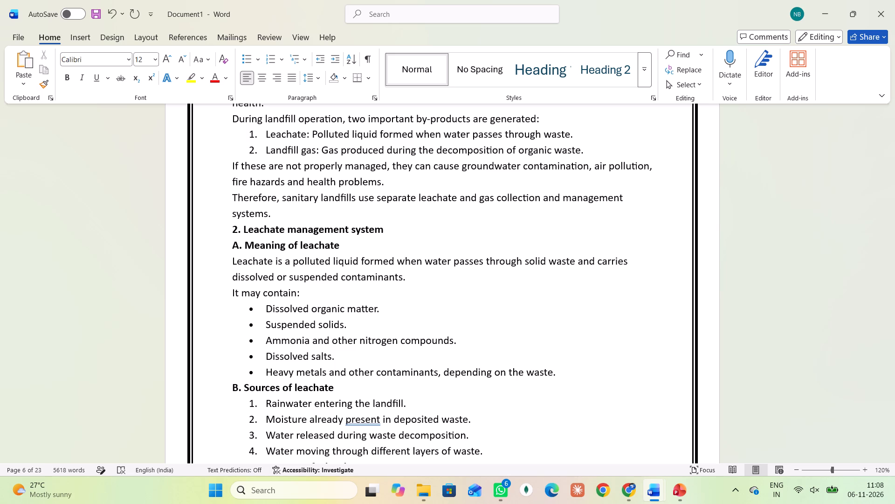
pyautogui.scroll(-1, 372, 373)
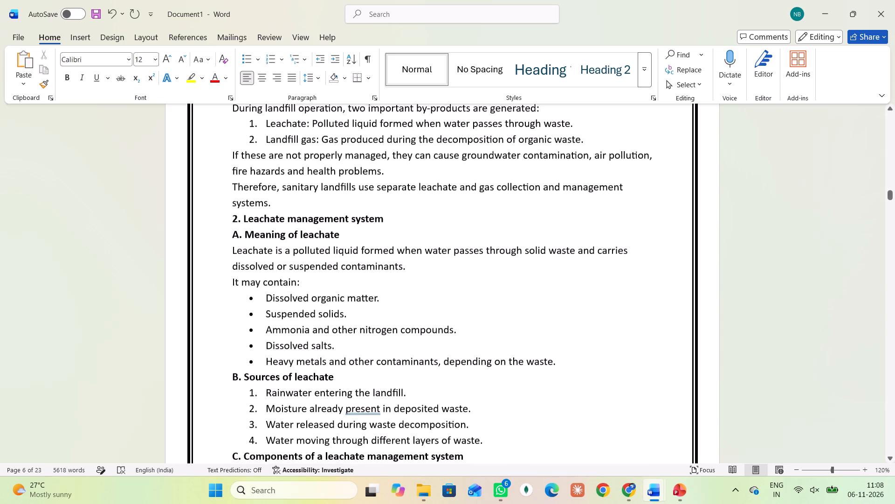
pyautogui.scroll(-2, 372, 373)
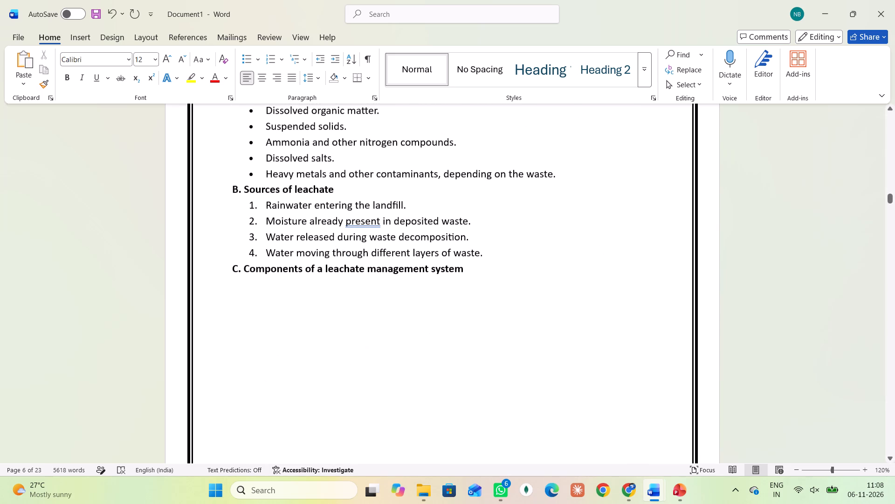
pyautogui.hscroll(1, 372, 373)
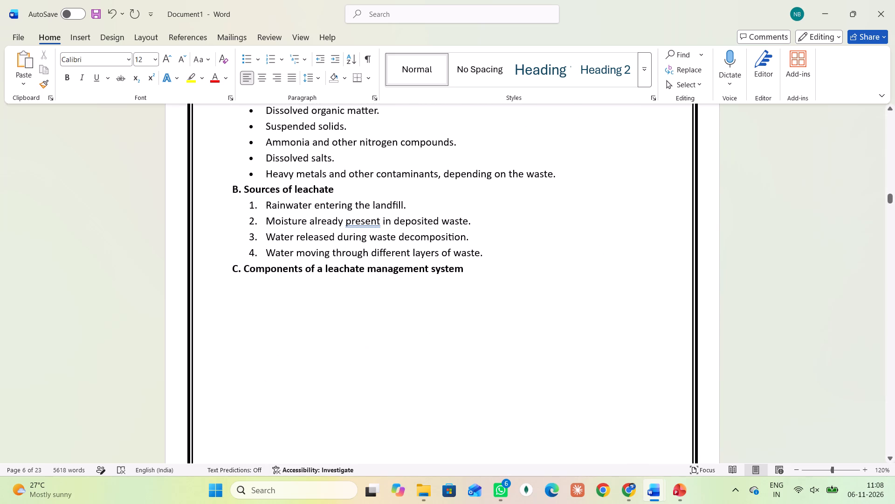
pyautogui.hscroll(1, 372, 373)
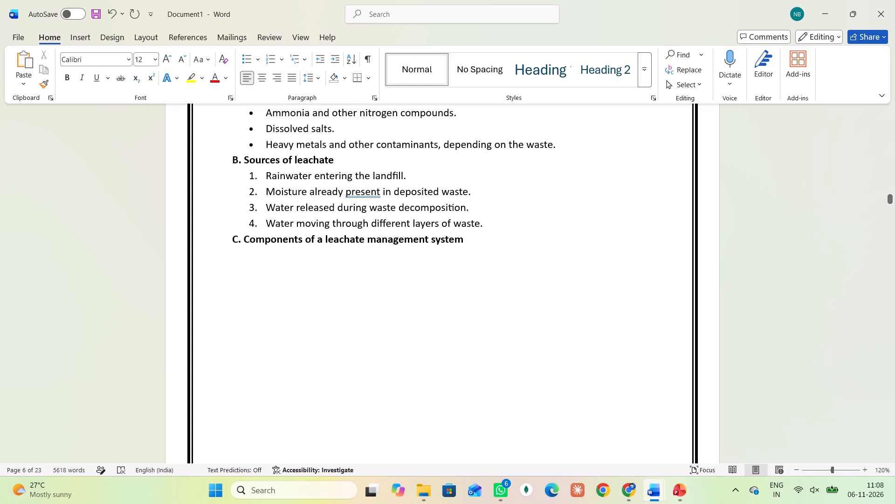
pyautogui.scroll(1, 372, 373)
pyautogui.scroll(-1, 372, 373)
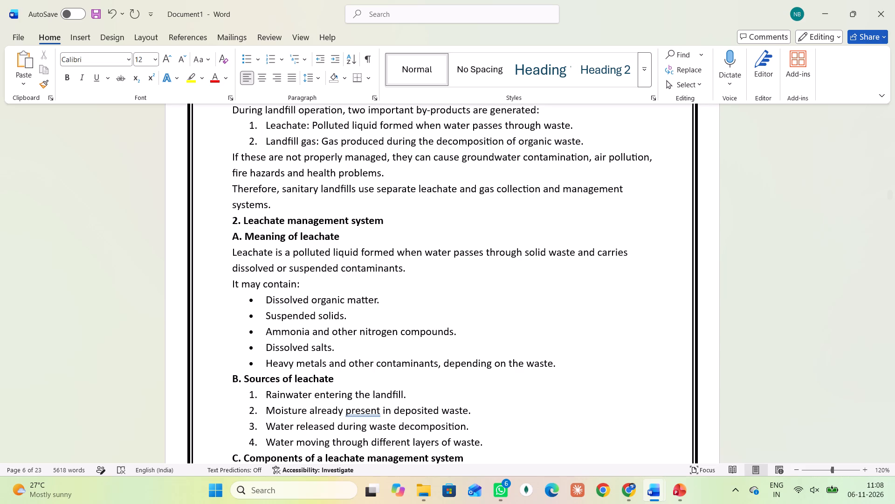
pyautogui.scroll(-1, 372, 373)
pyautogui.hscroll(1, 372, 373)
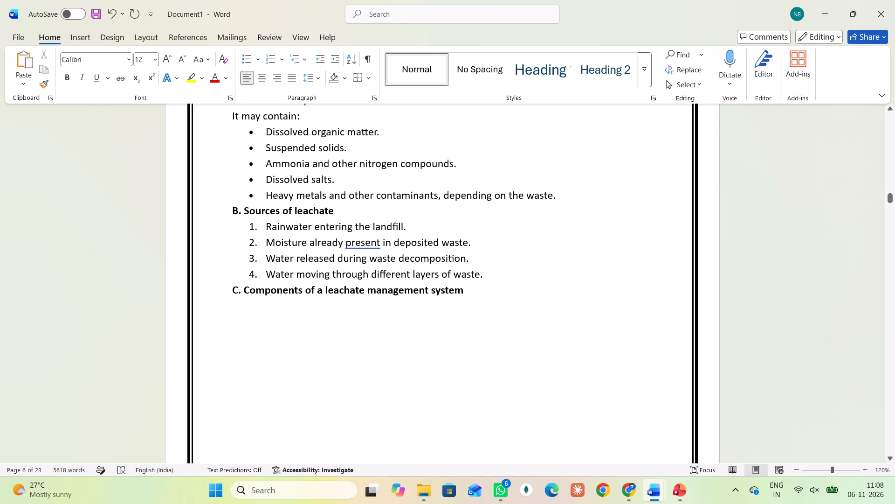
pyautogui.hscroll(2, 372, 373)
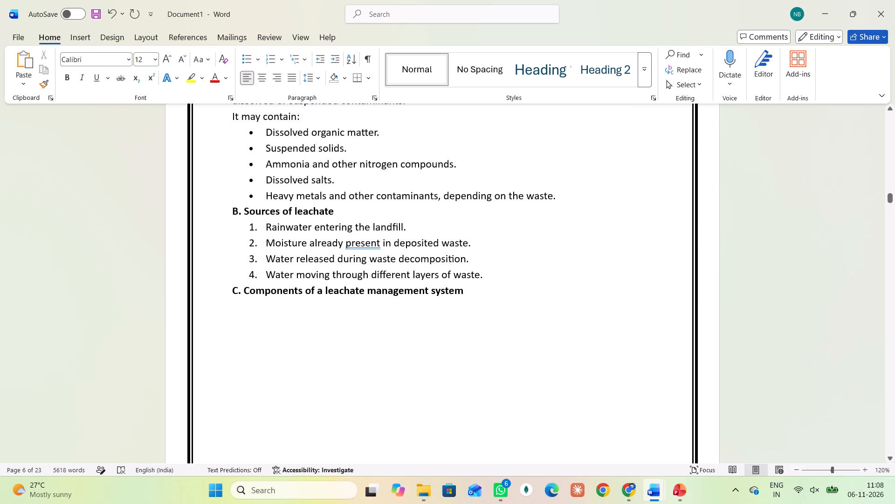
pyautogui.hscroll(1, 372, 373)
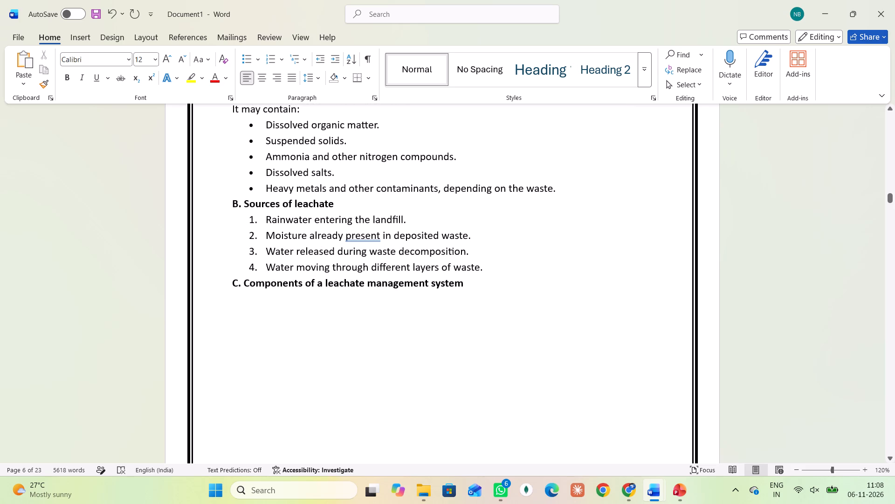
pyautogui.scroll(-2, 372, 373)
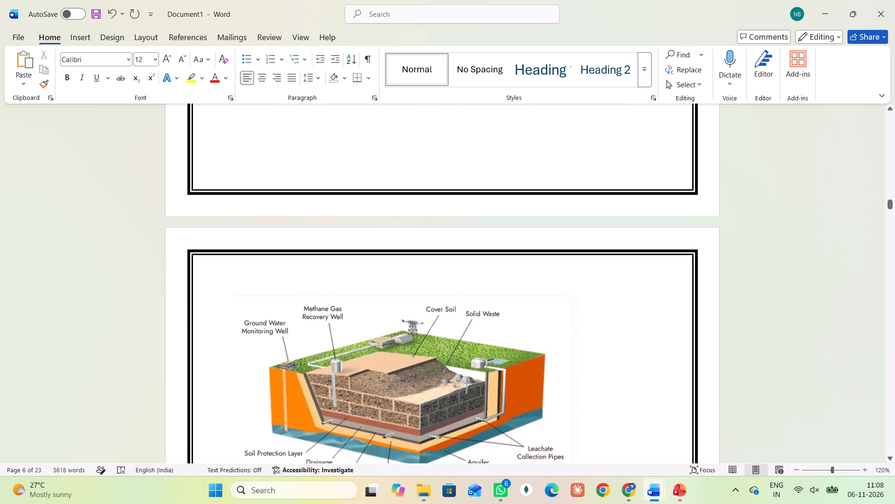
pyautogui.scroll(-2, 372, 373)
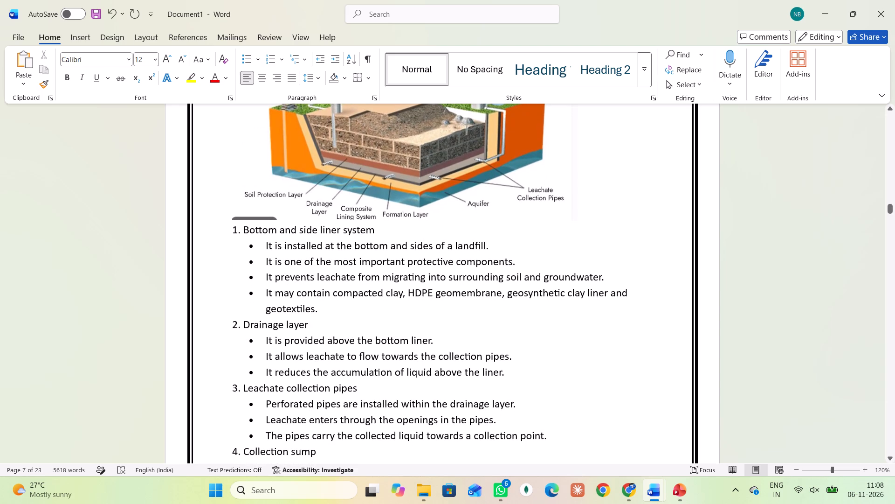
pyautogui.keyDown('alt'); pyautogui.click(385, 350); pyautogui.keyUp('alt')
pyautogui.hotkey('alt', 'Tab')
pyautogui.hotkey('alt', 'Tab')
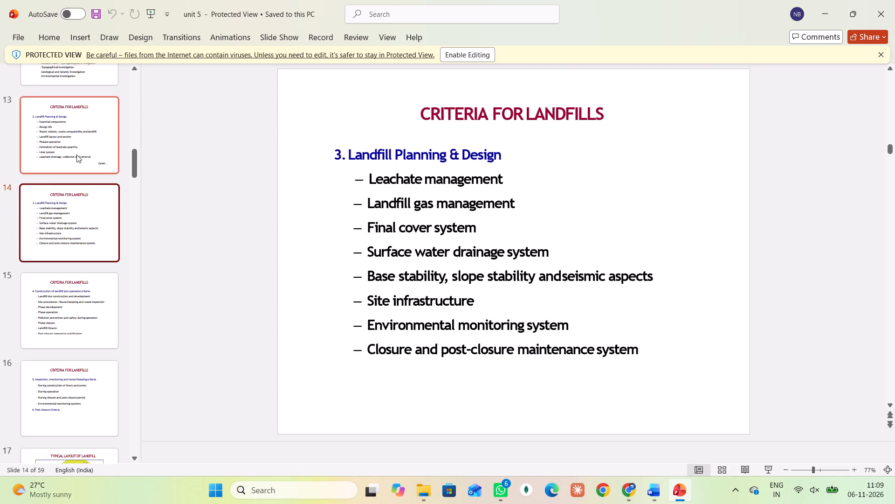
pyautogui.click(76, 154)
pyautogui.scroll(1, 76, 154)
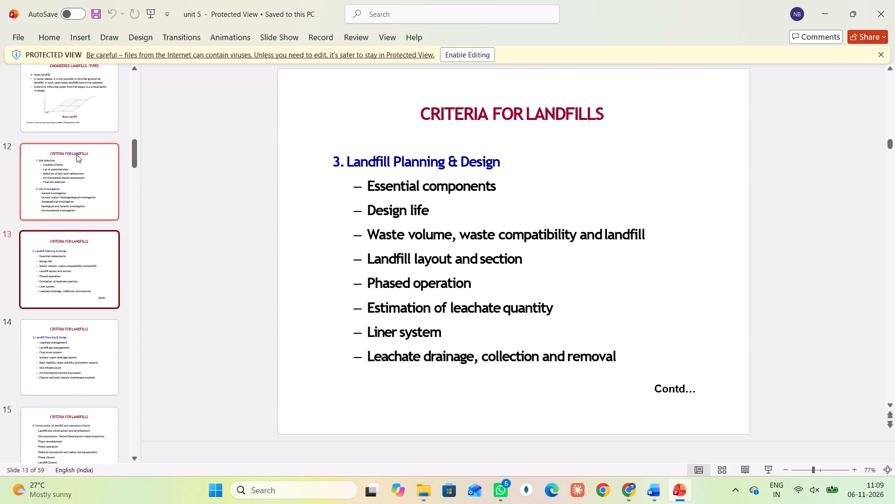
pyautogui.click(76, 154)
pyautogui.scroll(1, 76, 158)
pyautogui.scroll(-1, 76, 158)
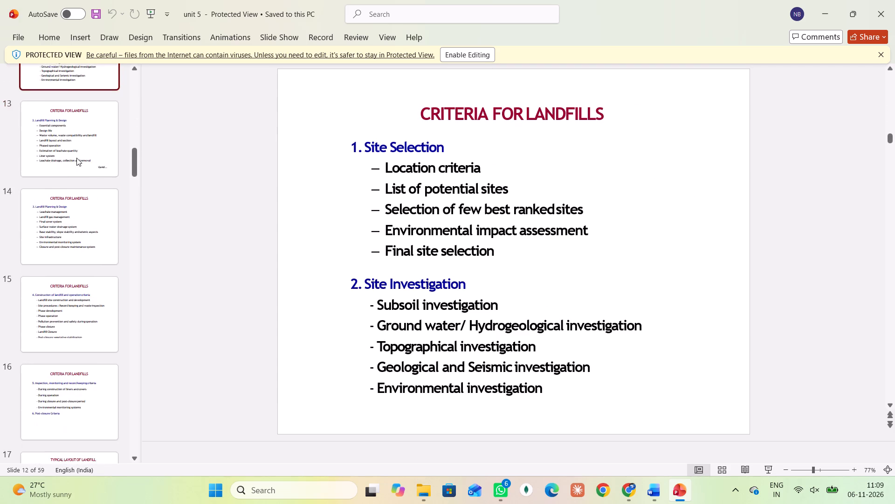
pyautogui.scroll(-1, 76, 158)
pyautogui.click(66, 216)
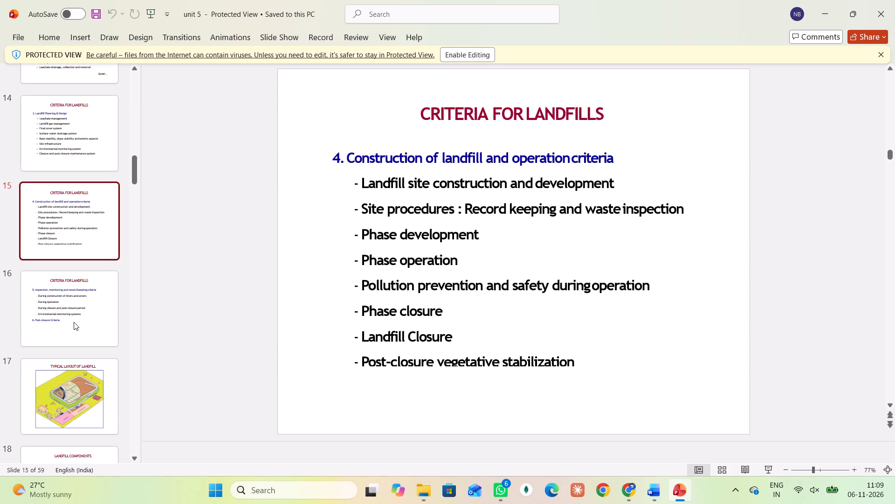
pyautogui.click(74, 322)
pyautogui.scroll(-1, 74, 322)
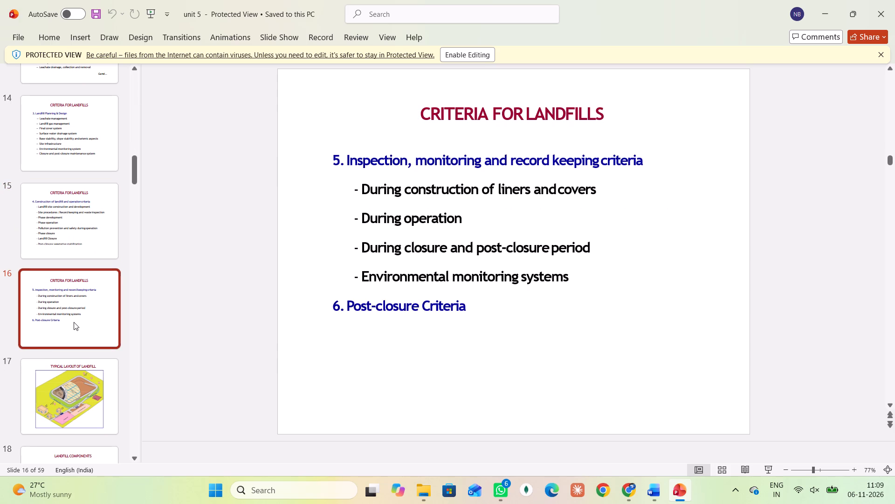
pyautogui.click(59, 382)
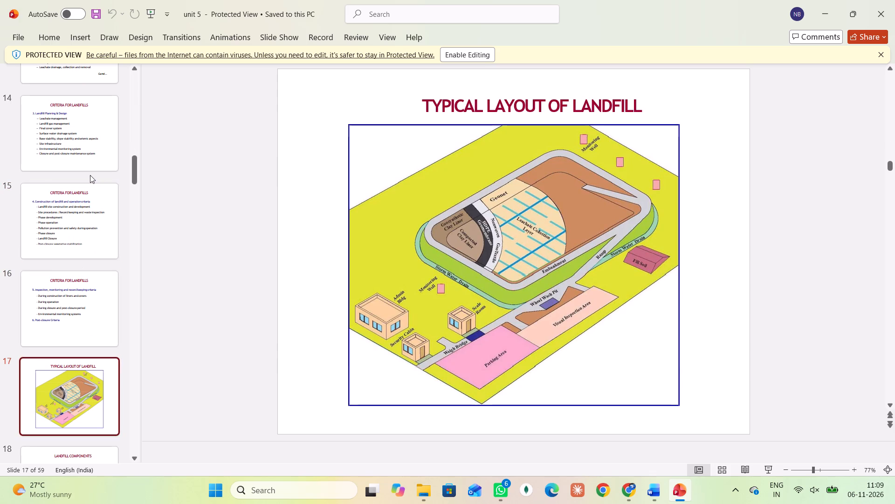
# Re-examine the "Criteria for Landfills" slides, from site selection through planning, design and construction to the inspection and post-closure criteria.
pyautogui.scroll(1, 90, 175)
pyautogui.click(90, 175)
pyautogui.click(95, 154)
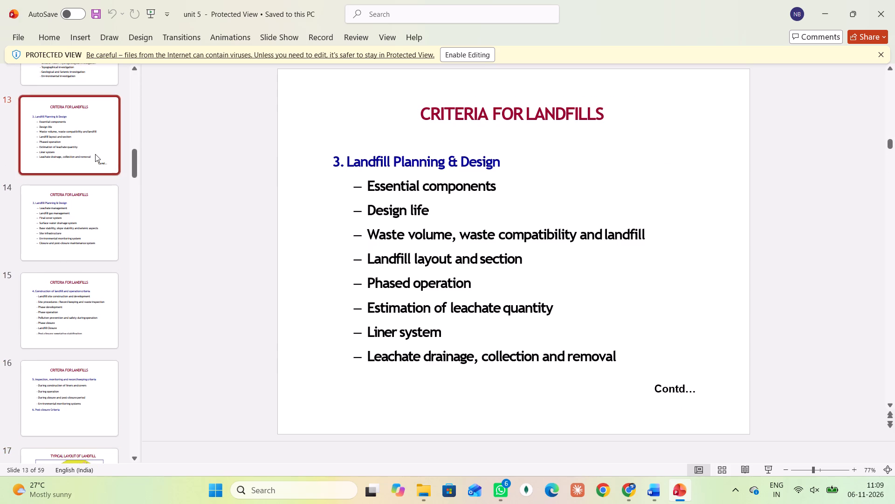
pyautogui.scroll(1, 95, 154)
pyautogui.click(95, 154)
pyautogui.scroll(2, 95, 154)
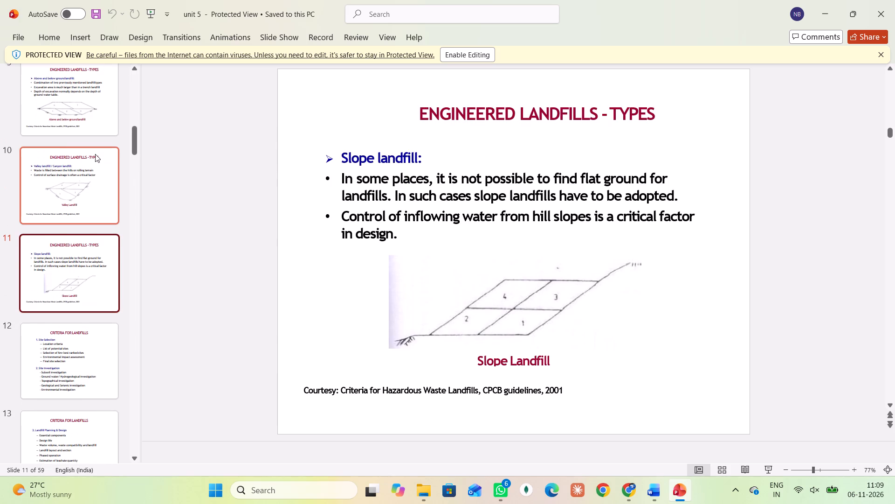
pyautogui.scroll(1, 95, 154)
pyautogui.click(89, 372)
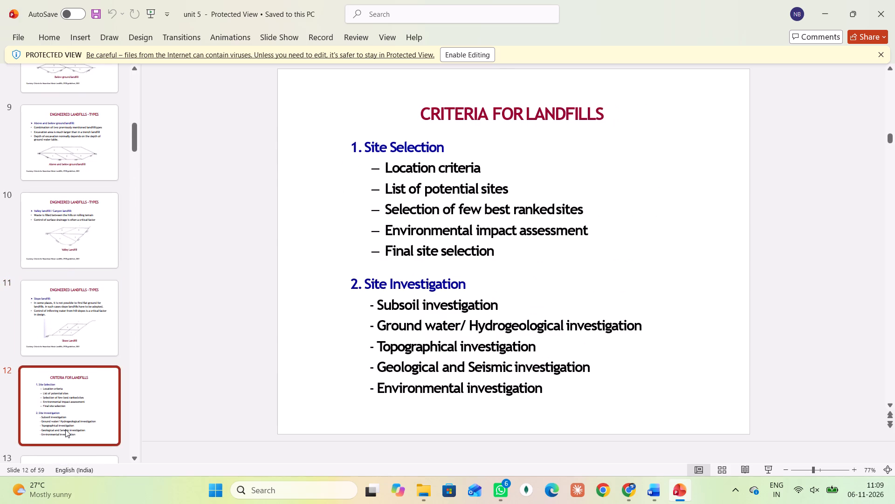
pyautogui.scroll(-1, 70, 416)
pyautogui.click(80, 380)
pyautogui.scroll(-1, 80, 380)
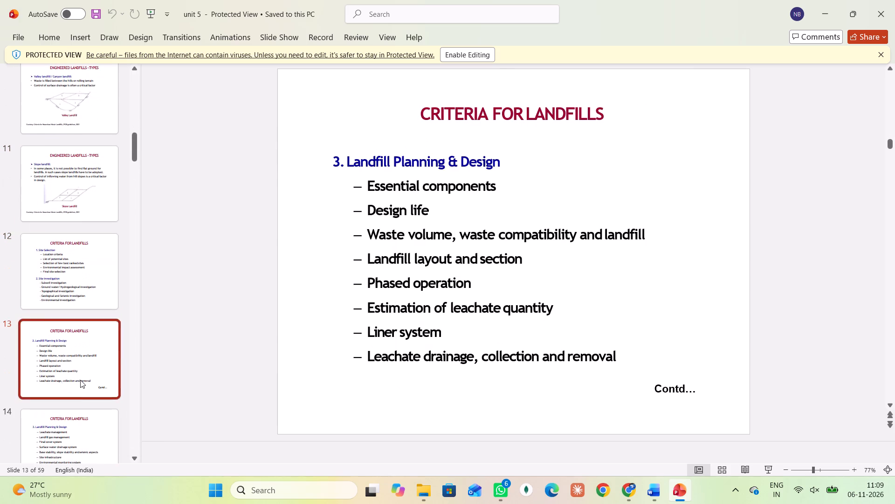
pyautogui.scroll(-1, 80, 380)
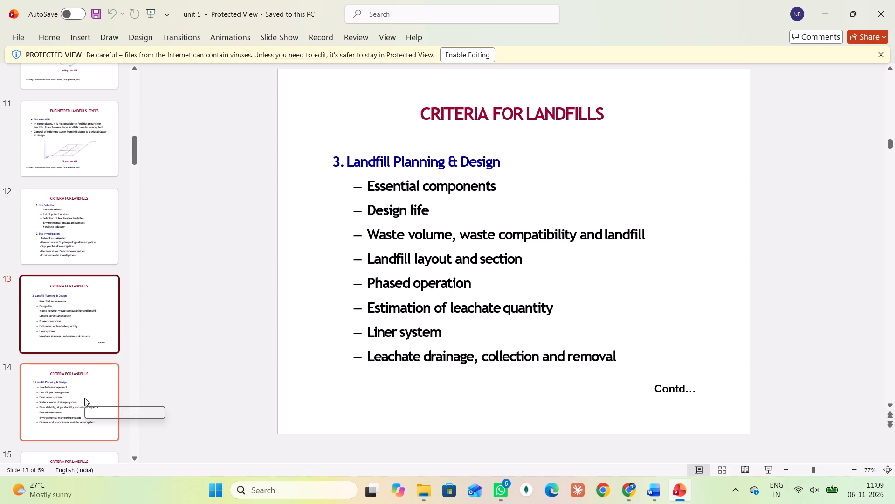
pyautogui.doubleClick(89, 379)
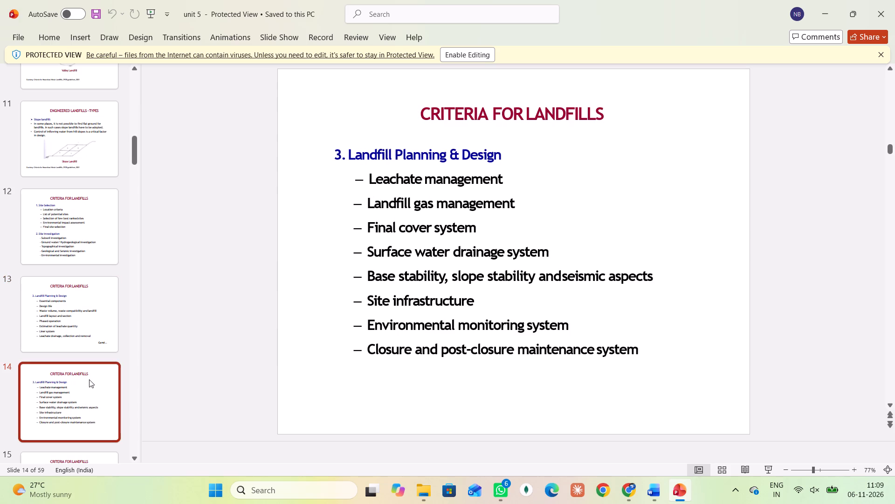
pyautogui.click(89, 379)
pyautogui.scroll(-1, 89, 379)
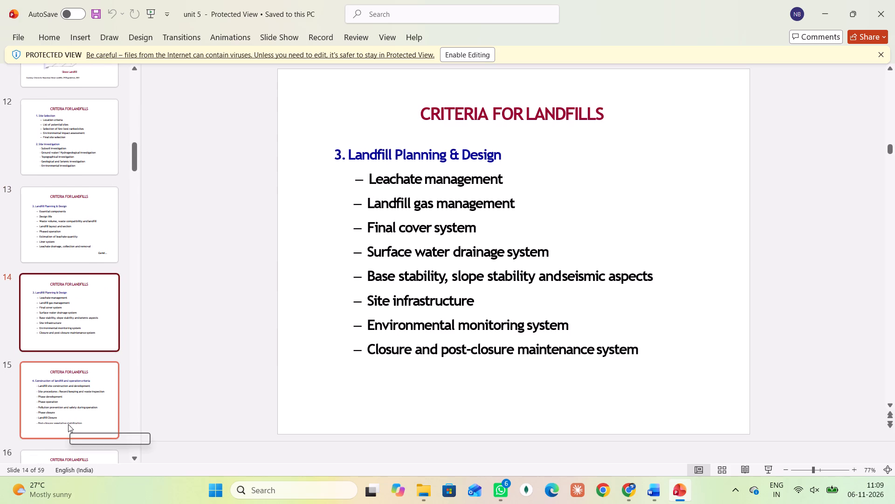
pyautogui.click(68, 424)
pyautogui.scroll(-1, 68, 424)
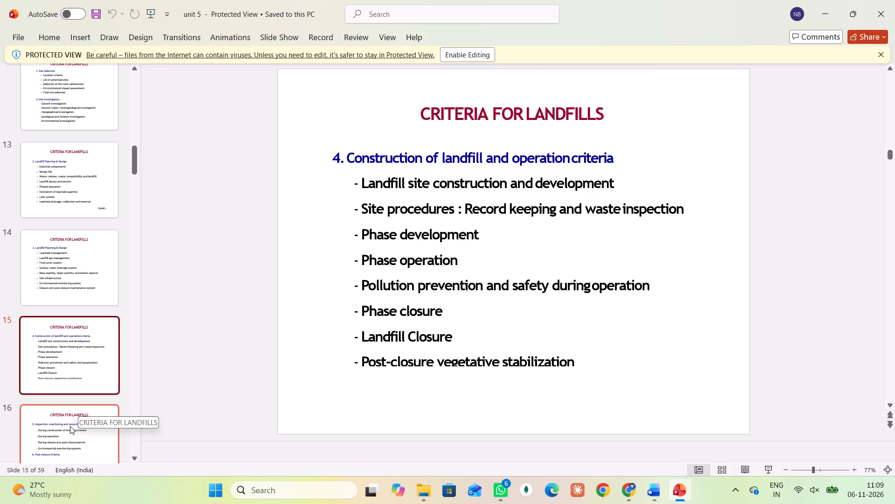
pyautogui.click(70, 428)
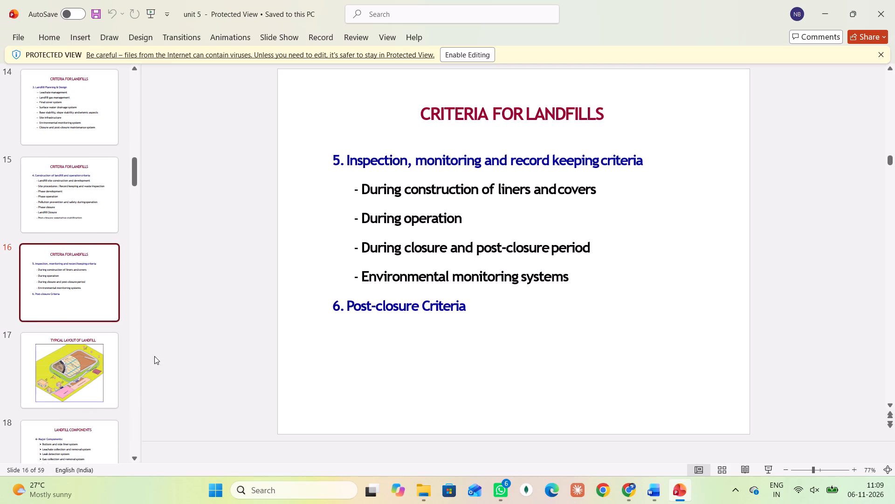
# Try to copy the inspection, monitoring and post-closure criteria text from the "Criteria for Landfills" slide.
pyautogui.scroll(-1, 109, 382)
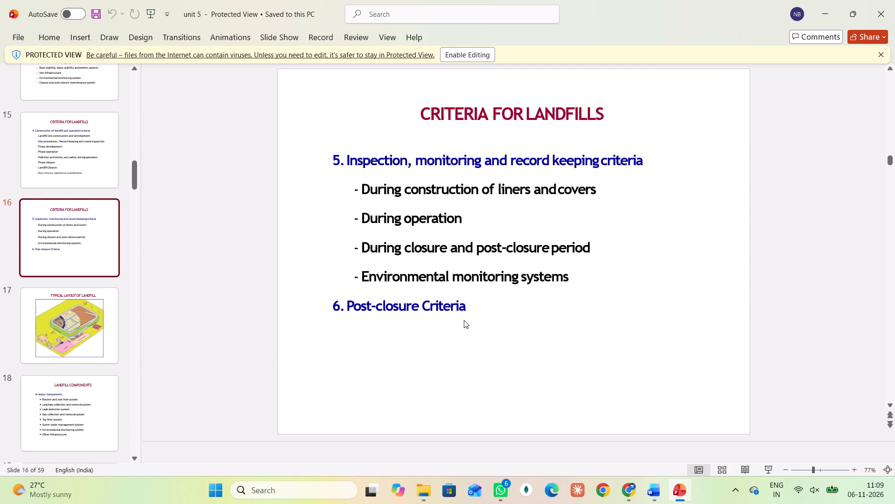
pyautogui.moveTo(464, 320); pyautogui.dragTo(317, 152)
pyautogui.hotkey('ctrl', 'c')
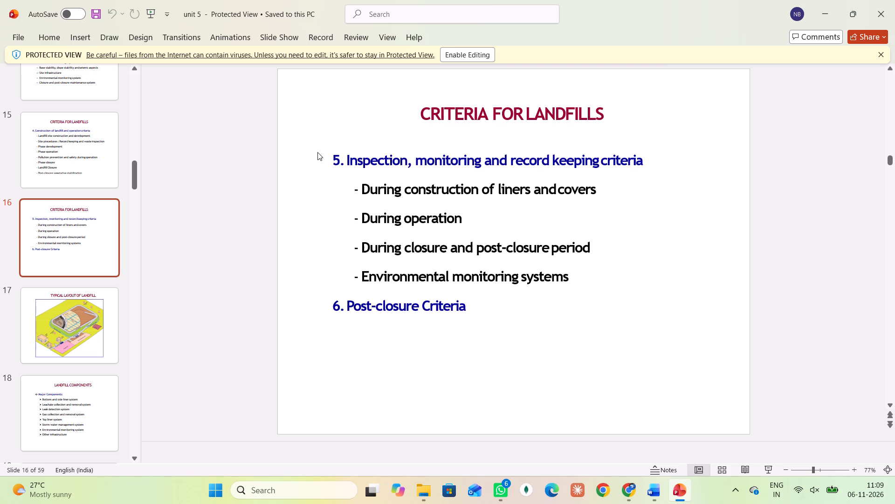
# Look back through the "Criteria for Landfills" slides on planning, design and site selection, and return to "Engineered Landfills - Types".
pyautogui.scroll(1, 334, 153)
pyautogui.click(81, 203)
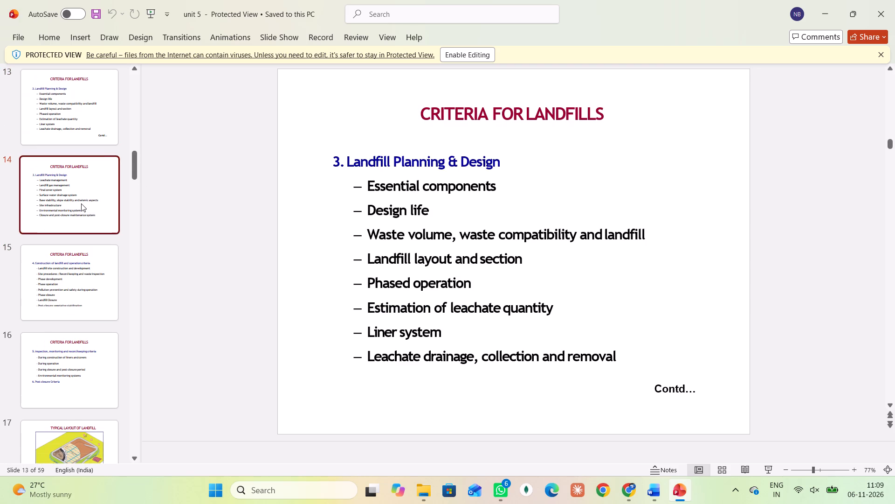
pyautogui.click(87, 139)
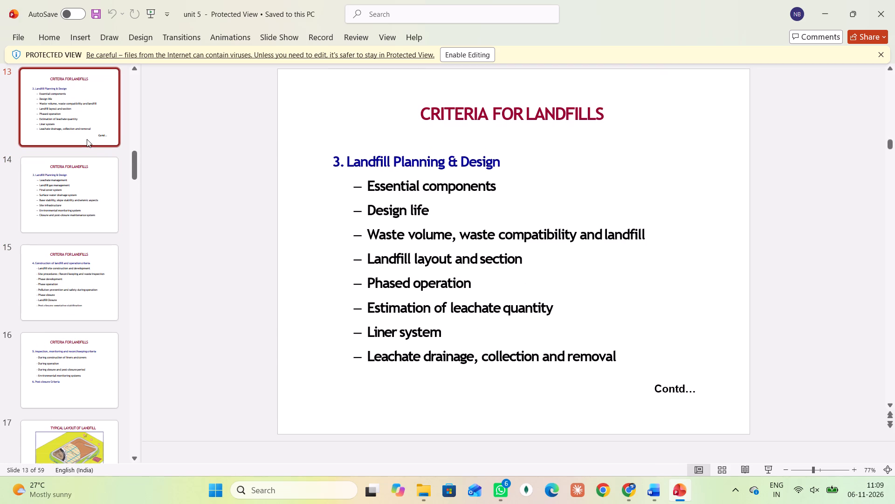
pyautogui.scroll(1, 87, 143)
pyautogui.click(87, 143)
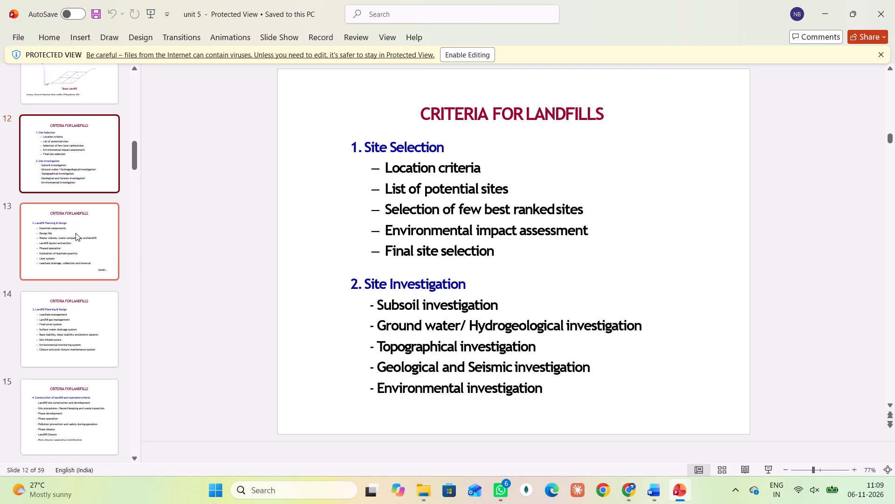
pyautogui.click(51, 323)
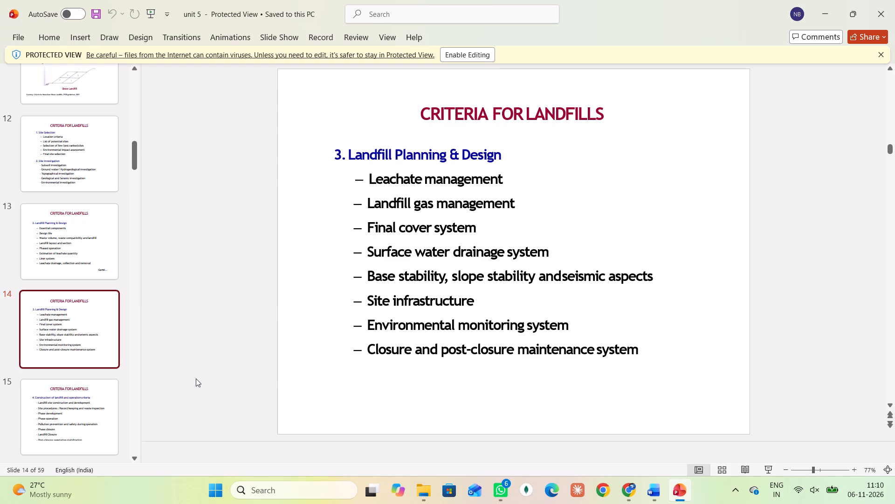
pyautogui.scroll(4, 77, 354)
pyautogui.click(78, 277)
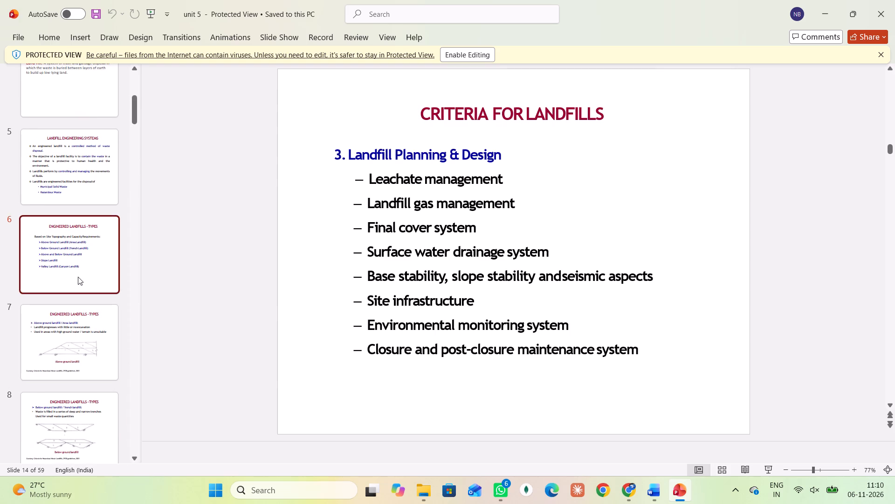
# Look ahead from the landfill types to the "Landfill Components" slides, examining the major components list and the typical cross-section of a landfill.
pyautogui.scroll(-1, 78, 340)
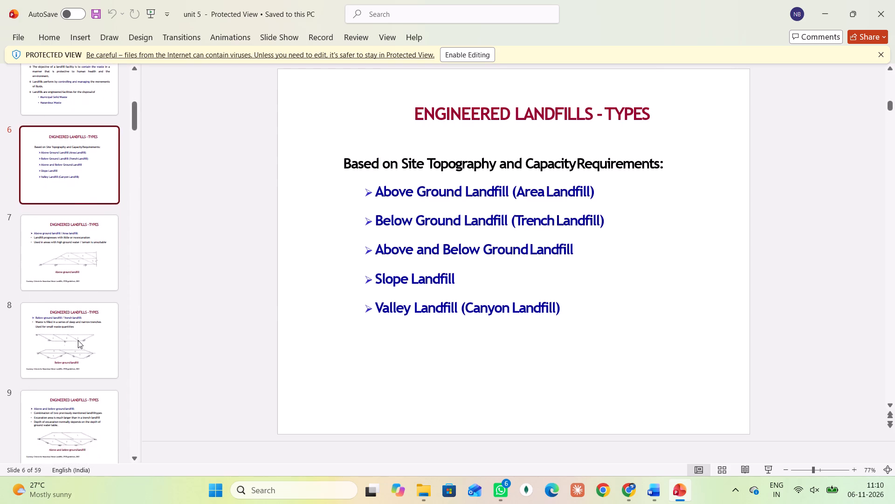
pyautogui.scroll(-2, 78, 340)
pyautogui.click(78, 340)
pyautogui.scroll(-1, 78, 340)
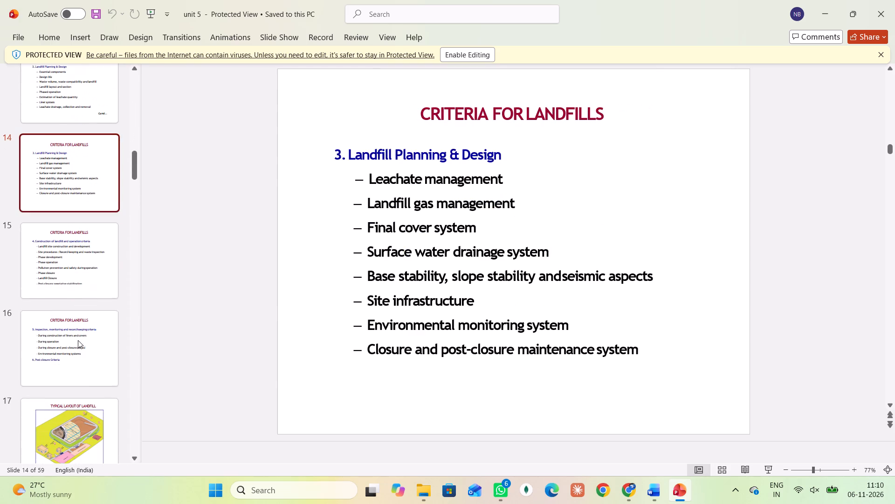
pyautogui.scroll(-2, 78, 340)
pyautogui.click(87, 311)
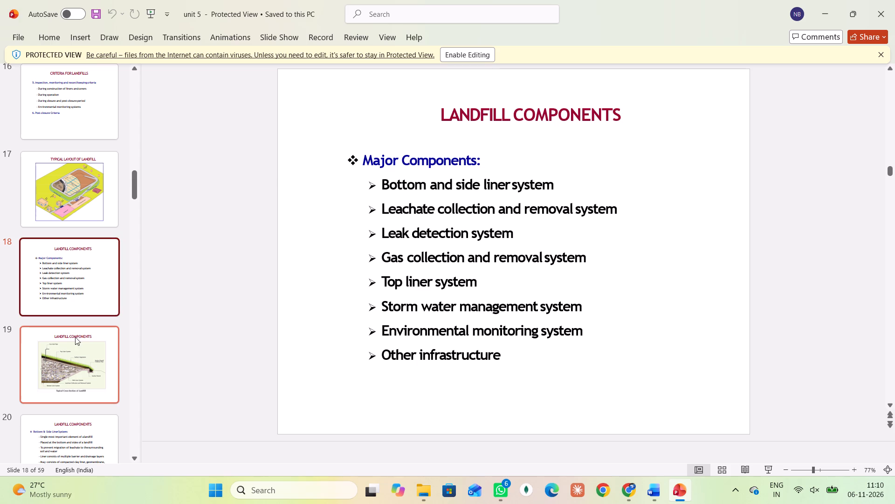
pyautogui.click(54, 391)
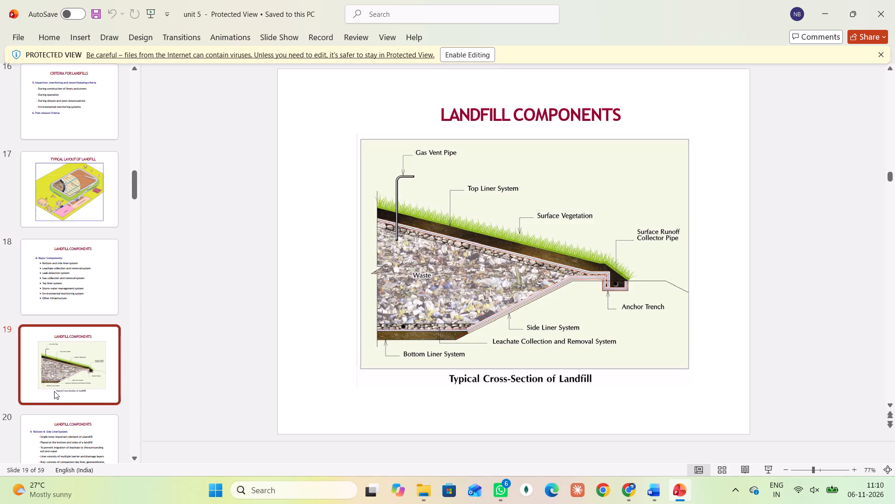
# Switch to the Word notes and review QUESTION 2 from the leachate management components through leachate treatment to the landfill gas section.
pyautogui.hotkey('alt', 'Tab')
pyautogui.scroll(1, 147, 360)
pyautogui.scroll(-1, 147, 360)
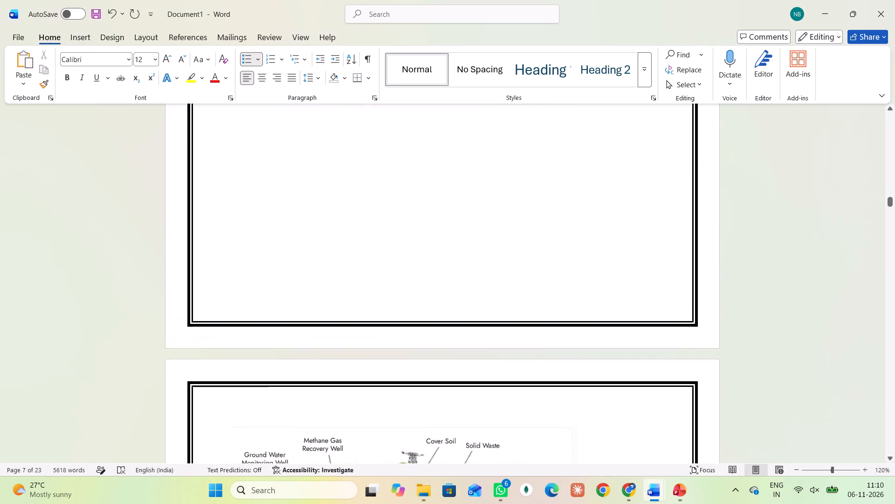
pyautogui.scroll(-2, 147, 360)
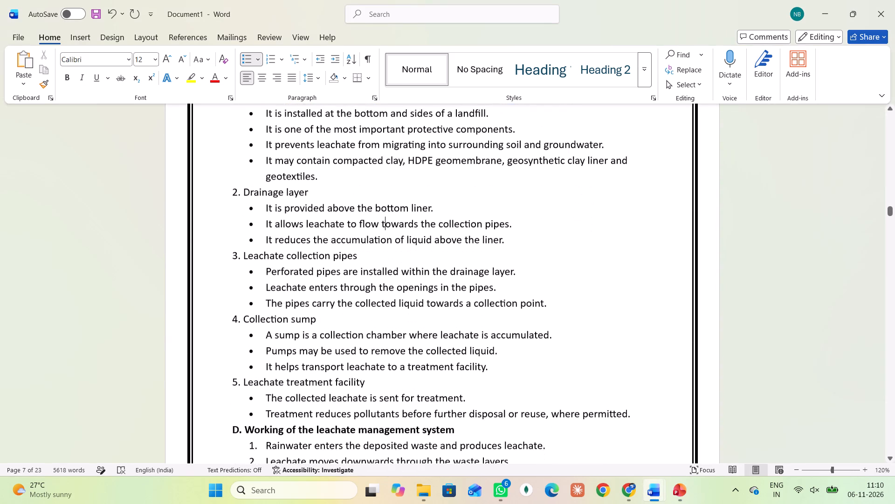
pyautogui.scroll(-3, 147, 360)
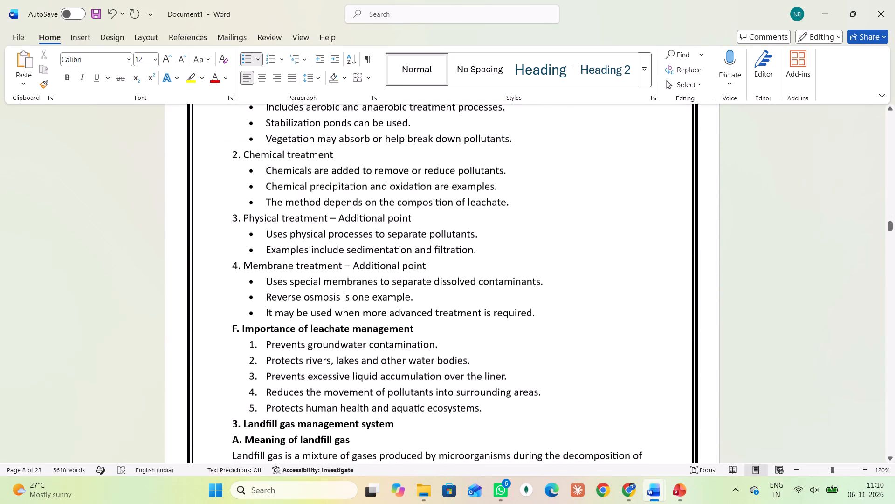
pyautogui.scroll(-1, 147, 360)
# Return to "Components of a leachate management system" in the notes and re-examine the landfill diagram and the liner and drainage points.
pyautogui.scroll(1, 147, 360)
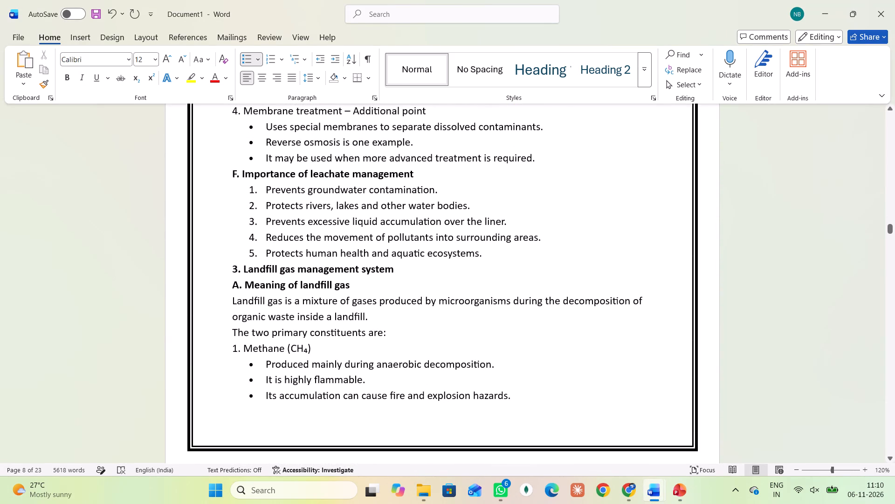
pyautogui.scroll(5, 147, 360)
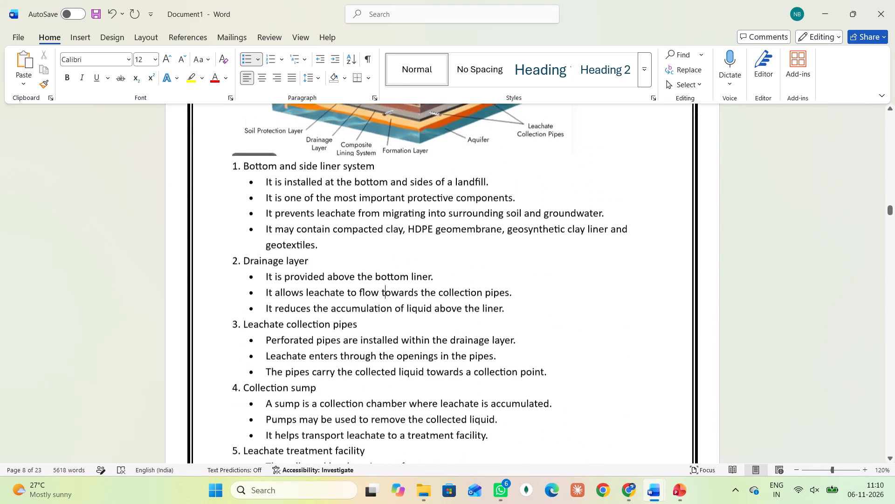
pyautogui.scroll(2, 147, 360)
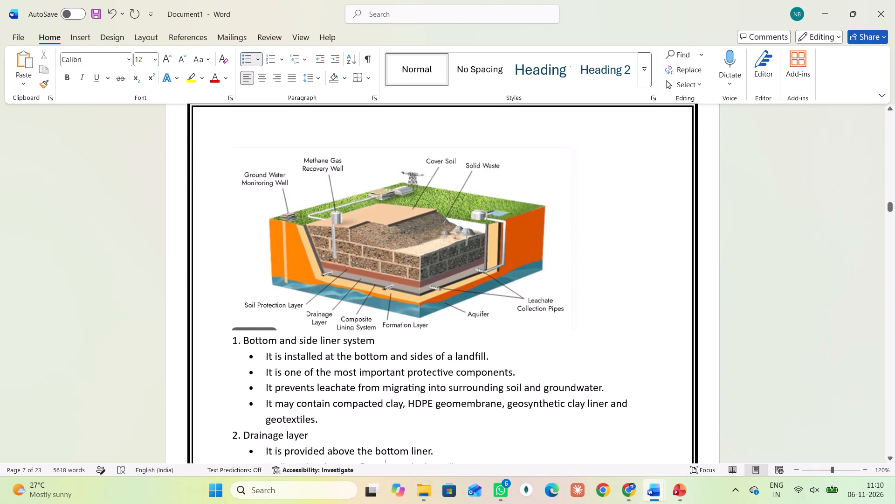
pyautogui.scroll(1, 147, 360)
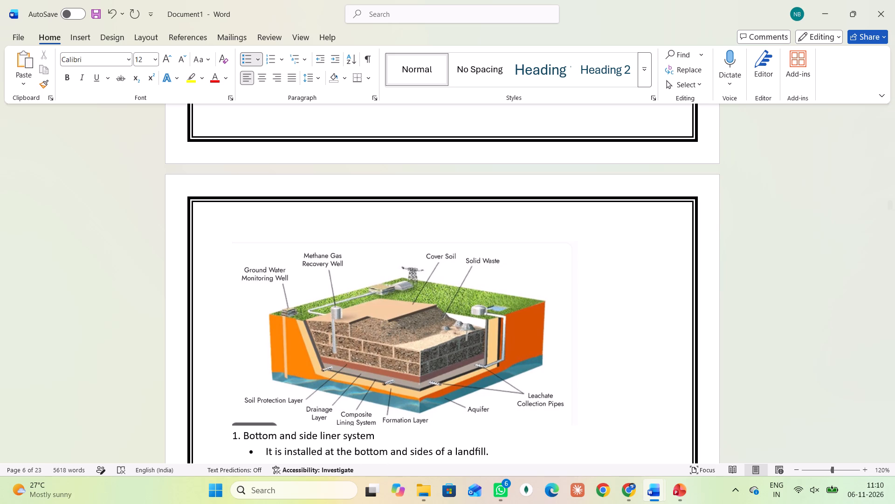
pyautogui.scroll(2, 147, 360)
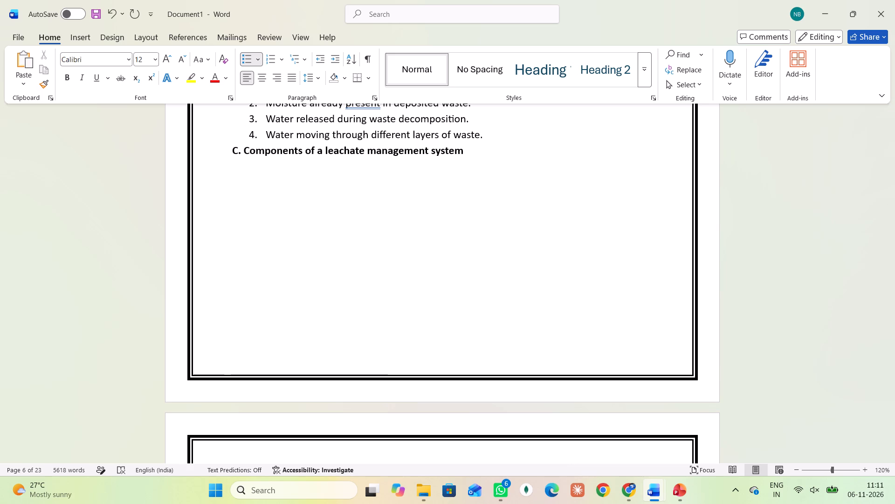
pyautogui.scroll(-3, 147, 360)
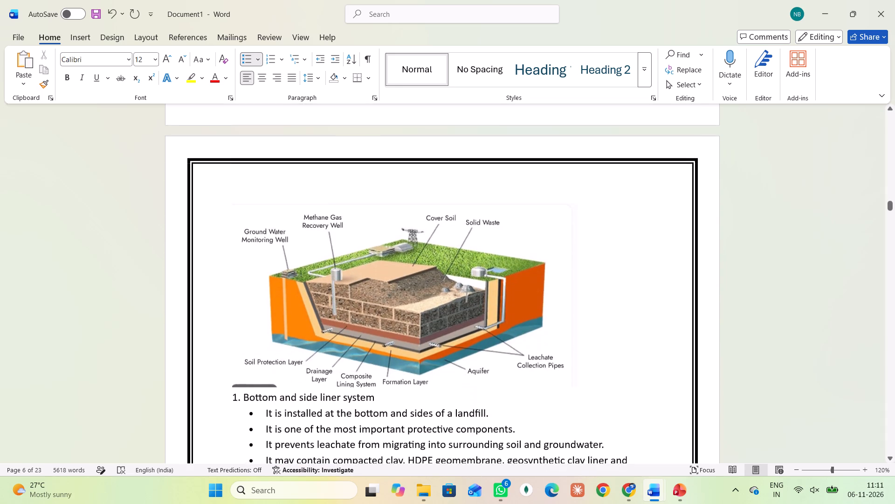
pyautogui.scroll(-1, 147, 360)
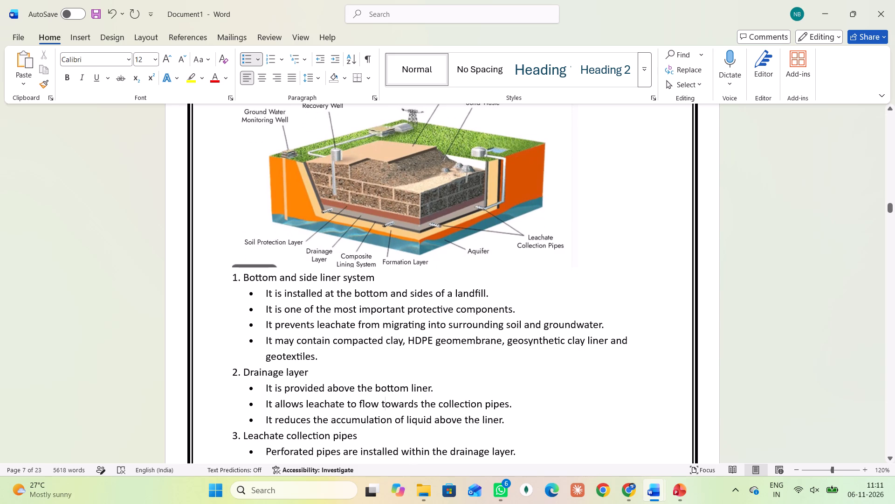
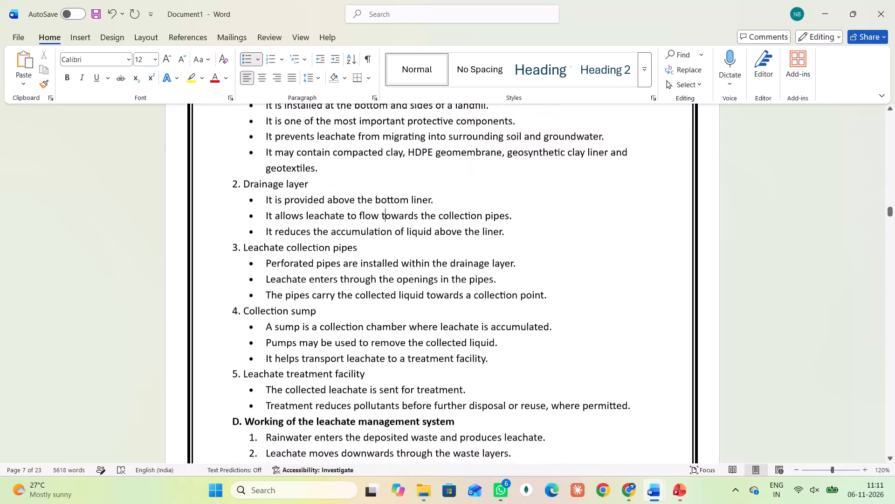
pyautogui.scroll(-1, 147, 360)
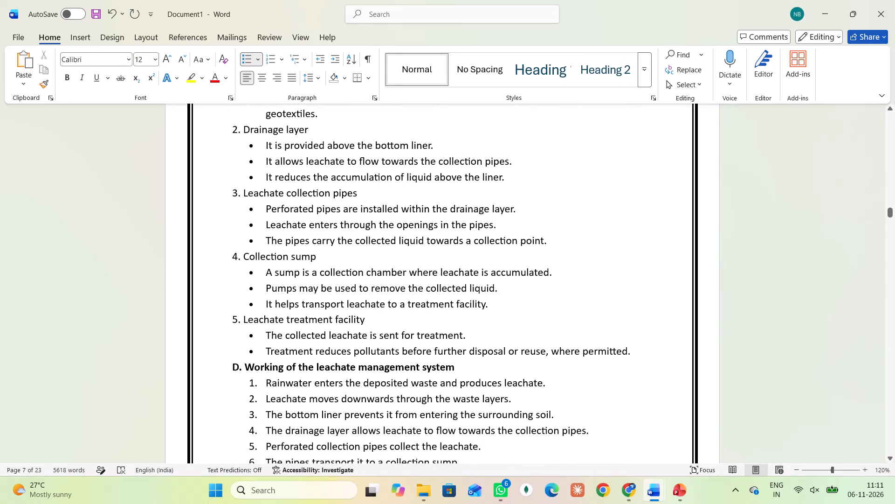
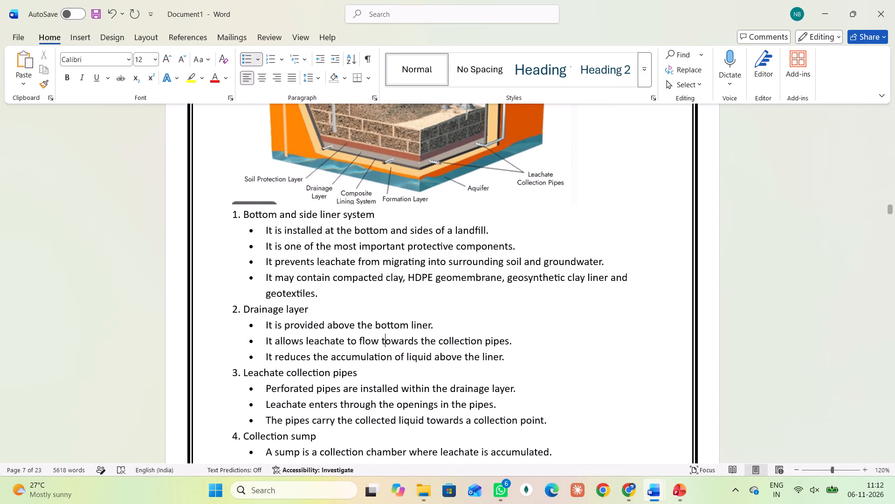
# Read through the landfill component notes, from the bottom and side liner system to the working of the leachate management system.
pyautogui.scroll(1, 149, 382)
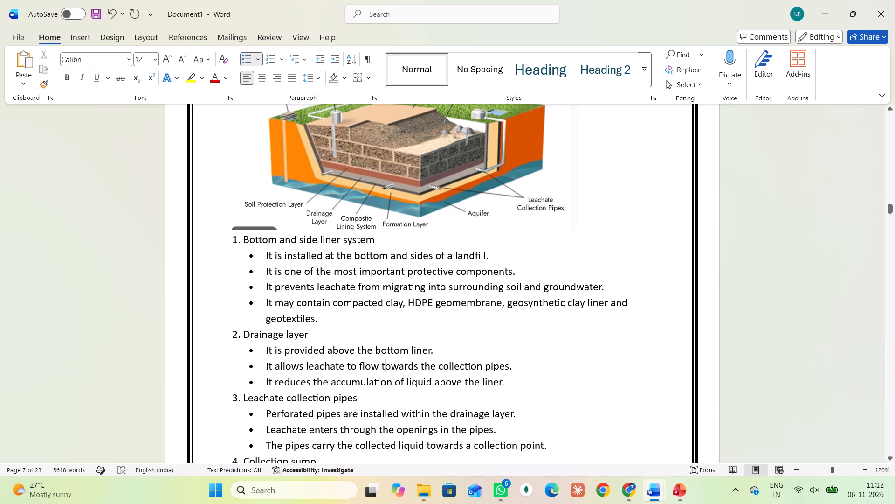
pyautogui.scroll(-1, 149, 382)
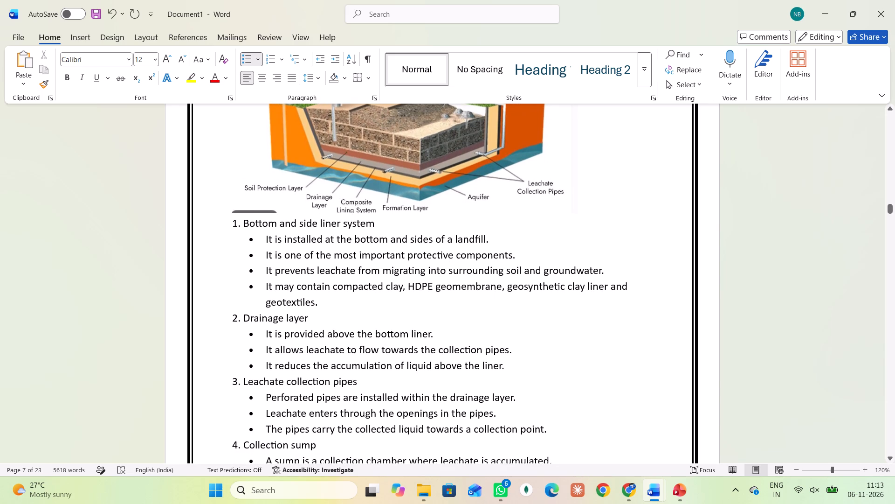
pyautogui.scroll(-1, 149, 382)
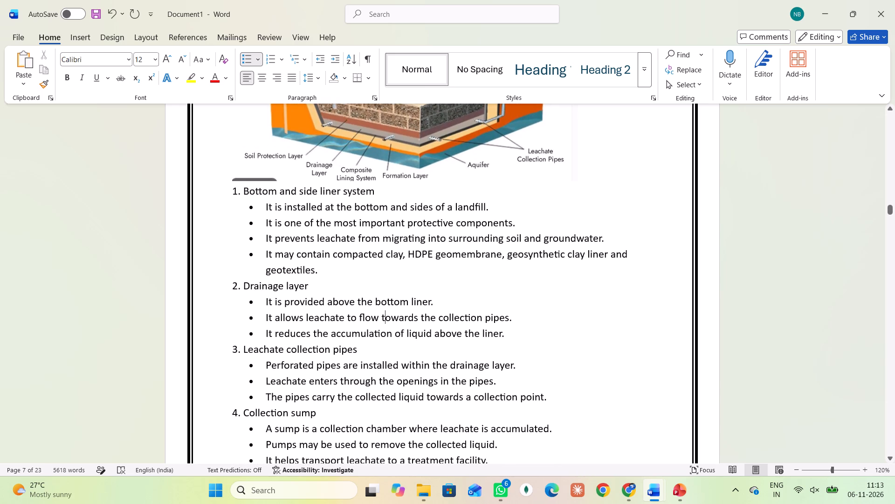
pyautogui.scroll(1, 149, 382)
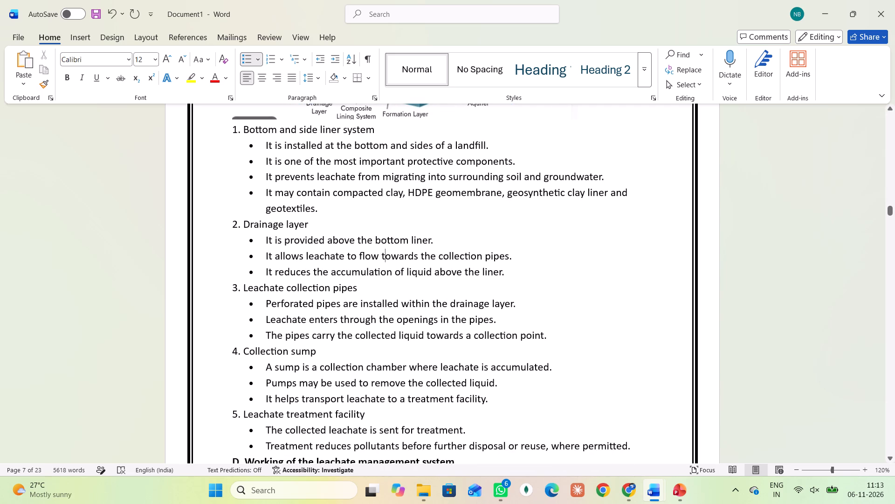
pyautogui.scroll(-1, 470, 392)
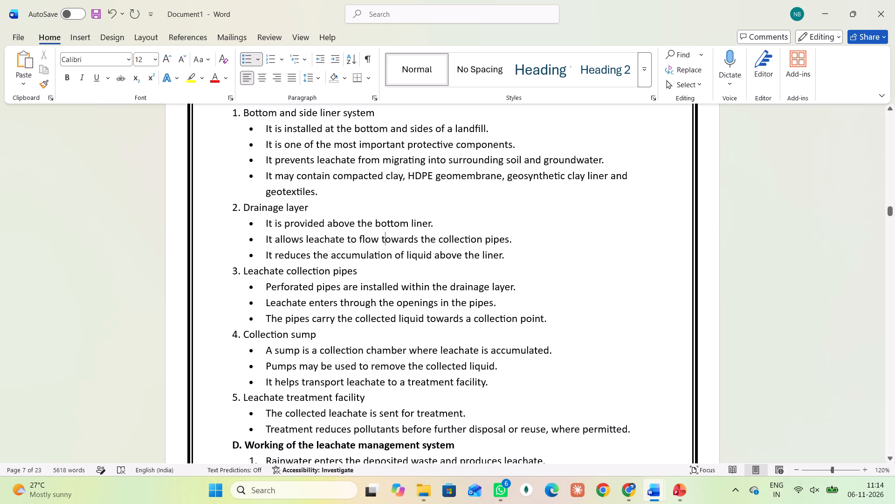
pyautogui.scroll(-1, 492, 419)
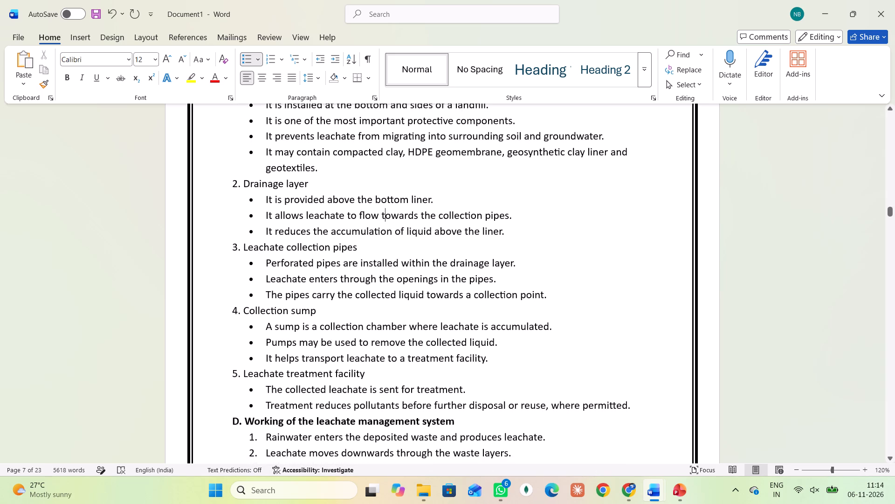
pyautogui.scroll(-1, 481, 422)
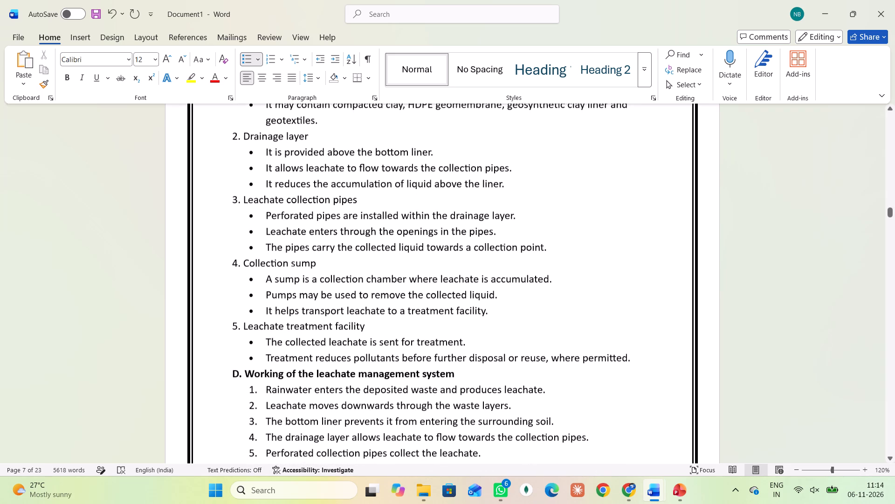
pyautogui.scroll(-1, 458, 388)
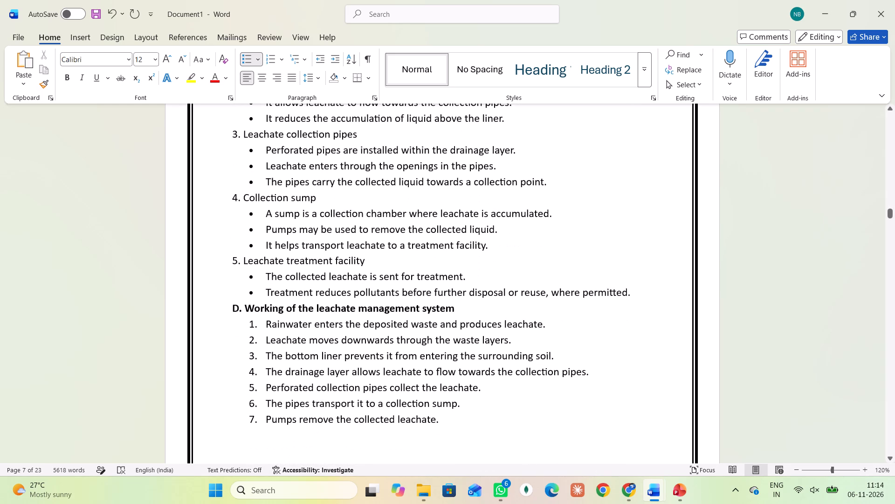
pyautogui.scroll(-1, 458, 388)
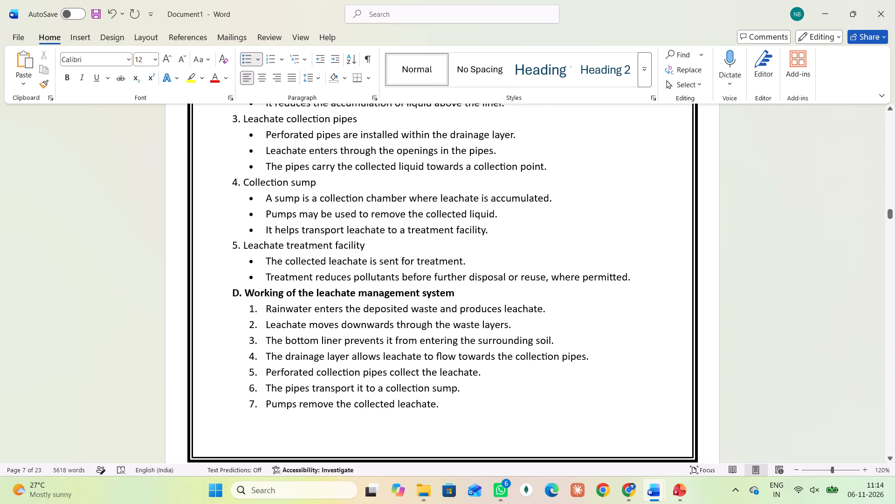
# Delete the "Flowchart:" text block, from its heading through "Safe disposal or reuse, as permitted", above section E, Methods of leachate treatment.
pyautogui.scroll(-1, 458, 388)
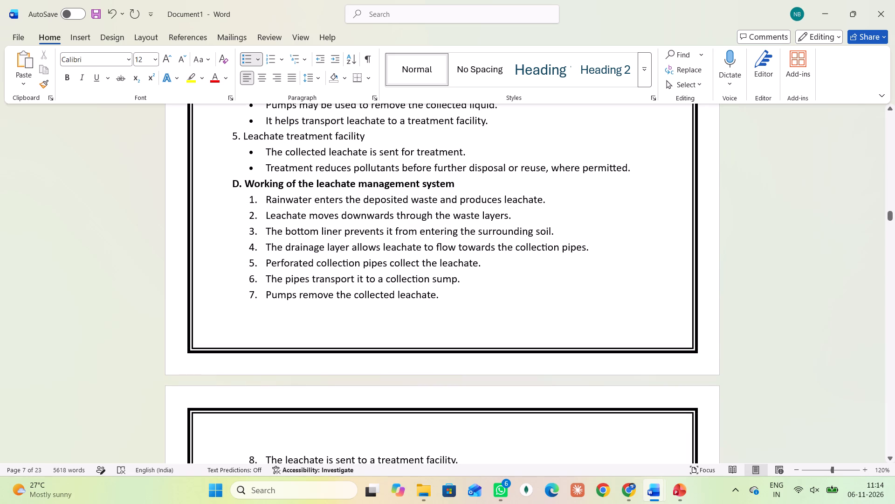
pyautogui.scroll(-1, 465, 395)
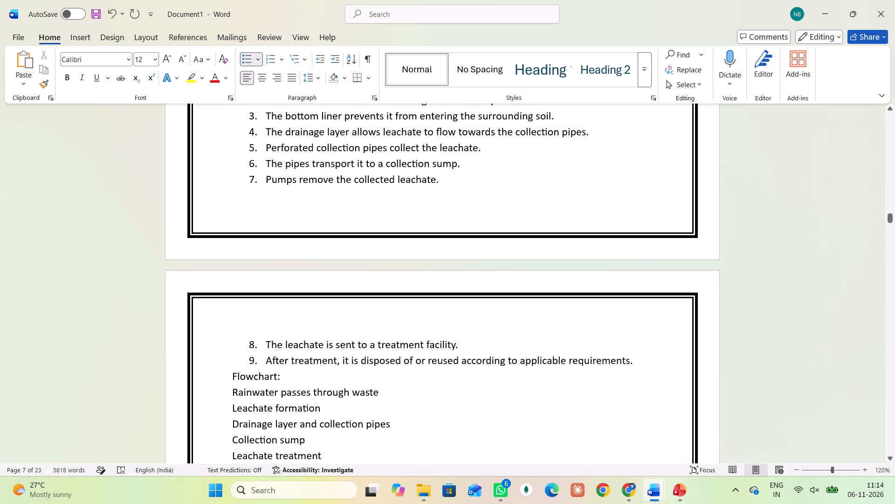
pyautogui.scroll(-1, 465, 395)
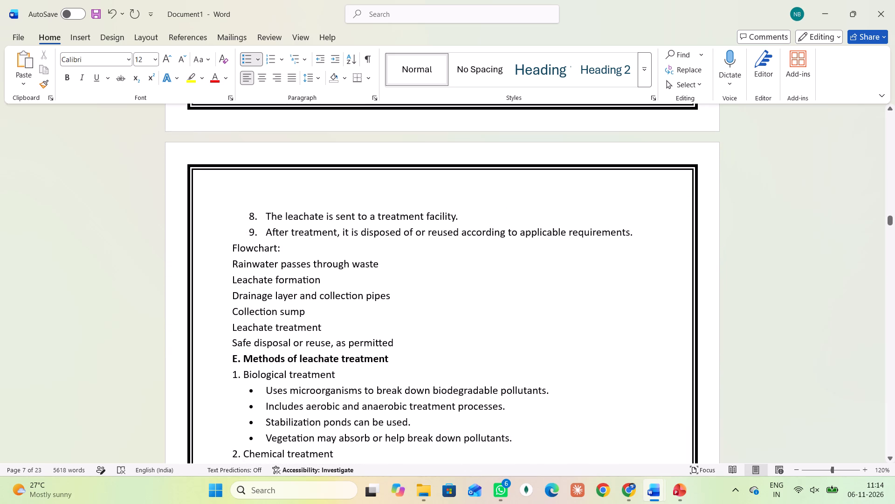
pyautogui.moveTo(392, 343); pyautogui.dragTo(244, 243)
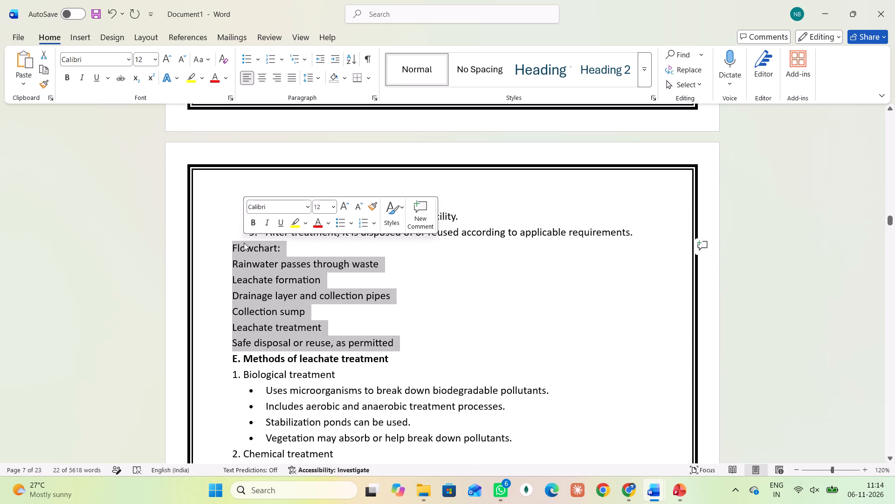
pyautogui.press('BackSpace')
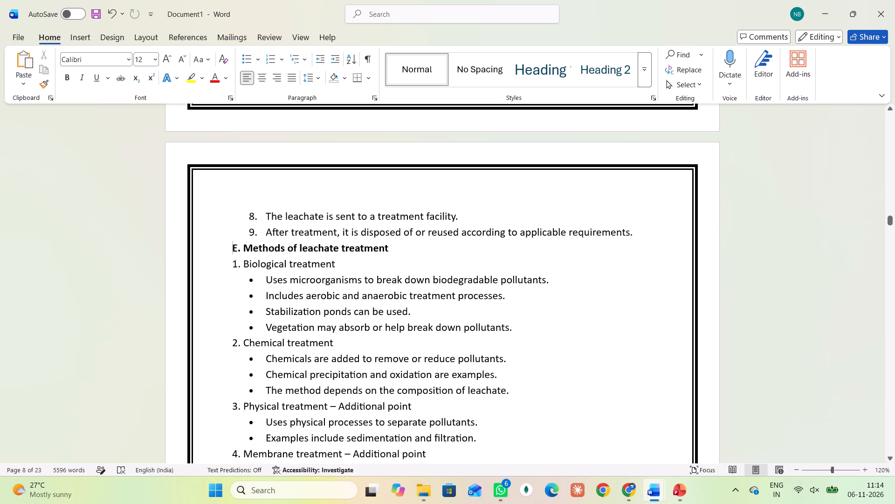
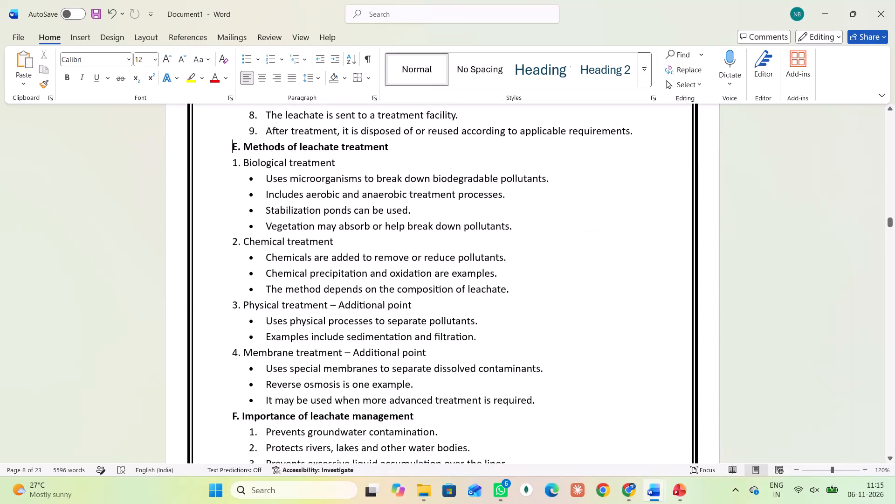
# Read through the notes from section E, Methods of leachate treatment, to section C, Components of a landfill gas management system.
pyautogui.rightClick(244, 243)
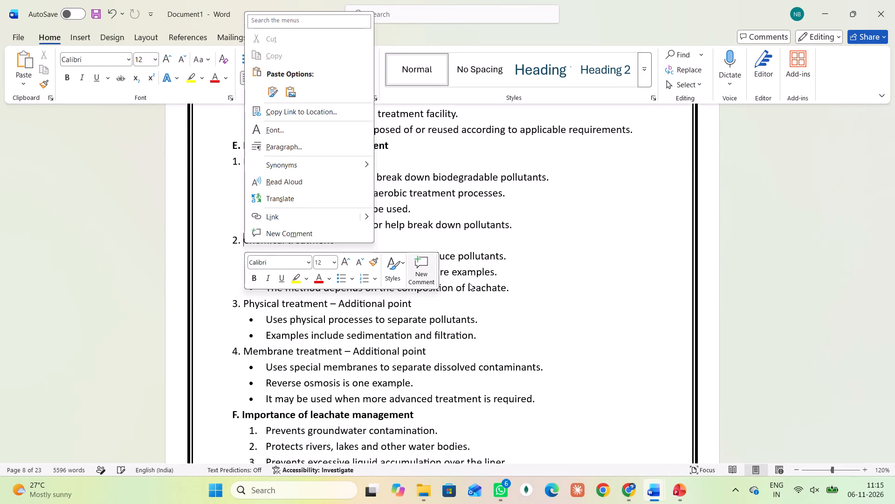
pyautogui.click(469, 283)
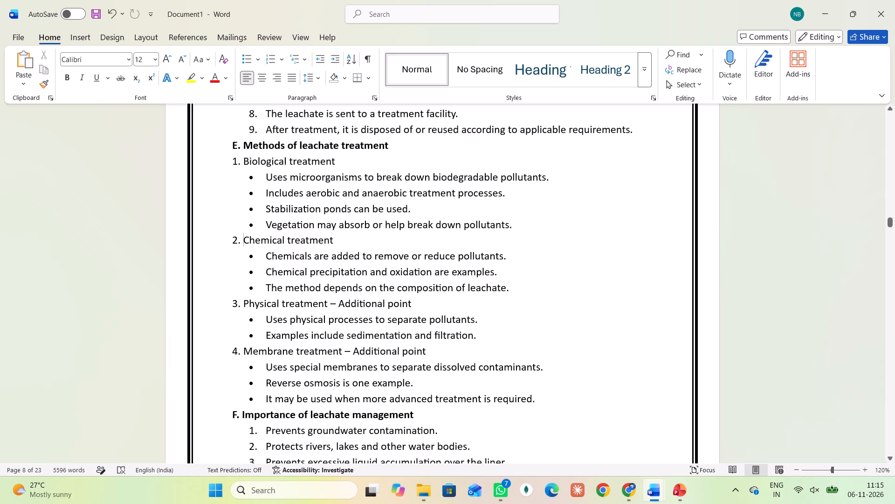
pyautogui.scroll(-1, 423, 329)
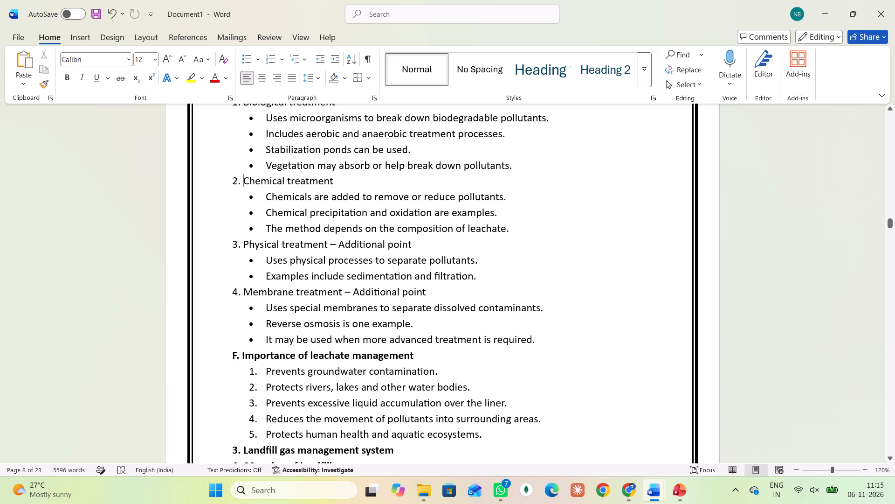
pyautogui.scroll(-1, 408, 303)
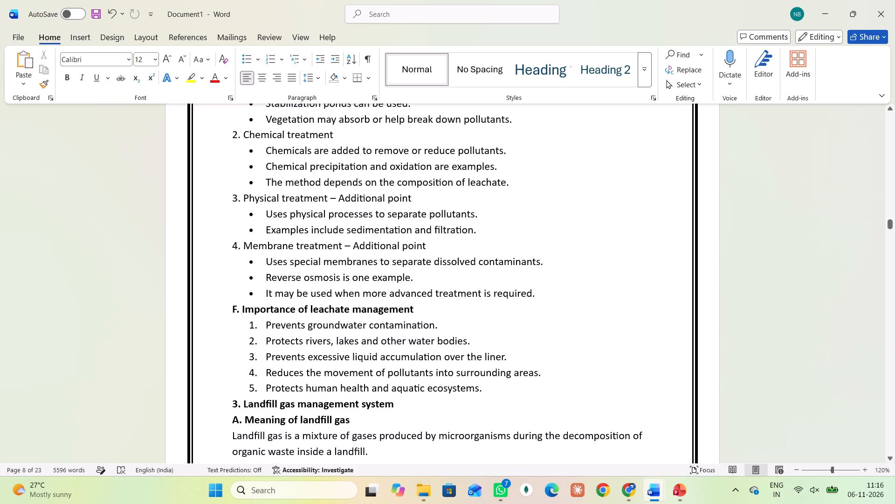
pyautogui.scroll(-1, 400, 322)
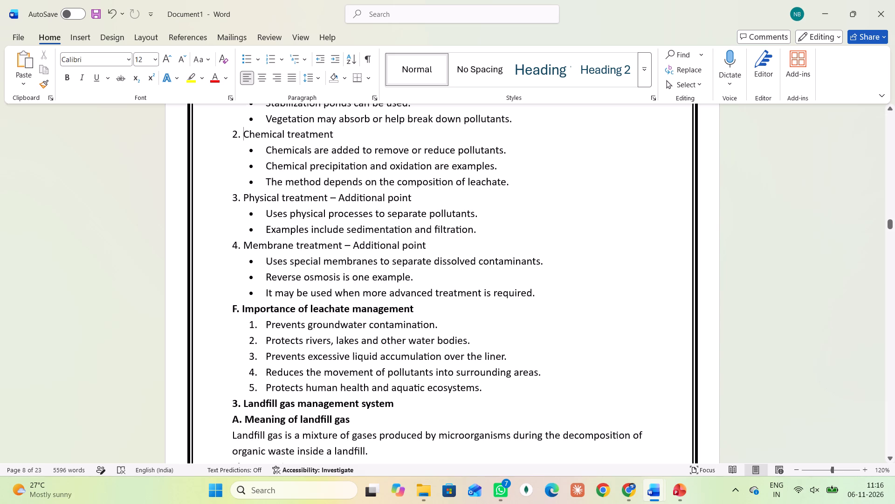
pyautogui.scroll(-1, 400, 322)
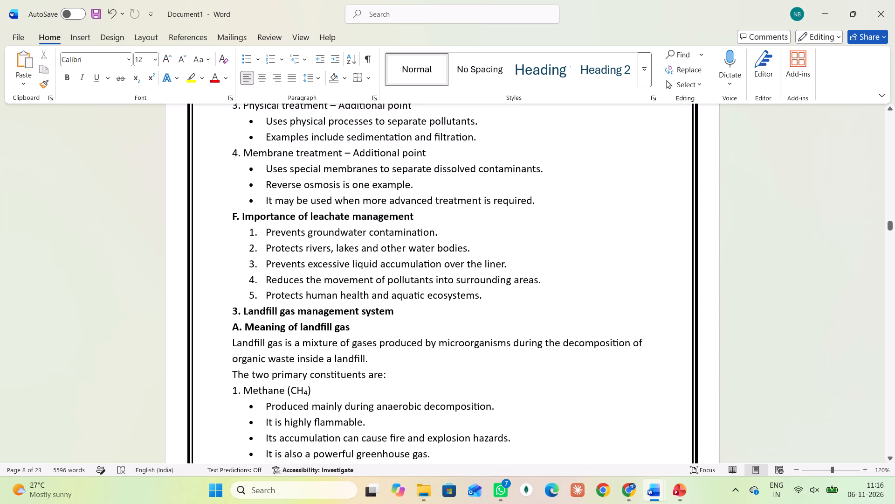
pyautogui.scroll(-1, 400, 322)
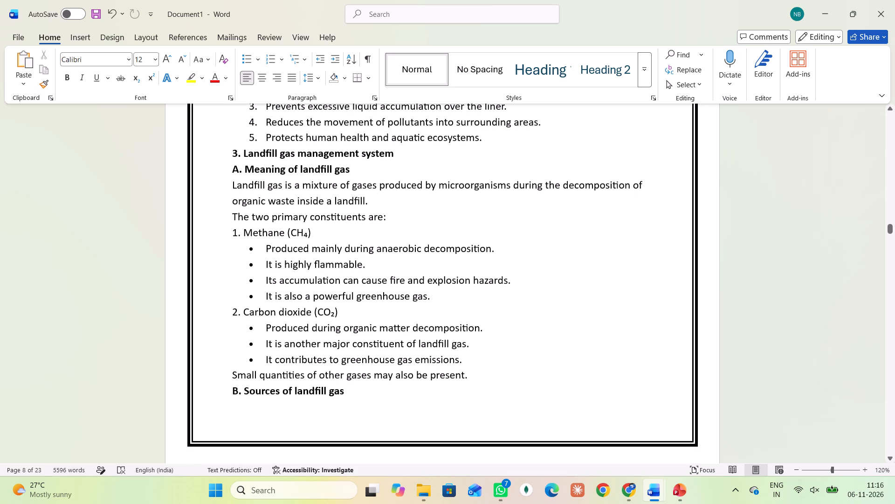
pyautogui.scroll(-1, 410, 248)
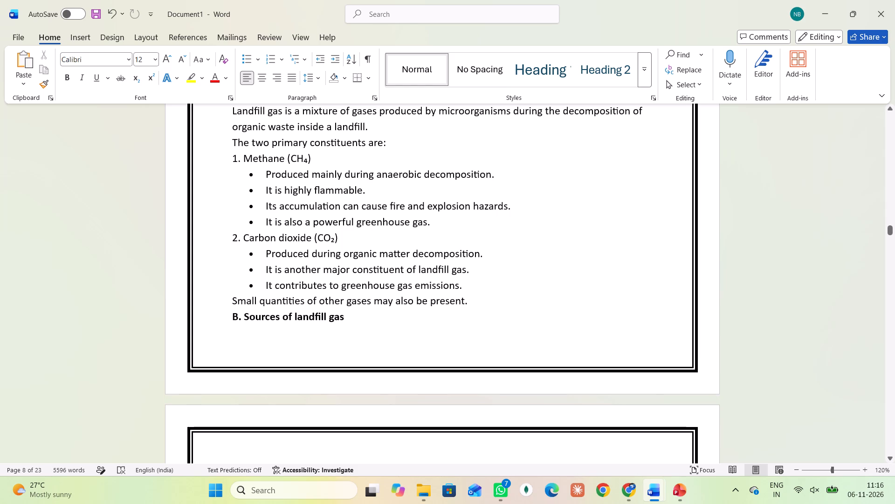
pyautogui.scroll(-1, 410, 248)
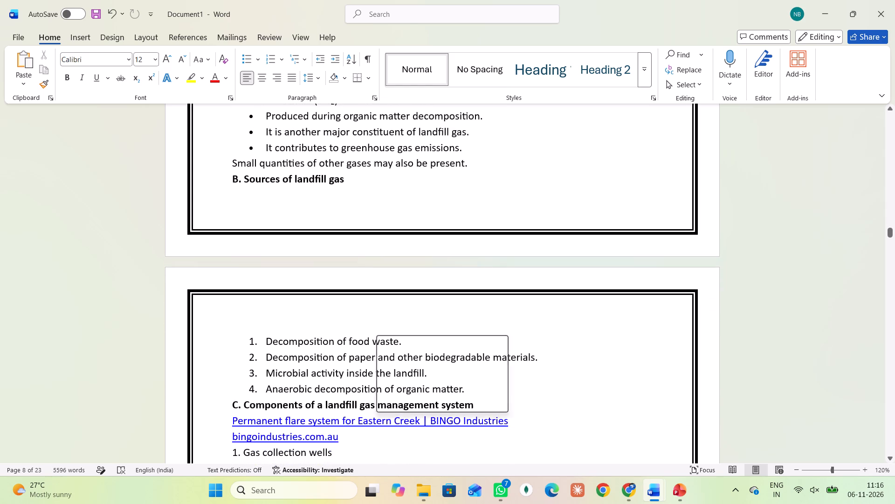
pyautogui.scroll(-1, 383, 420)
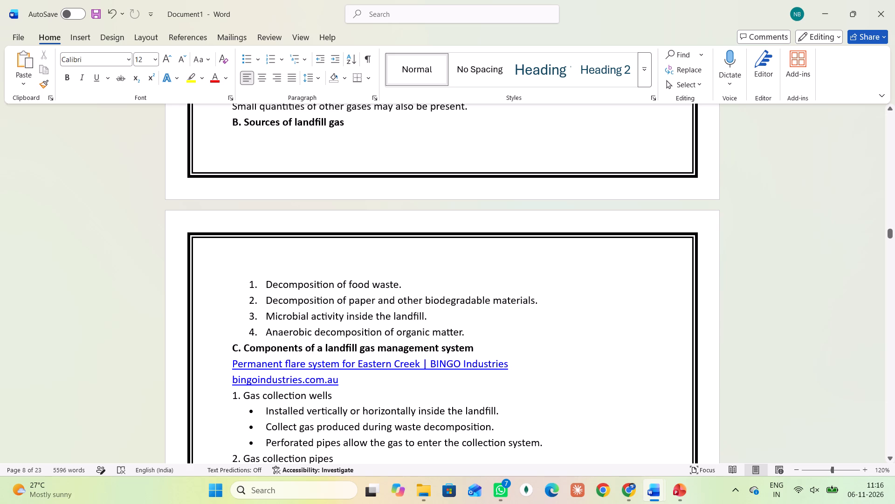
# Go back to the landfill cross-section diagram above "Bottom and side liner system" and examine it more closely.
pyautogui.scroll(7, 359, 388)
pyautogui.scroll(-3, 359, 388)
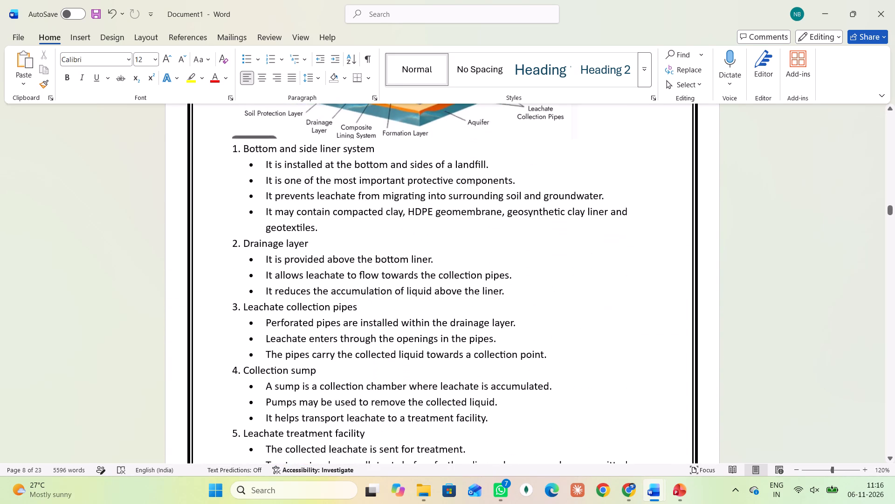
pyautogui.scroll(2, 359, 388)
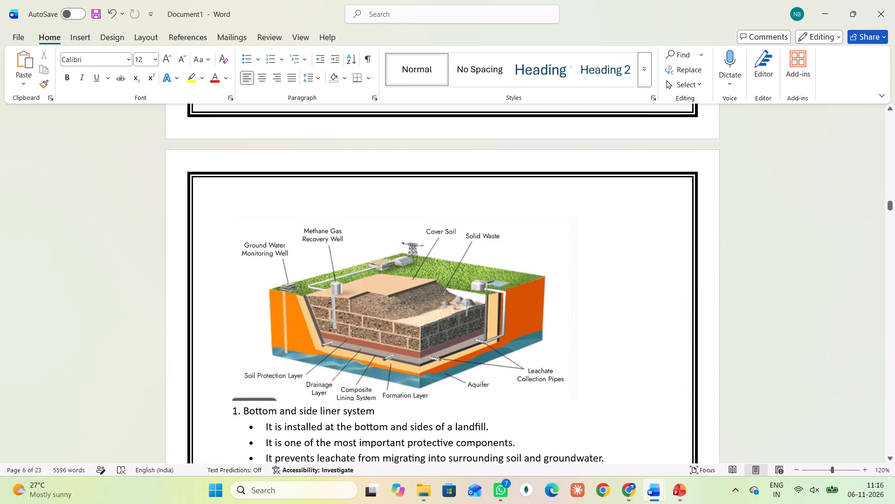
pyautogui.keyDown('ctrl'); pyautogui.scroll(1, 370, 290); pyautogui.keyUp('ctrl')
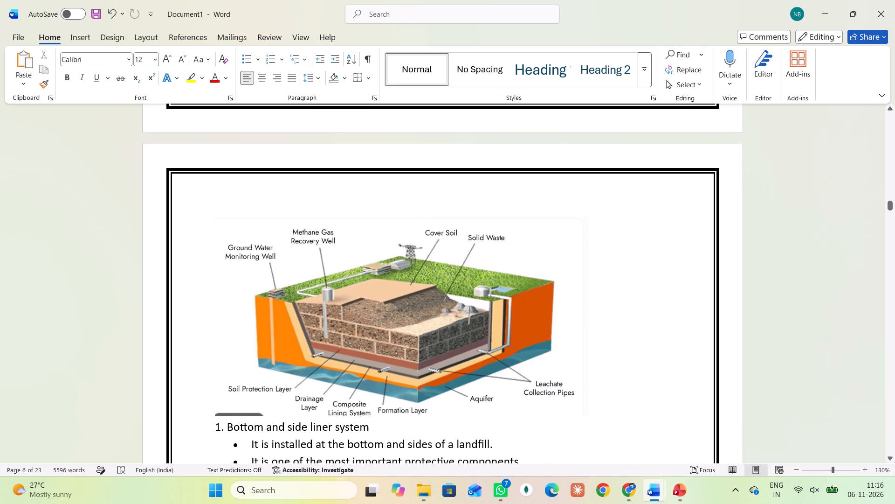
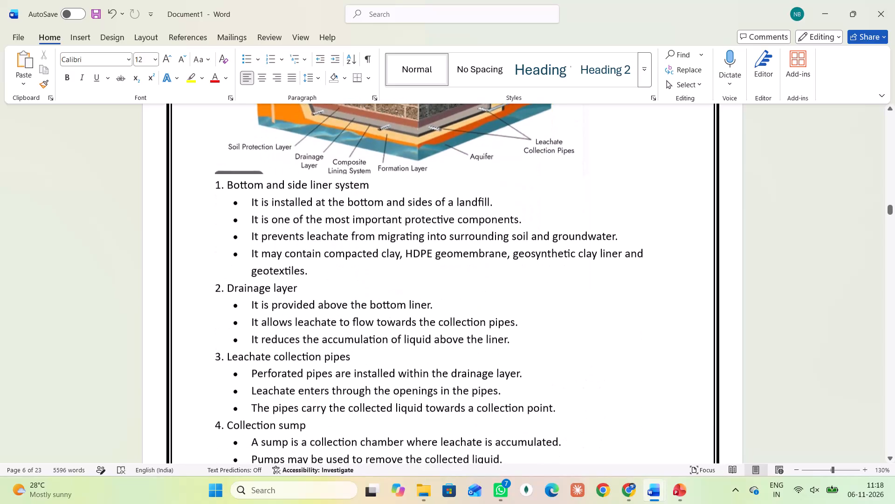
# Read through the notes from "Bottom and side liner system" to section D, Working of landfill gas management.
pyautogui.scroll(-1, 370, 290)
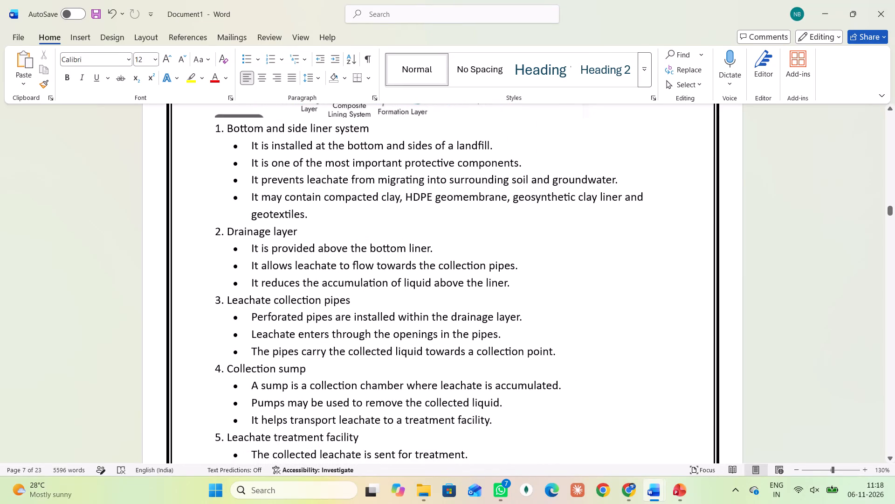
pyautogui.scroll(-5, 350, 295)
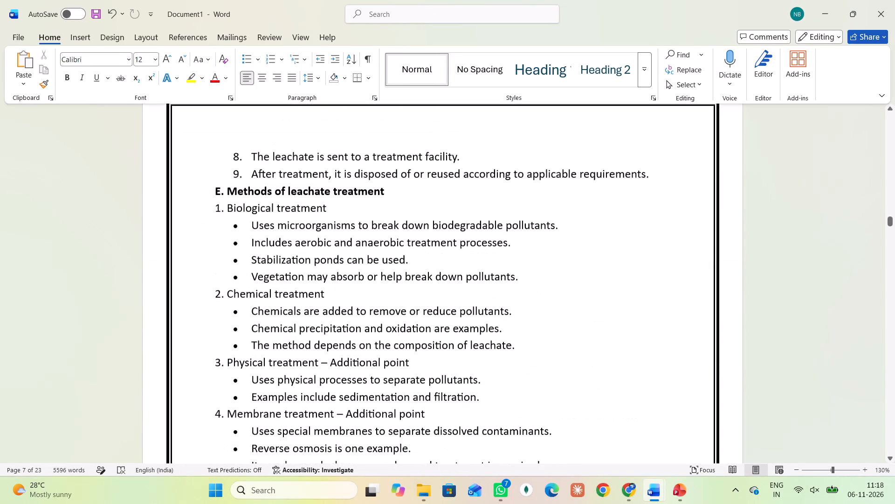
pyautogui.scroll(-2, 350, 295)
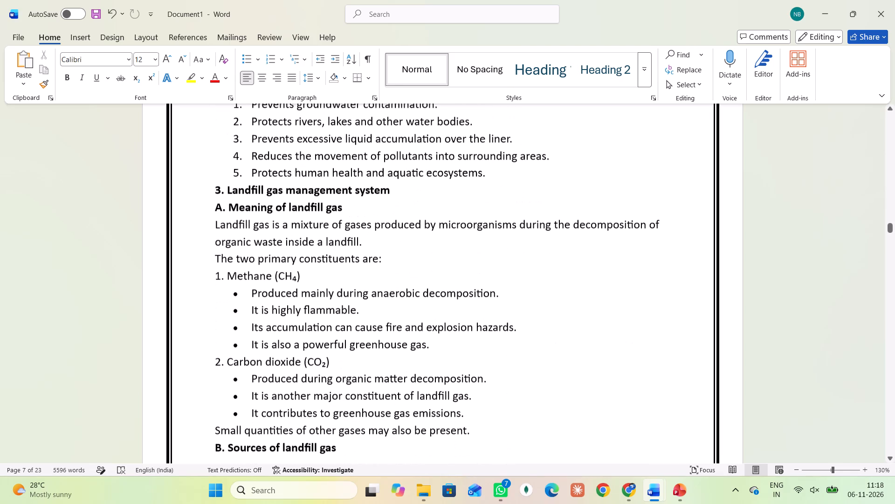
pyautogui.scroll(-1, 350, 295)
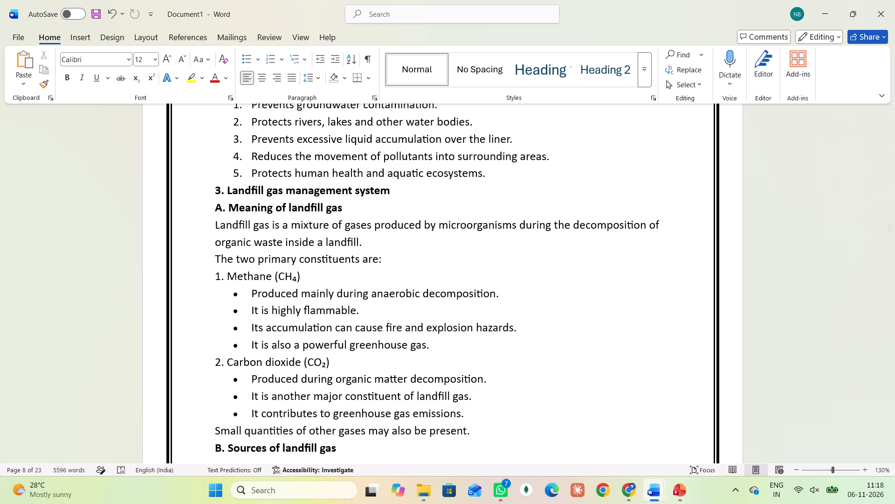
pyautogui.scroll(-2, 350, 295)
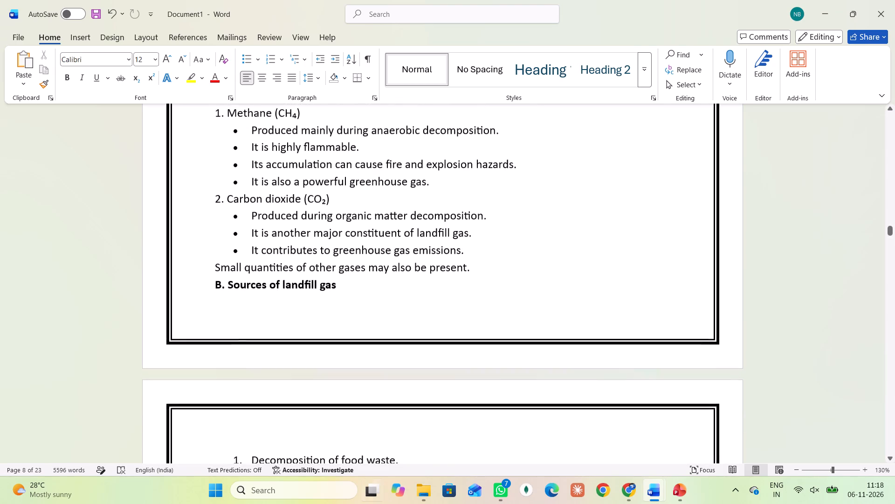
pyautogui.click(253, 156)
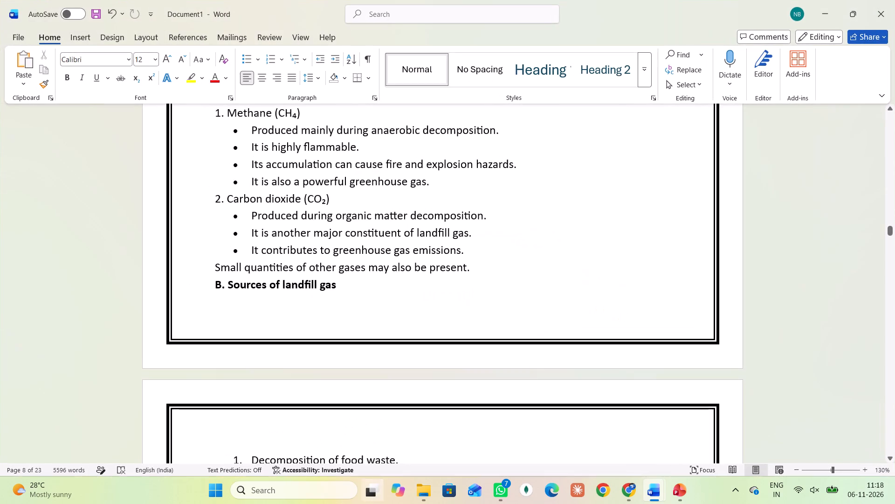
pyautogui.scroll(-1, 327, 297)
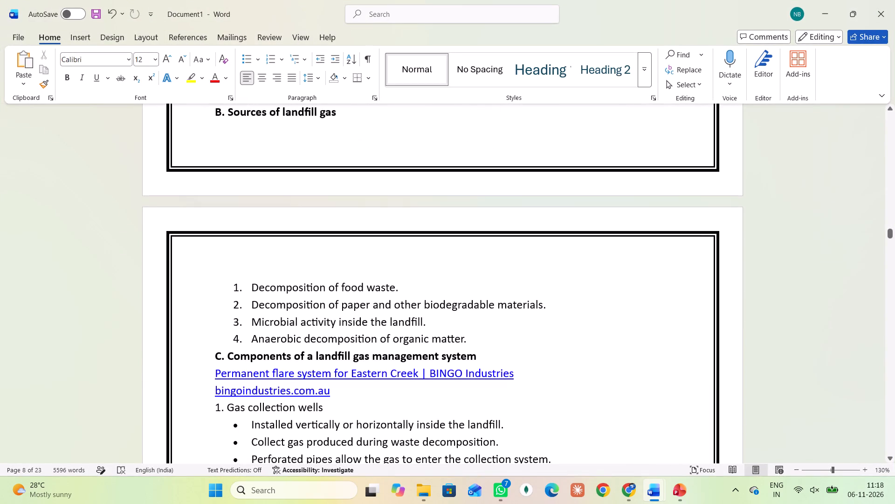
pyautogui.scroll(-1, 346, 336)
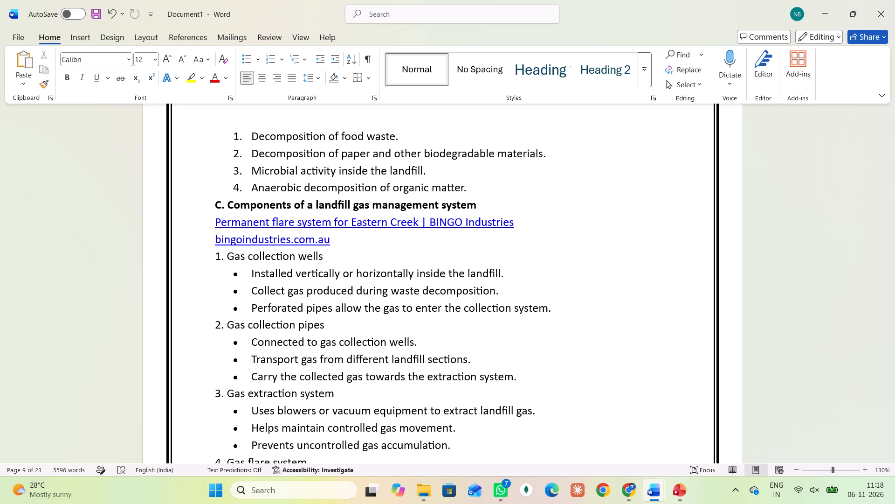
pyautogui.scroll(-1, 361, 299)
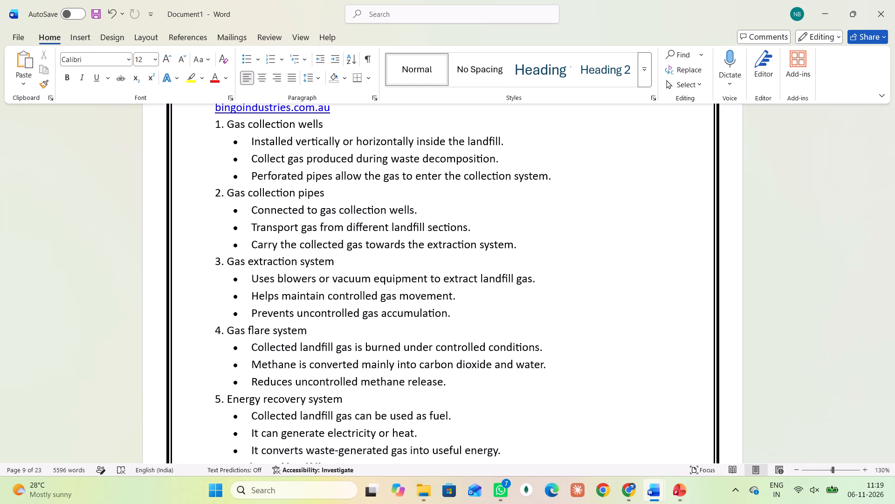
pyautogui.scroll(-1, 361, 299)
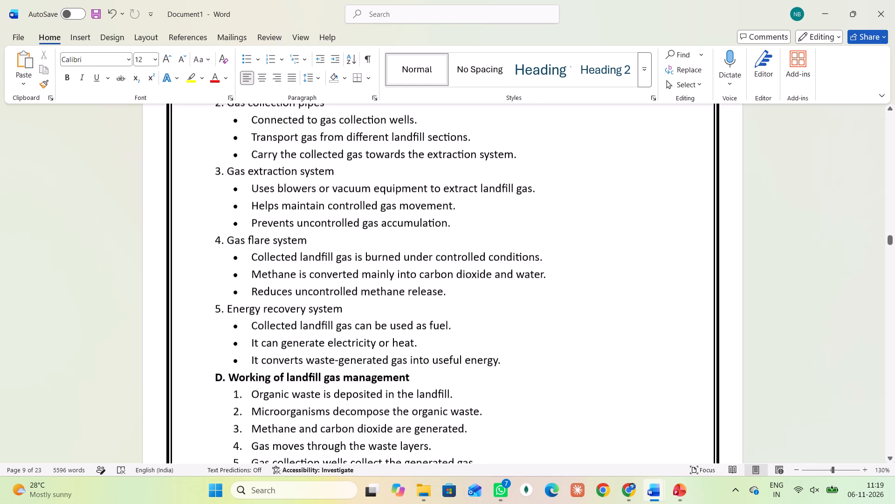
# Go back to the landfill cross-section diagram above "Bottom and side liner system" and look it over again.
pyautogui.scroll(1, 361, 299)
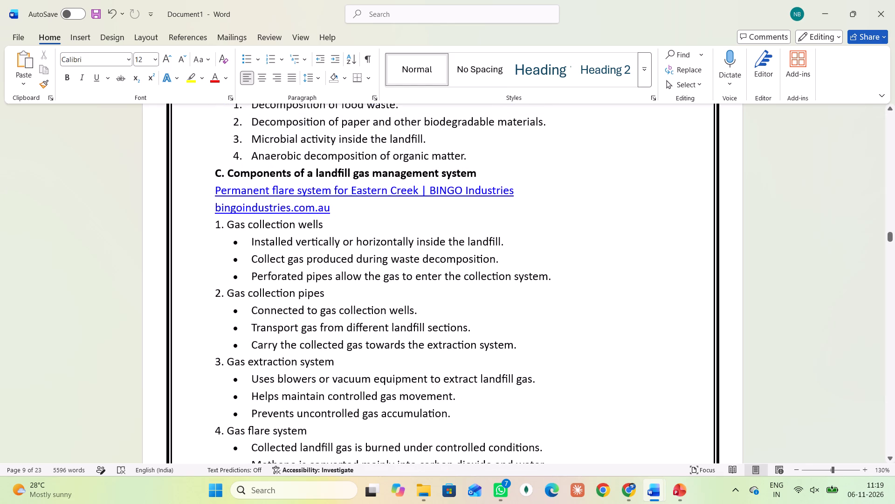
pyautogui.scroll(2, 361, 299)
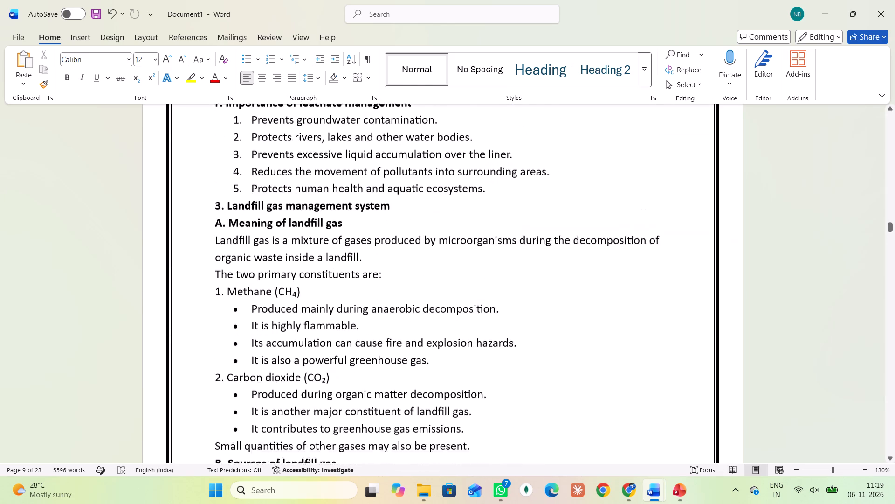
pyautogui.scroll(3, 357, 294)
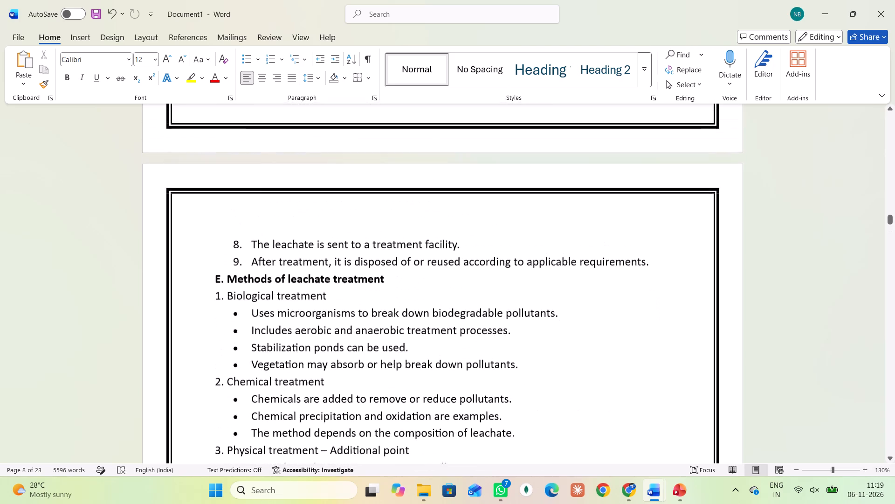
pyautogui.scroll(4, 357, 294)
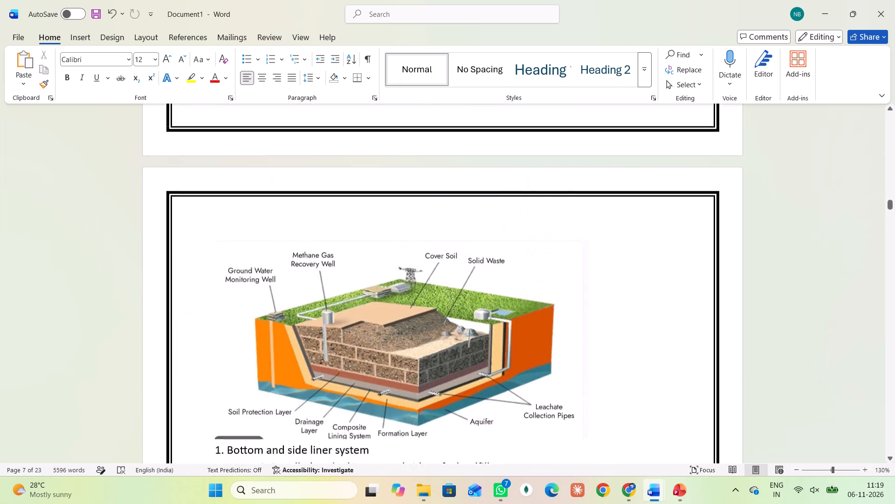
pyautogui.hscroll(1, 357, 294)
# Skim ahead to the landfill classification notes, then return and read the landfill gas components and working in sections C and D.
pyautogui.scroll(-5, 357, 294)
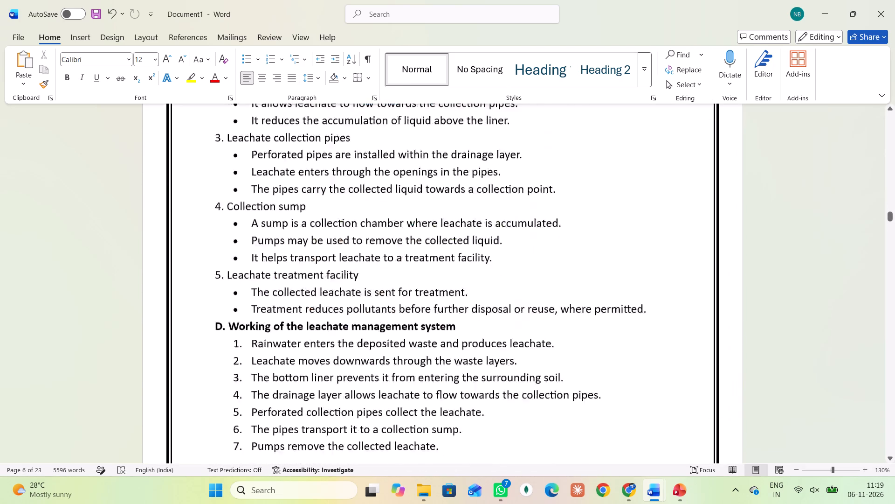
pyautogui.scroll(-5, 357, 294)
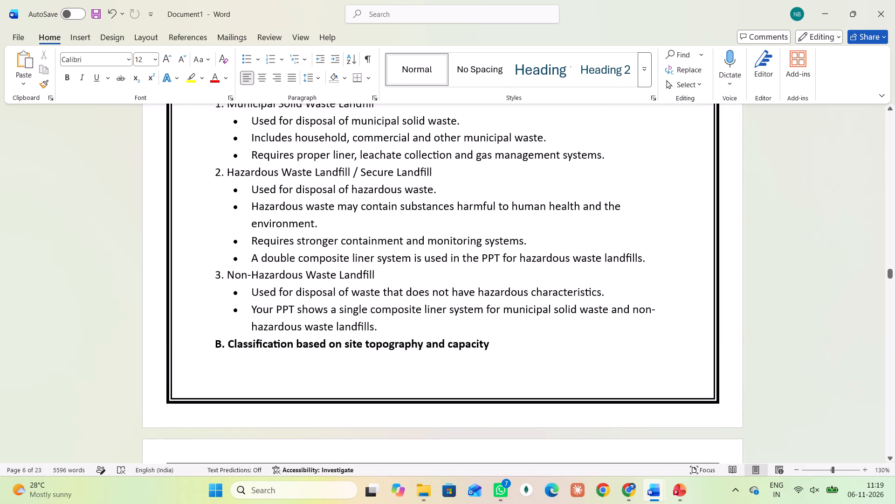
pyautogui.scroll(-1, 357, 294)
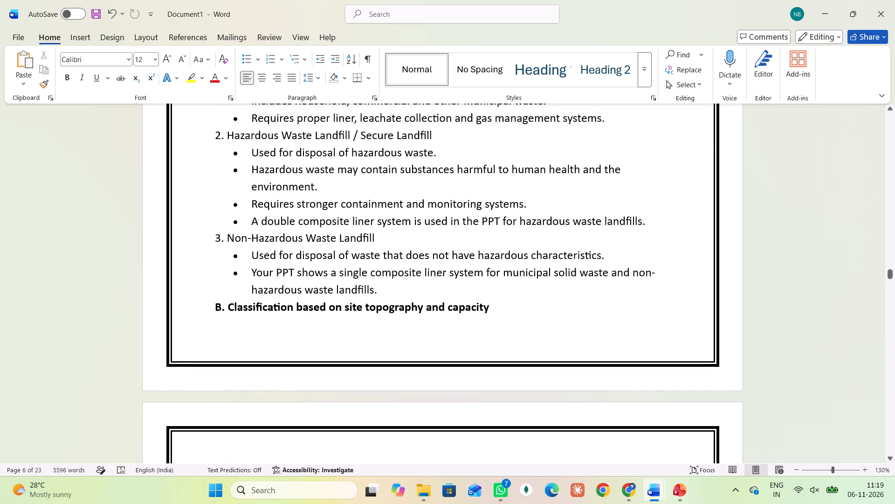
pyautogui.scroll(4, 380, 238)
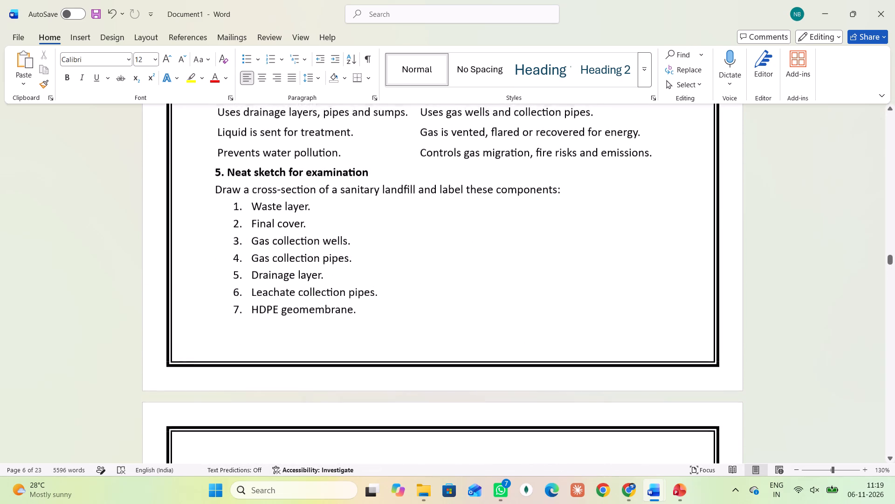
pyautogui.scroll(4, 380, 238)
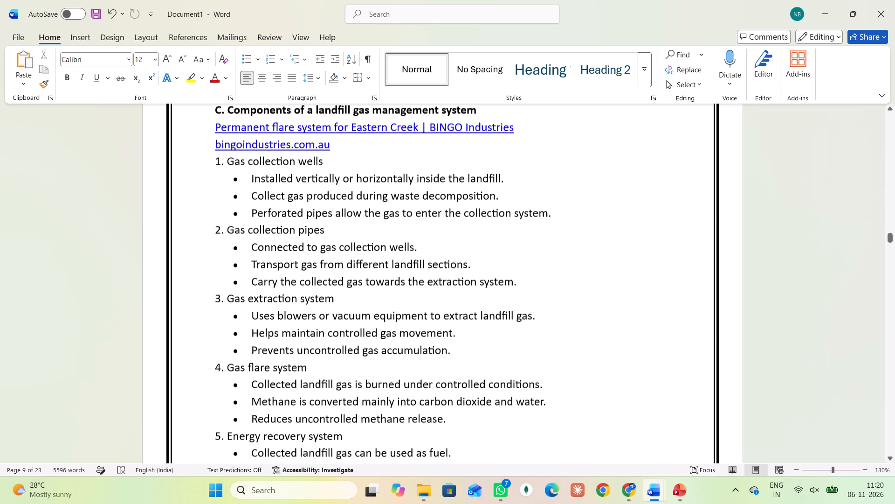
pyautogui.scroll(-1, 361, 287)
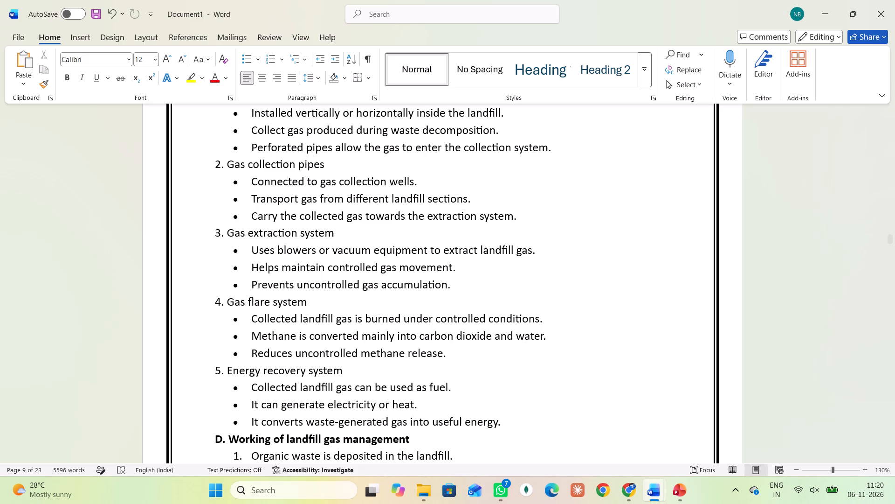
pyautogui.scroll(-1, 368, 294)
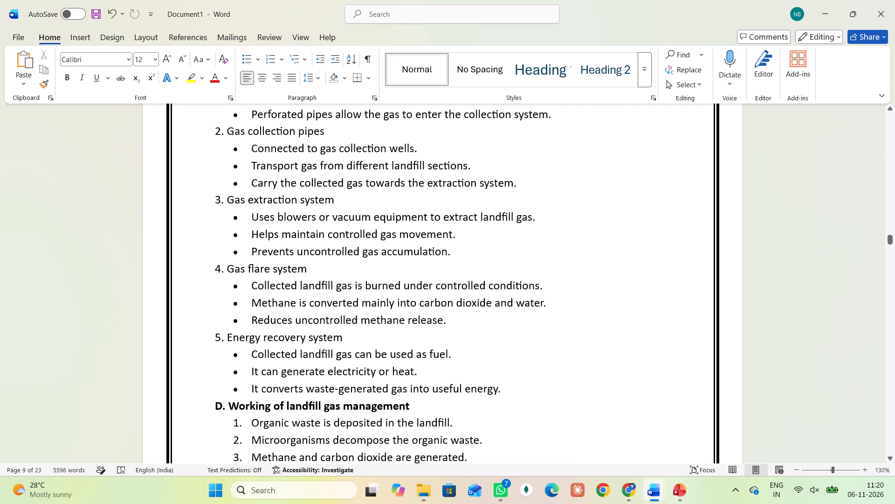
pyautogui.scroll(-1, 368, 298)
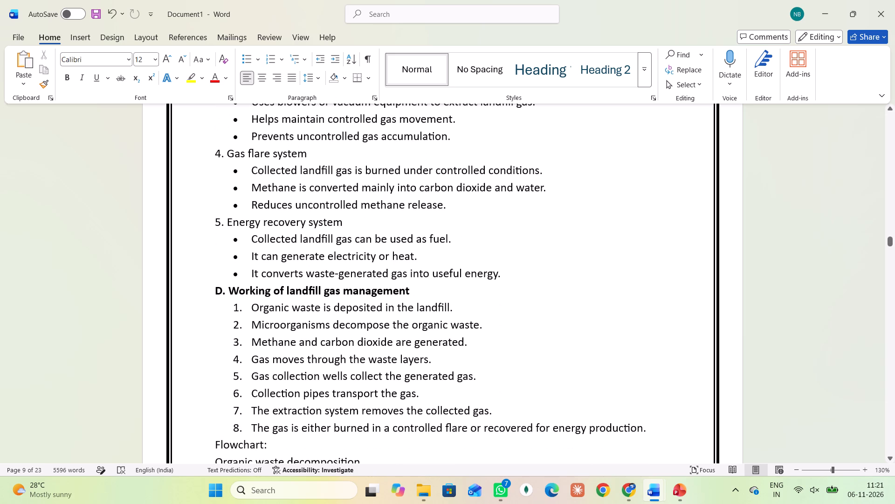
pyautogui.scroll(-1, 359, 320)
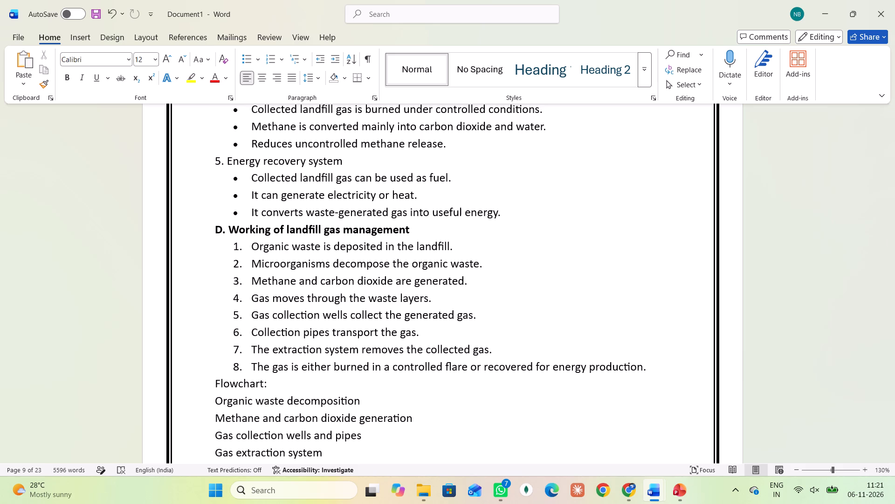
pyautogui.scroll(1, 359, 320)
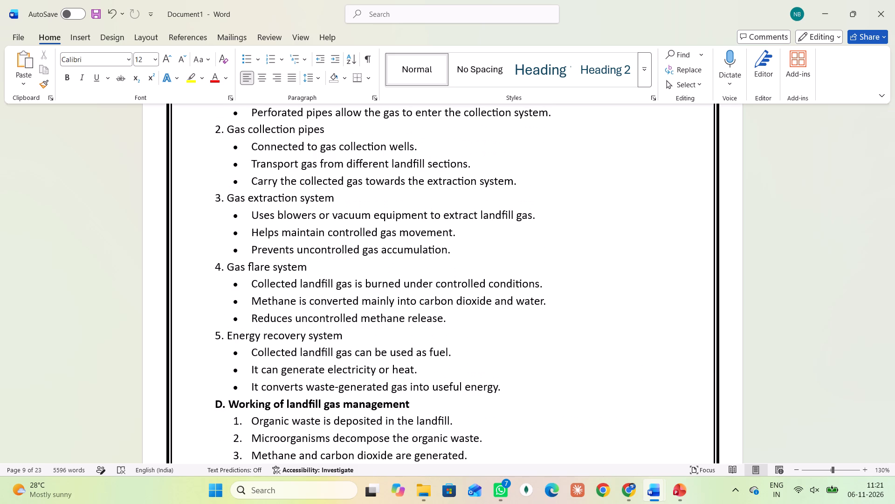
# Delete the text flowchart after section D's numbered list, from "Flowchart:" through "Energy recovery".
pyautogui.scroll(-3, 359, 320)
pyautogui.scroll(1, 359, 320)
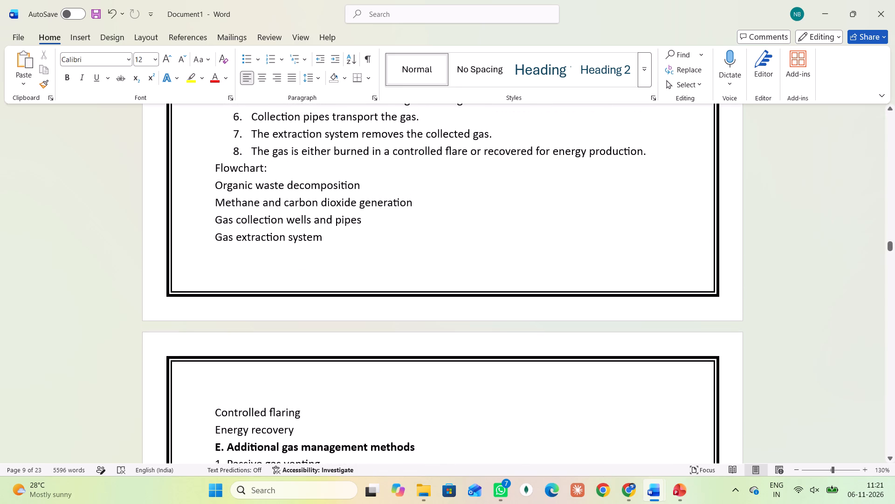
pyautogui.moveTo(311, 431); pyautogui.dragTo(223, 175)
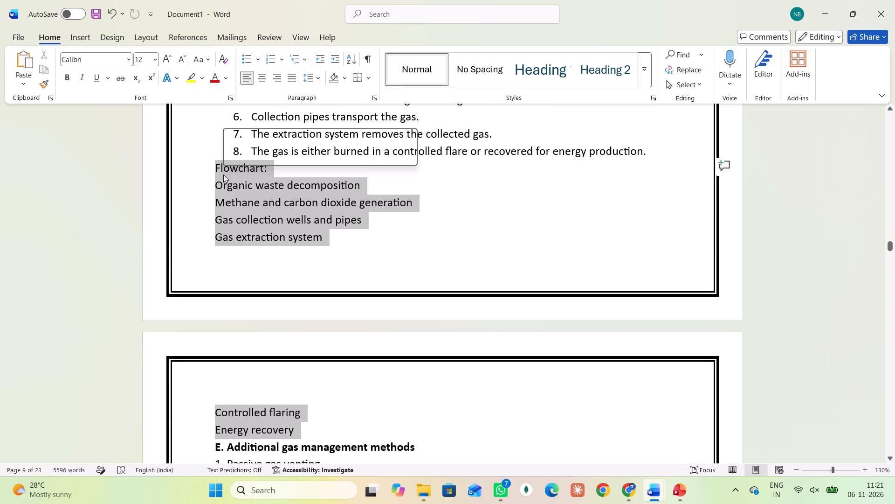
pyautogui.press('BackSpace')
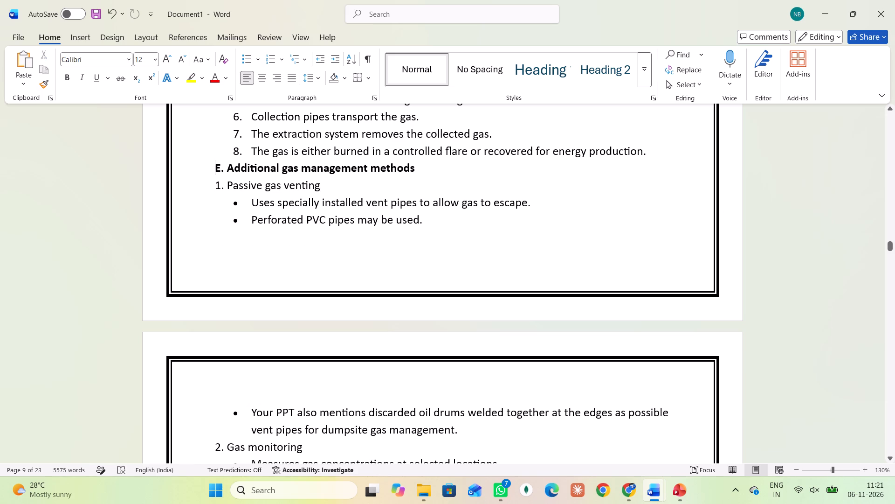
# Delete section 4, Difference between leachate and landfill gas management, including its heading and whole comparison table.
pyautogui.scroll(-3, 268, 253)
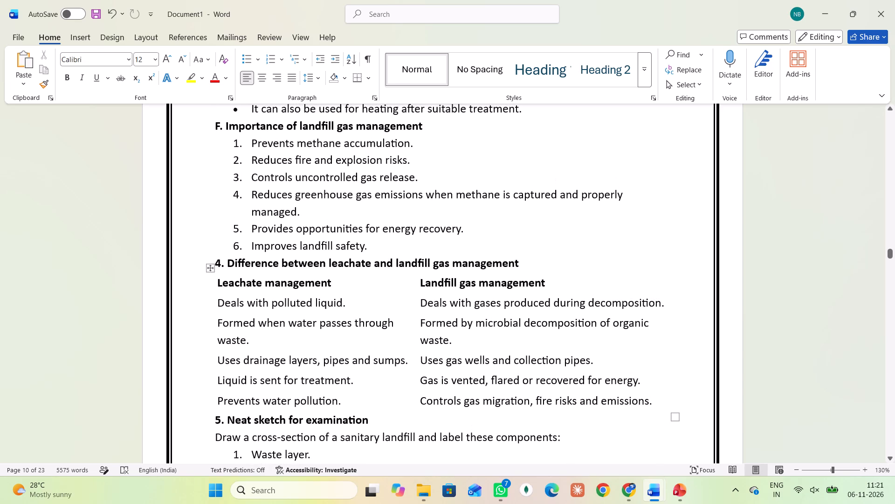
pyautogui.moveTo(651, 397); pyautogui.dragTo(296, 261)
pyautogui.click(296, 261)
pyautogui.press('BackSpace')
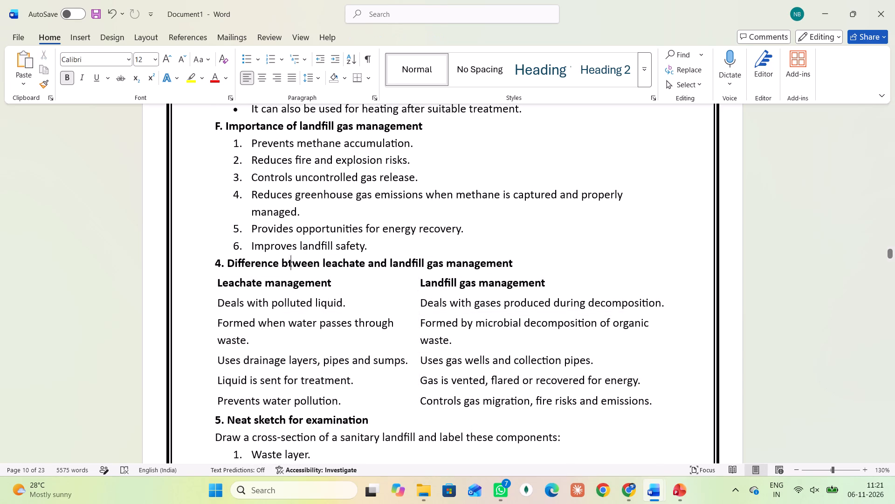
pyautogui.moveTo(212, 255); pyautogui.dragTo(394, 343)
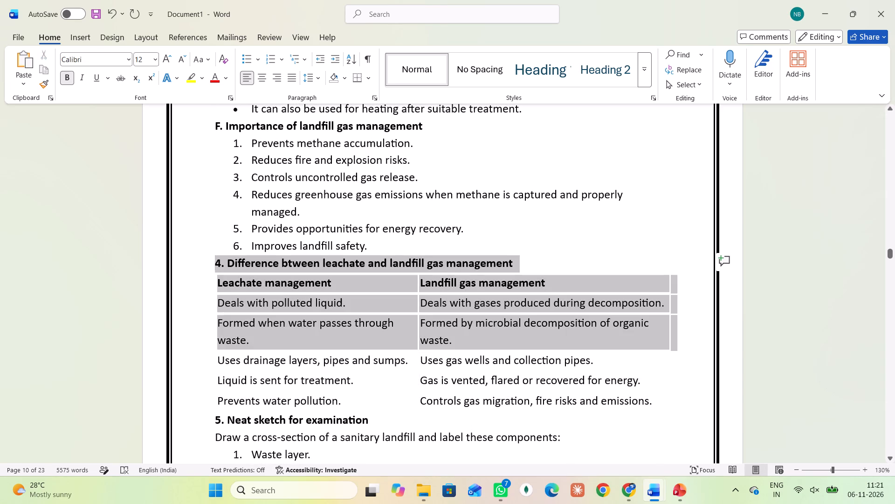
pyautogui.moveTo(394, 343); pyautogui.dragTo(629, 410)
pyautogui.press('BackSpace')
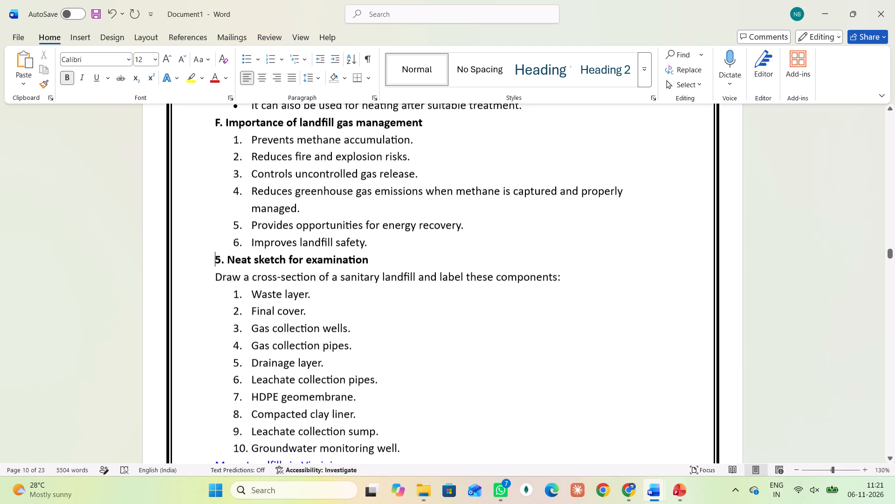
# Delete the "Mega-Landfills in Virginia" and "virginiaplaces.org" link lines above the Conclusion.
pyautogui.scroll(-1, 425, 359)
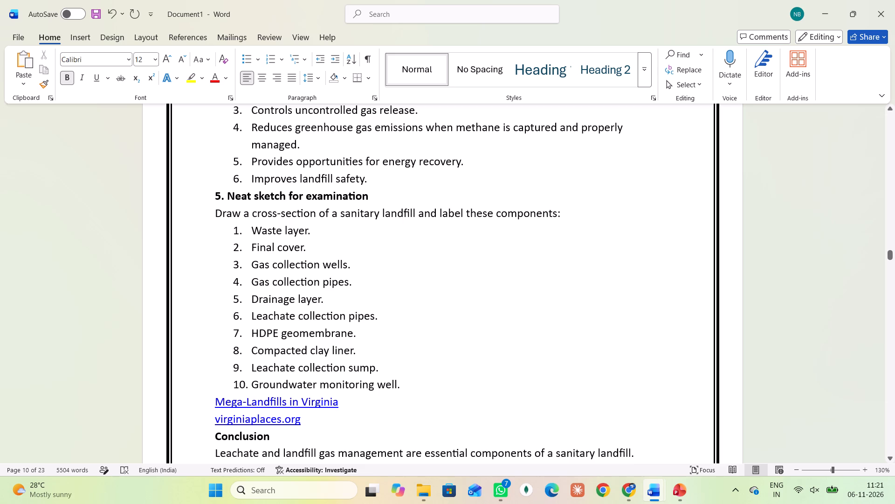
pyautogui.moveTo(314, 417); pyautogui.dragTo(220, 398)
pyautogui.press('BackSpace')
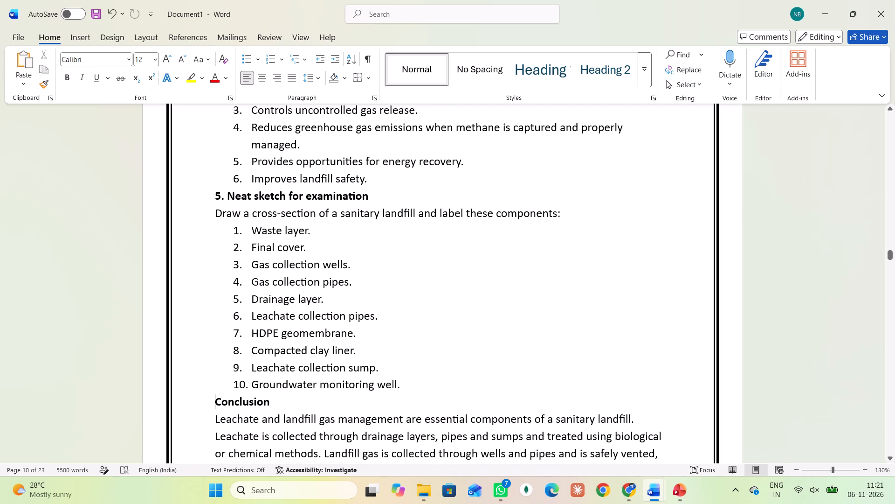
# Delete the paragraph under the Conclusion heading above Question 3, together with the "unit 5(1).pptx" line.
pyautogui.scroll(2, 288, 353)
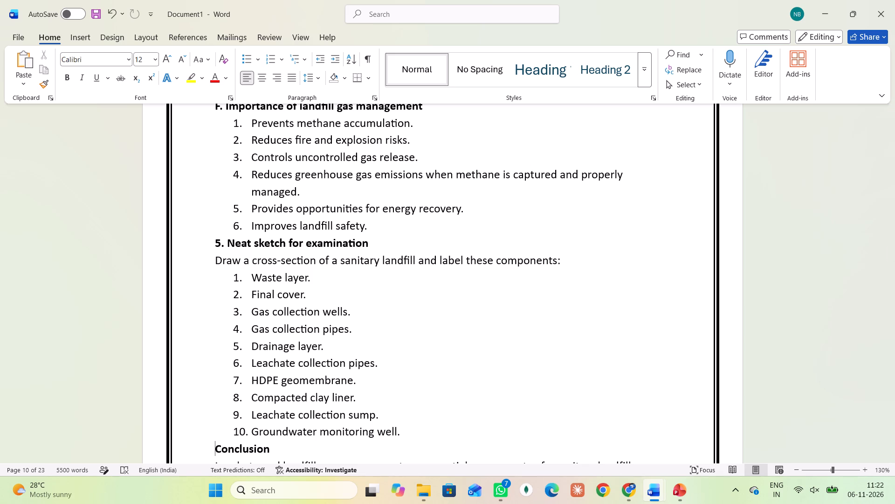
pyautogui.scroll(-2, 353, 309)
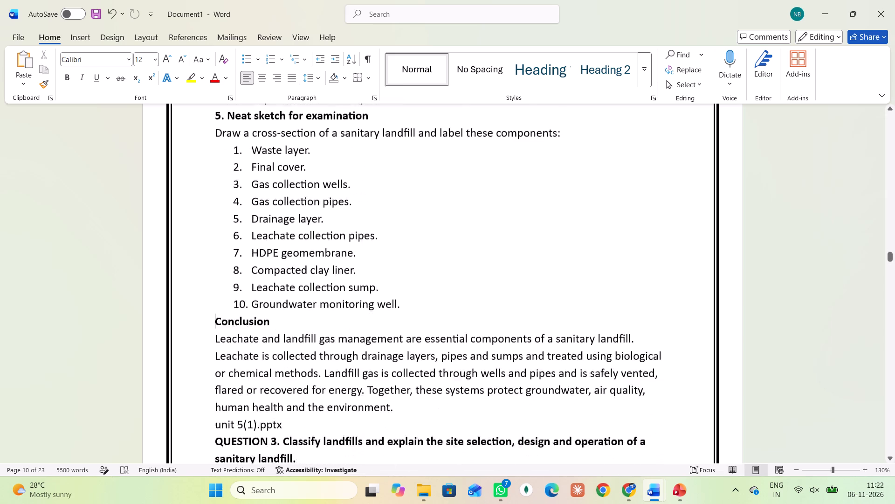
pyautogui.scroll(-1, 353, 309)
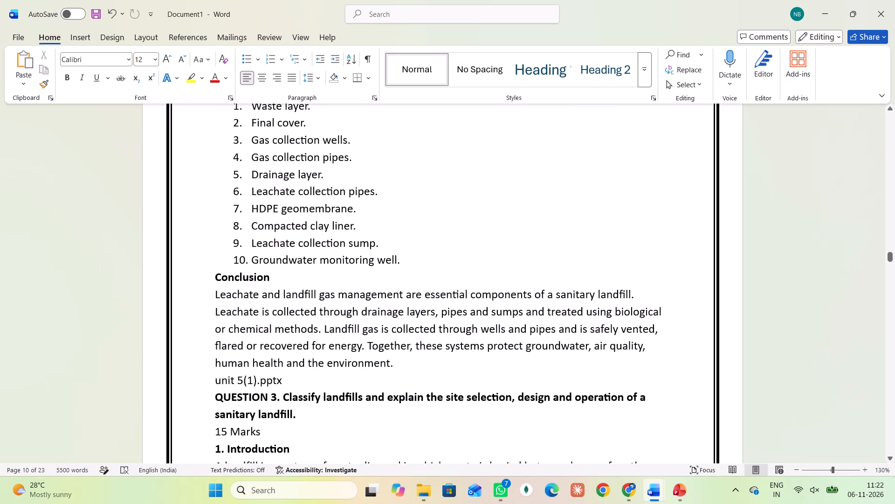
pyautogui.moveTo(282, 376); pyautogui.dragTo(204, 301)
pyautogui.press('BackSpace')
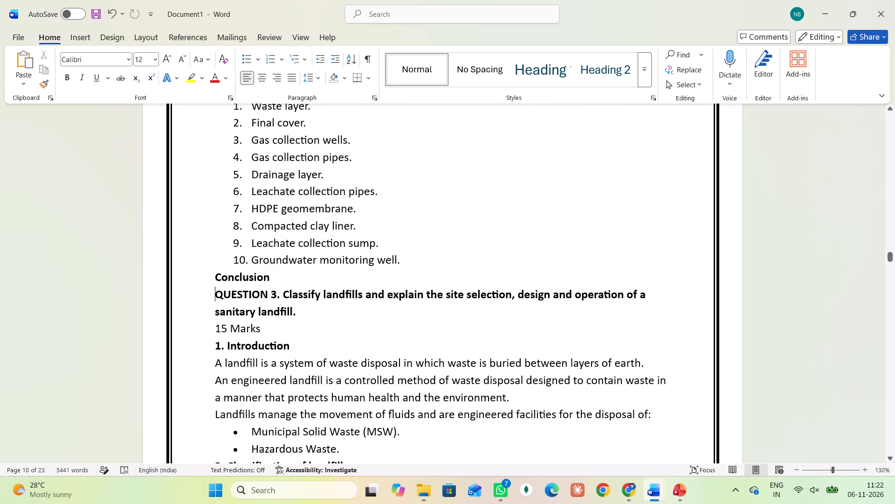
# Under classification by site topography and capacity, delete the "Your PPT identifies five types" sentence, the three link lines and the stray "7".
pyautogui.scroll(-2, 335, 427)
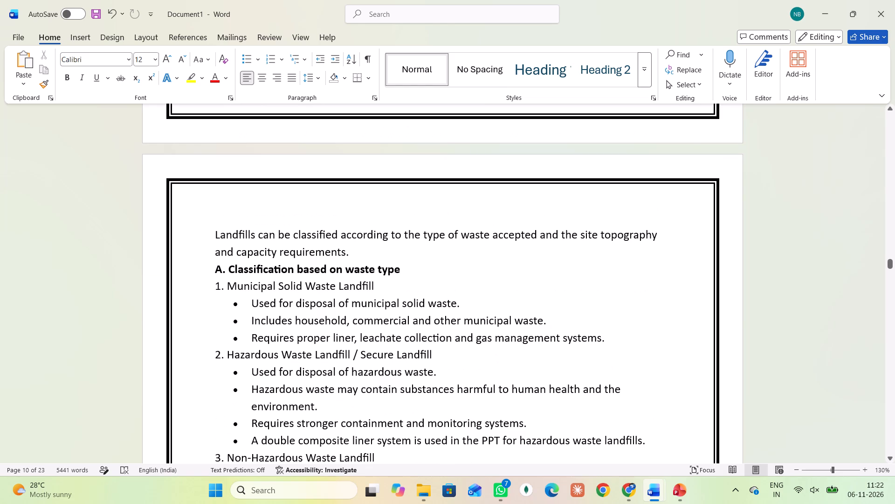
pyautogui.scroll(-1, 335, 427)
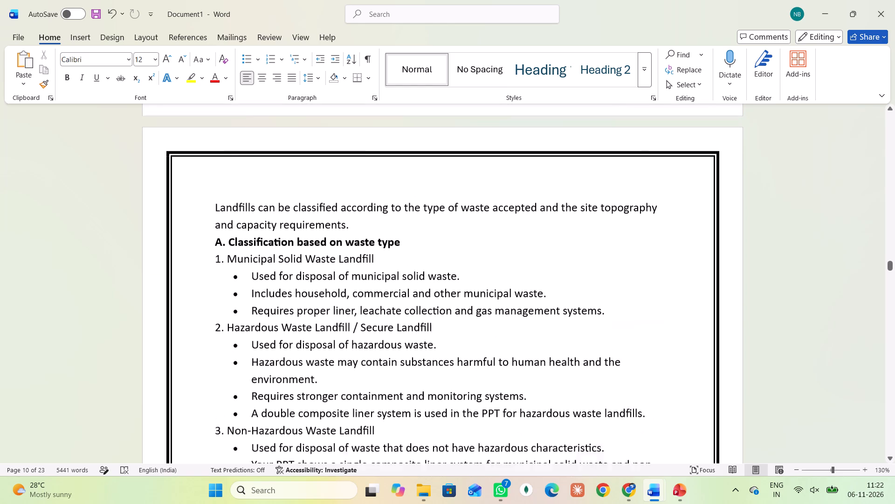
pyautogui.scroll(-1, 335, 427)
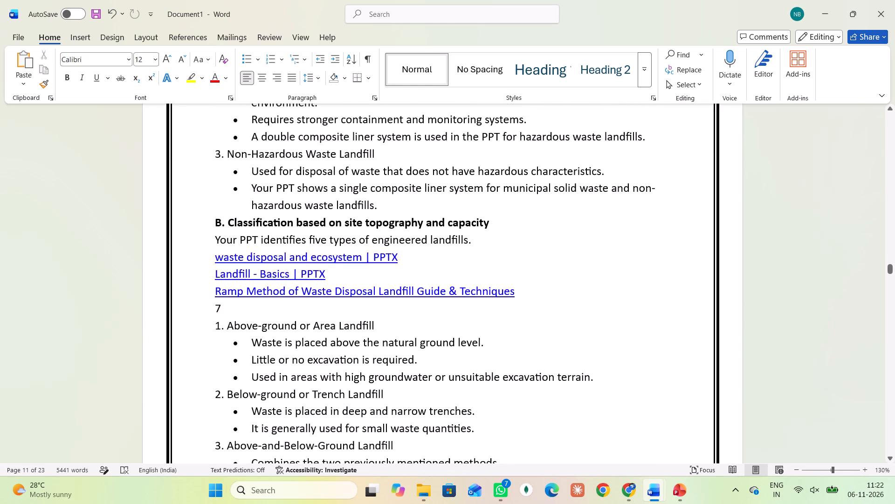
pyautogui.moveTo(258, 311); pyautogui.dragTo(209, 250)
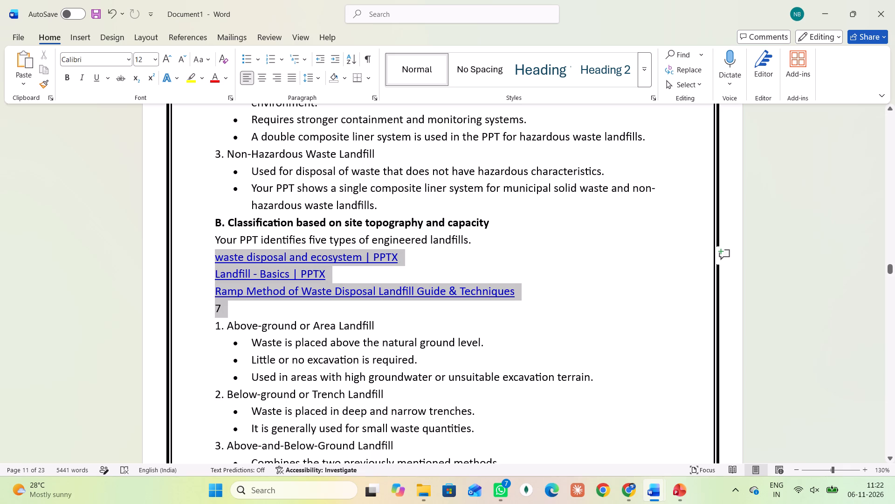
pyautogui.moveTo(209, 250); pyautogui.dragTo(220, 240)
pyautogui.press('BackSpace')
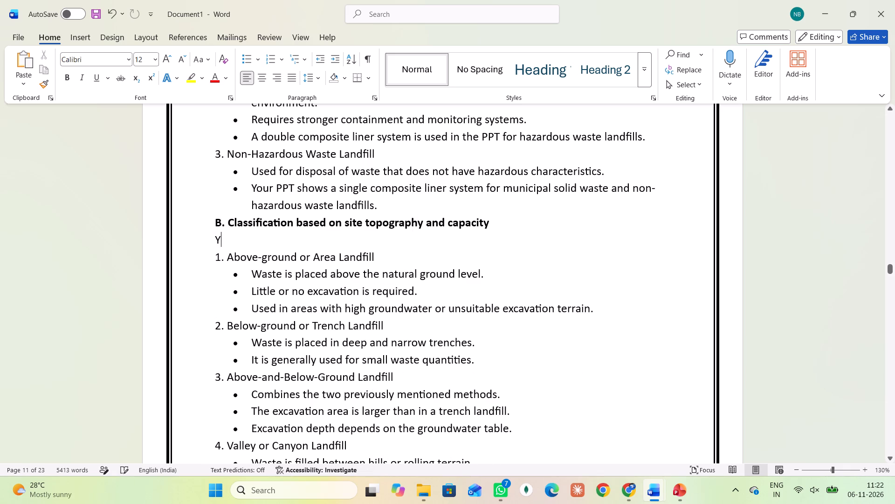
pyautogui.press('BackSpace')
# Delete the Lagos State landfill suitability article link and the "link.springer.com" line above "1. Location criteria".
pyautogui.scroll(-2, 258, 317)
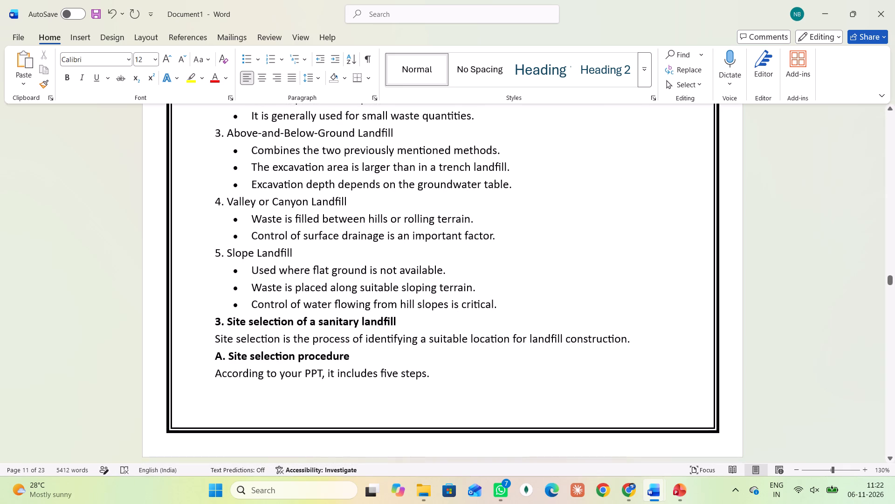
pyautogui.scroll(-2, 258, 317)
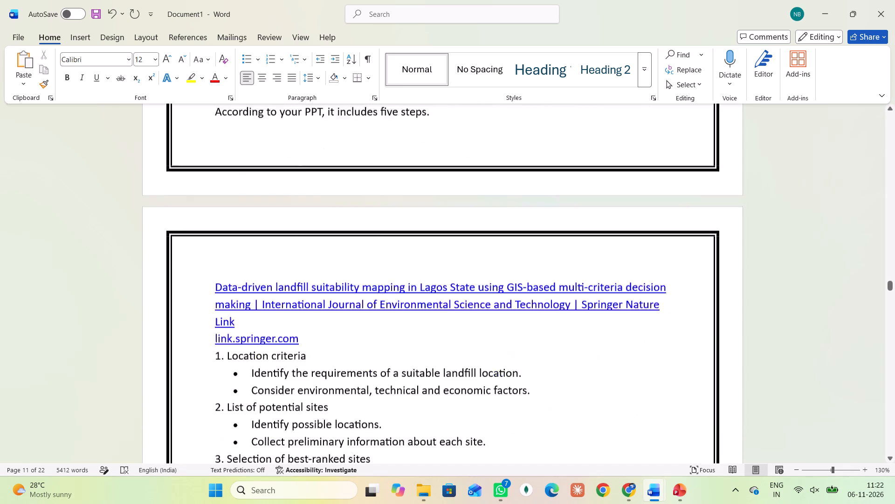
pyautogui.scroll(-1, 258, 317)
pyautogui.moveTo(302, 280); pyautogui.dragTo(289, 271)
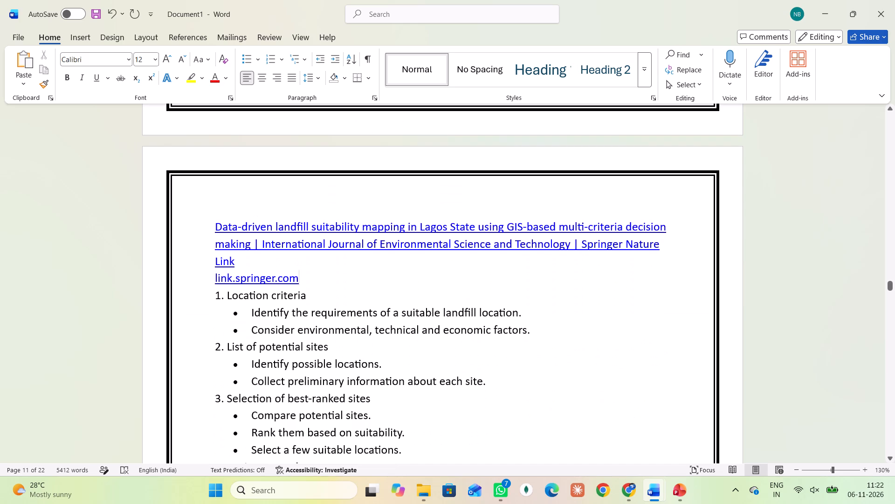
pyautogui.moveTo(289, 271); pyautogui.dragTo(225, 231)
pyautogui.press('BackSpace')
# Read through the site selection procedure, site investigation and additional considerations up to section 4, Design of a sanitary landfill.
pyautogui.scroll(-1, 315, 334)
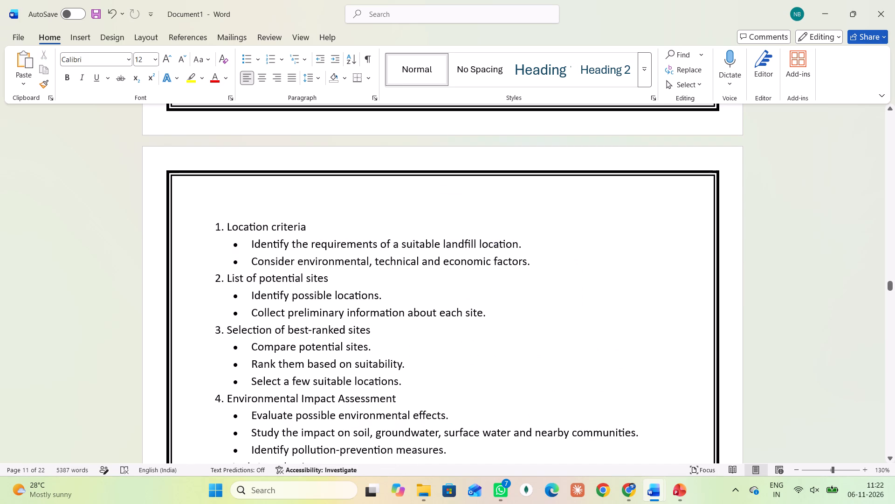
pyautogui.scroll(-3, 315, 334)
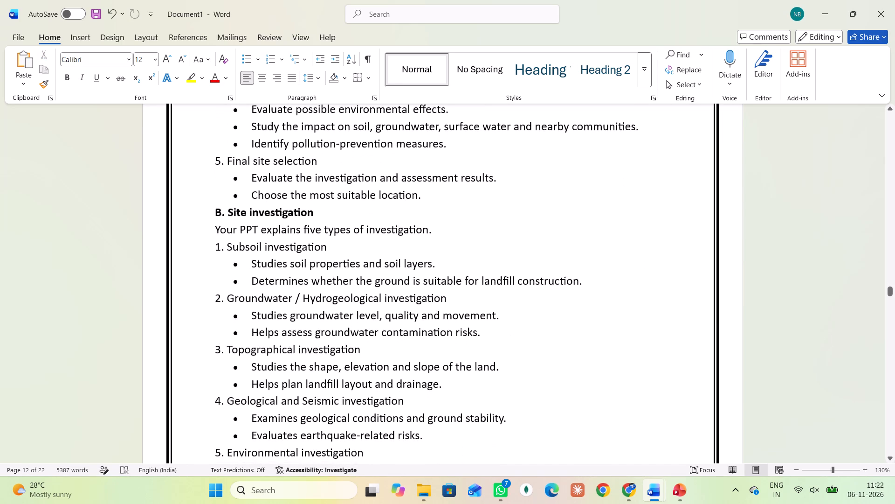
pyautogui.hscroll(-2, 315, 334)
pyautogui.scroll(-1, 315, 334)
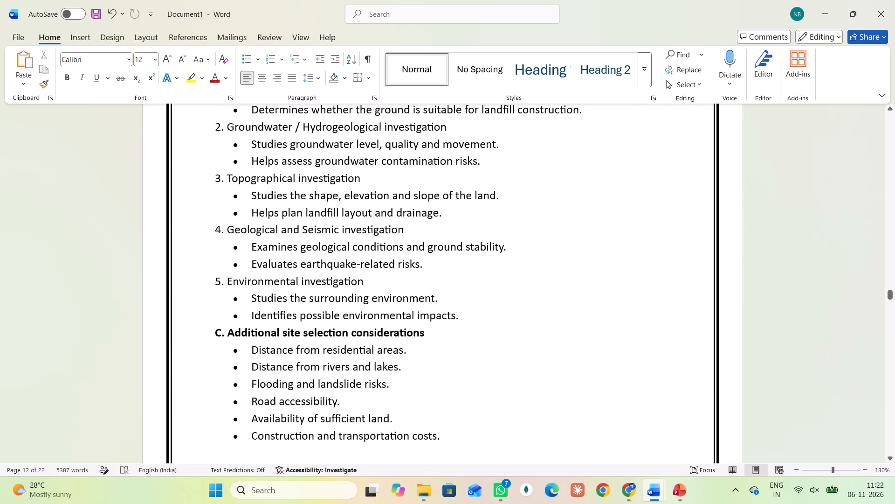
pyautogui.scroll(-3, 315, 334)
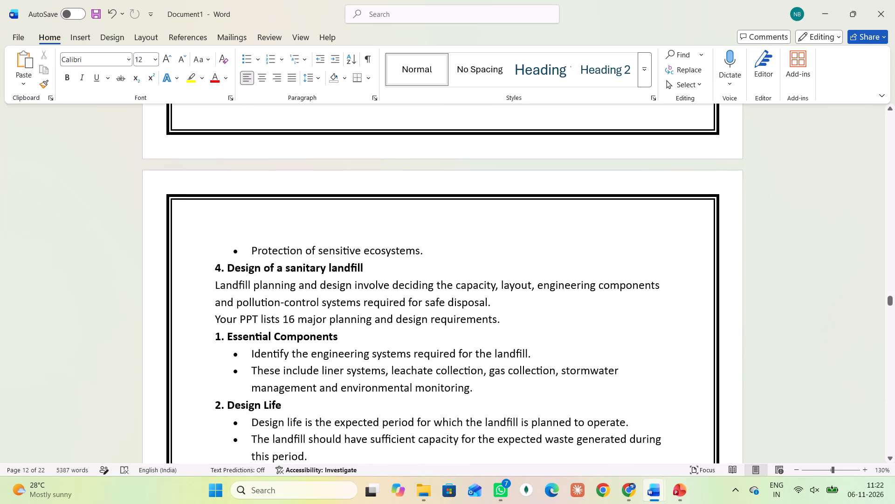
pyautogui.scroll(-1, 315, 334)
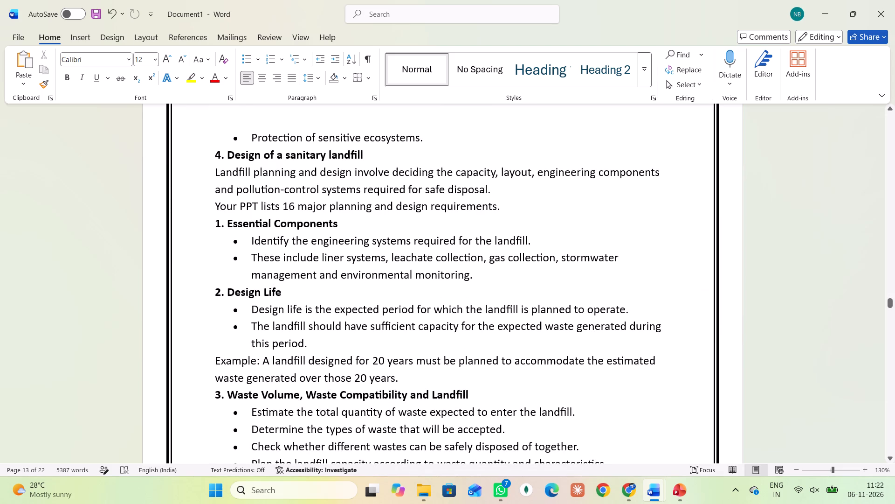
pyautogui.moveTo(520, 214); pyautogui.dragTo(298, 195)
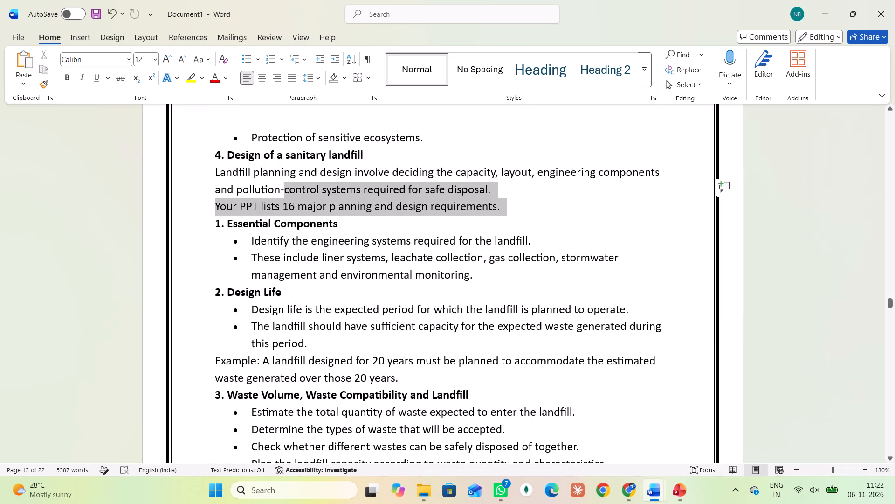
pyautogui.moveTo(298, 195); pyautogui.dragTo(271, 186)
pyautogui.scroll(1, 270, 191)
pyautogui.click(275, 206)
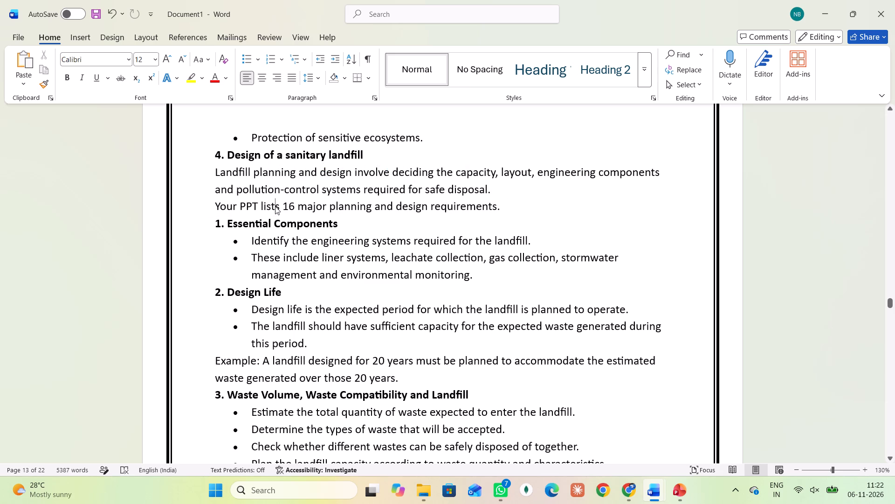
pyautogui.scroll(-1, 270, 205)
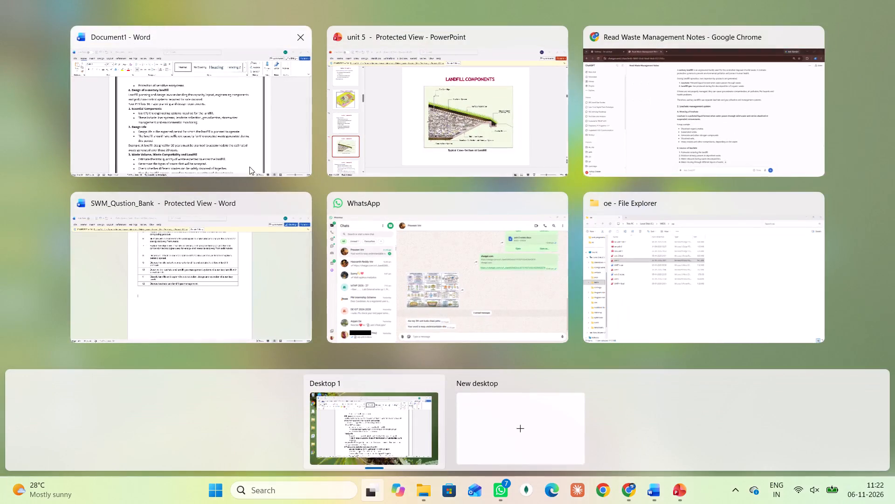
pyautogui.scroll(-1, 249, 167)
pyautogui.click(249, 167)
# Delete the "Landfill Impacts on the Environment—Review" and "mdpi.com" link lines under section 5, Major components of a sanitary landfill.
pyautogui.scroll(-1, 313, 314)
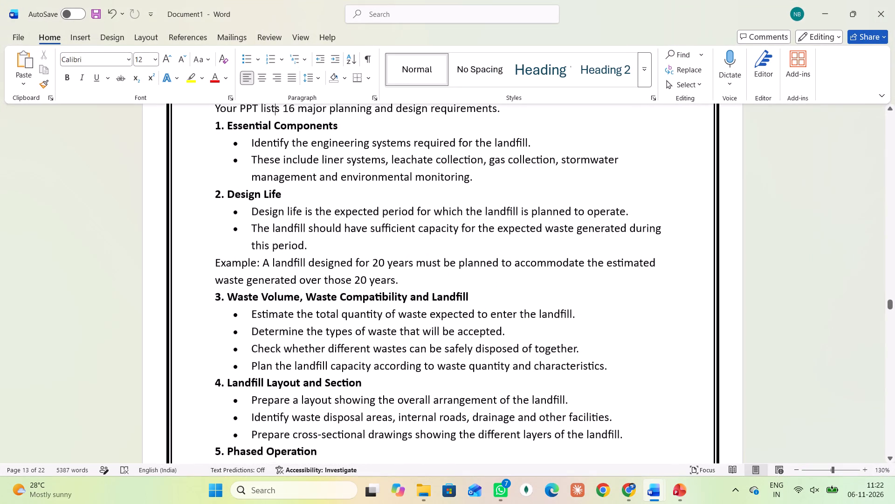
pyautogui.scroll(1, 313, 314)
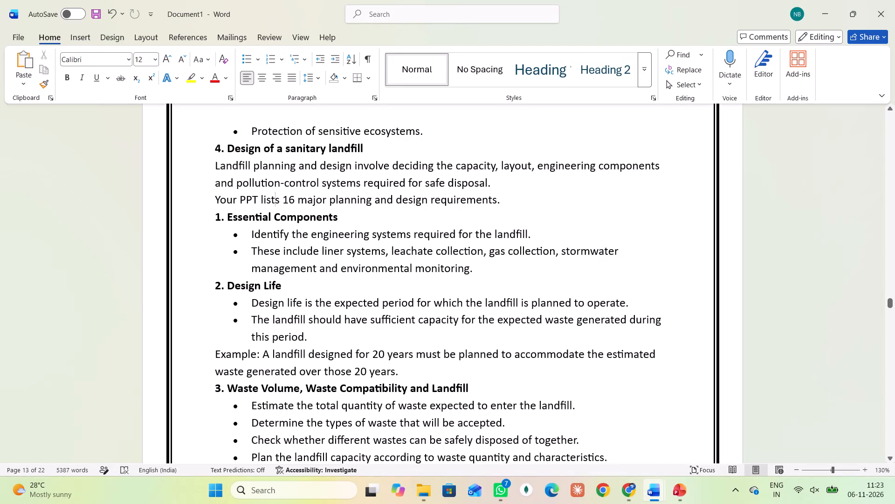
pyautogui.scroll(-1, 313, 314)
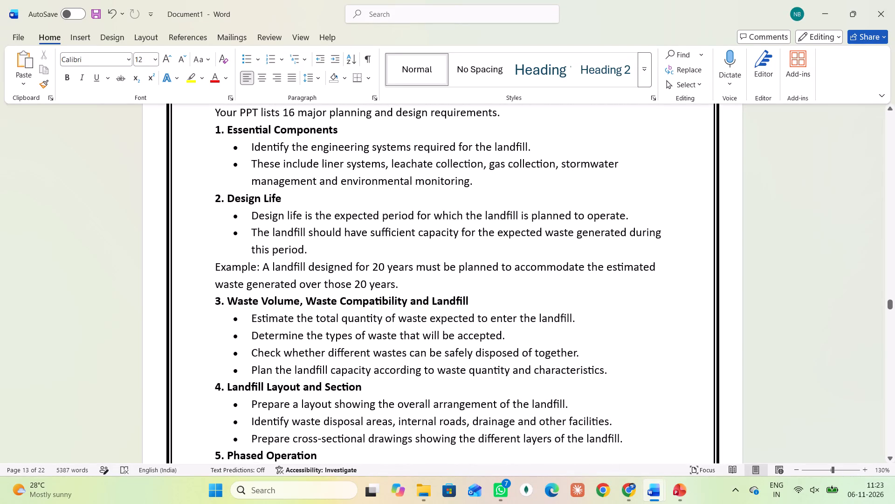
pyautogui.scroll(-3, 313, 314)
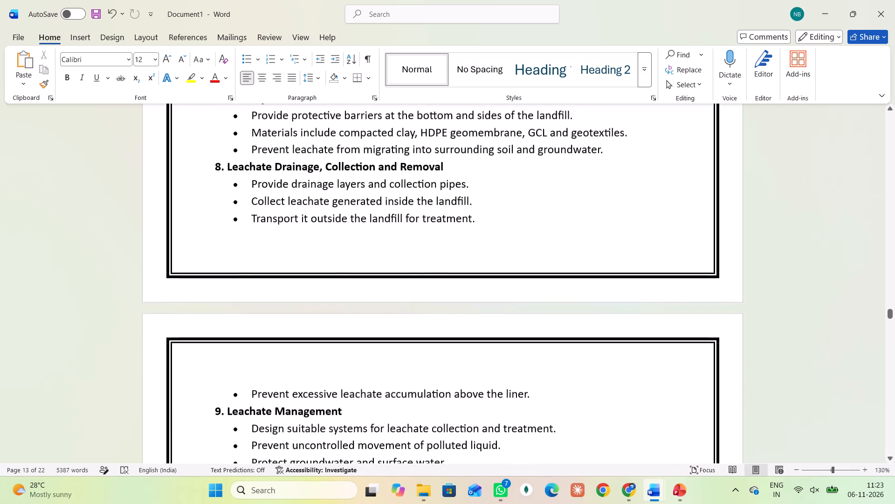
pyautogui.scroll(-3, 313, 314)
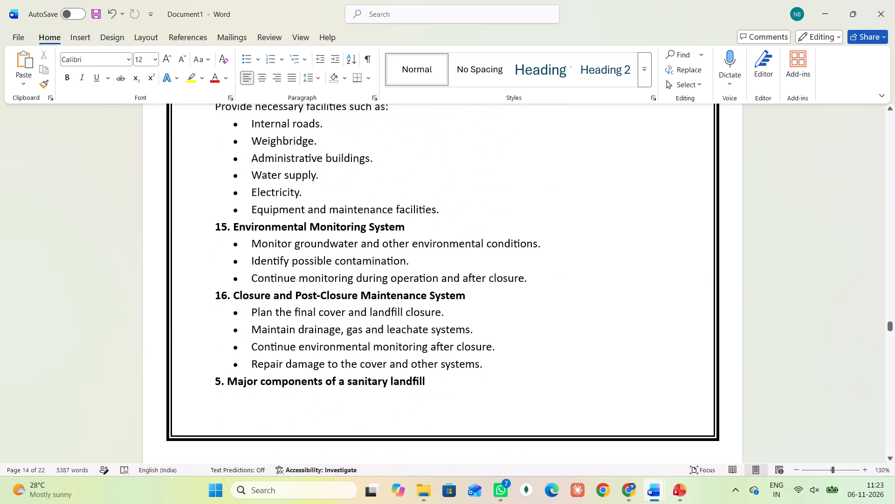
pyautogui.scroll(-2, 313, 314)
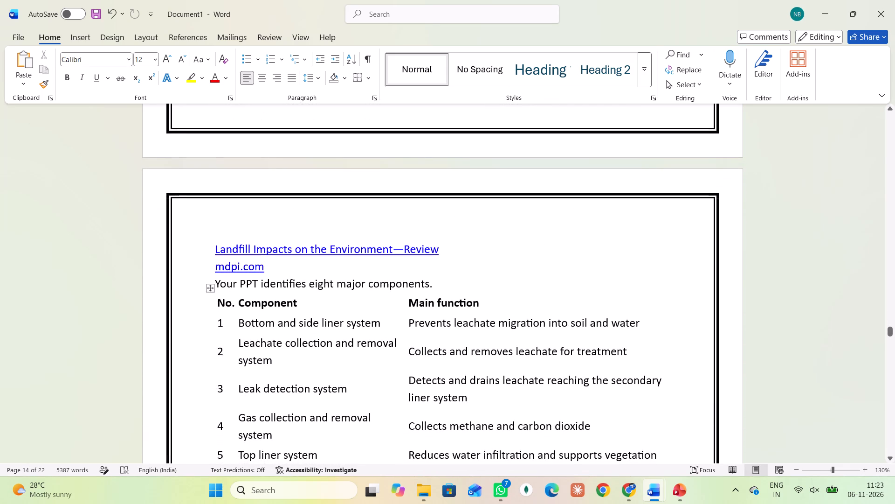
pyautogui.moveTo(275, 263); pyautogui.dragTo(221, 250)
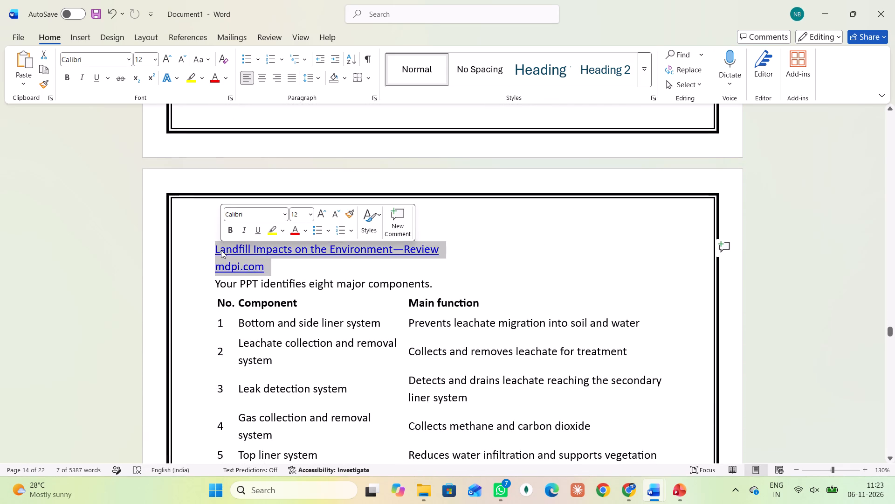
pyautogui.press('BackSpace')
# Review the components table, the liner explanation and section 6, Operation of a sanitary landfill, through to the start of Question 4.
pyautogui.scroll(-3, 221, 250)
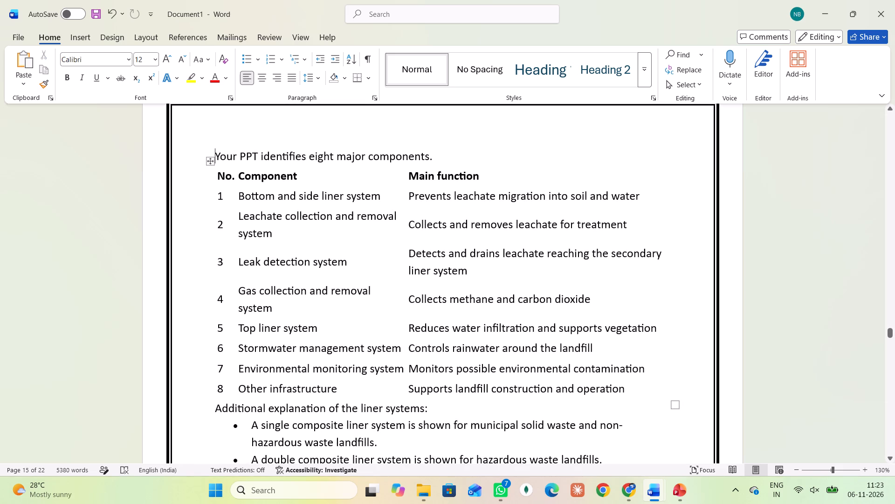
pyautogui.scroll(-6, 235, 224)
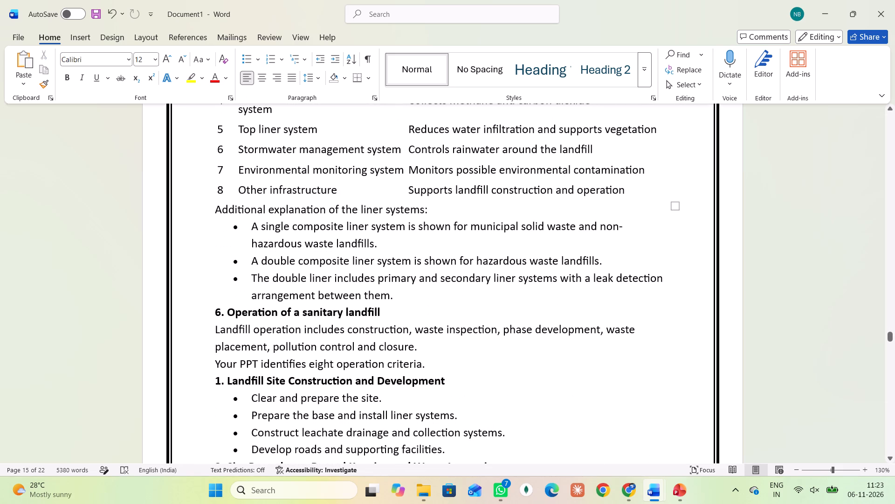
pyautogui.scroll(-2, 235, 224)
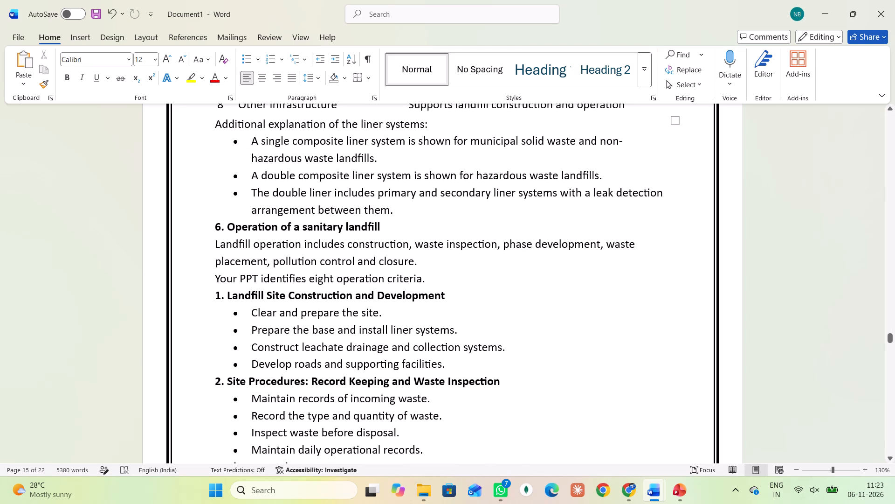
pyautogui.scroll(-1, 260, 254)
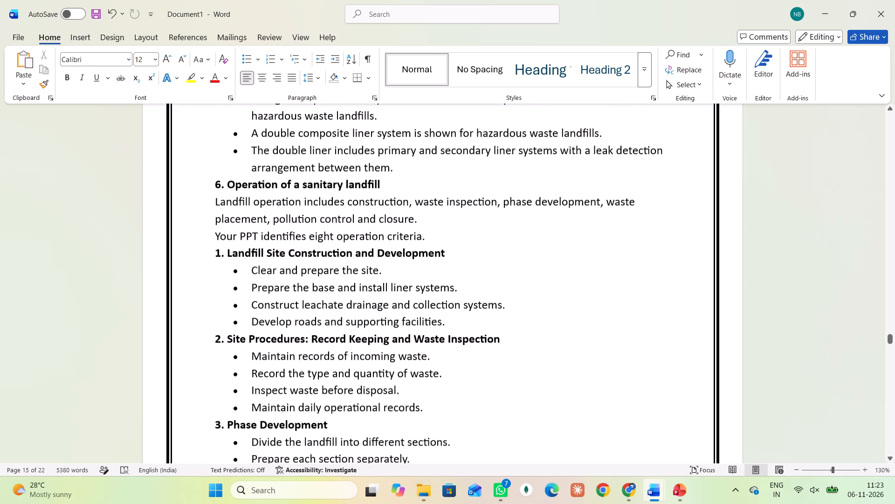
pyautogui.scroll(-14, 260, 254)
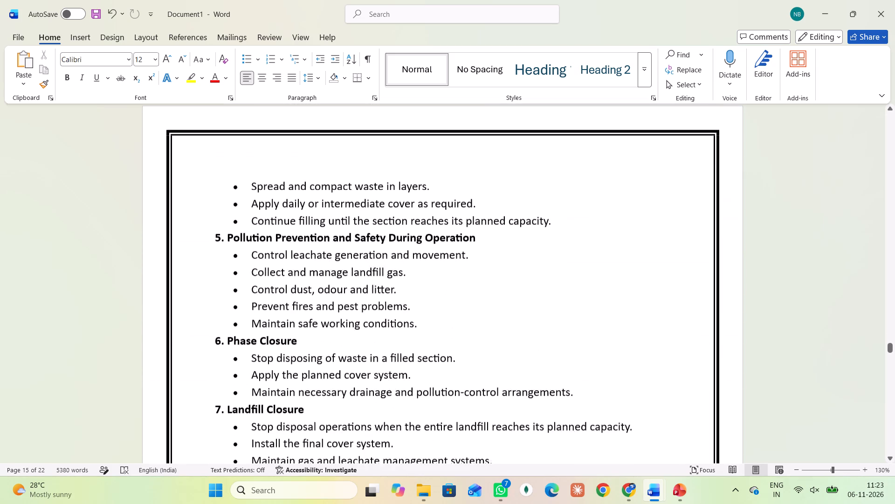
pyautogui.scroll(-15, 260, 254)
pyautogui.scroll(-7, 260, 254)
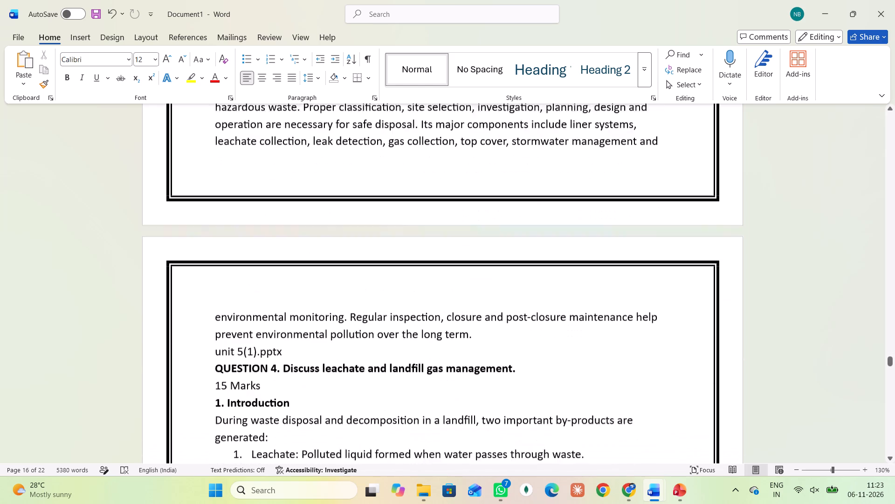
pyautogui.scroll(20, 260, 254)
pyautogui.scroll(20, 260, 254)
pyautogui.scroll(20, 260, 254)
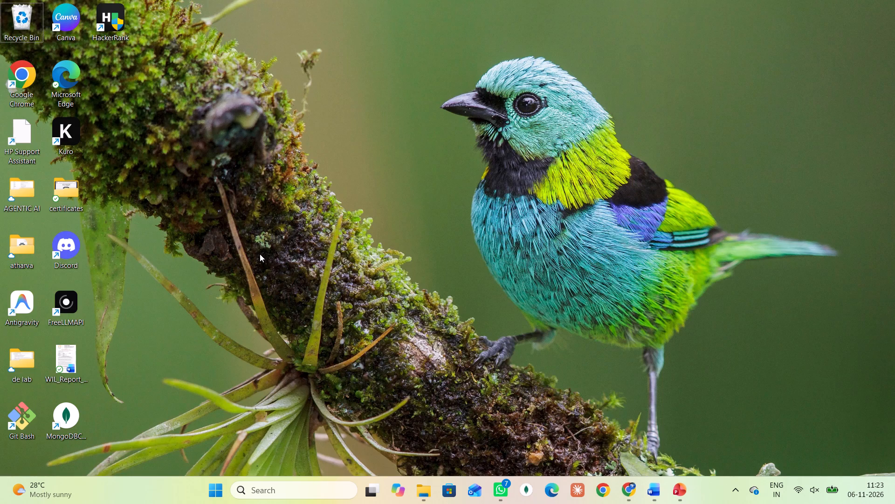
# Switch to Document1 in Word and read Question 3's introduction and the start of section 2, Classification of landfills.
pyautogui.click(655, 490)
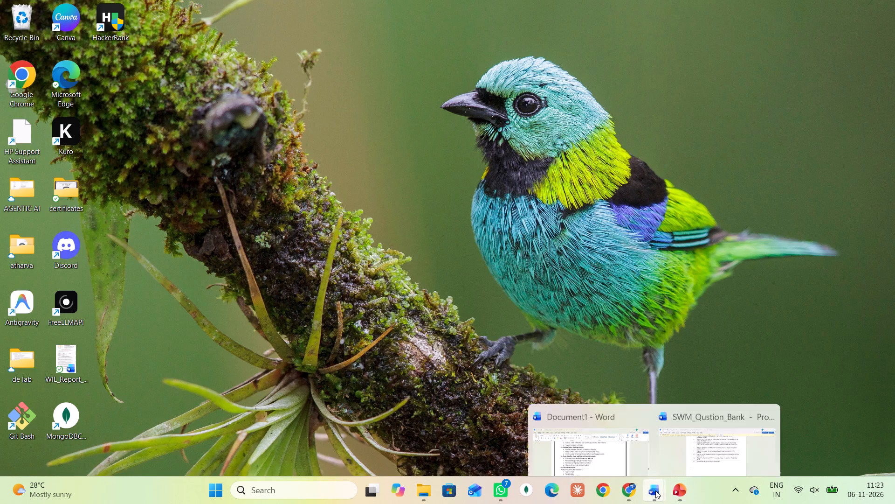
pyautogui.click(596, 443)
pyautogui.scroll(5, 507, 349)
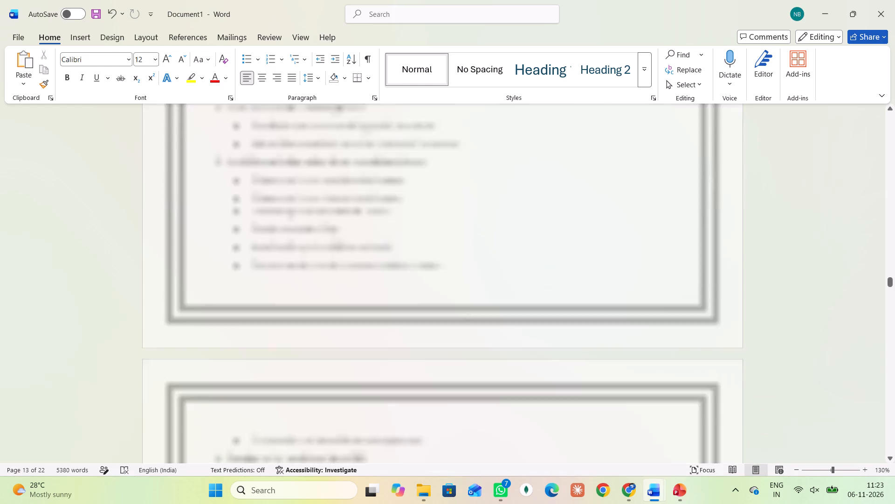
pyautogui.scroll(2, 507, 349)
pyautogui.scroll(-1, 507, 349)
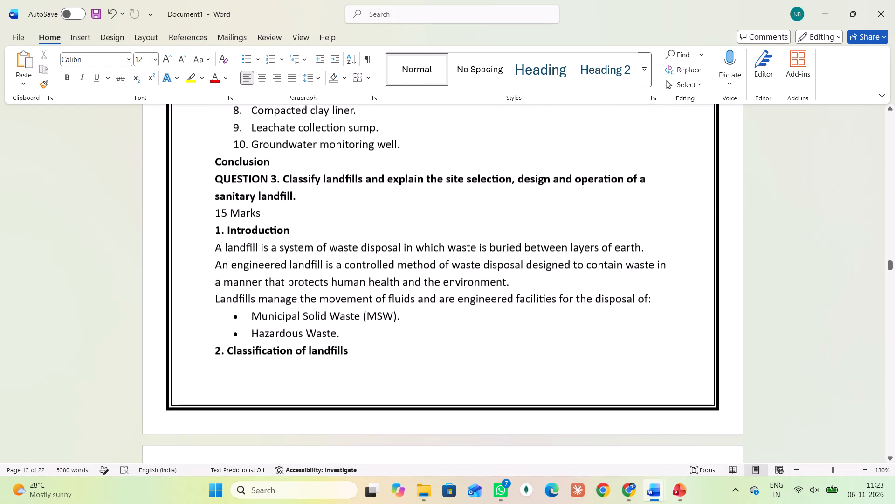
pyautogui.scroll(-1, 507, 349)
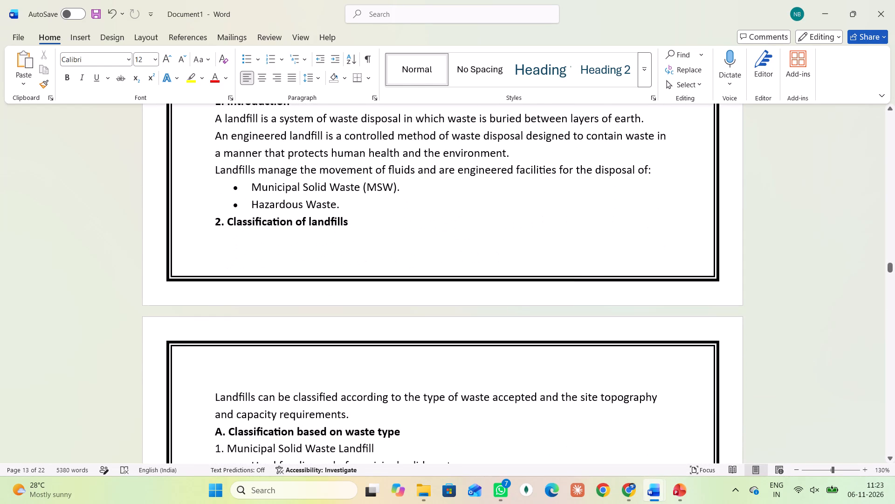
pyautogui.scroll(-1, 507, 349)
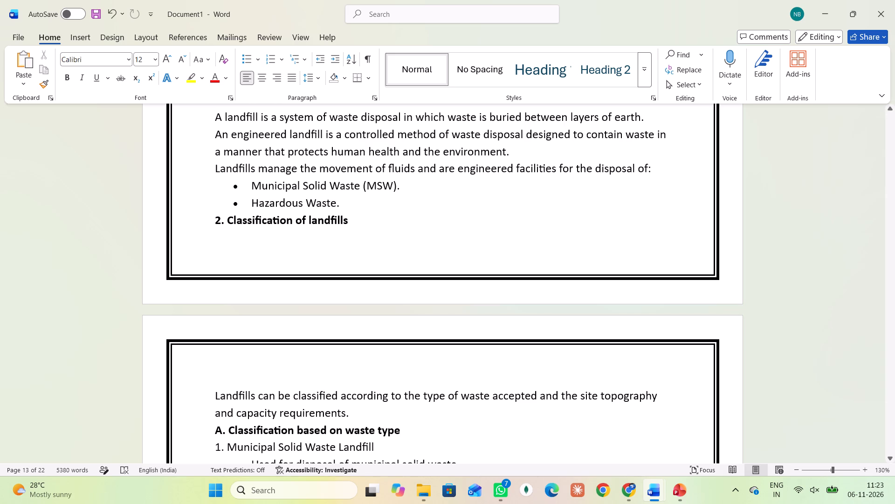
pyautogui.scroll(-1, 475, 284)
pyautogui.scroll(1, 475, 284)
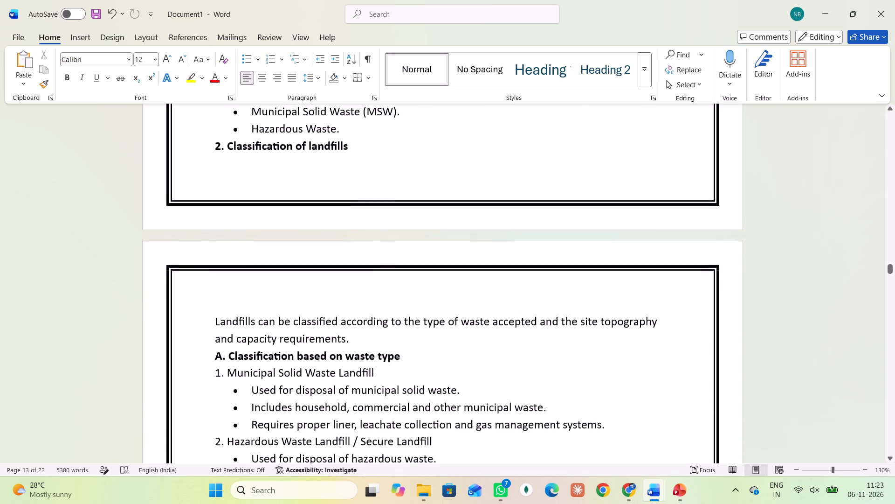
pyautogui.scroll(1, 475, 284)
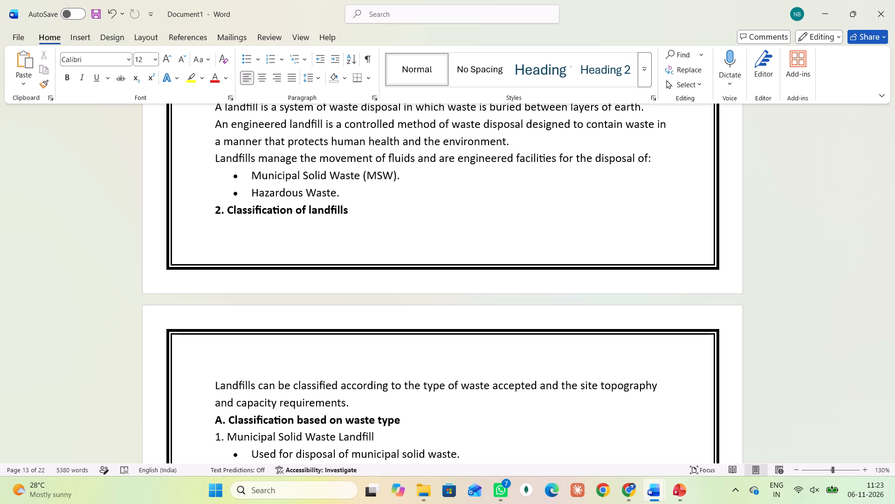
# Review Question 2's landfill gas management components, working, additional methods and importance, down to the neat sketch list.
pyautogui.scroll(4, 475, 284)
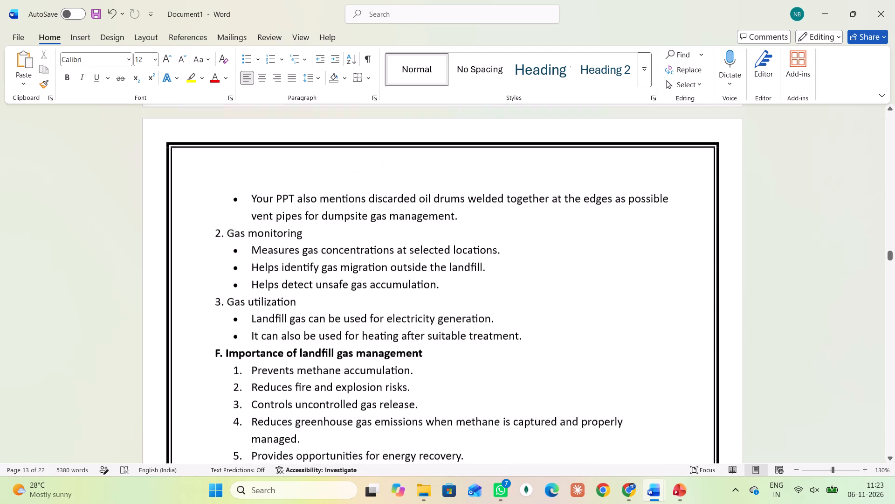
pyautogui.scroll(1, 475, 284)
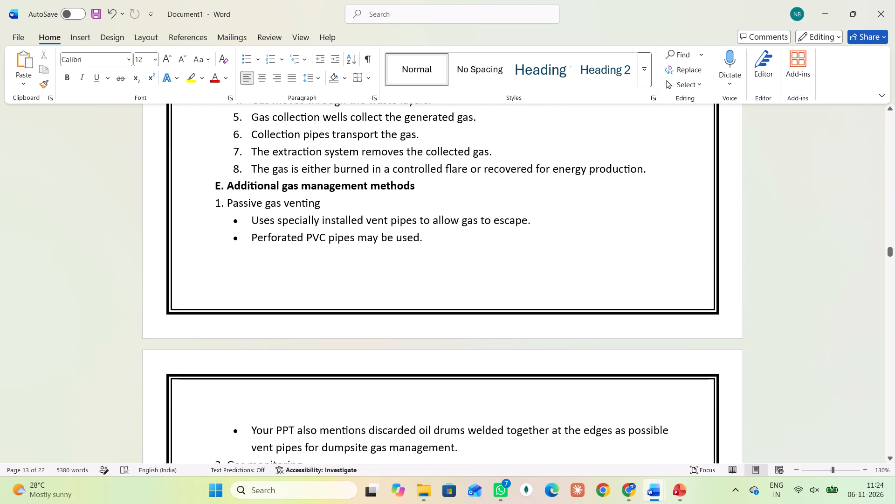
pyautogui.scroll(2, 475, 284)
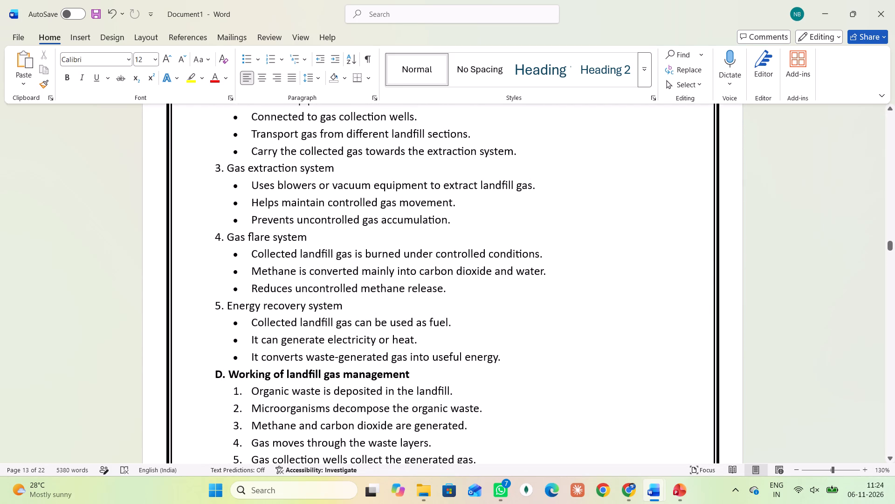
pyautogui.scroll(-1, 475, 284)
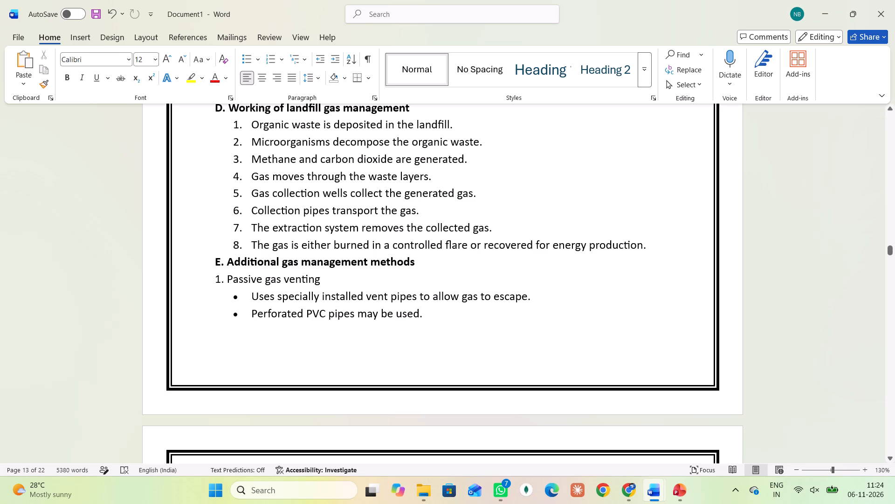
pyautogui.scroll(-1, 428, 306)
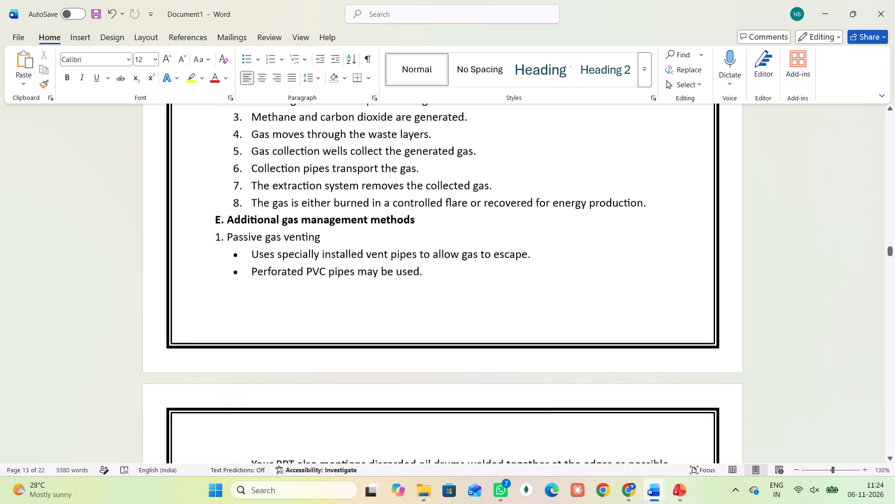
pyautogui.scroll(-3, 428, 306)
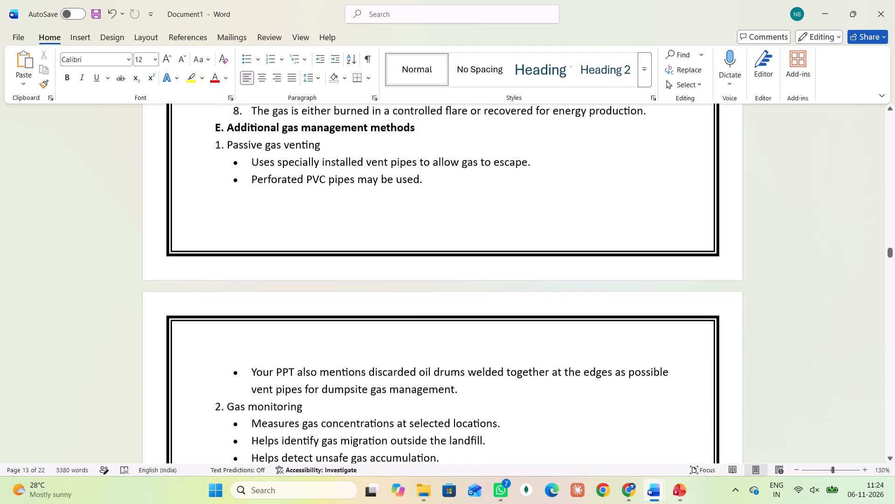
pyautogui.scroll(-1, 428, 306)
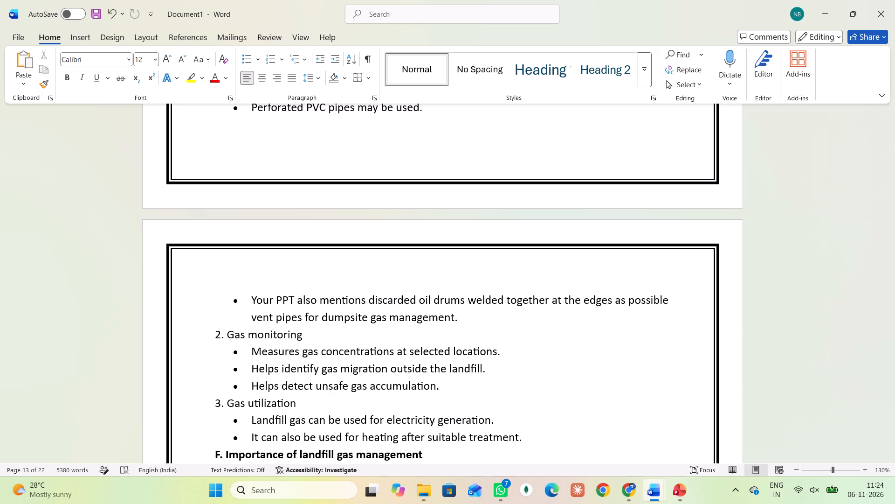
pyautogui.scroll(-2, 437, 334)
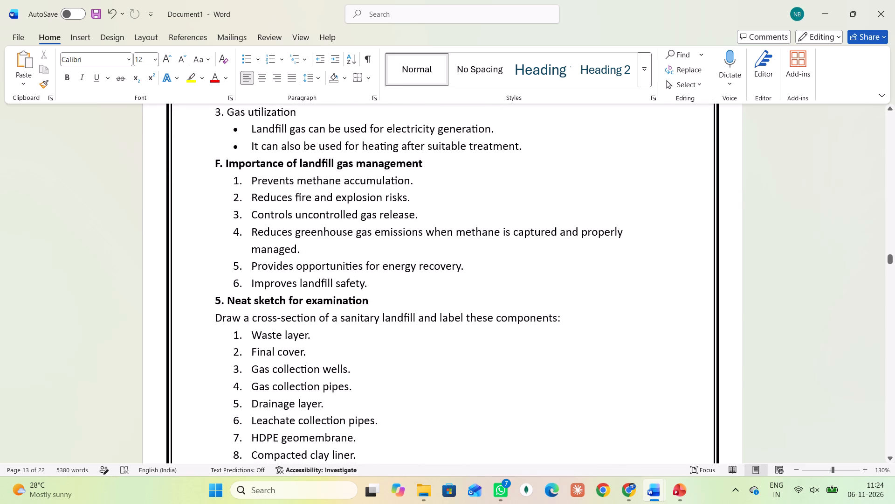
# Reread the working of landfill gas management and additional methods, continuing past the sketch list to the start of Question 3.
pyautogui.scroll(1, 437, 334)
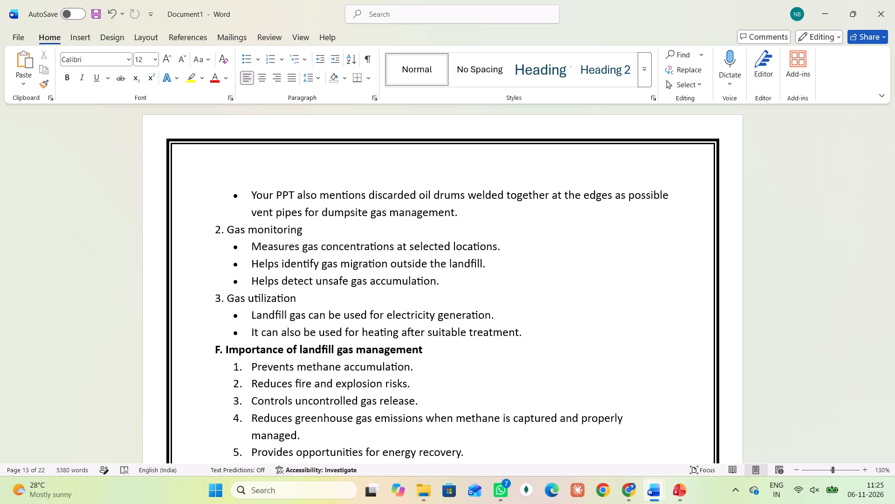
pyautogui.scroll(2, 437, 334)
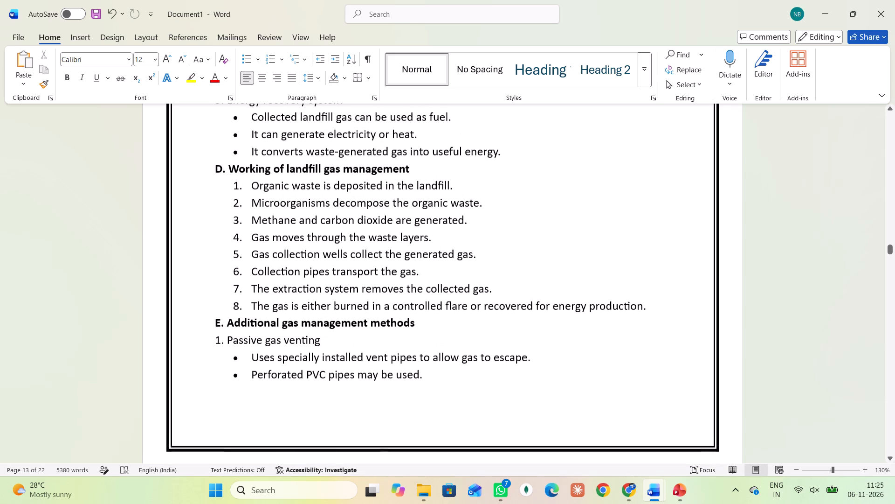
pyautogui.scroll(-1, 437, 334)
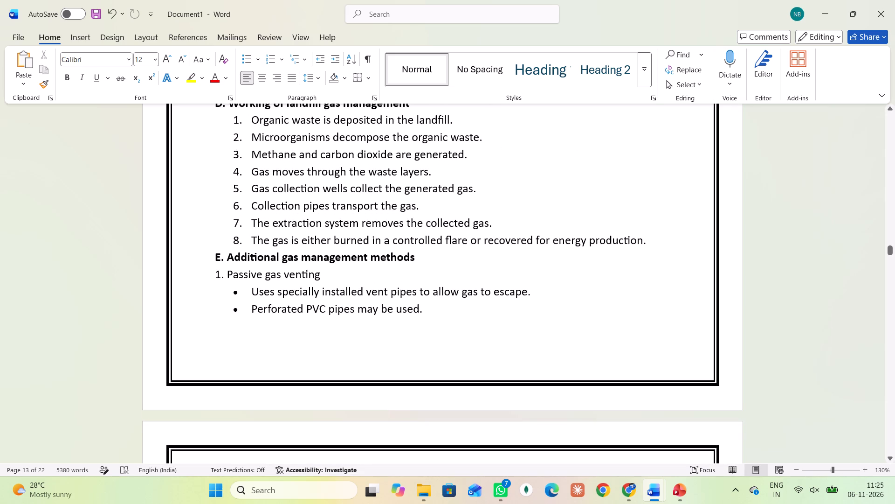
pyautogui.scroll(-1, 441, 319)
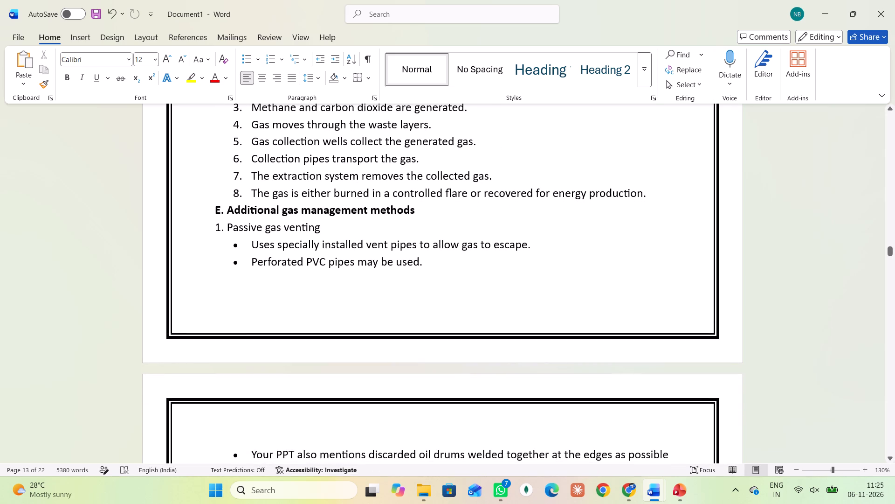
pyautogui.scroll(-2, 441, 319)
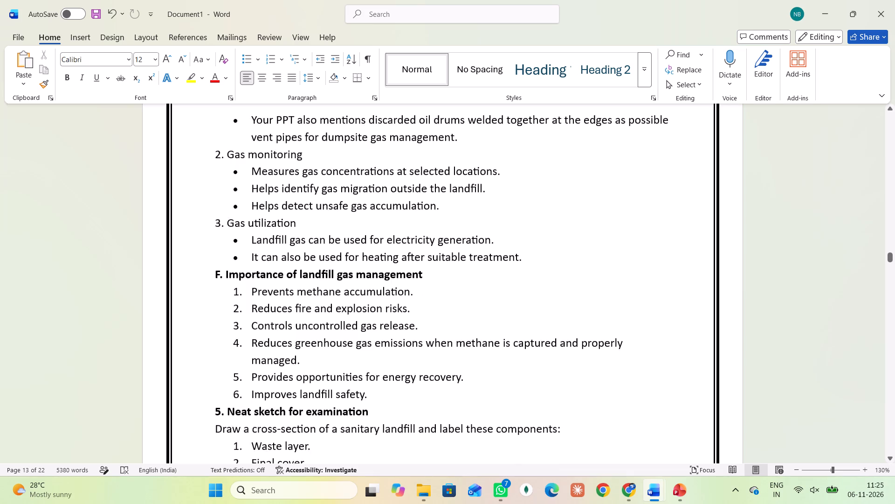
pyautogui.scroll(-3, 441, 319)
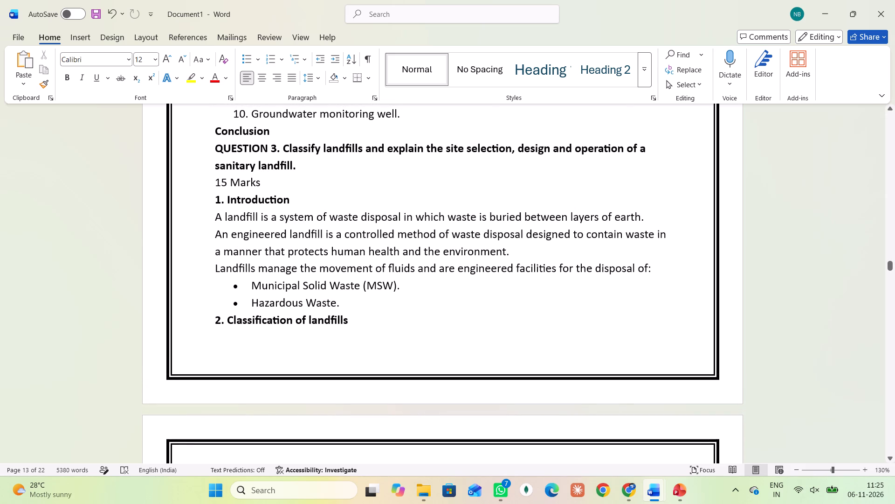
# Read the landfill classifications by waste type and by site topography and capacity, down to the site selection procedure.
pyautogui.scroll(-1, 441, 319)
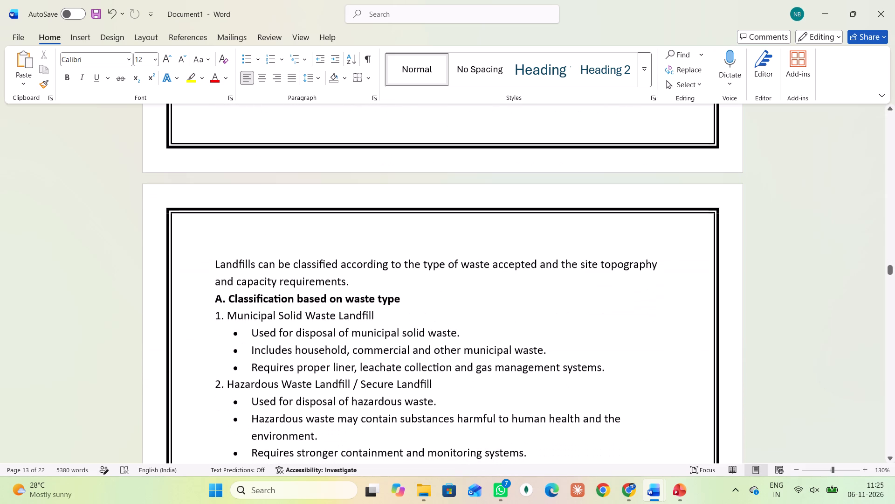
pyautogui.scroll(-1, 441, 319)
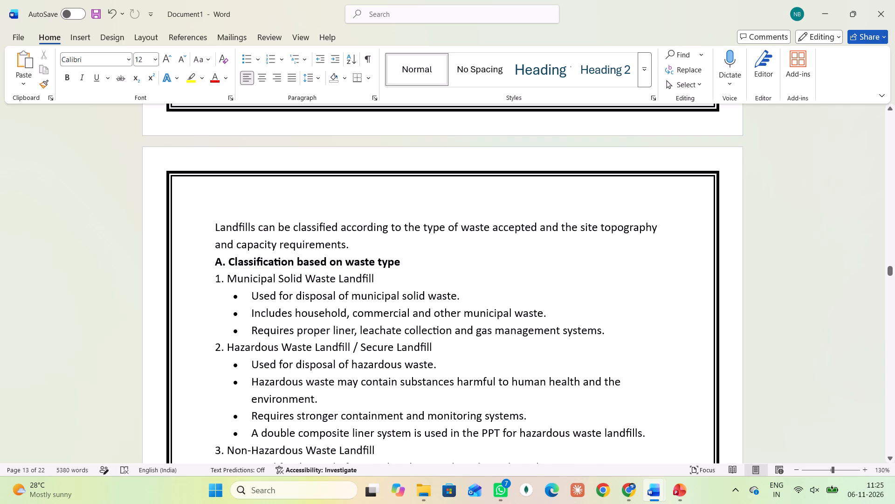
pyautogui.scroll(-2, 427, 319)
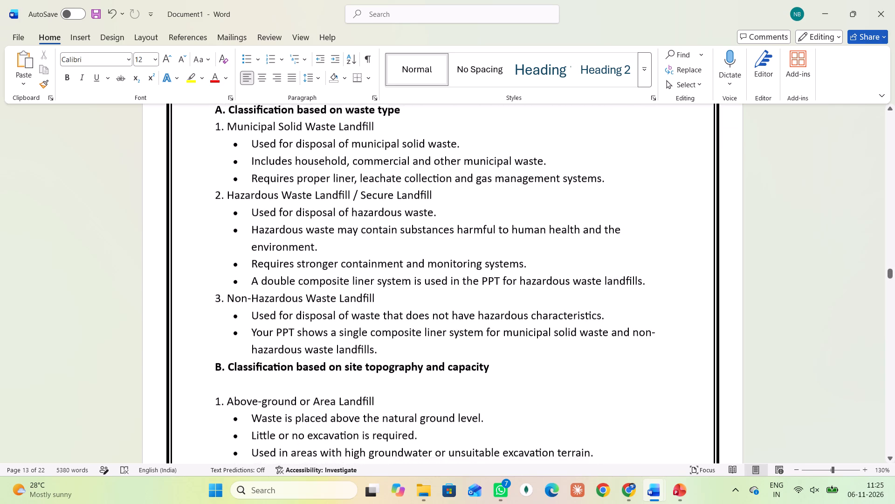
pyautogui.scroll(-3, 427, 319)
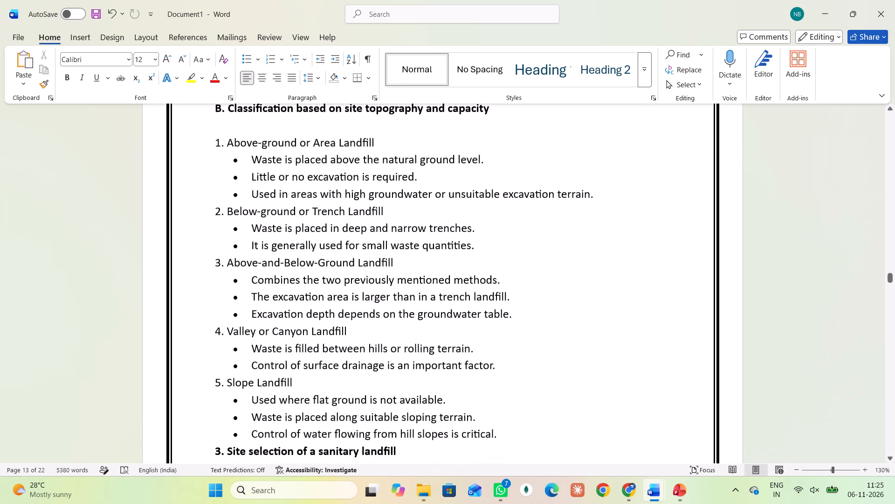
pyautogui.scroll(-1, 427, 319)
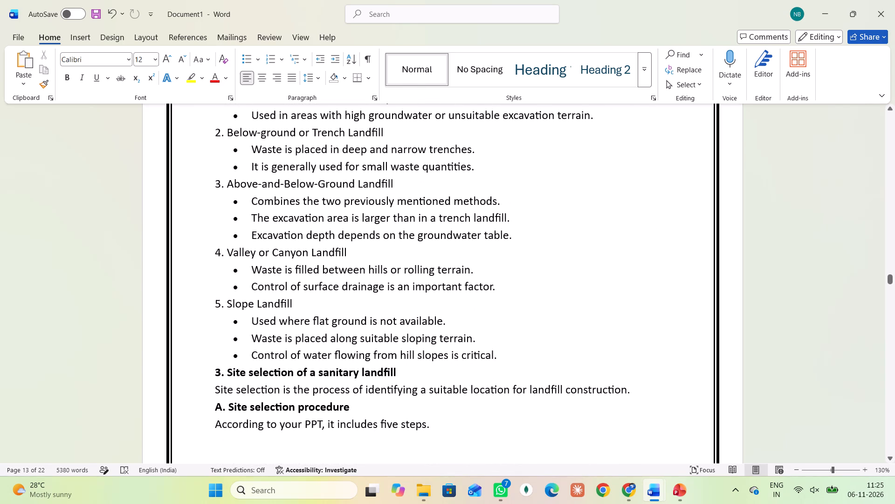
pyautogui.scroll(-2, 427, 319)
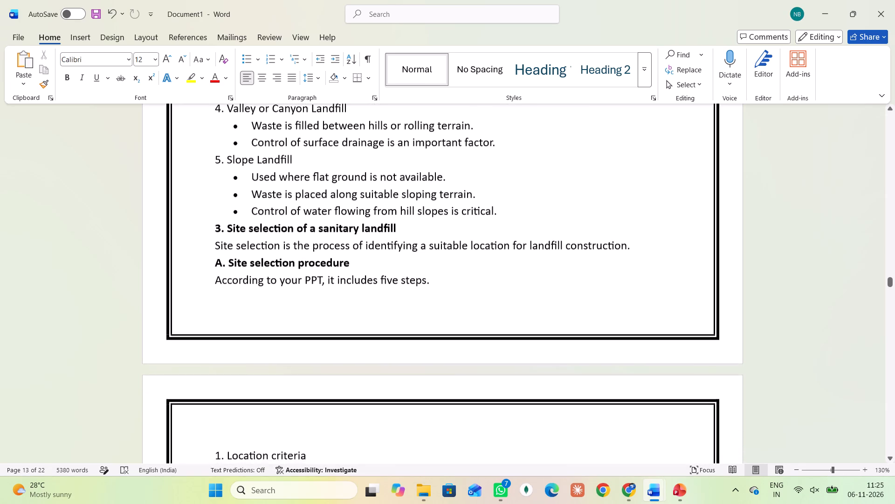
# Review the site selection procedure, site investigation and additional considerations through to the first requirements of section 4, Design of a sanitary landfill.
pyautogui.scroll(-1, 427, 319)
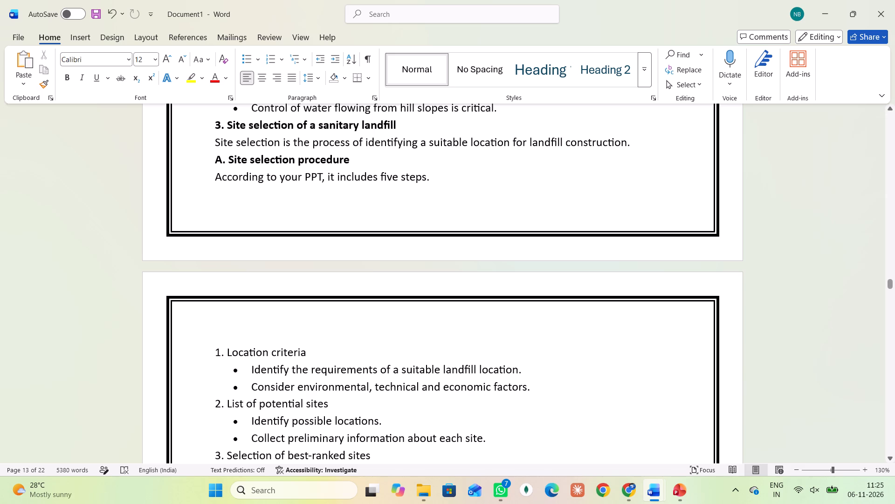
pyautogui.scroll(-2, 425, 278)
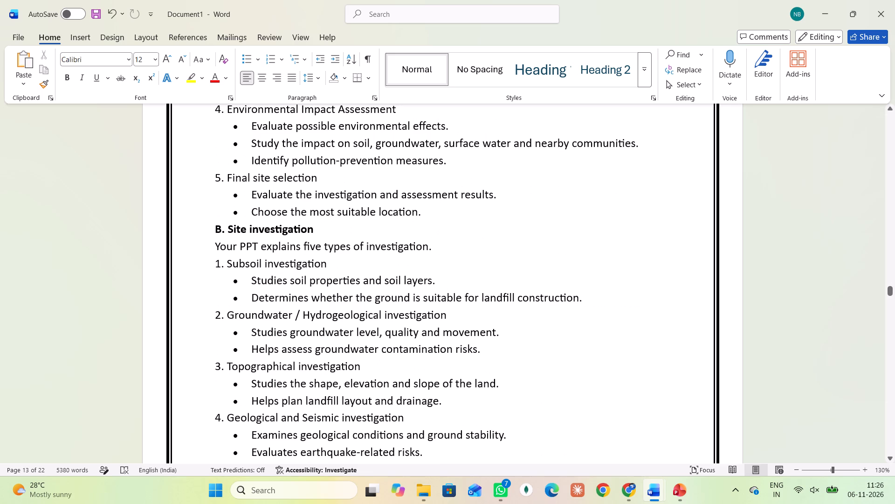
pyautogui.scroll(-1, 425, 278)
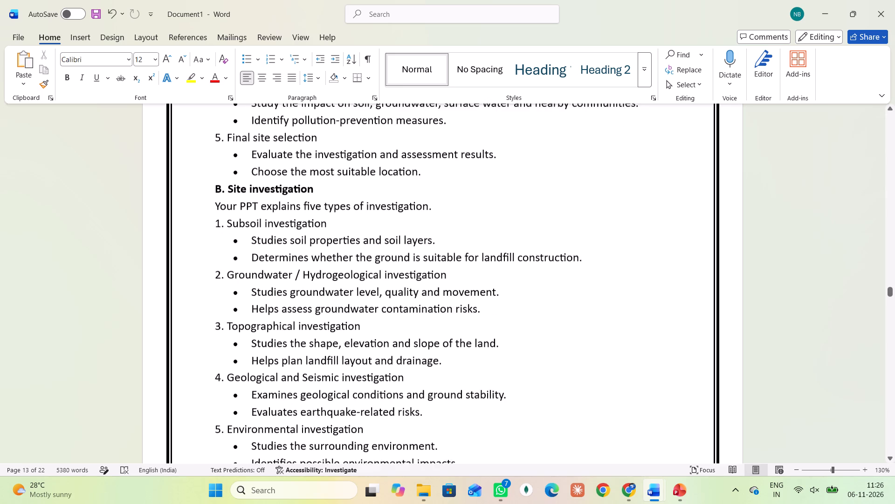
pyautogui.scroll(-3, 425, 278)
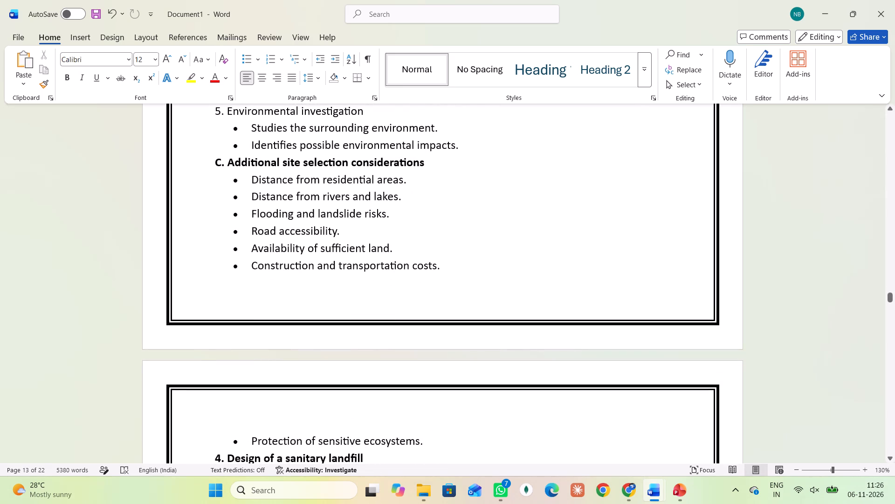
pyautogui.scroll(-2, 425, 278)
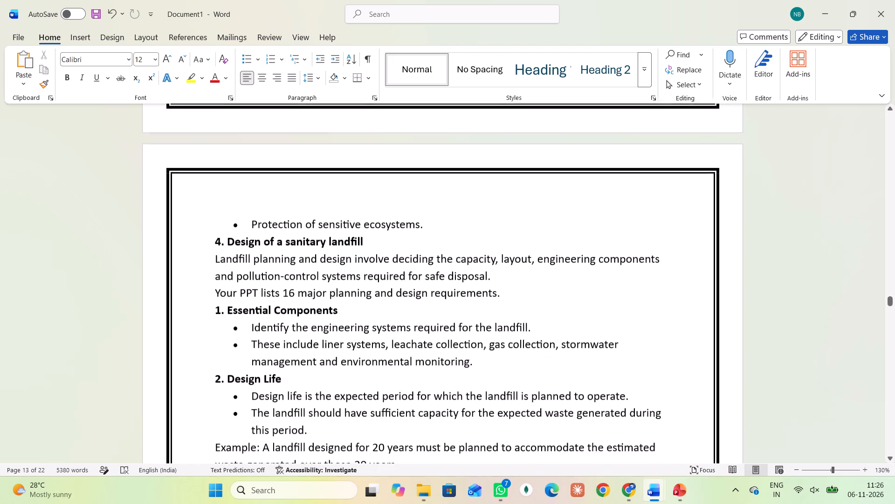
pyautogui.scroll(-2, 425, 278)
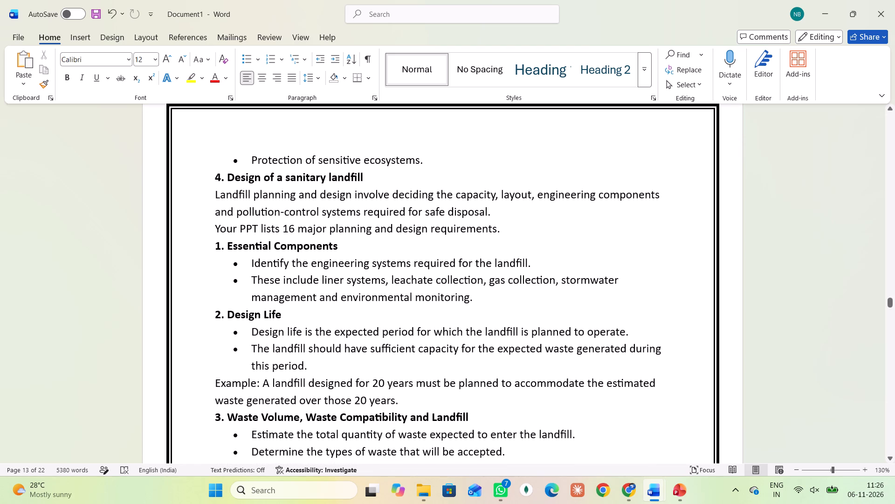
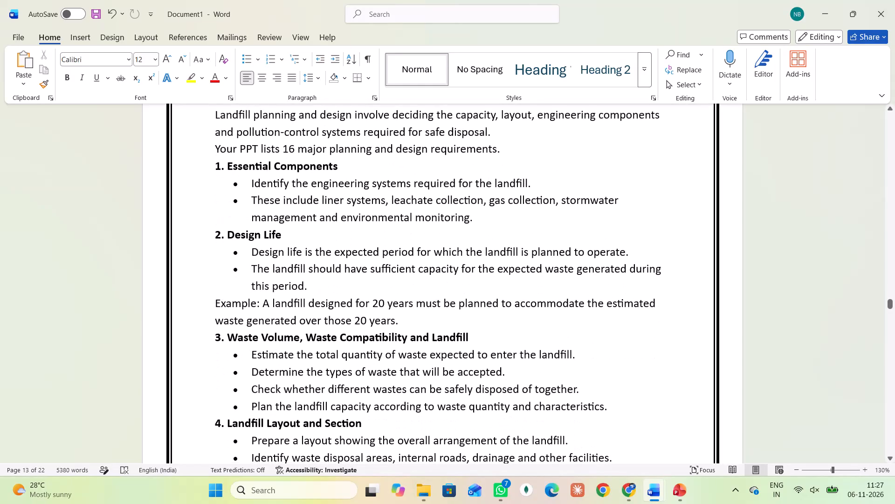
# Read the landfill planning and design requirements from Essential Components and Design Life through Phased Operation and Estimation of Leachate Quantity.
pyautogui.scroll(-2, 425, 278)
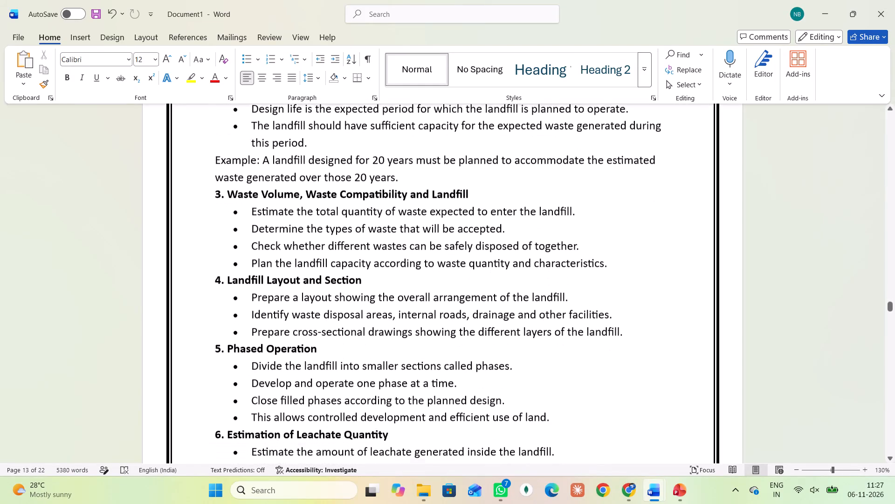
pyautogui.scroll(-1, 425, 278)
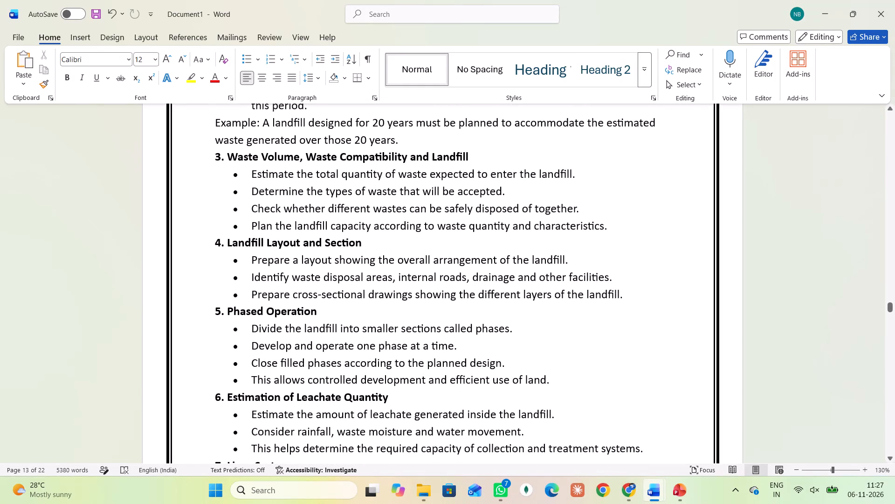
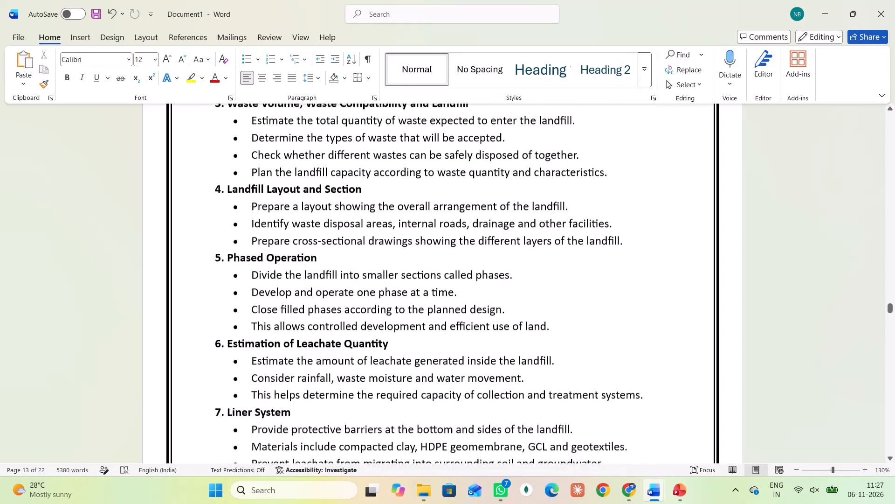
# Read the landfill design requirements from Liner System through Closure and Post-Closure Maintenance System.
pyautogui.scroll(1, 425, 278)
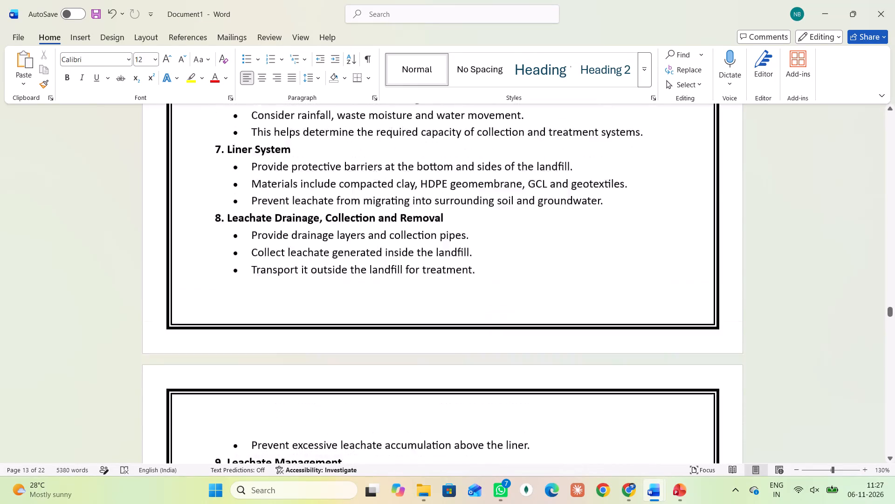
pyautogui.scroll(1, 425, 278)
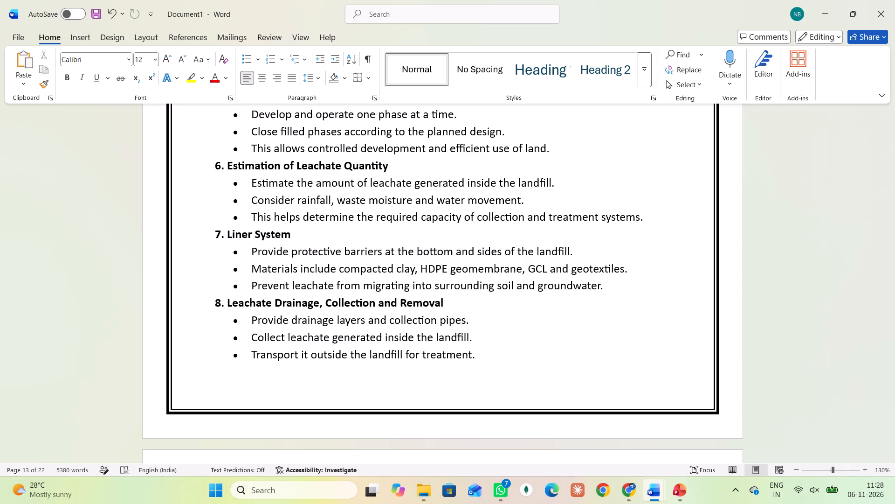
pyautogui.scroll(-2, 425, 278)
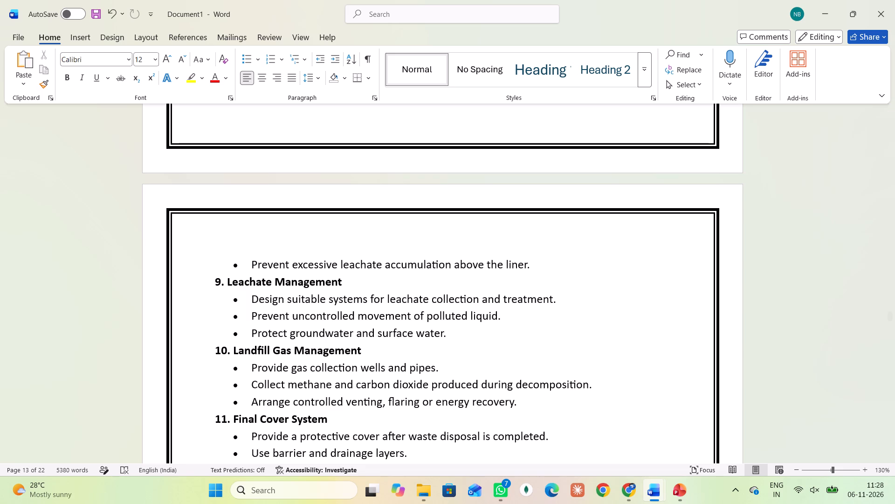
pyautogui.scroll(-1, 425, 278)
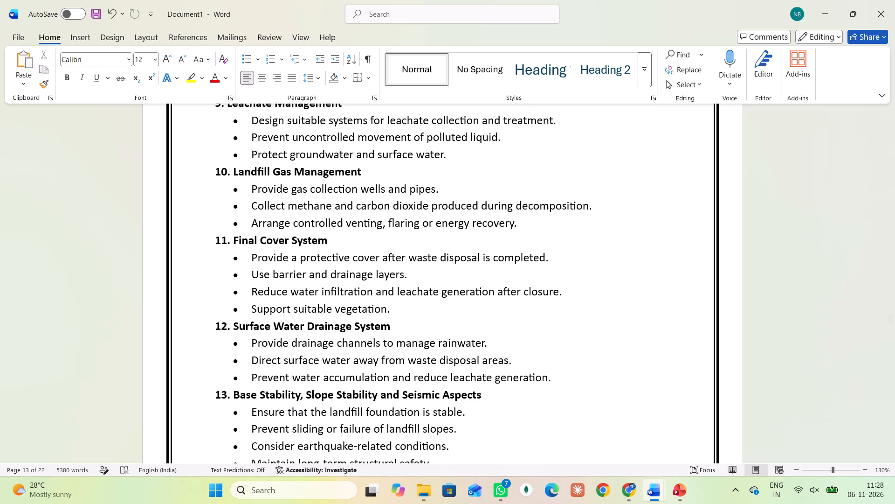
pyautogui.scroll(-1, 425, 278)
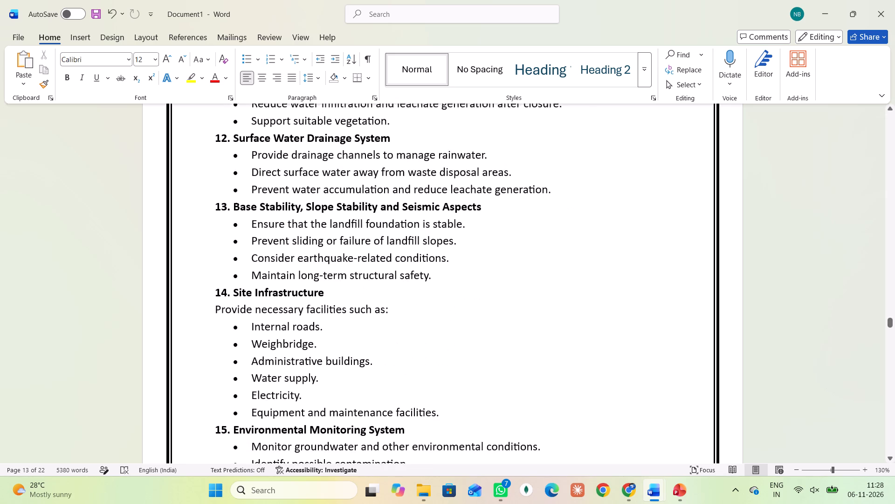
pyautogui.scroll(-2, 425, 278)
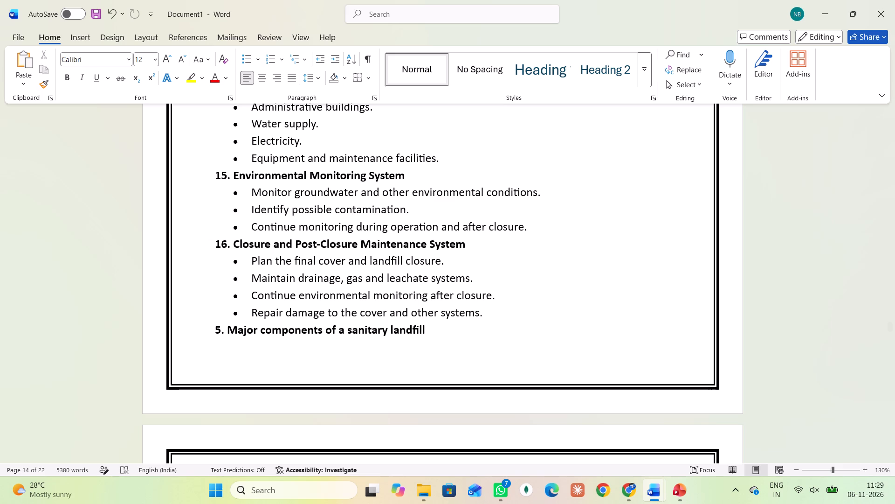
pyautogui.scroll(2, 425, 278)
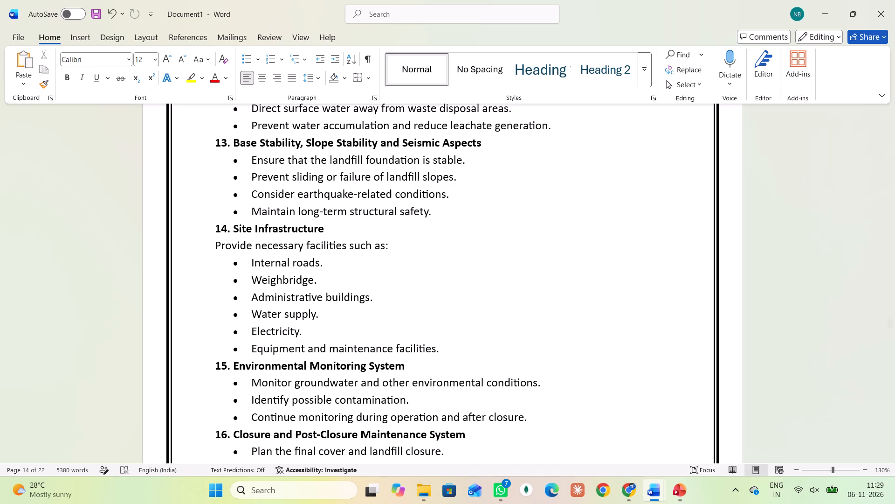
# Delete the sentence "Your PPT lists 16 major planning and design requirements." under the Design of a sanitary landfill heading.
pyautogui.scroll(4, 425, 278)
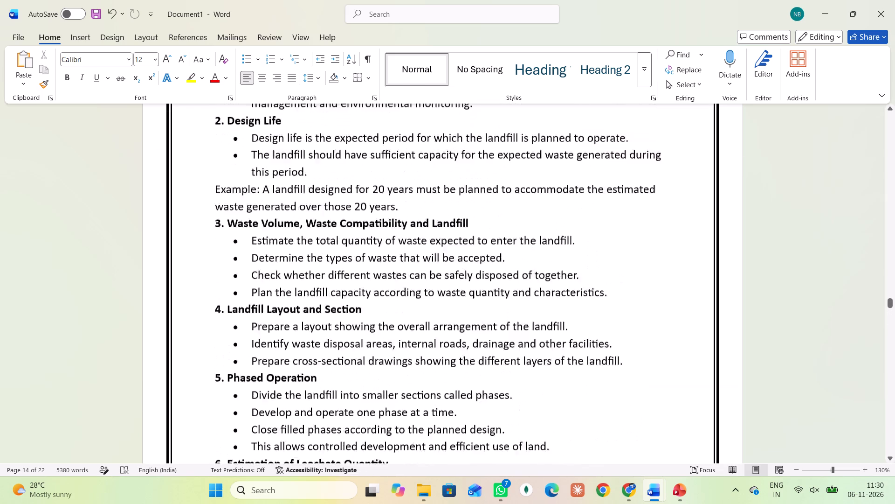
pyautogui.scroll(1, 425, 278)
pyautogui.scroll(-2, 425, 278)
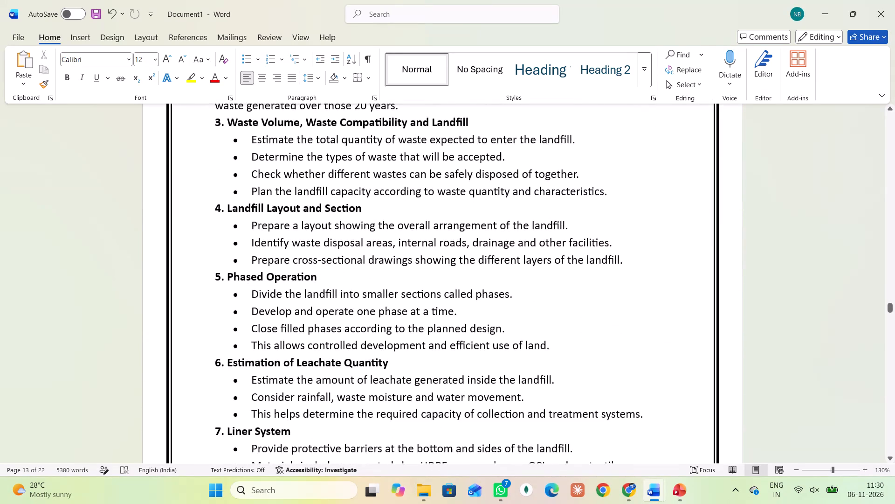
pyautogui.scroll(3, 425, 278)
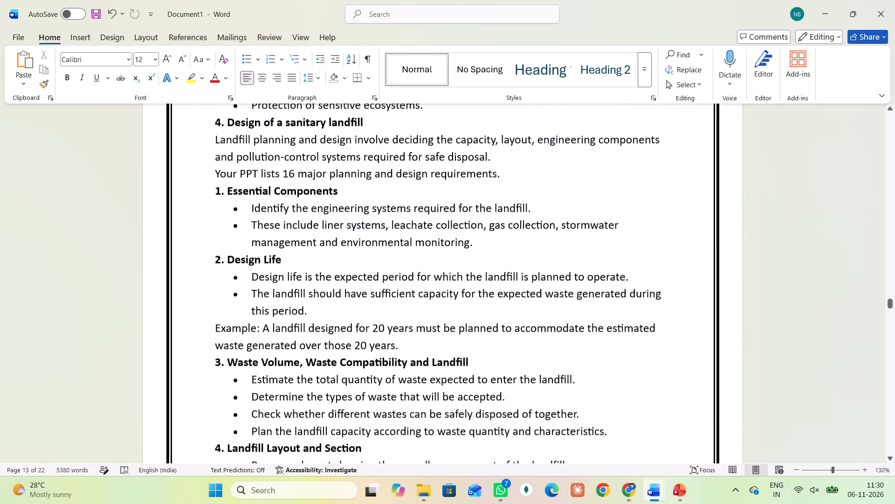
pyautogui.scroll(1, 425, 278)
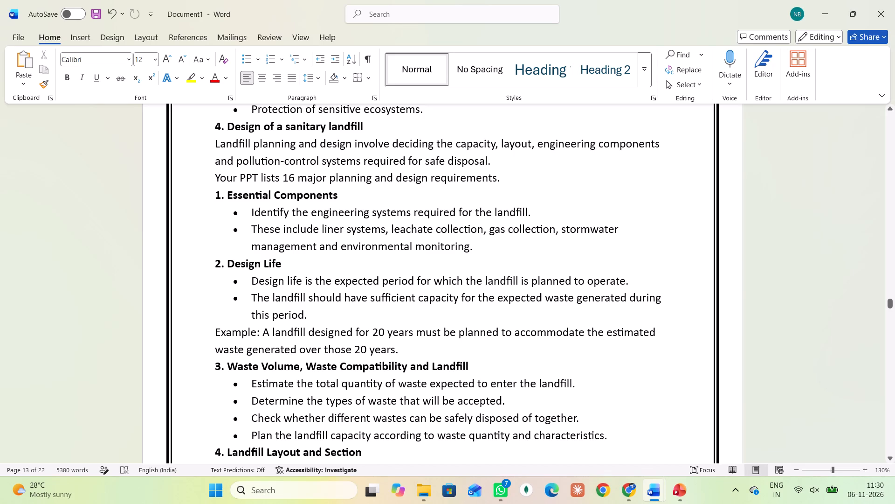
pyautogui.moveTo(518, 184); pyautogui.dragTo(184, 173)
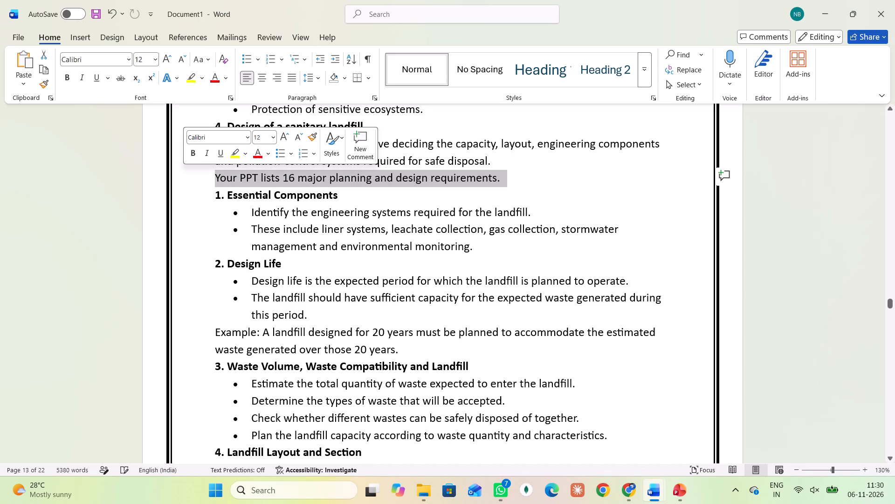
pyautogui.press('BackSpace')
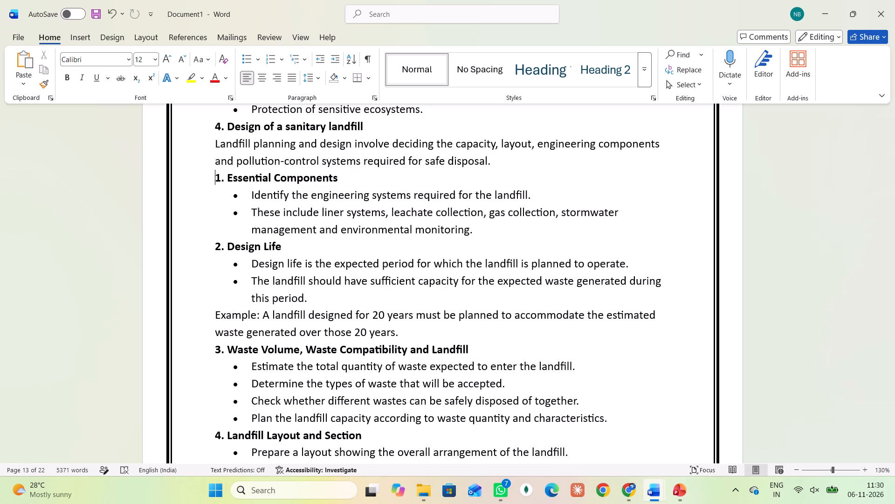
pyautogui.moveTo(184, 173); pyautogui.dragTo(183, 206)
pyautogui.click(202, 223)
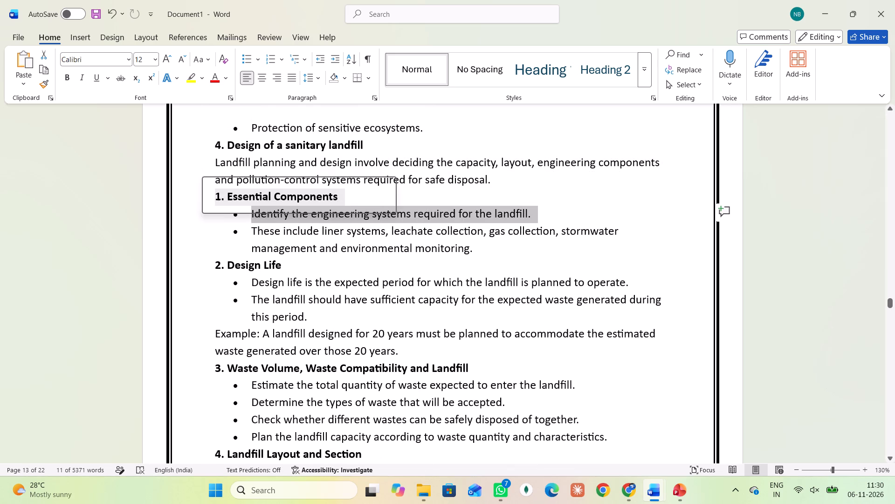
pyautogui.click(380, 246)
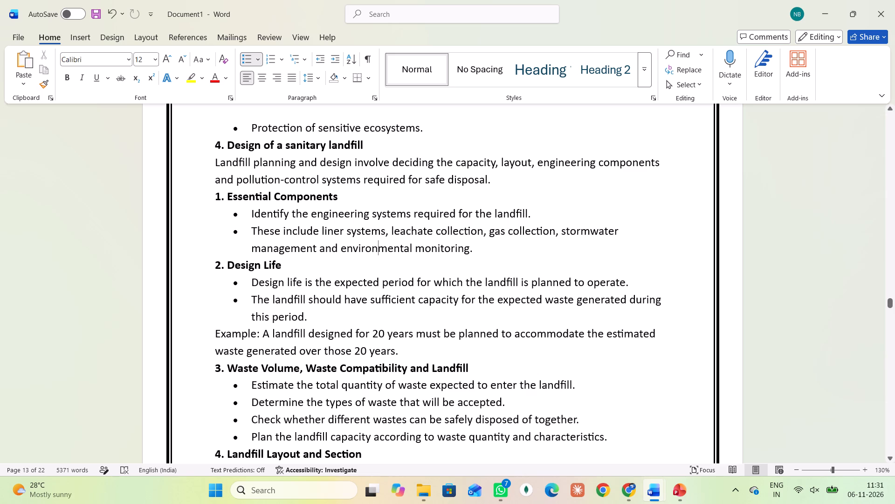
# Reread the design requirements from Design Life through Leachate Drainage, Collection and Removal, checking for further unneeded text.
pyautogui.scroll(-1, 413, 255)
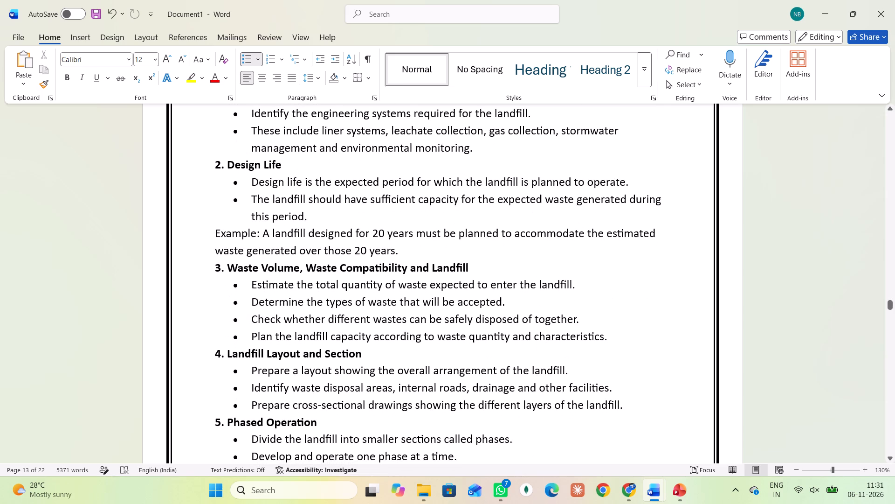
pyautogui.rightClick(413, 255)
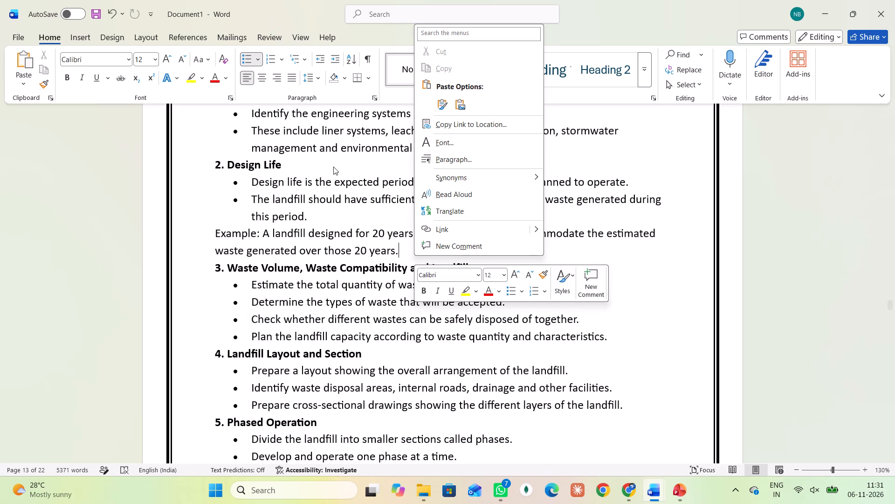
pyautogui.click(333, 167)
pyautogui.scroll(-1, 333, 167)
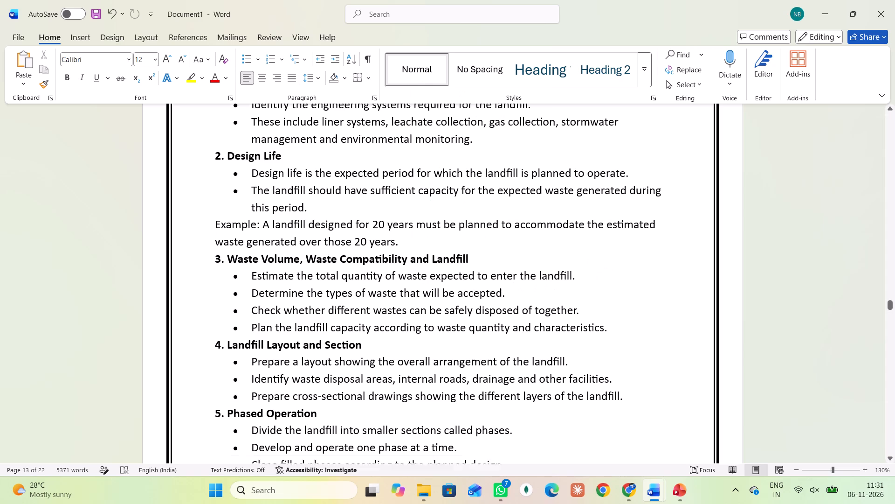
pyautogui.scroll(-1, 333, 167)
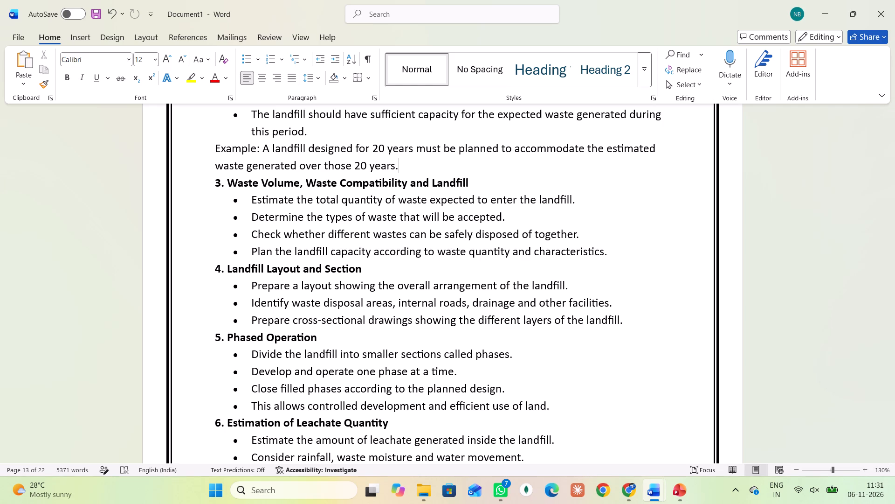
pyautogui.scroll(-1, 406, 234)
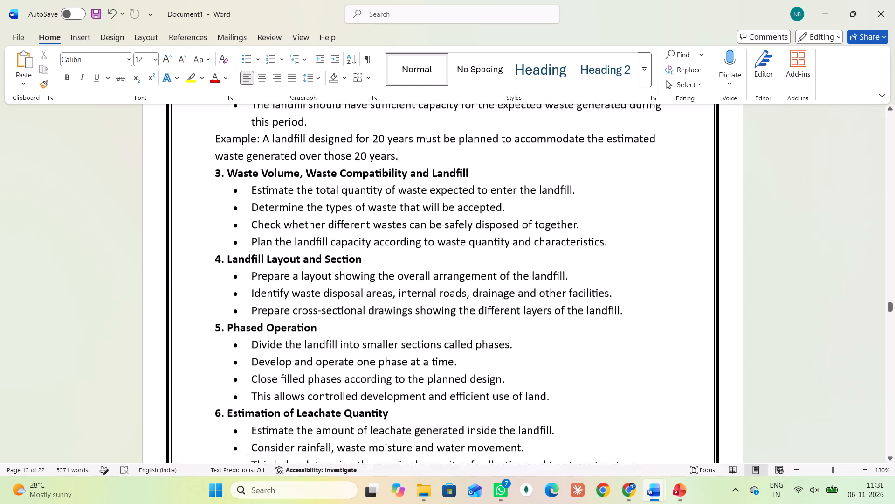
pyautogui.scroll(-1, 406, 234)
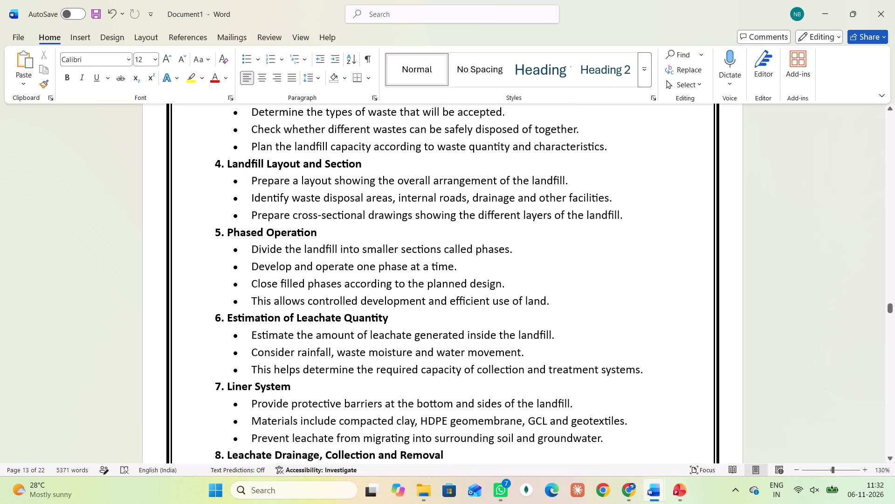
pyautogui.scroll(-1, 416, 286)
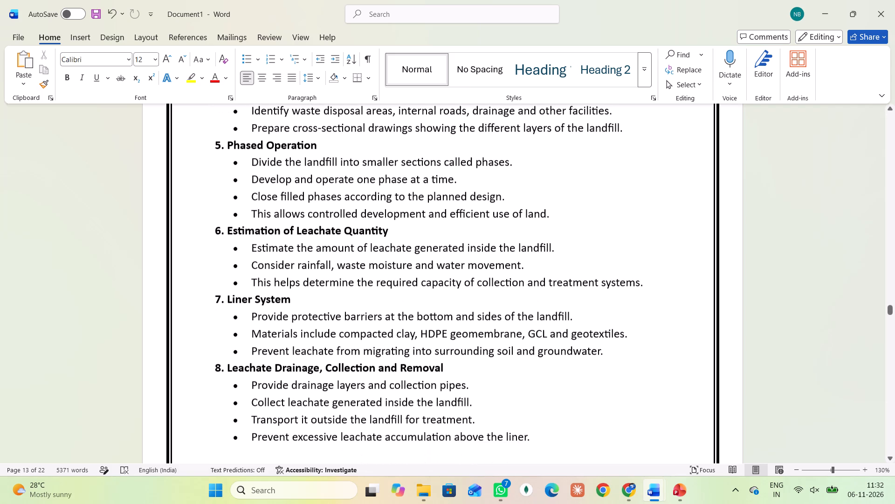
pyautogui.scroll(-1, 416, 286)
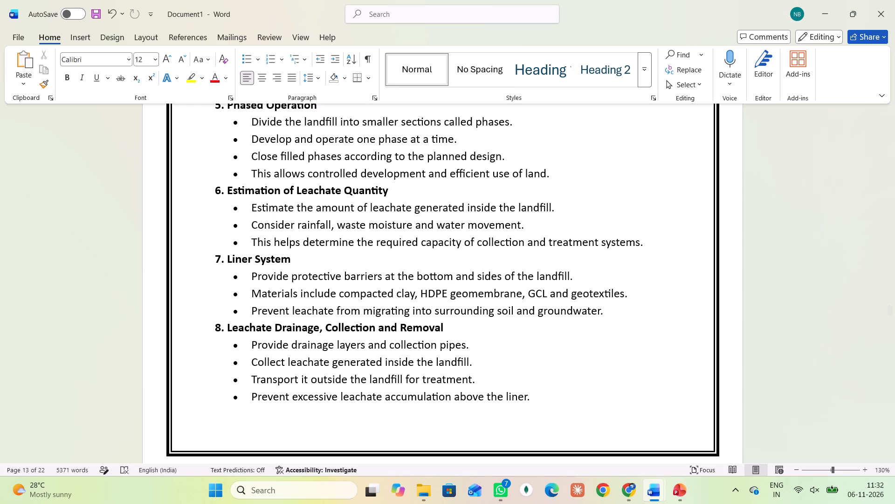
pyautogui.scroll(-2, 416, 286)
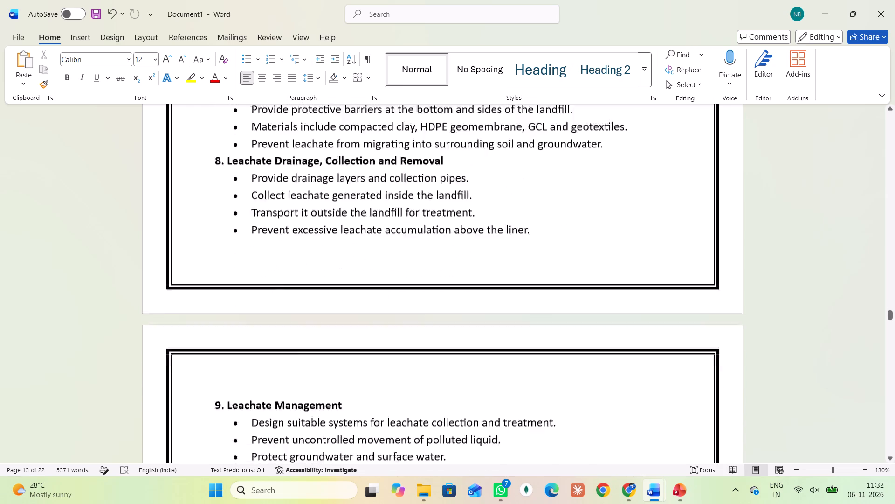
# Reread the design requirements from Leachate Management through Closure and Post-Closure Maintenance System.
pyautogui.scroll(-1, 416, 286)
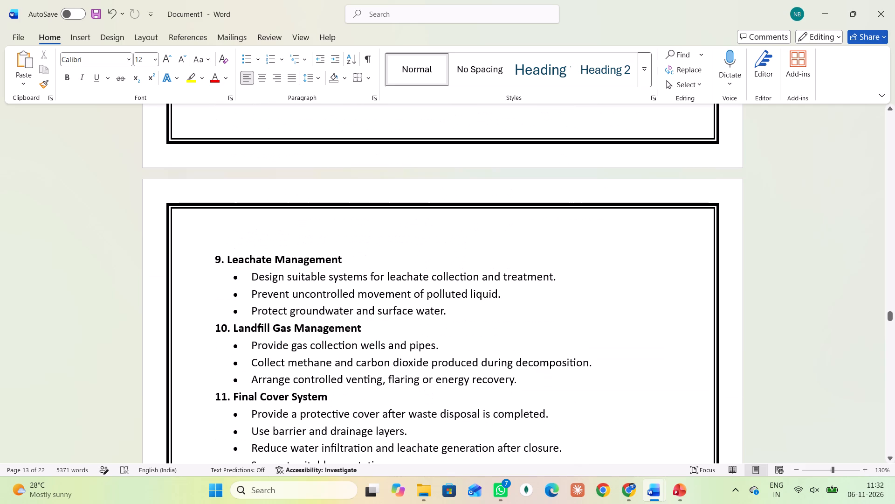
pyautogui.scroll(-1, 416, 286)
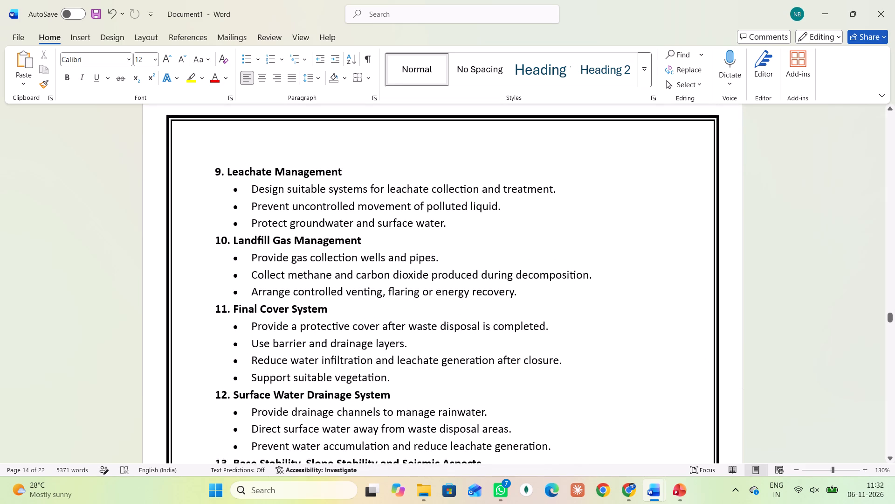
pyautogui.scroll(-1, 414, 286)
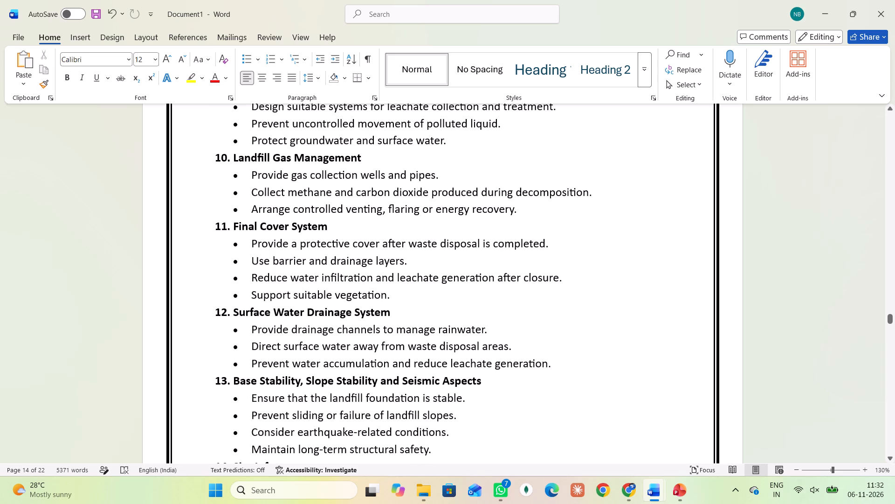
pyautogui.scroll(-1, 434, 314)
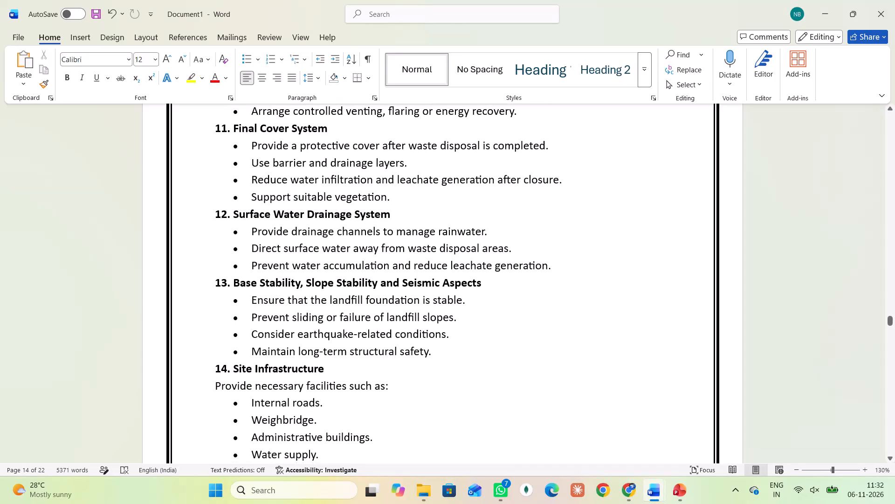
pyautogui.scroll(-2, 434, 314)
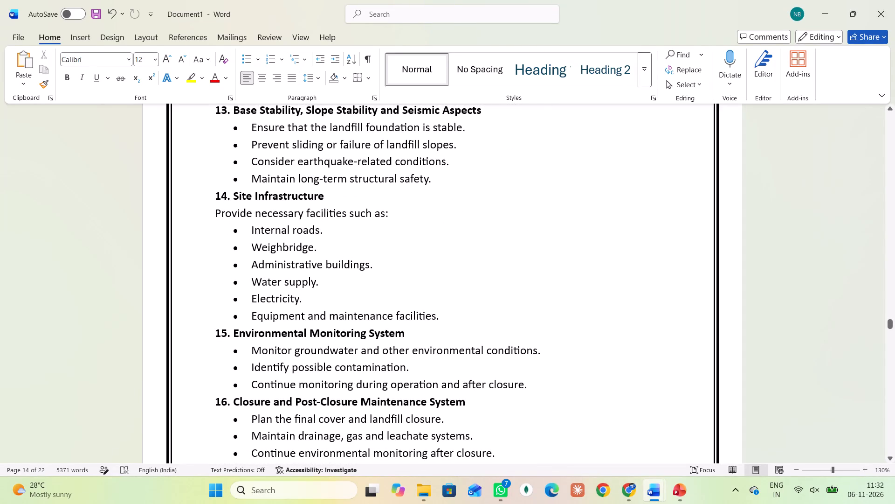
pyautogui.scroll(-3, 434, 314)
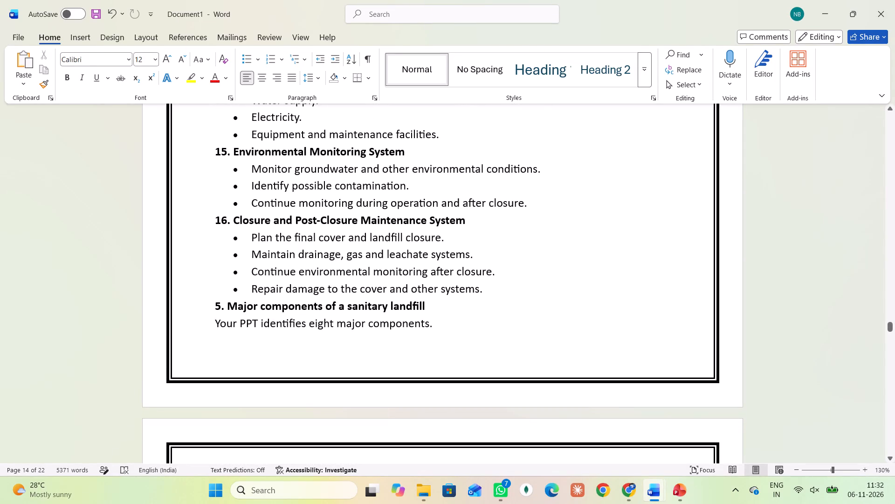
# Examine the Major components of a sanitary landfill section, including its introductory line and component-function table.
pyautogui.scroll(-2, 434, 314)
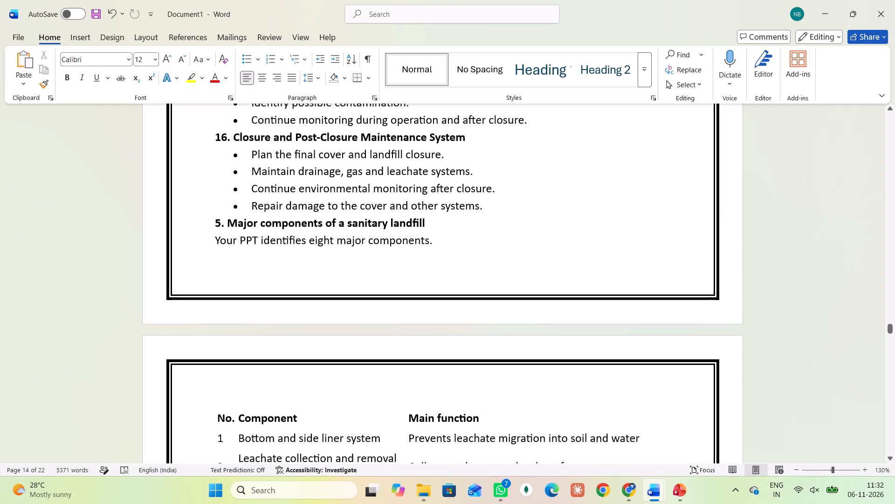
pyautogui.scroll(-1, 434, 314)
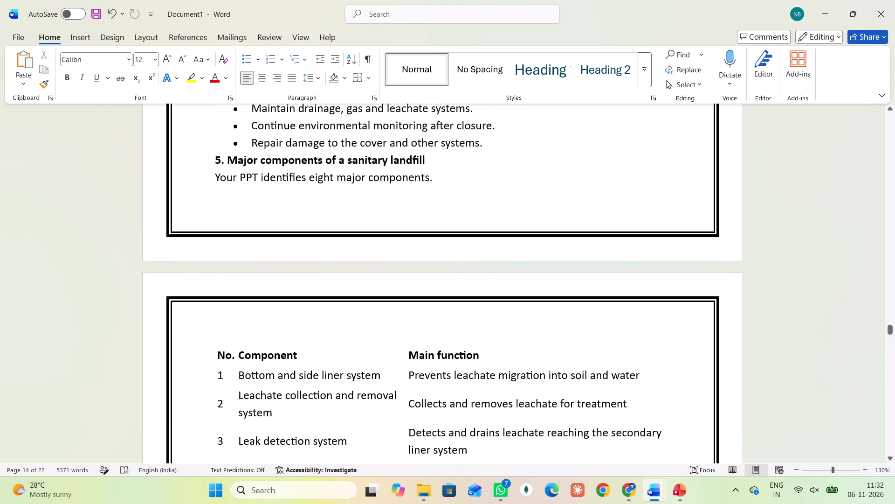
pyautogui.scroll(-1, 434, 314)
pyautogui.scroll(1, 434, 314)
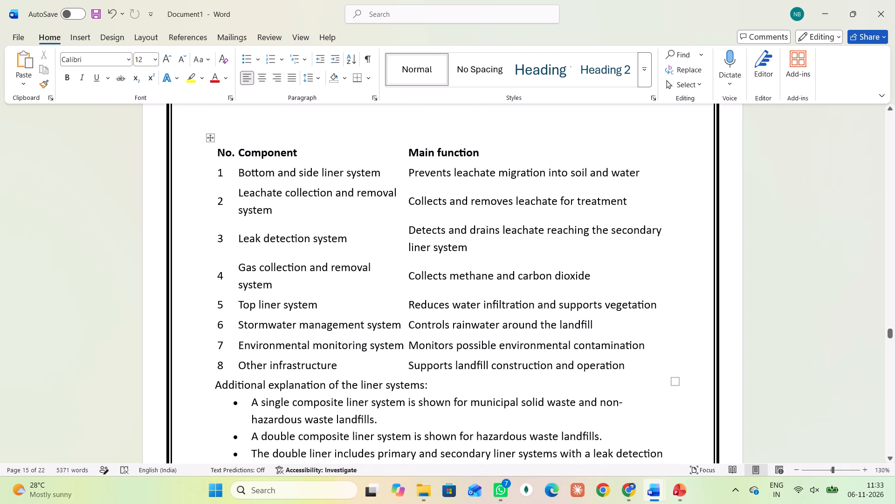
pyautogui.scroll(2, 434, 314)
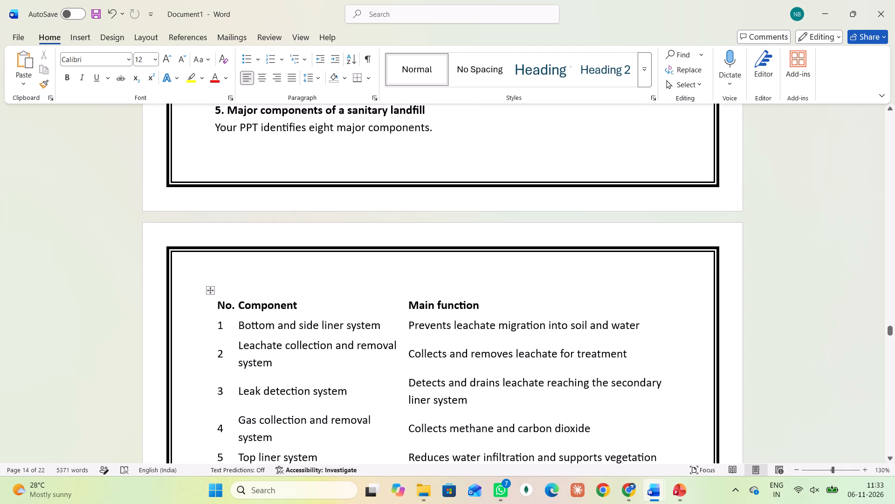
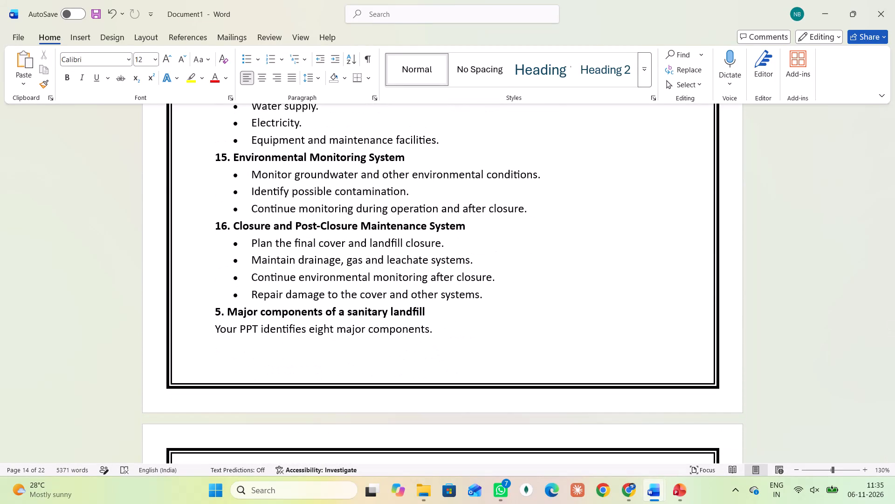
# Reread the component-function table under Major components of a sanitary landfill and the additional explanation of the liner systems below it.
pyautogui.scroll(1, 414, 316)
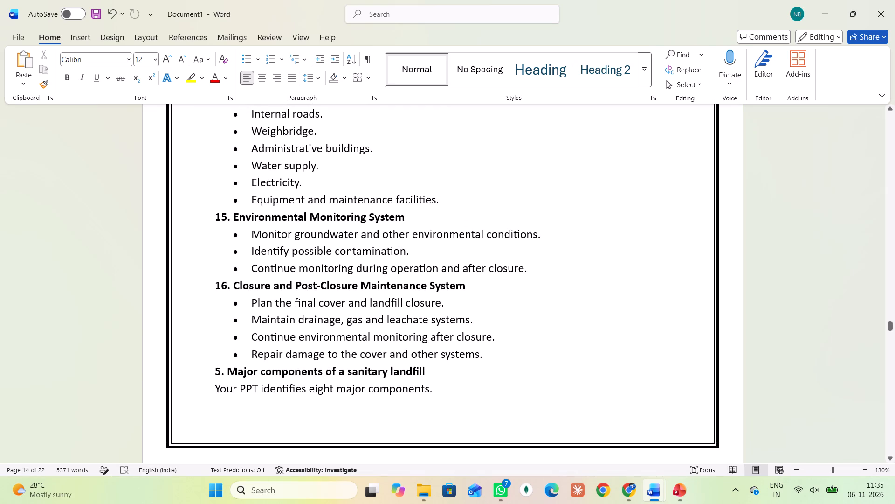
pyautogui.scroll(-1, 414, 316)
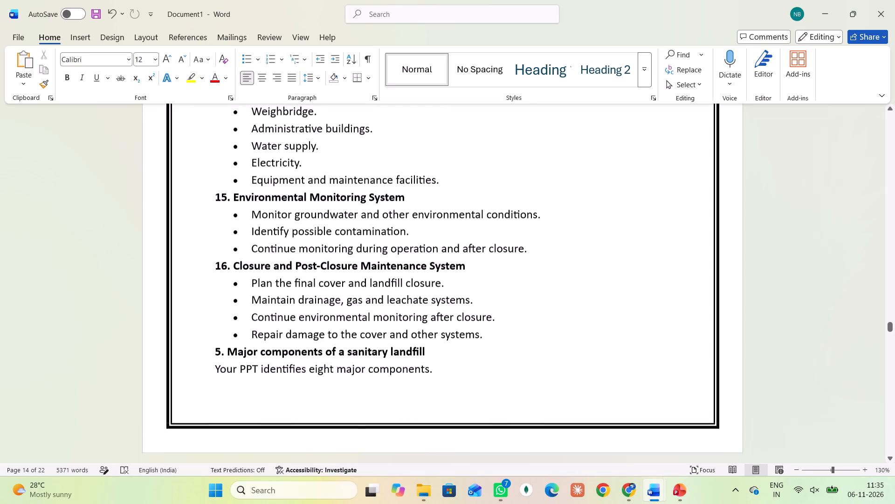
pyautogui.scroll(-1, 414, 316)
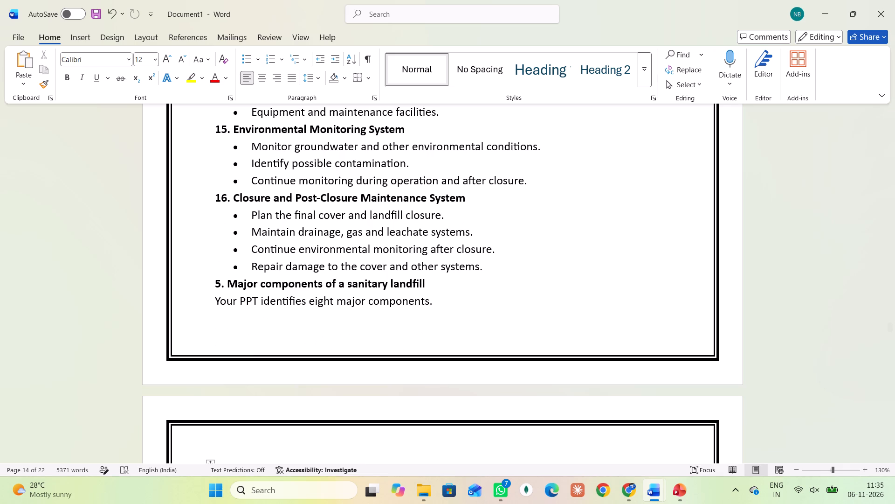
pyautogui.scroll(-2, 365, 325)
pyautogui.scroll(1, 365, 325)
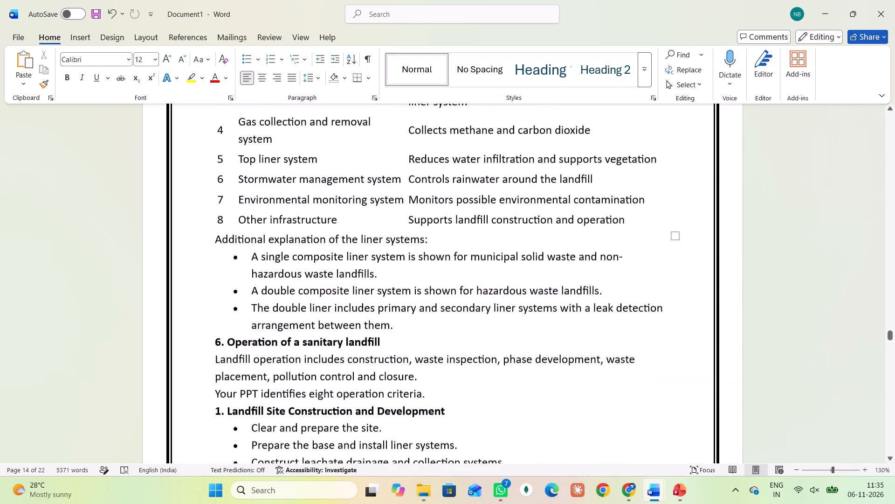
pyautogui.scroll(2, 365, 325)
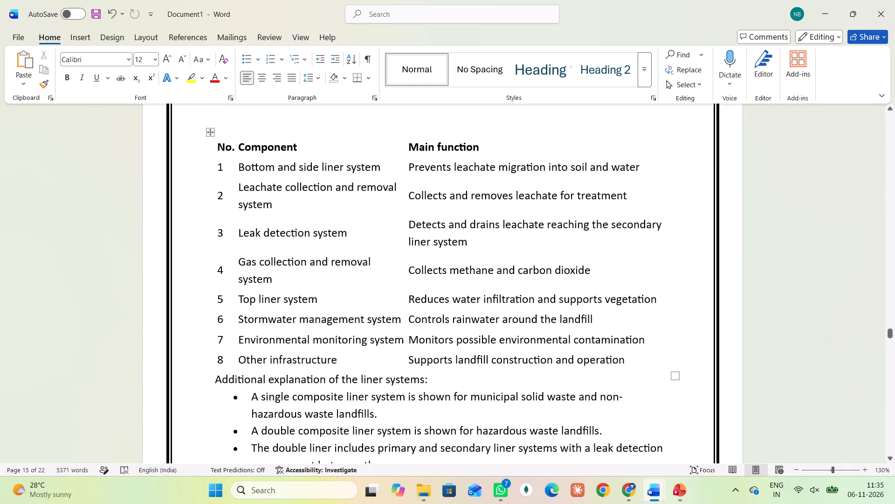
pyautogui.scroll(-1, 365, 325)
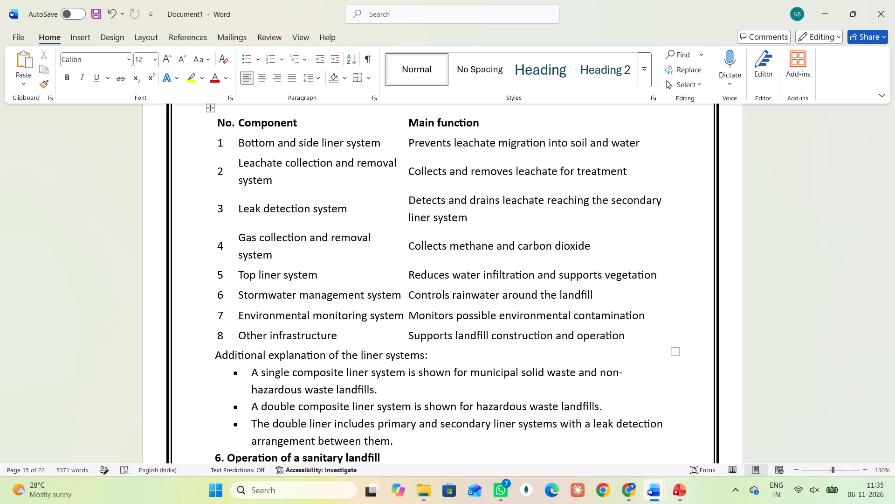
pyautogui.scroll(-1, 365, 325)
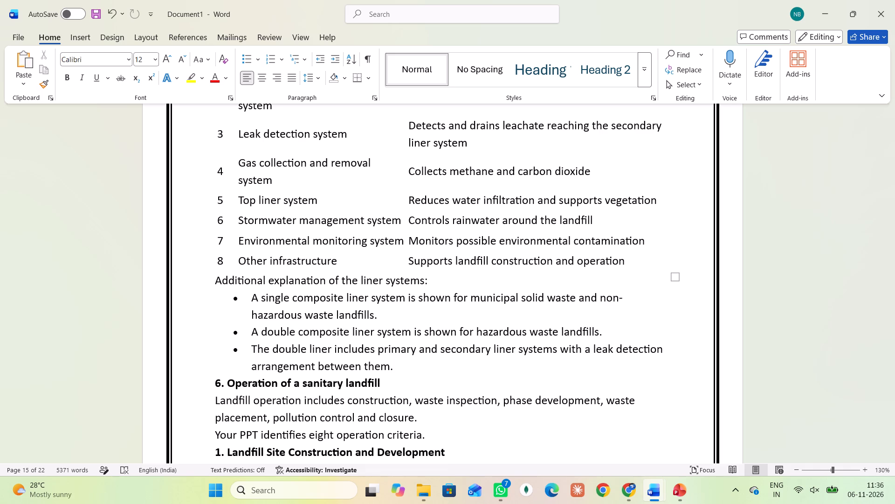
pyautogui.moveTo(393, 367); pyautogui.dragTo(244, 283)
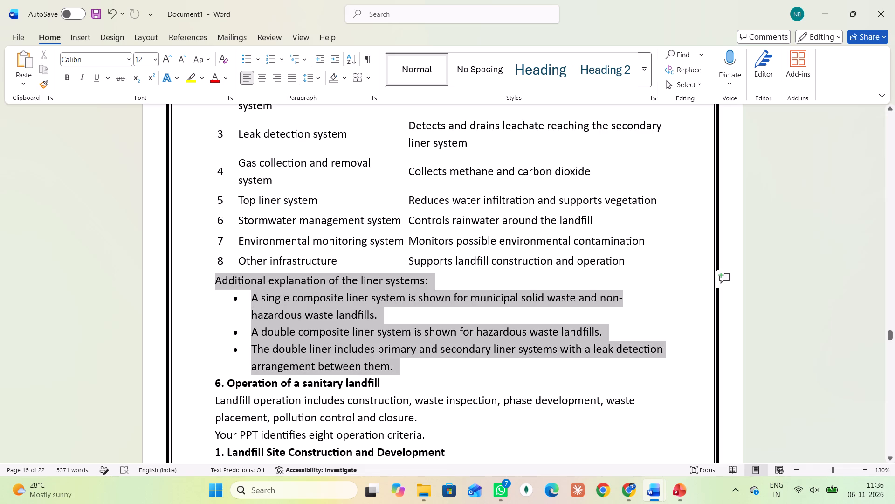
pyautogui.moveTo(244, 283); pyautogui.dragTo(231, 282)
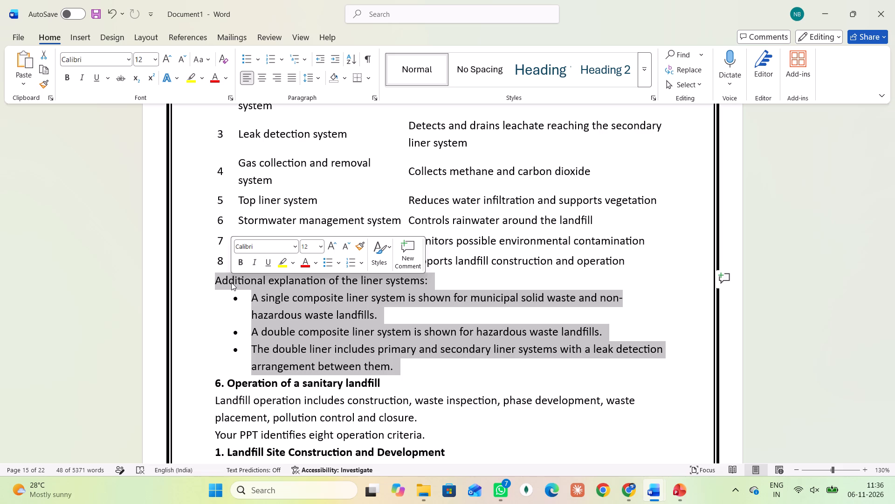
pyautogui.click(397, 434)
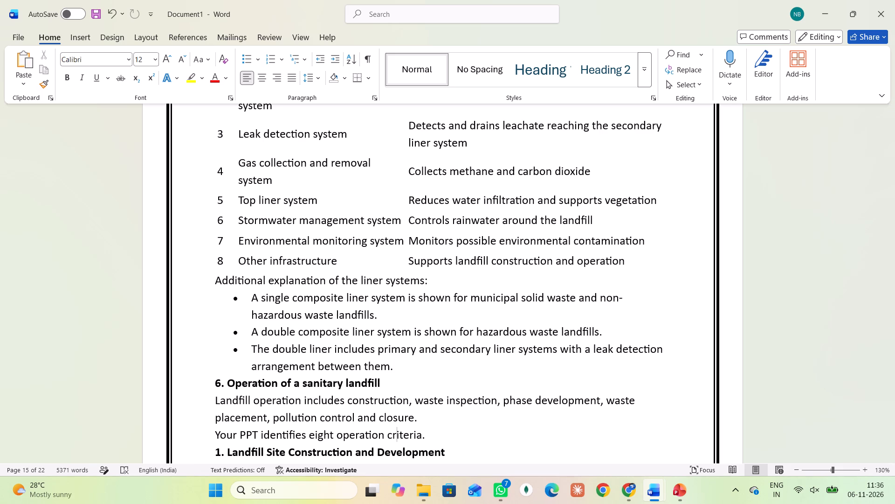
# Examine the opening of the Operation of a sanitary landfill section and recheck the preceding site selection and design requirements.
pyautogui.scroll(-2, 423, 402)
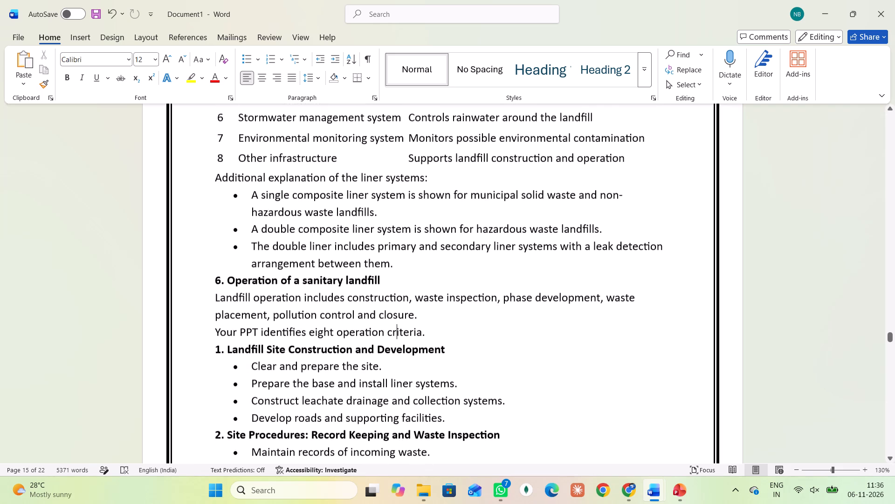
pyautogui.scroll(-1, 423, 402)
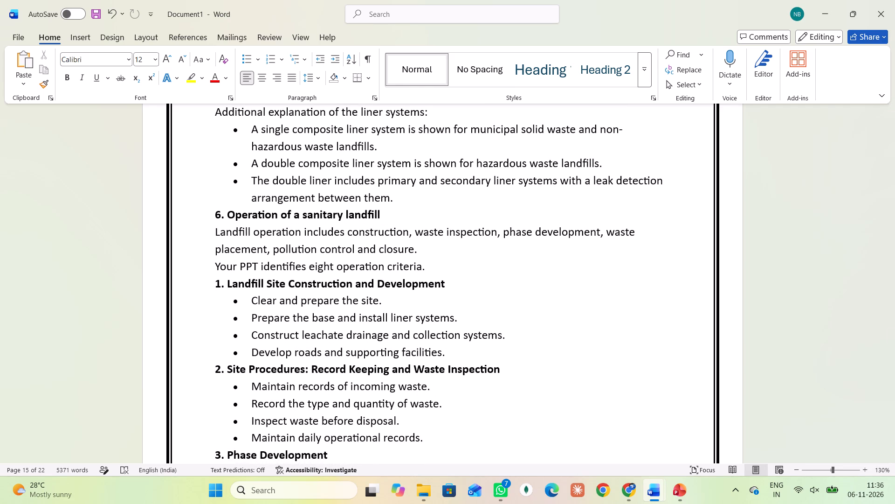
pyautogui.scroll(6, 423, 402)
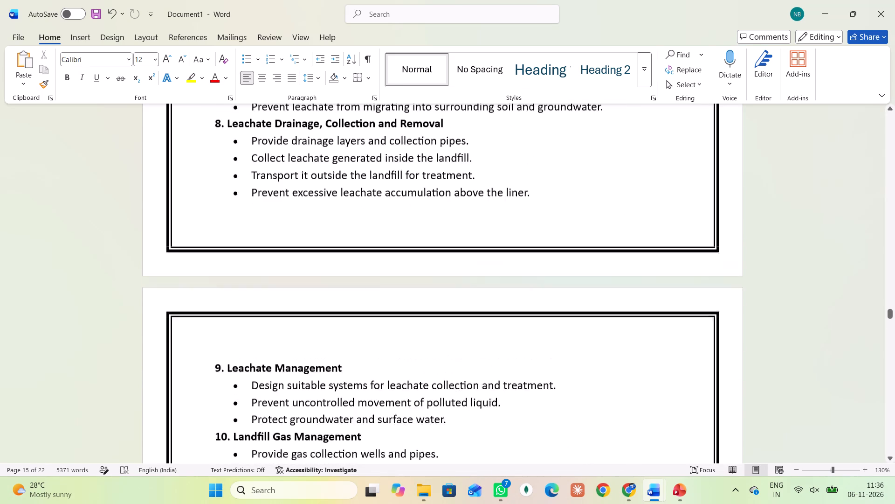
pyautogui.scroll(2, 423, 402)
pyautogui.scroll(-1, 423, 402)
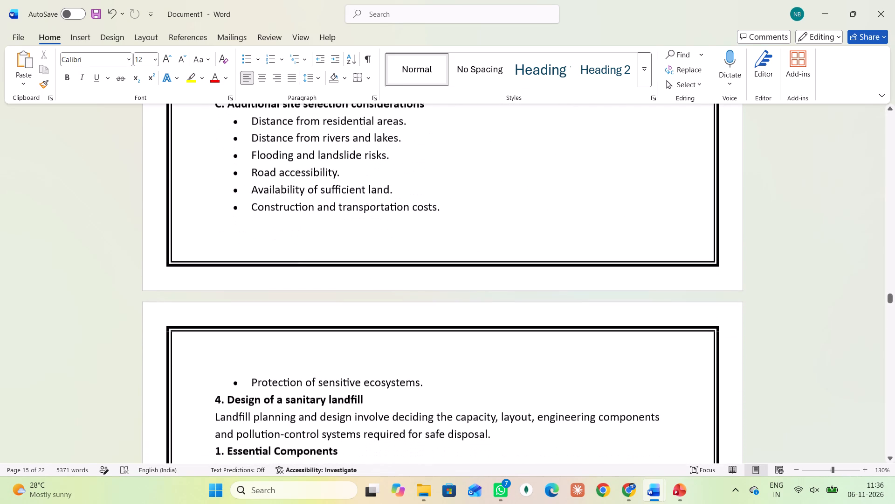
pyautogui.scroll(-5, 423, 402)
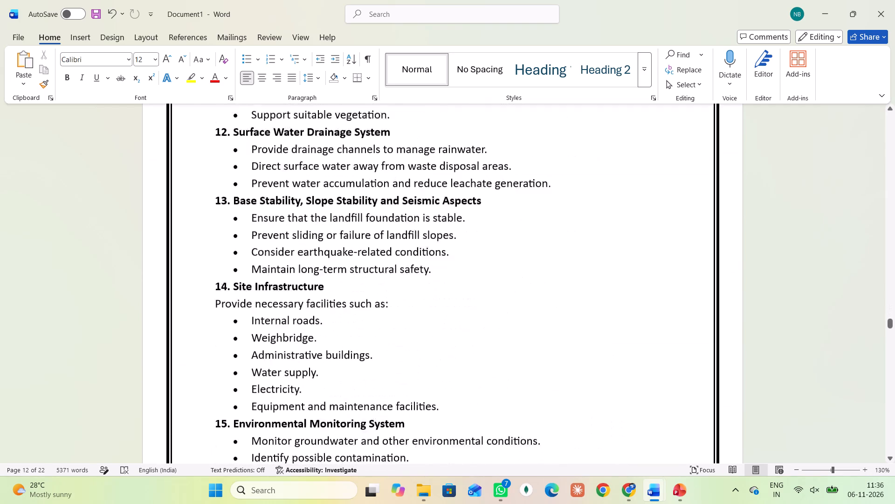
pyautogui.scroll(-5, 423, 402)
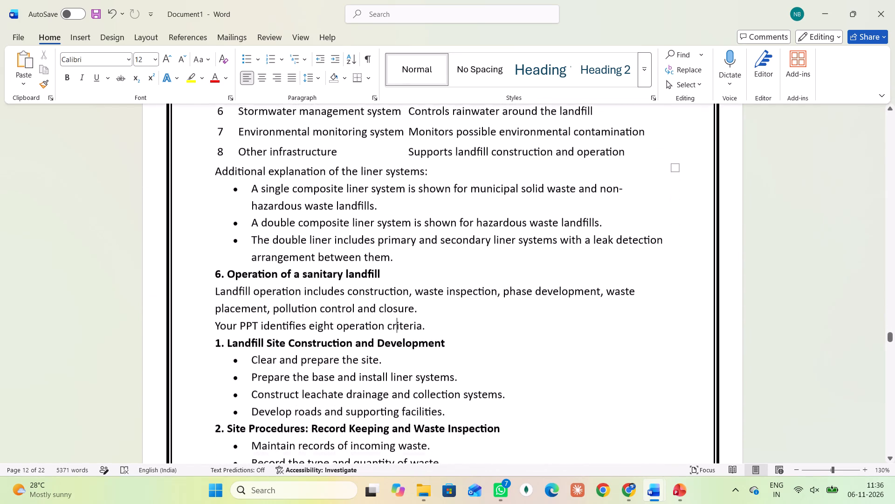
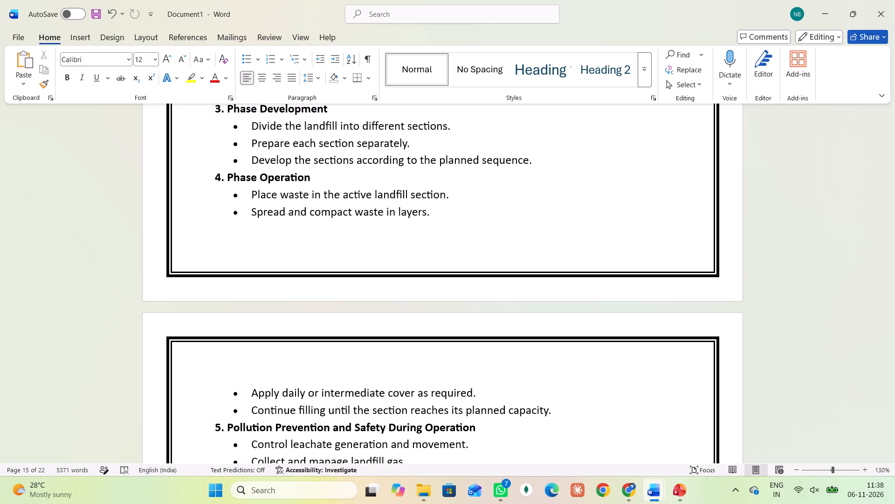
# Delete the closing lines of the sanitary landfill Conclusion and the "unit 5(1).pptx" reference just before Question 4.
pyautogui.scroll(-2, 423, 402)
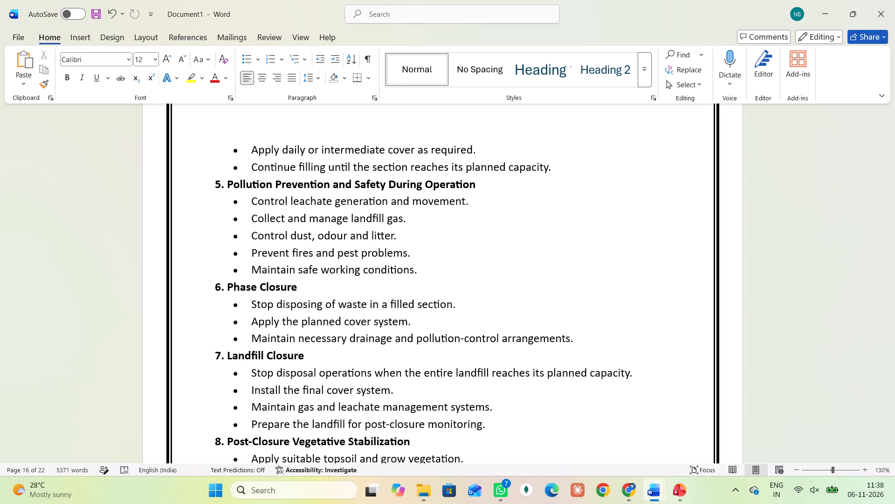
pyautogui.scroll(-1, 423, 402)
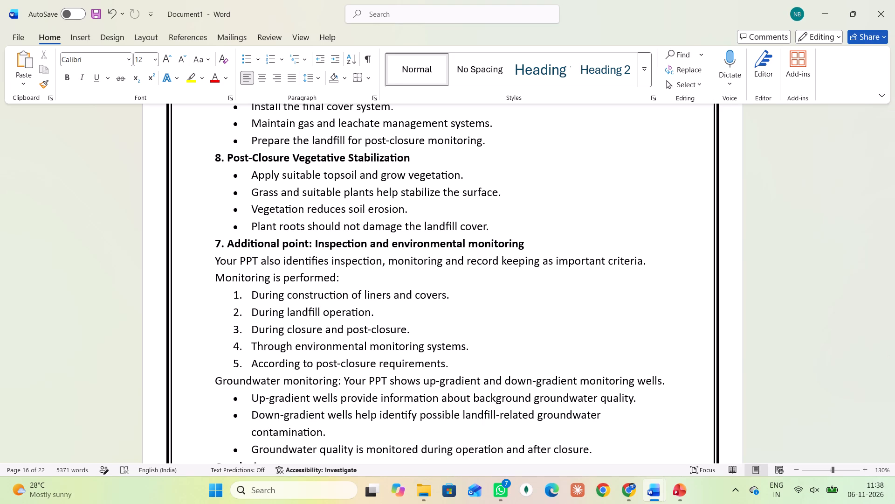
pyautogui.scroll(-1, 417, 364)
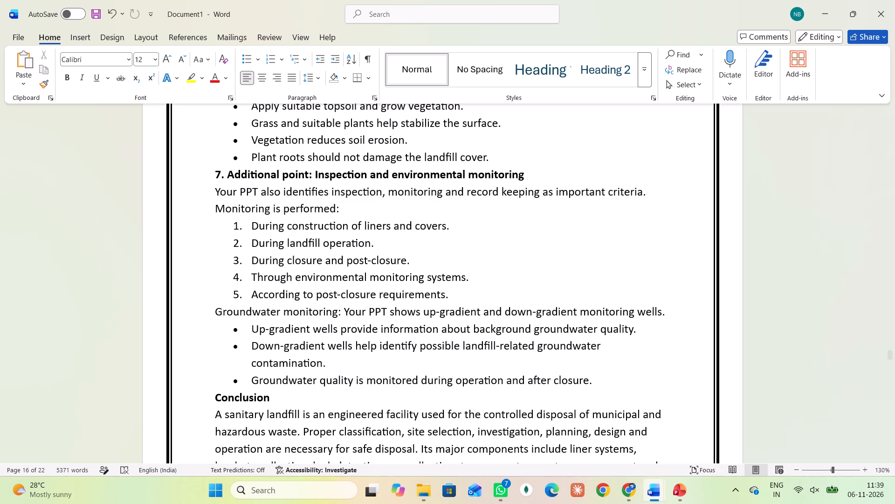
pyautogui.scroll(-2, 451, 371)
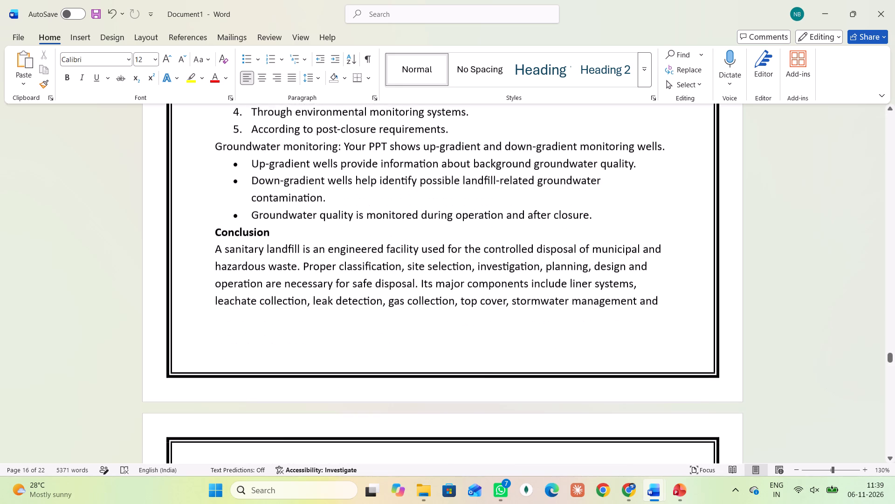
pyautogui.scroll(-2, 451, 371)
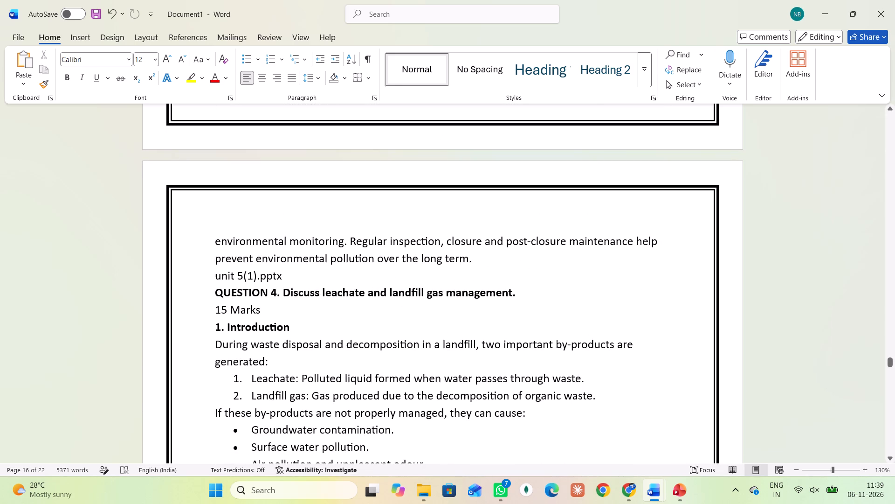
pyautogui.moveTo(301, 270); pyautogui.dragTo(179, 211)
pyautogui.press('BackSpace')
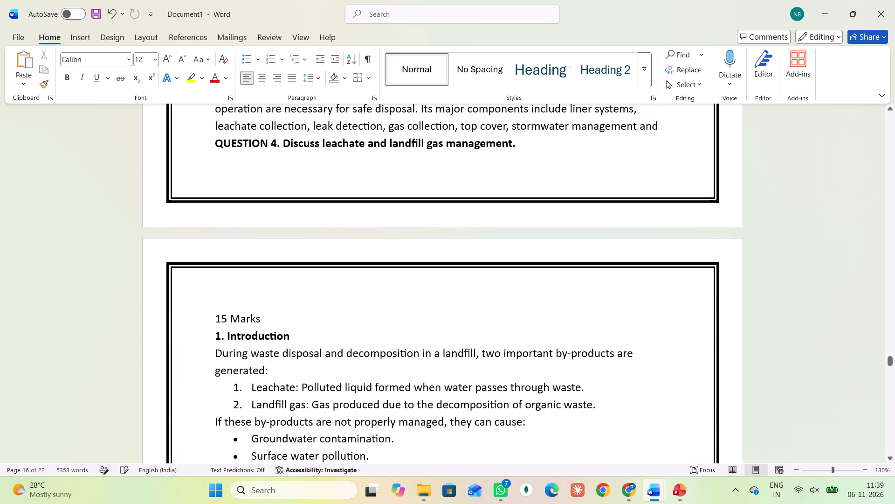
# Remove the two-line "Sistem Koleksi Lindi Landfill" beta.co.id source link under Leachate Collection Pipes.
pyautogui.scroll(-3, 330, 318)
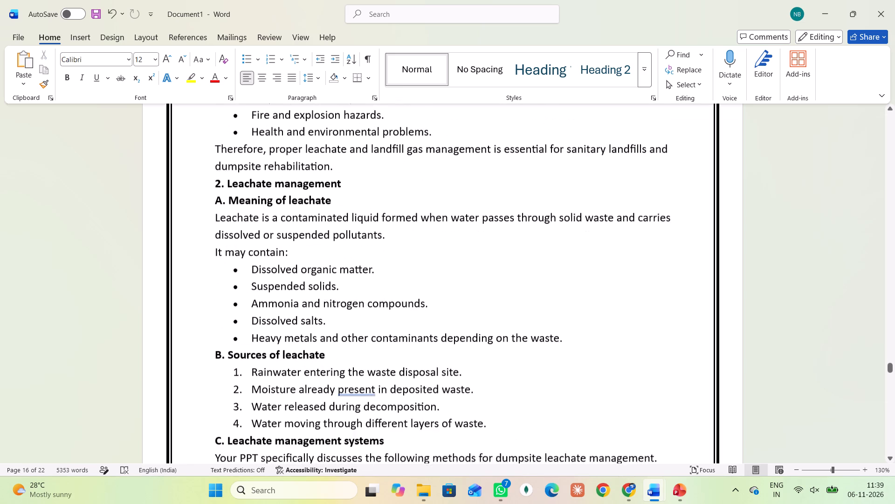
pyautogui.scroll(-3, 330, 318)
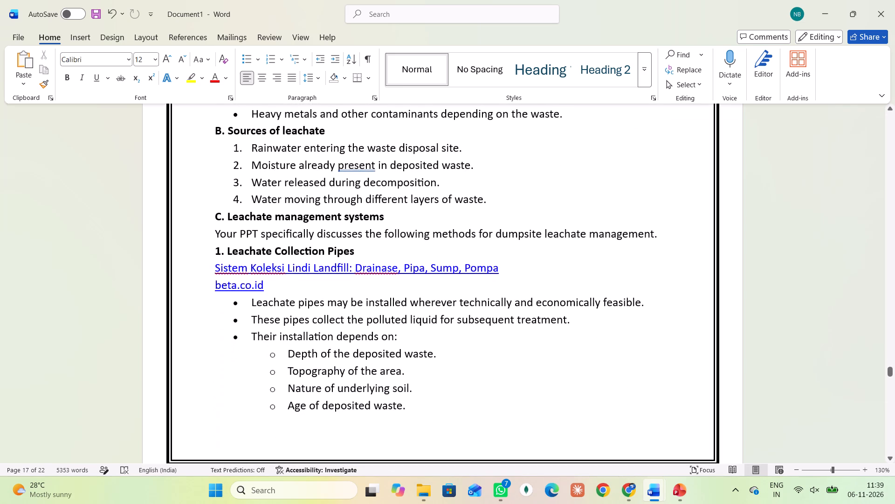
pyautogui.moveTo(293, 282); pyautogui.dragTo(241, 268)
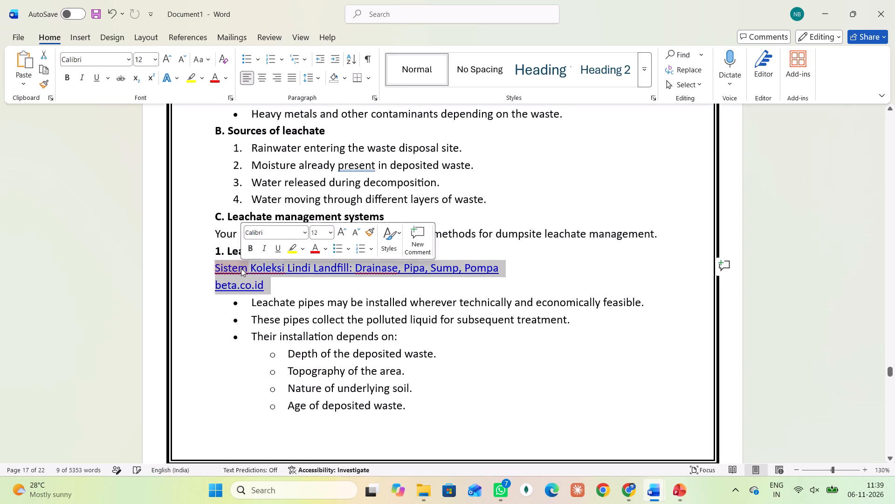
pyautogui.press('BackSpace')
# Remove the two-line Landfill Leachate Treatment source link under Surface Seepage Collection Using Canals and Ditches.
pyautogui.scroll(-2, 327, 322)
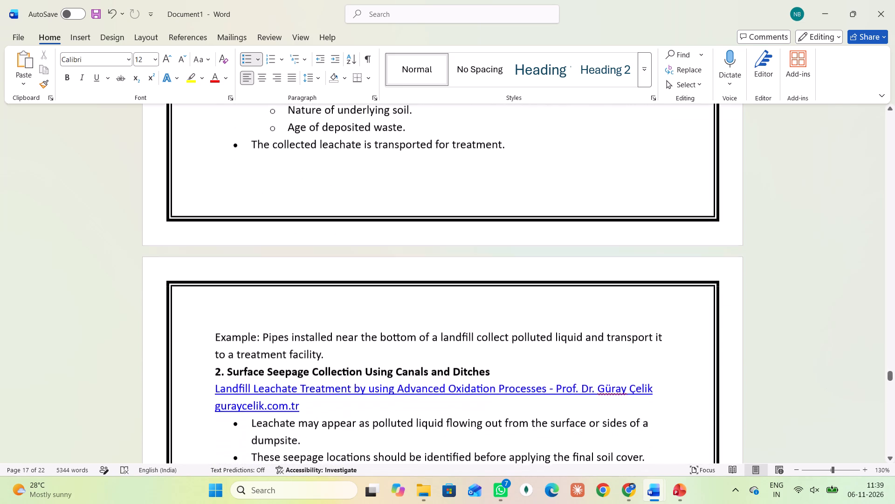
pyautogui.scroll(-1, 327, 322)
pyautogui.moveTo(312, 358); pyautogui.dragTo(241, 346)
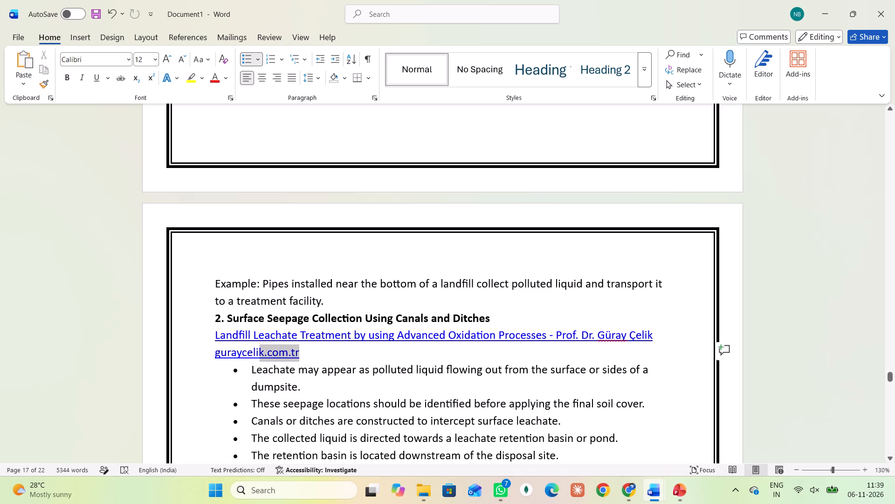
pyautogui.moveTo(241, 346); pyautogui.dragTo(213, 338)
pyautogui.press('BackSpace')
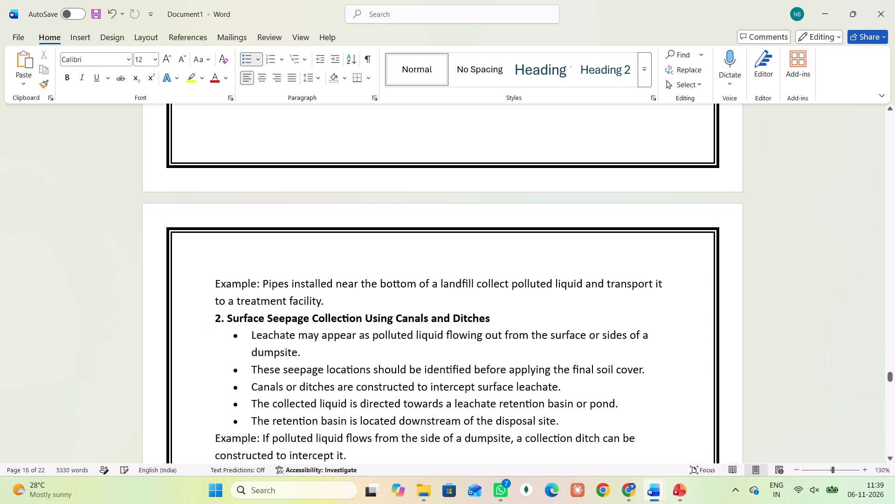
# Remove the askfilo.com source link under Gas Venting in the Landfill gas management methods section.
pyautogui.scroll(-5, 306, 380)
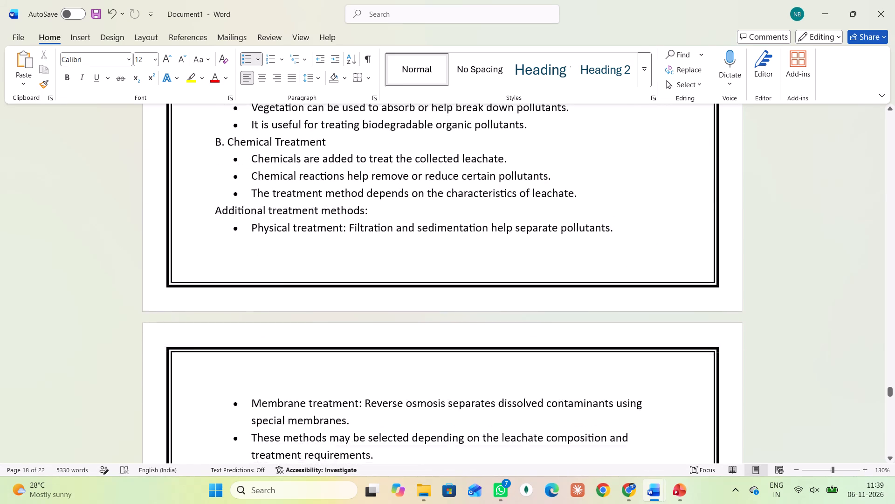
pyautogui.scroll(-2, 314, 373)
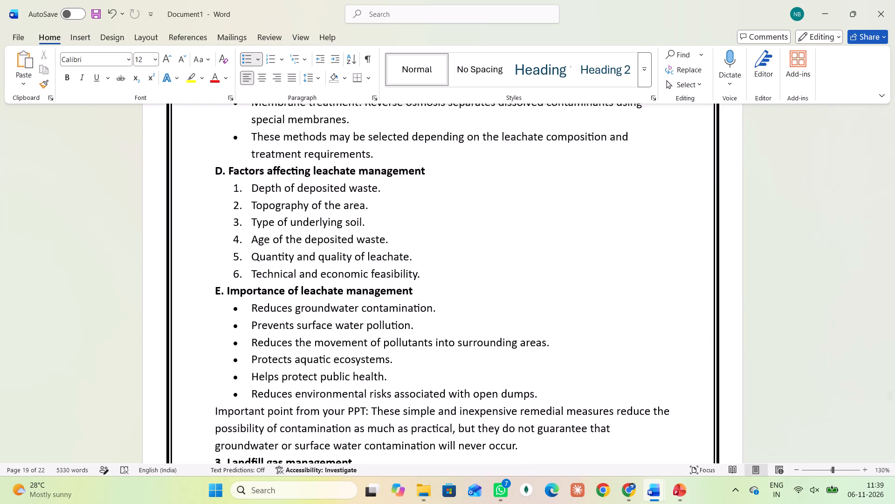
pyautogui.scroll(-3, 314, 373)
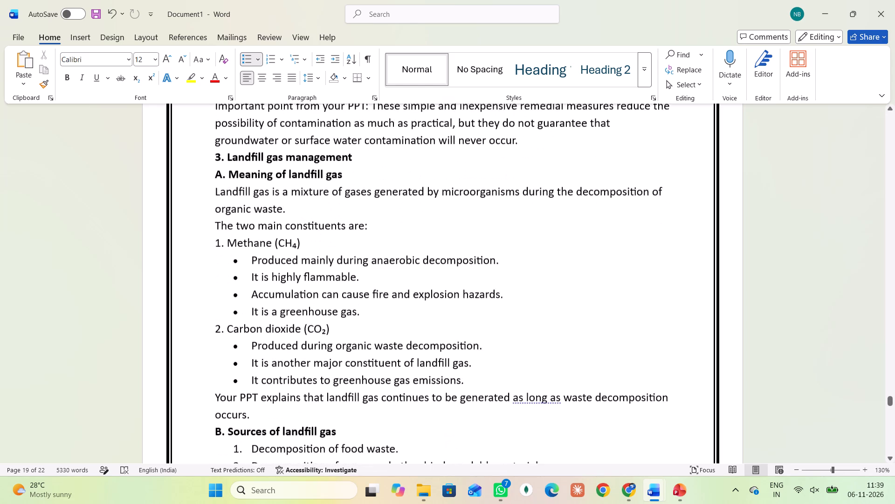
pyautogui.scroll(-2, 314, 373)
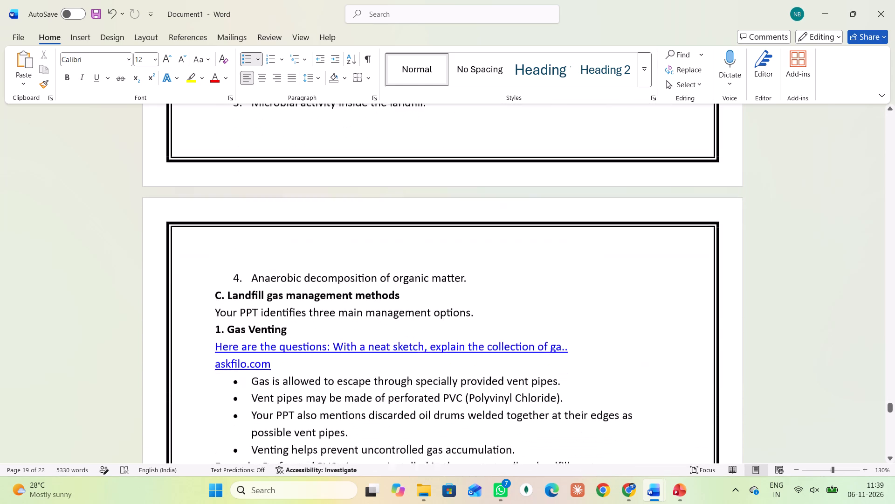
pyautogui.moveTo(297, 343); pyautogui.dragTo(211, 328)
pyautogui.press('BackSpace')
# Remove the Wikimedia Commons source link under Gas Flaring and the Front Range Landfill source link under Energy Recovery.
pyautogui.scroll(-1, 351, 378)
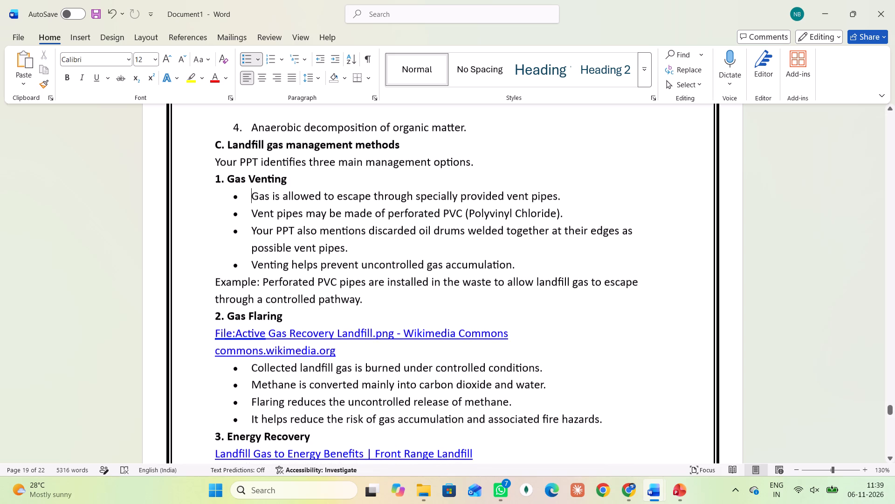
pyautogui.moveTo(347, 359); pyautogui.dragTo(213, 329)
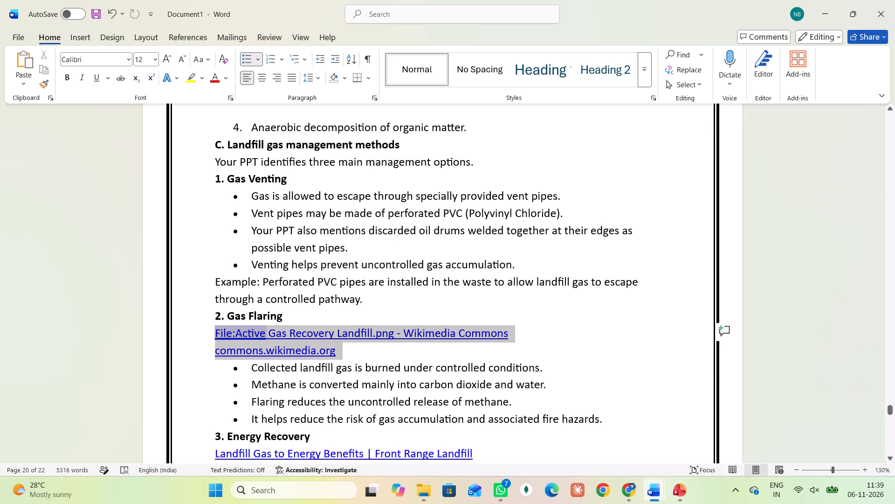
pyautogui.moveTo(213, 329); pyautogui.dragTo(214, 329)
pyautogui.press('BackSpace')
pyautogui.scroll(-1, 214, 329)
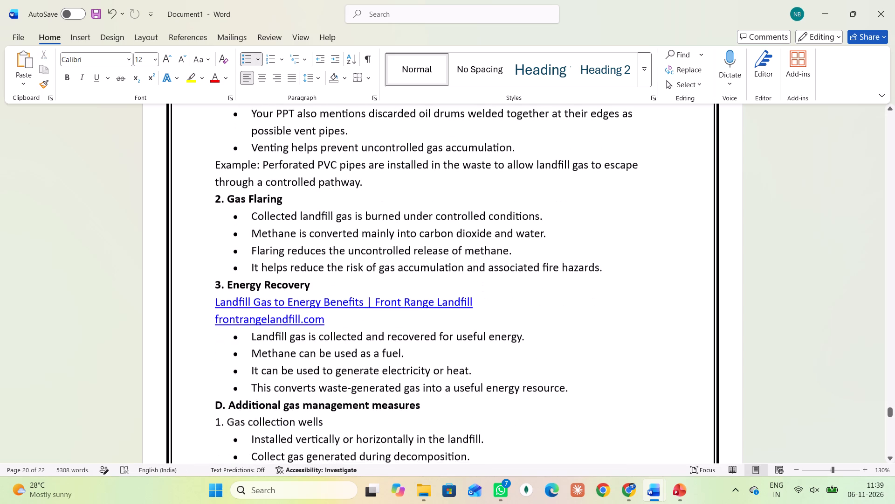
pyautogui.moveTo(341, 318); pyautogui.dragTo(222, 298)
pyautogui.press('BackSpace')
# Delete the content on the document's last page, covering the remaining exam preparation table rows and the text after them.
pyautogui.scroll(-1, 321, 351)
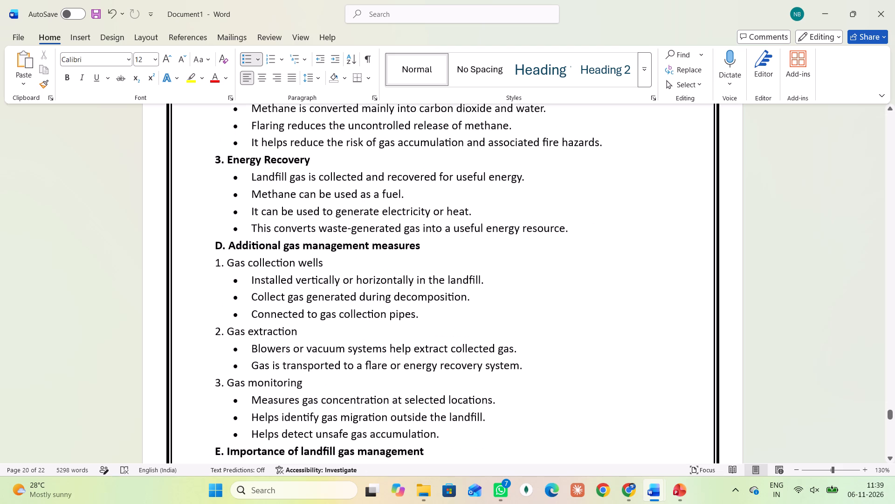
pyautogui.scroll(-4, 321, 351)
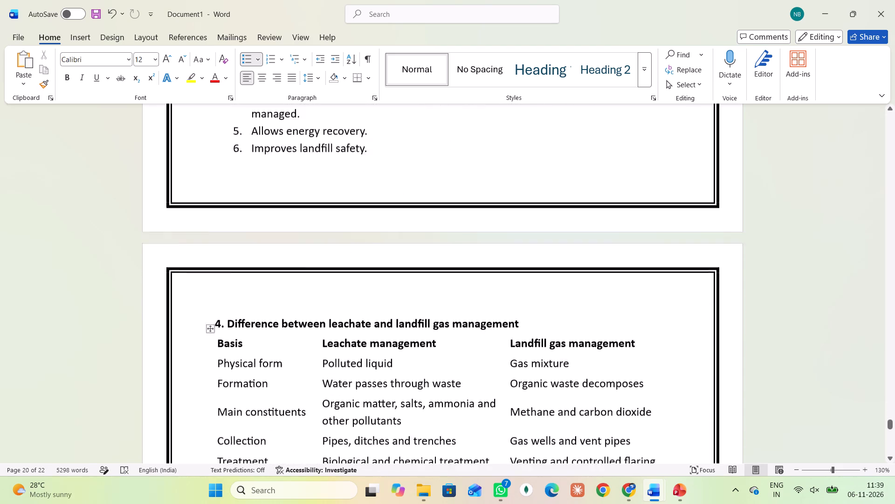
pyautogui.scroll(-3, 321, 351)
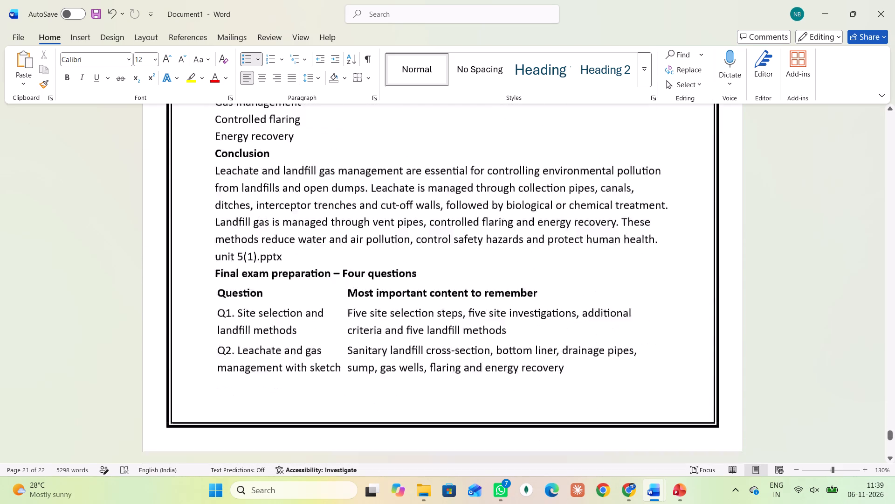
pyautogui.scroll(-4, 321, 351)
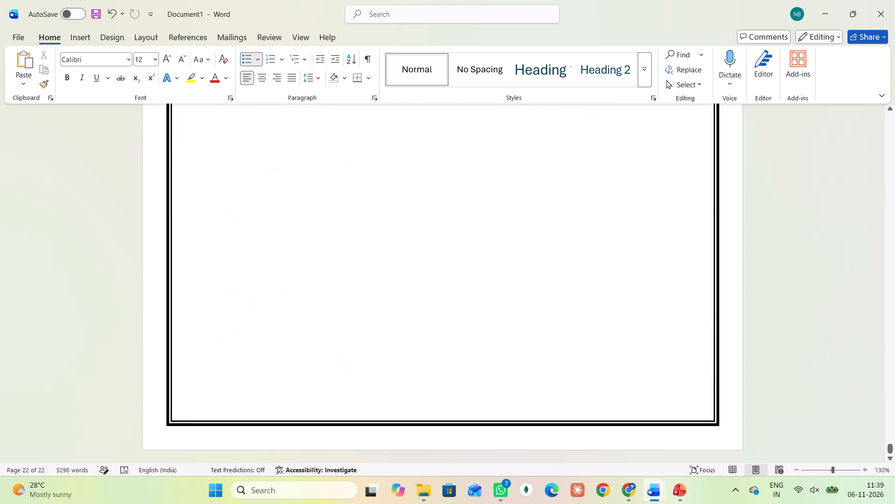
pyautogui.moveTo(395, 239); pyautogui.dragTo(382, 126)
pyautogui.moveTo(381, 125); pyautogui.dragTo(391, 39)
pyautogui.press('BackSpace')
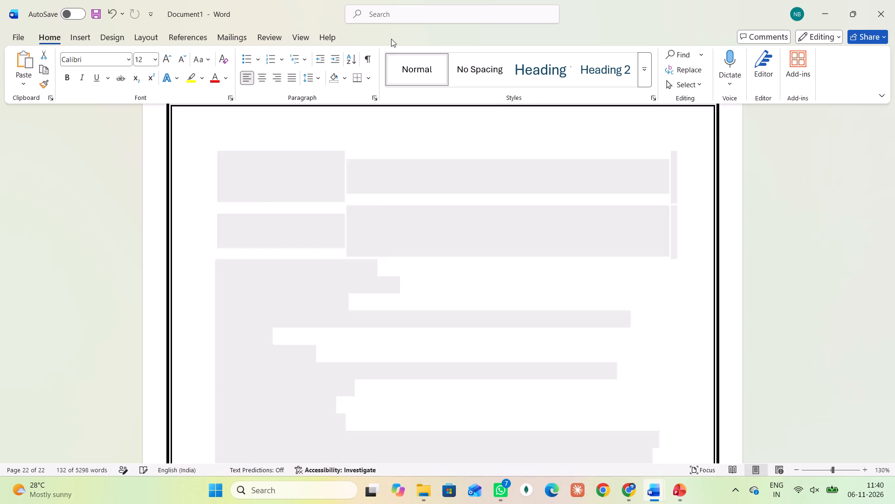
# Delete everything from the "5. Overall flowcharts" heading onward, including the Conclusion, PPT reference and final exam preparation content.
pyautogui.scroll(2, 391, 39)
pyautogui.scroll(3, 419, 231)
pyautogui.rightClick(419, 231)
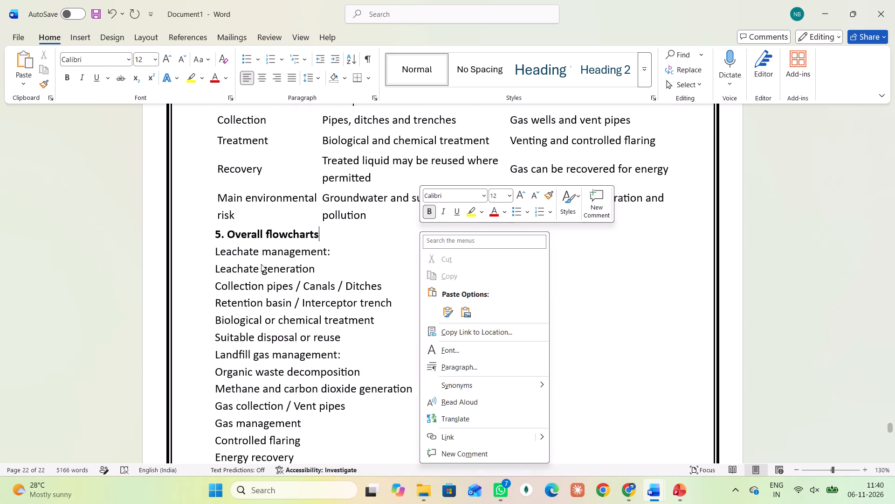
pyautogui.moveTo(217, 234); pyautogui.dragTo(351, 472)
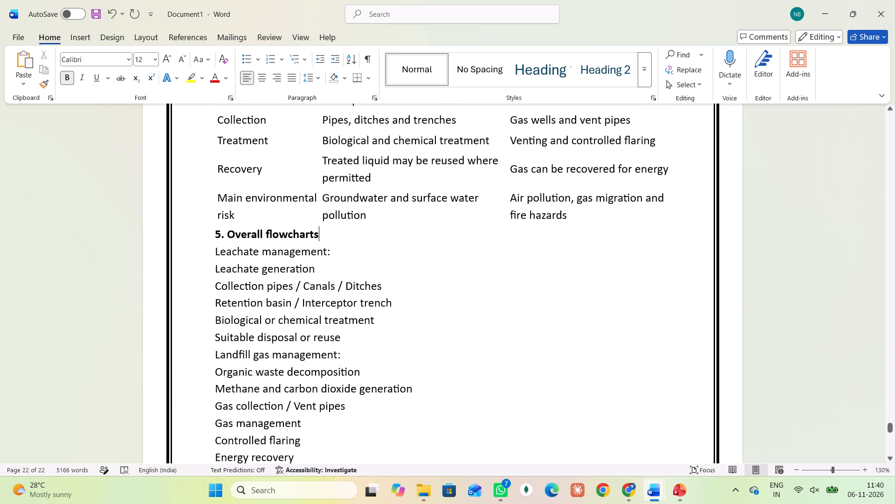
pyautogui.moveTo(212, 234); pyautogui.dragTo(378, 503)
pyautogui.press('BackSpace')
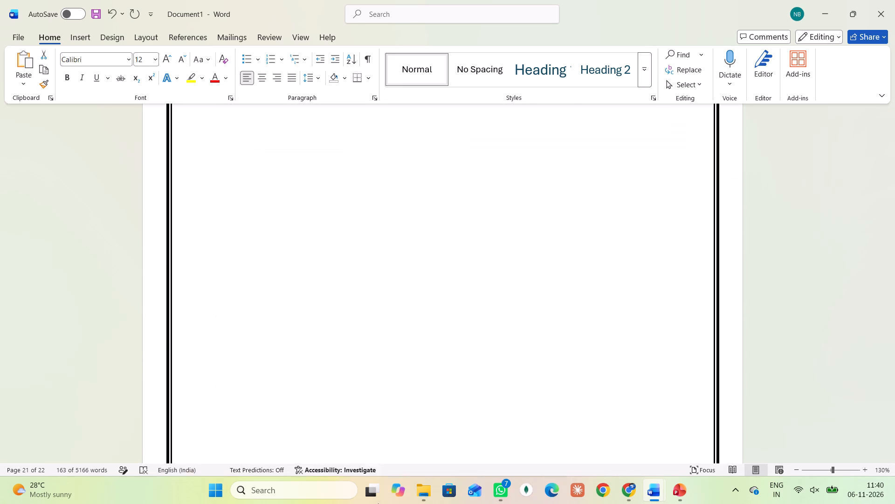
# Delete the "4. Difference between leachate and landfill gas management" heading together with its comparison table.
pyautogui.scroll(2, 378, 503)
pyautogui.scroll(2, 439, 336)
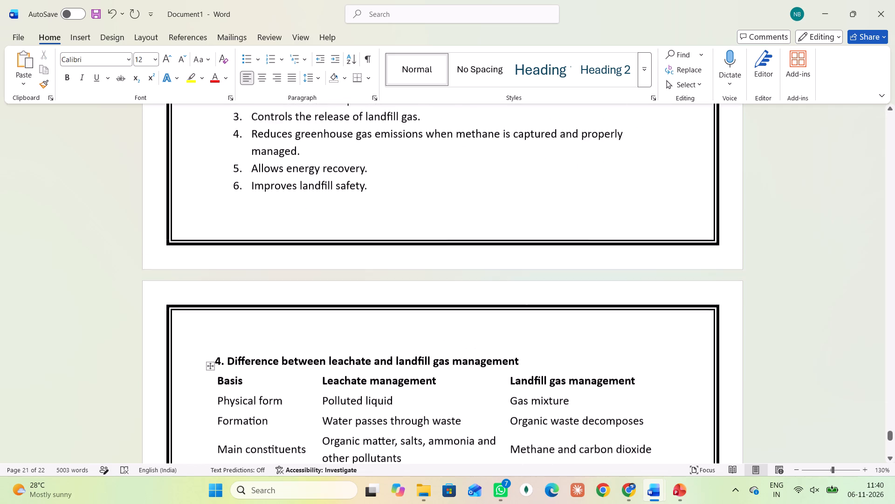
pyautogui.moveTo(220, 374); pyautogui.dragTo(467, 503)
pyautogui.press('BackSpace')
pyautogui.scroll(1, 467, 503)
pyautogui.press('BackSpace')
# Reread the sources of landfill gas and the gas venting, flaring and energy recovery methods.
pyautogui.scroll(1, 467, 503)
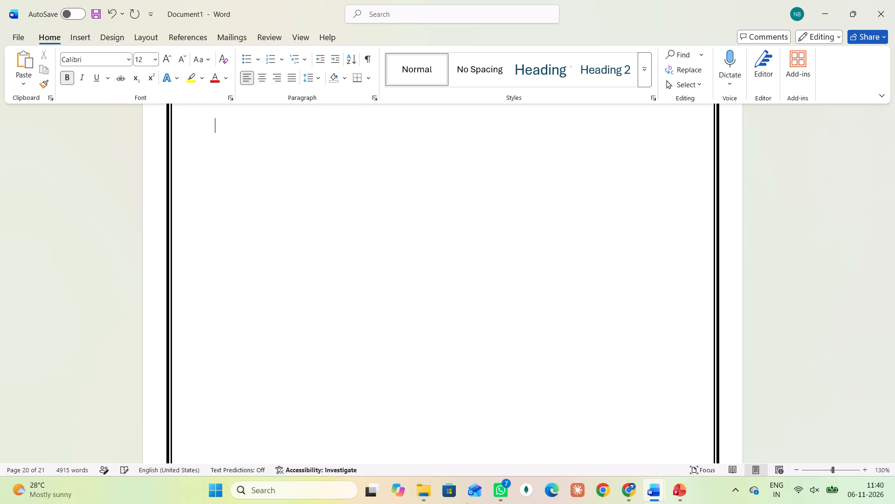
pyautogui.scroll(1, 467, 503)
pyautogui.scroll(5, 488, 402)
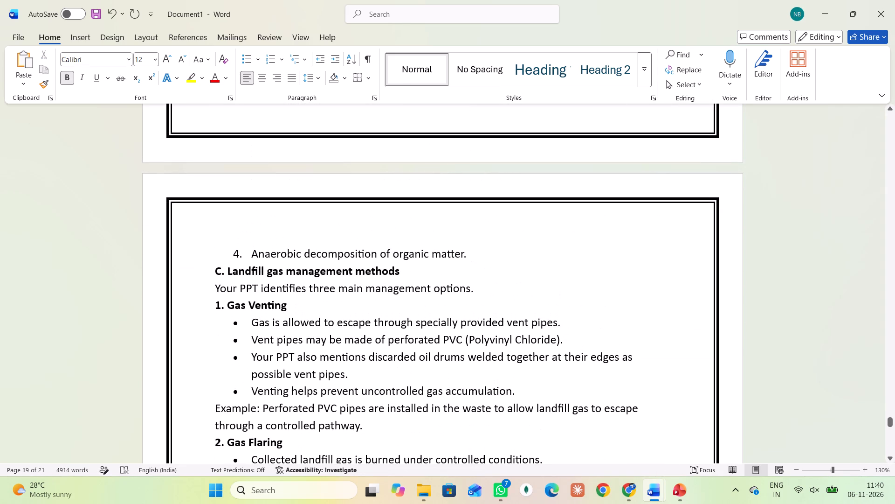
pyautogui.scroll(1, 488, 402)
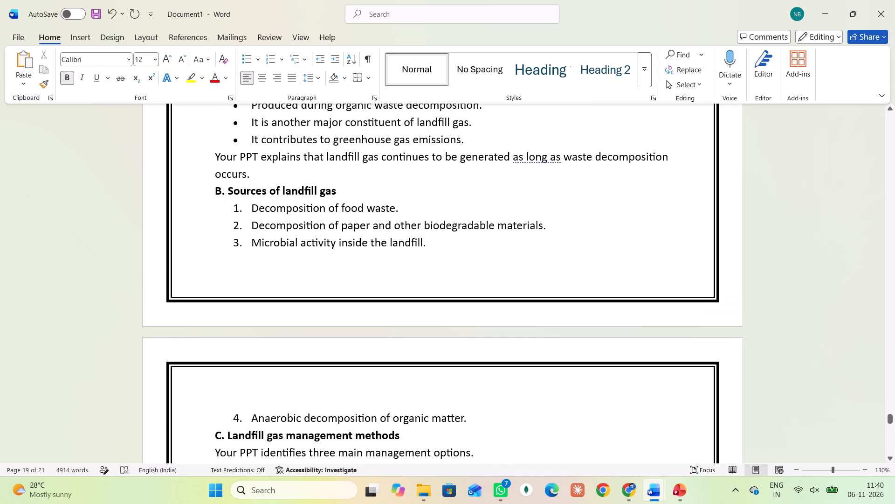
pyautogui.scroll(-1, 488, 402)
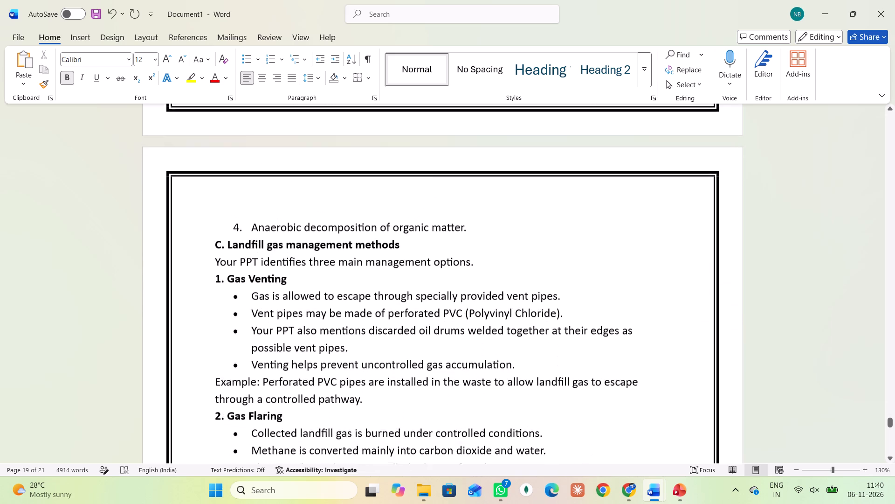
pyautogui.scroll(-1, 488, 402)
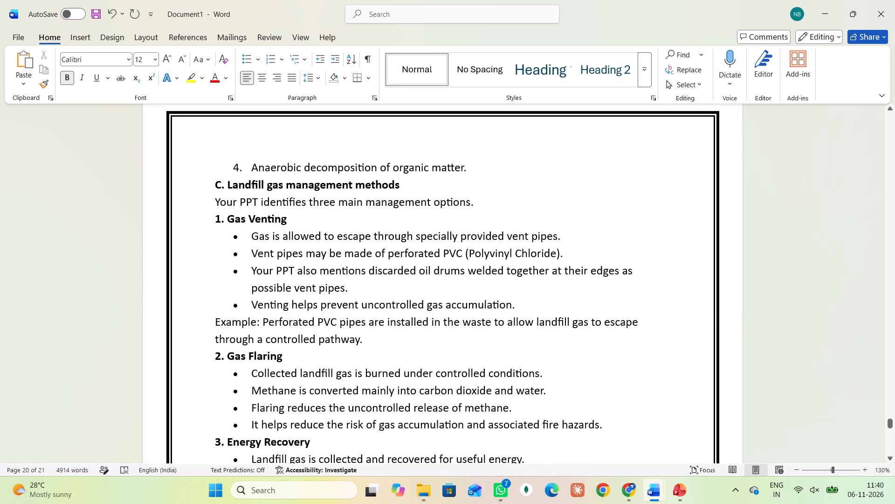
pyautogui.scroll(-1, 488, 402)
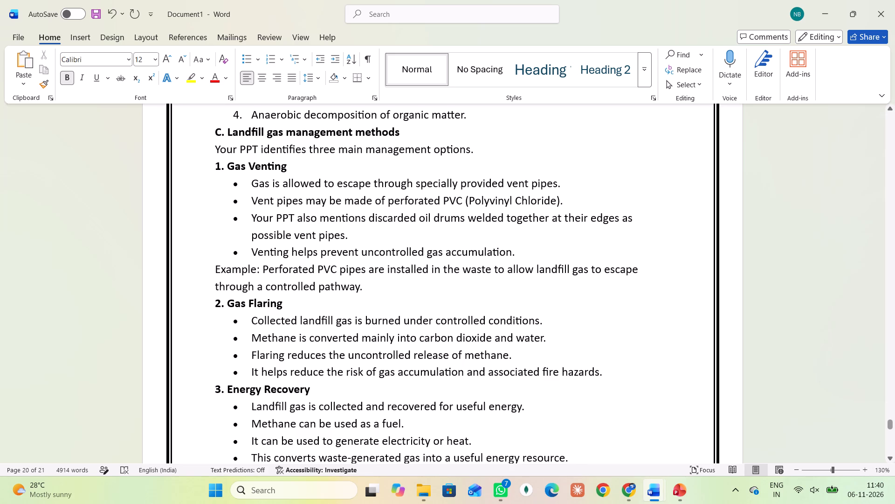
pyautogui.scroll(-1, 454, 416)
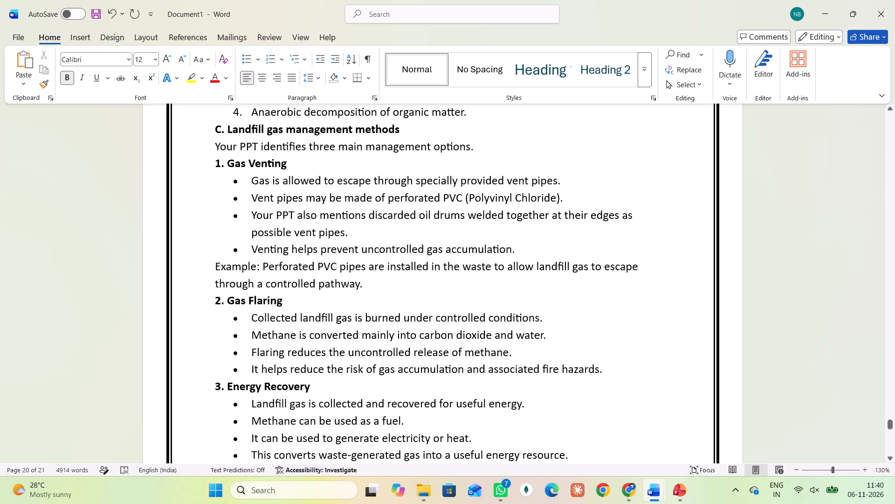
# Reread the gas flaring, energy recovery and additional gas management measures, through to the importance of landfill gas management.
pyautogui.scroll(-2, 454, 416)
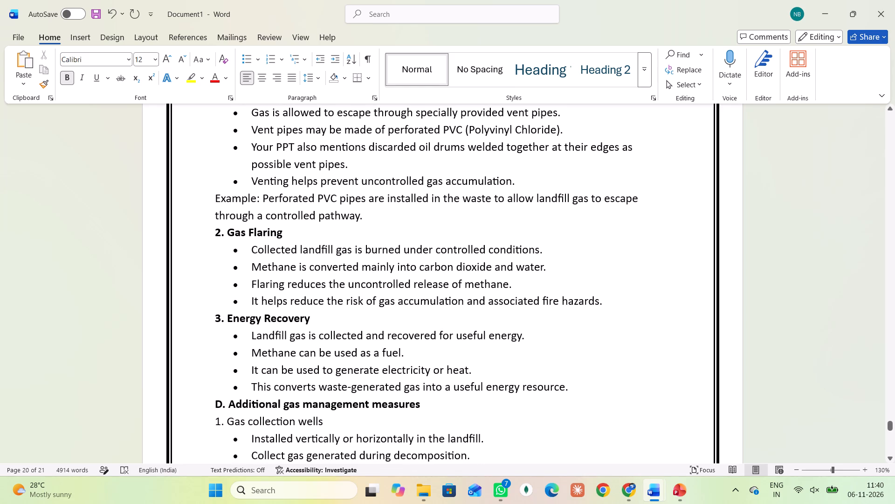
pyautogui.scroll(-1, 461, 361)
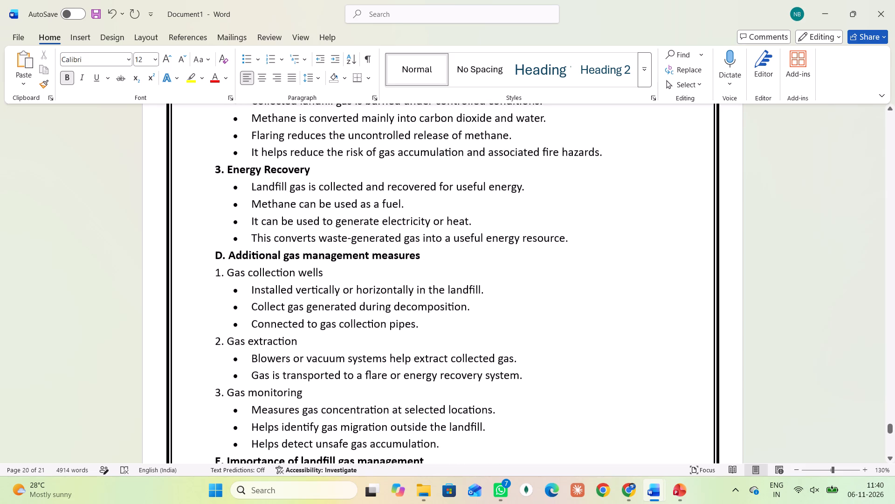
pyautogui.scroll(-1, 392, 271)
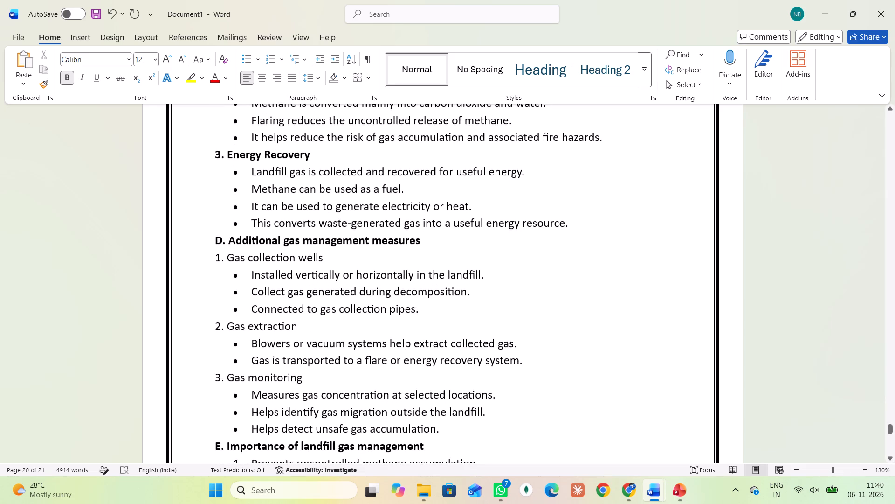
pyautogui.scroll(-1, 392, 271)
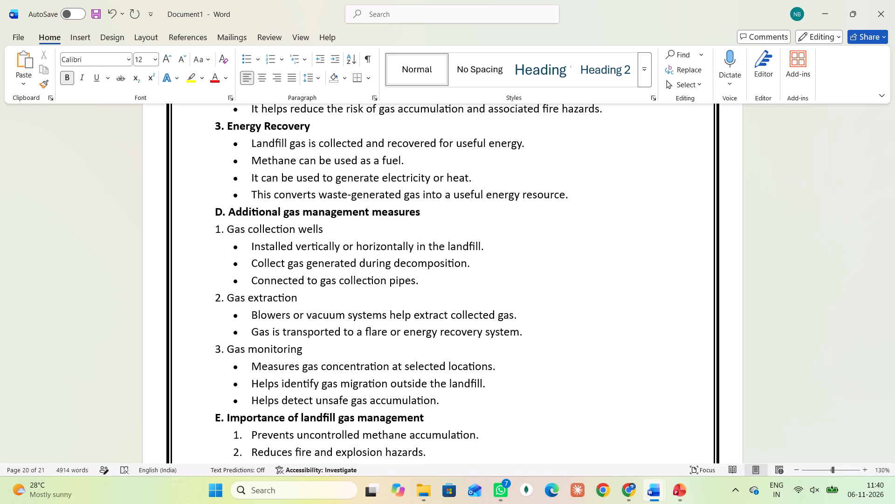
pyautogui.scroll(1, 392, 271)
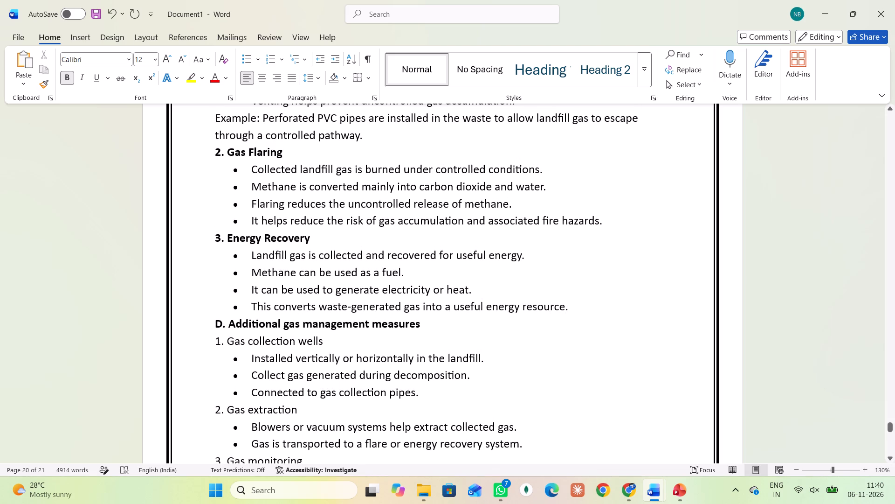
pyautogui.scroll(-2, 392, 271)
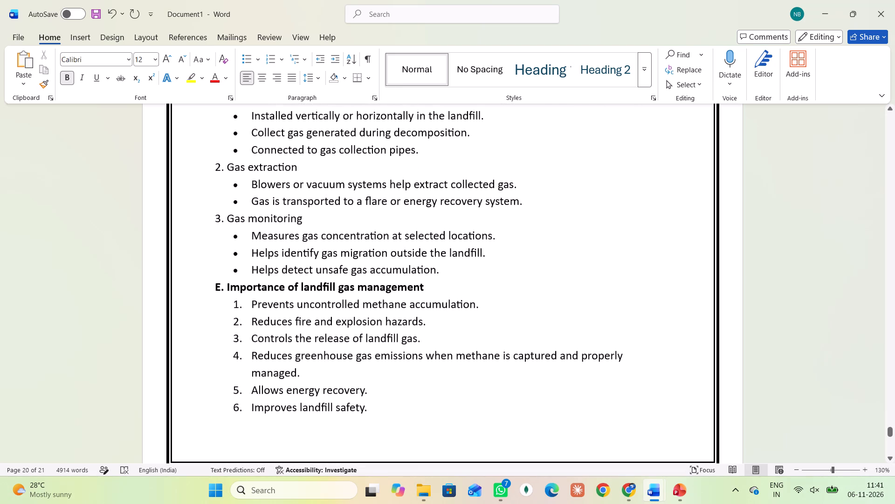
# Look back over the meaning of landfill gas and the factors affecting and importance of leachate management.
pyautogui.scroll(6, 392, 271)
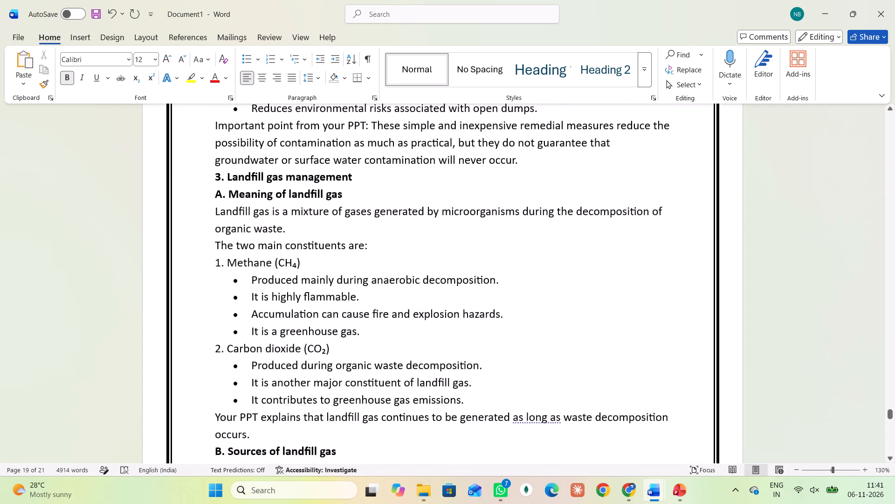
pyautogui.scroll(3, 392, 271)
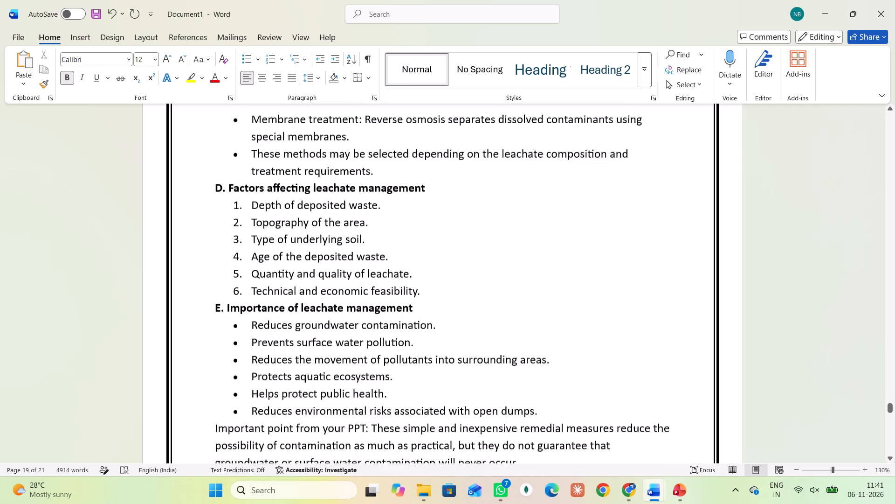
pyautogui.scroll(2, 392, 271)
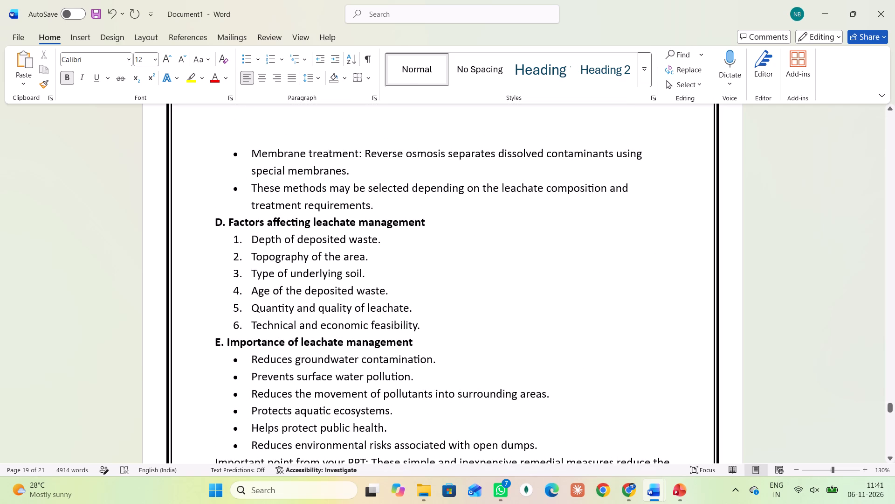
pyautogui.scroll(2, 392, 271)
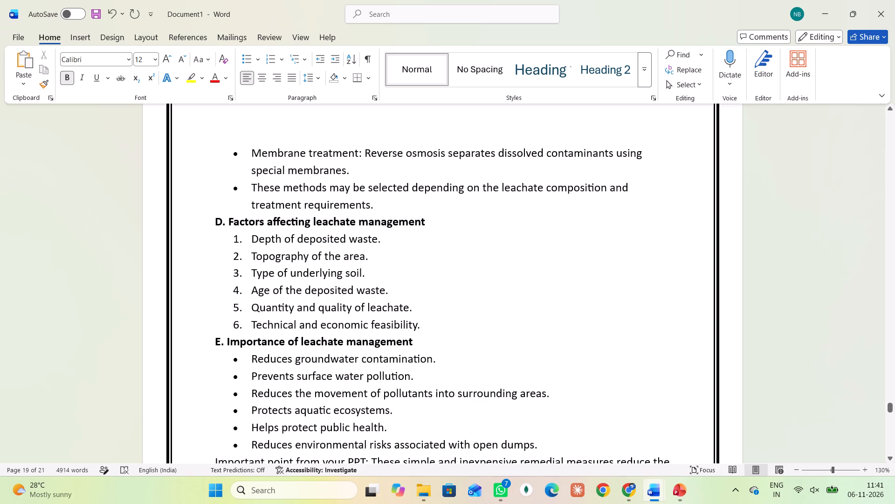
pyautogui.scroll(1, 392, 271)
# Delete the two source link lines under the "4. Cut-off Walls" heading.
pyautogui.scroll(3, 392, 271)
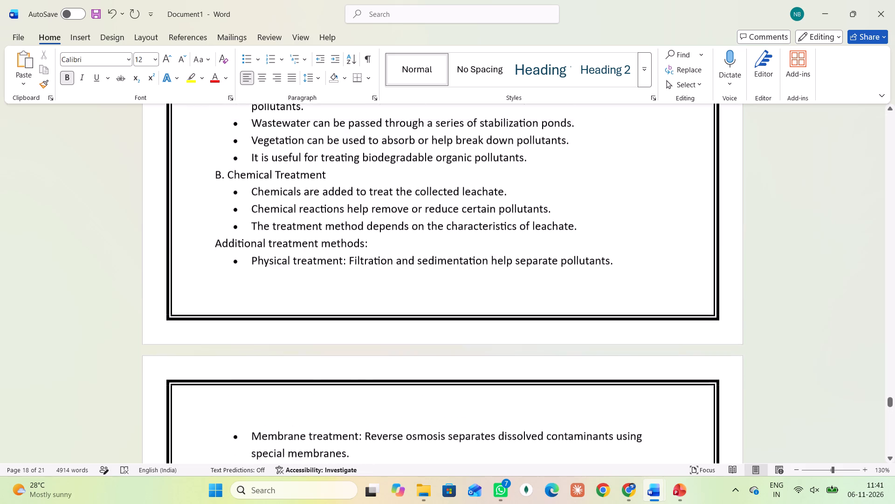
pyautogui.scroll(1, 392, 271)
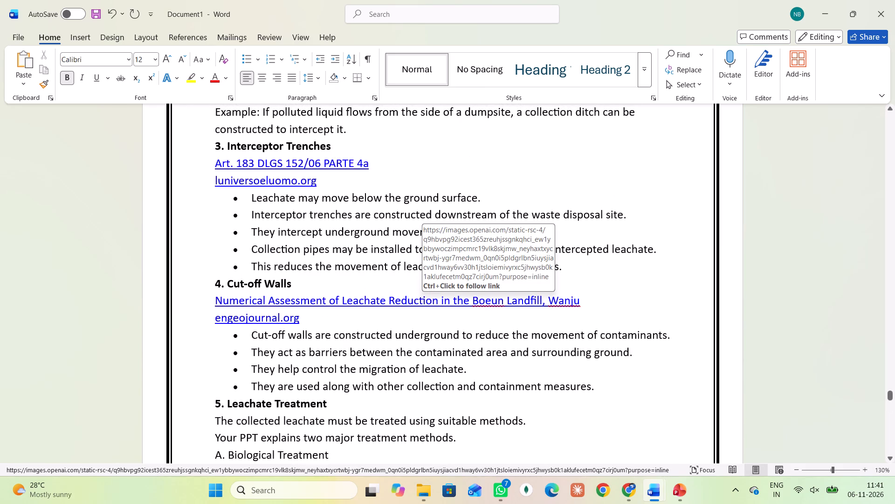
pyautogui.moveTo(315, 324); pyautogui.dragTo(197, 308)
pyautogui.press('BackSpace')
# Delete the two source link lines under the "3. Interceptor Trenches" heading.
pyautogui.scroll(1, 245, 299)
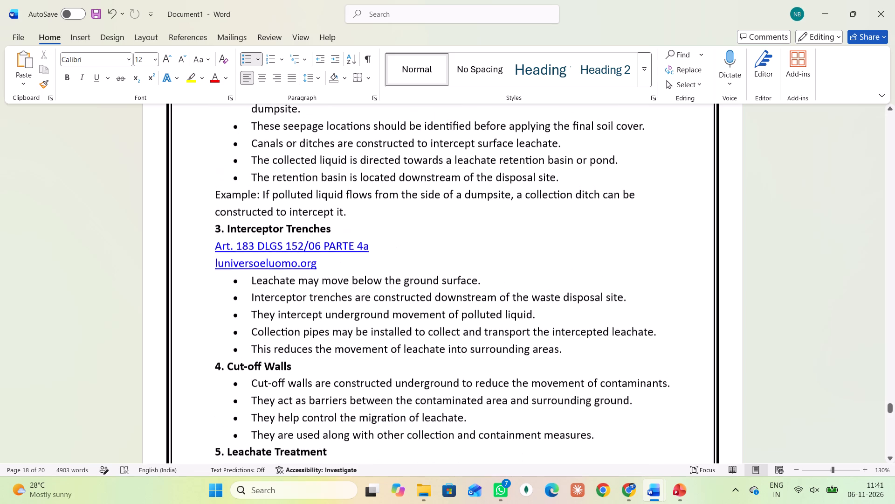
pyautogui.moveTo(324, 272); pyautogui.dragTo(235, 258)
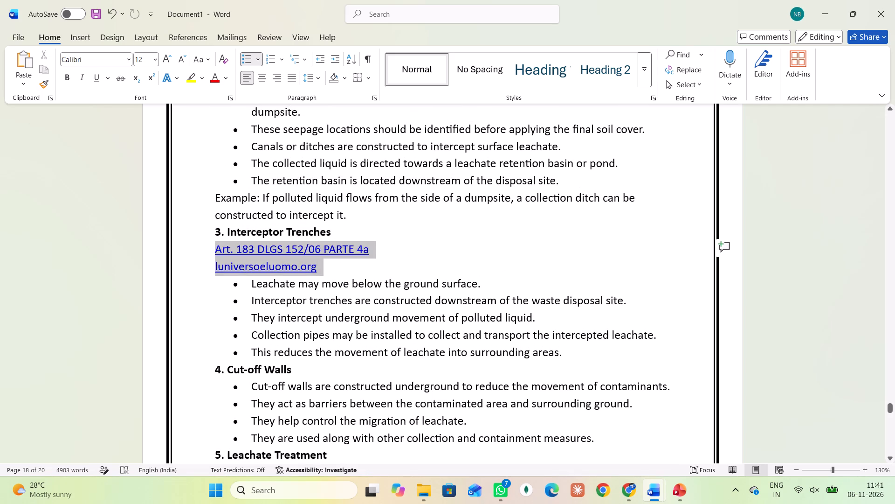
pyautogui.moveTo(235, 258); pyautogui.dragTo(220, 257)
pyautogui.press('BackSpace')
# Reread the leachate management methods, from collection pipes and surface seepage collection through interceptor trenches, cut-off walls and leachate treatment.
pyautogui.scroll(1, 220, 257)
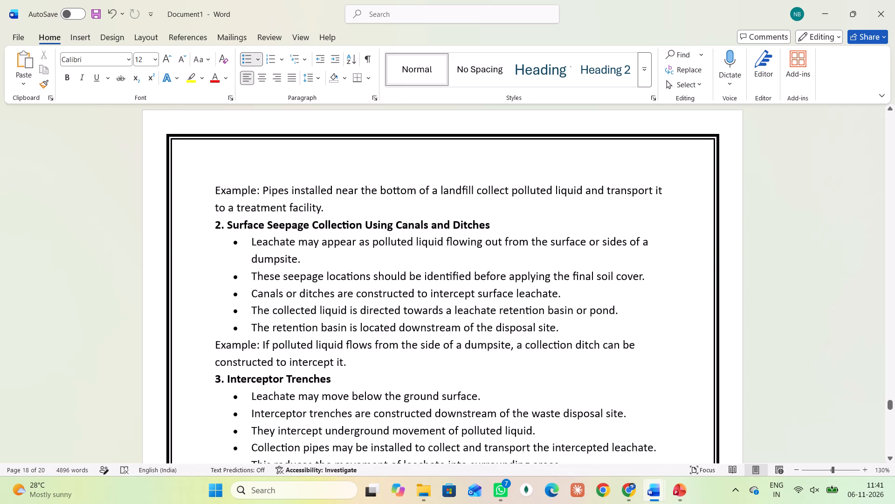
pyautogui.scroll(2, 220, 257)
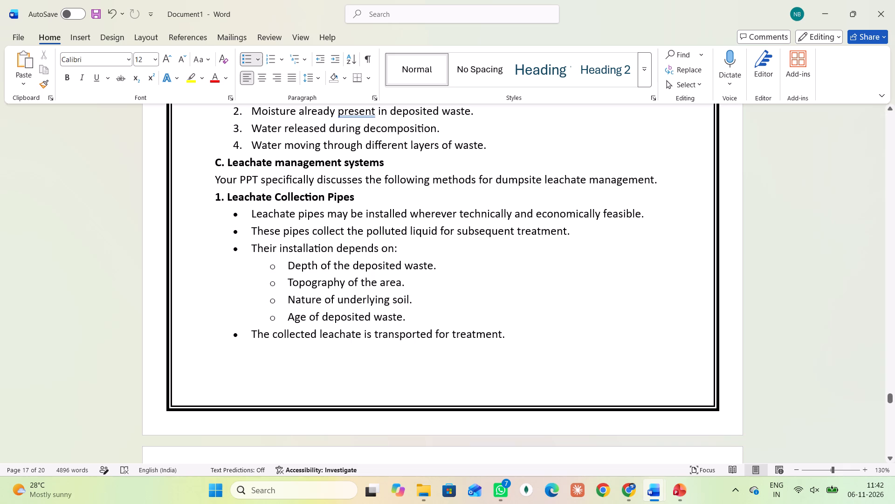
pyautogui.scroll(-1, 374, 265)
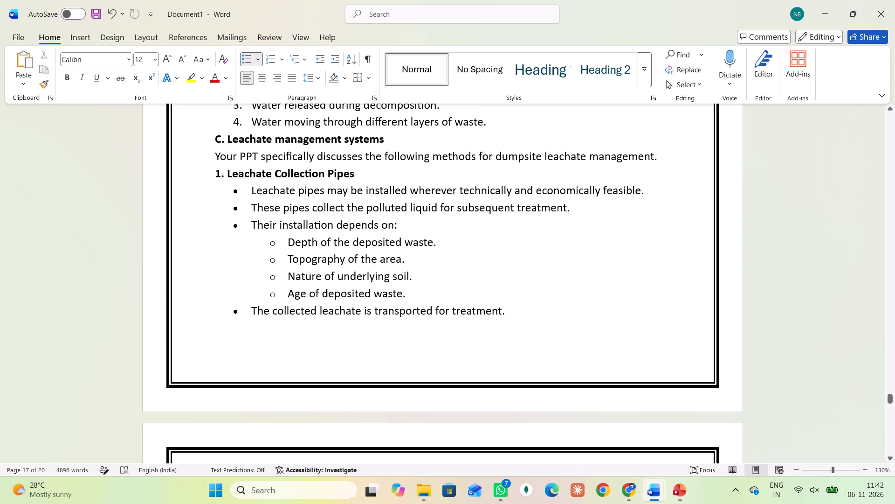
pyautogui.scroll(-8, 373, 252)
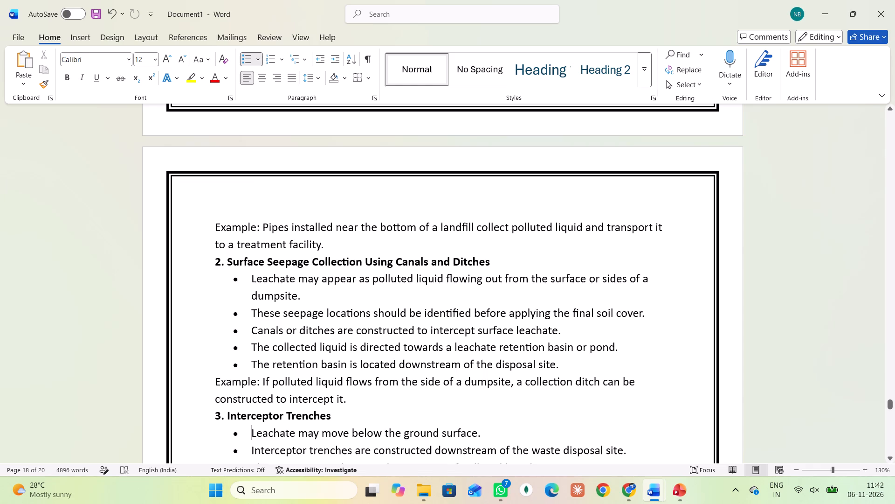
pyautogui.scroll(-1, 409, 273)
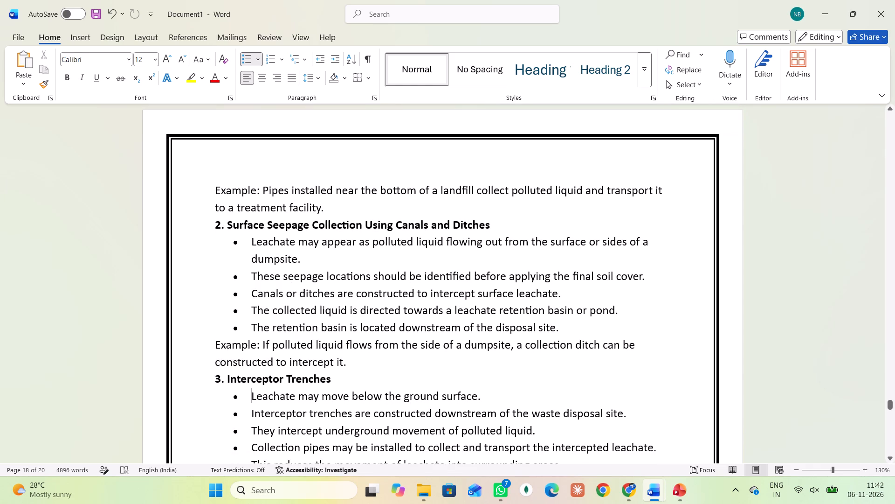
pyautogui.scroll(-1, 242, 387)
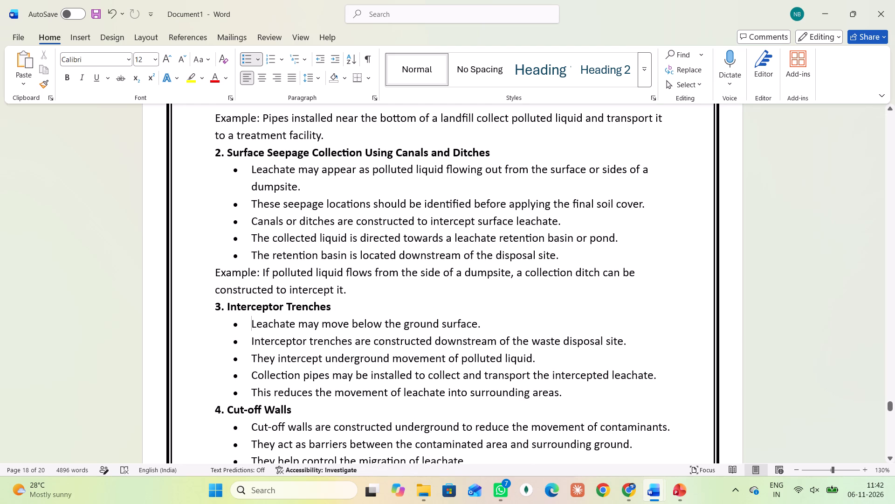
pyautogui.scroll(-1, 320, 375)
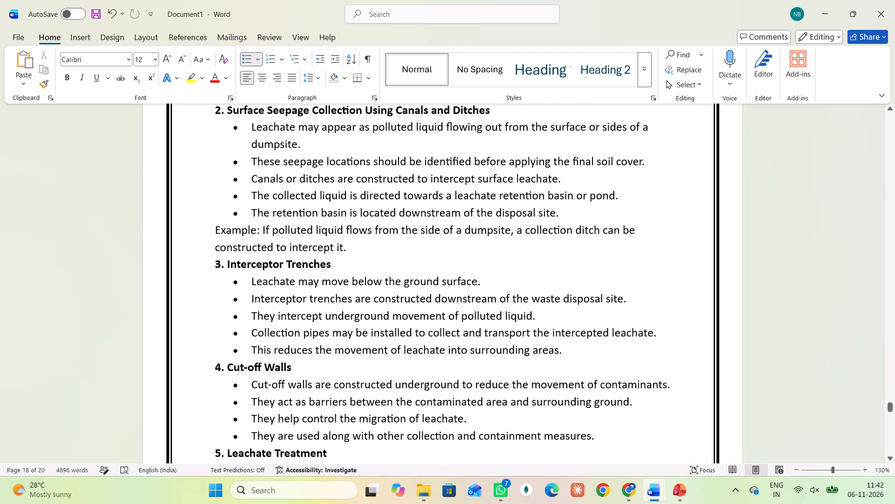
pyautogui.scroll(-1, 320, 375)
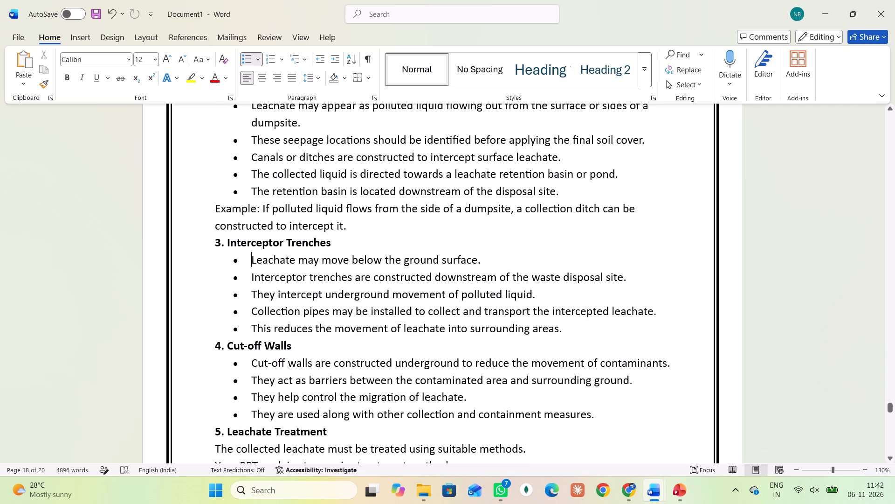
pyautogui.scroll(-2, 320, 375)
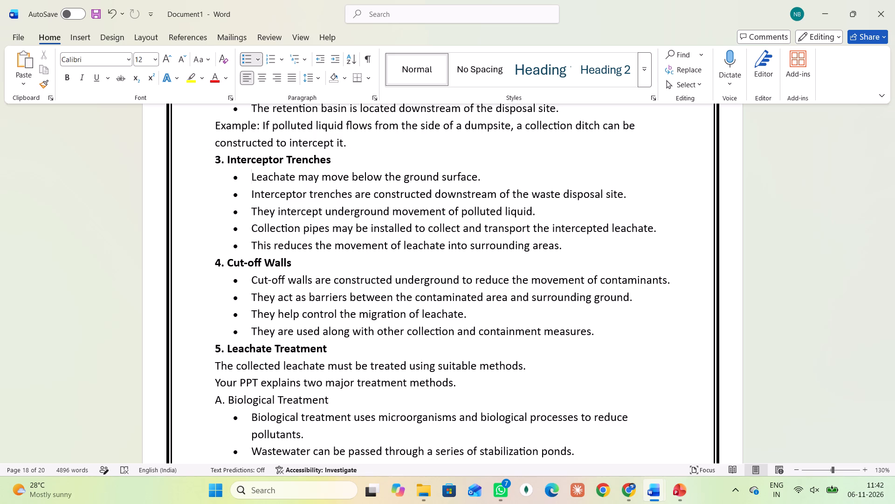
pyautogui.scroll(-1, 320, 375)
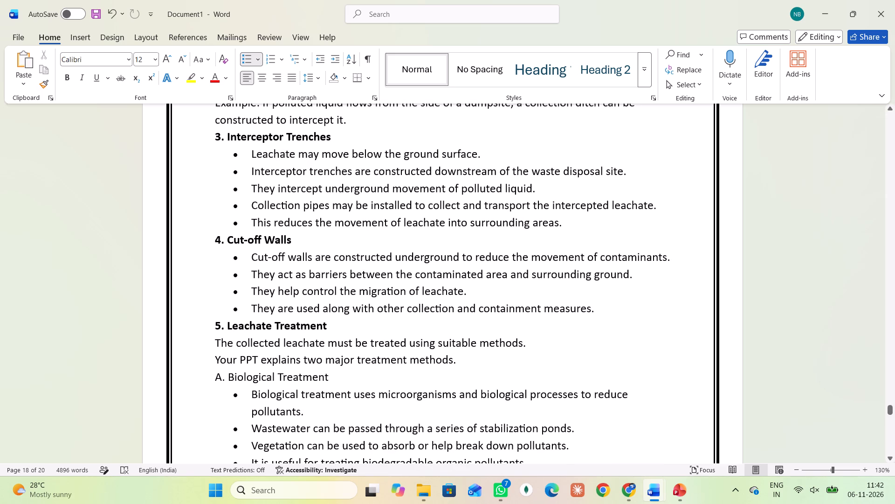
pyautogui.scroll(1, 320, 375)
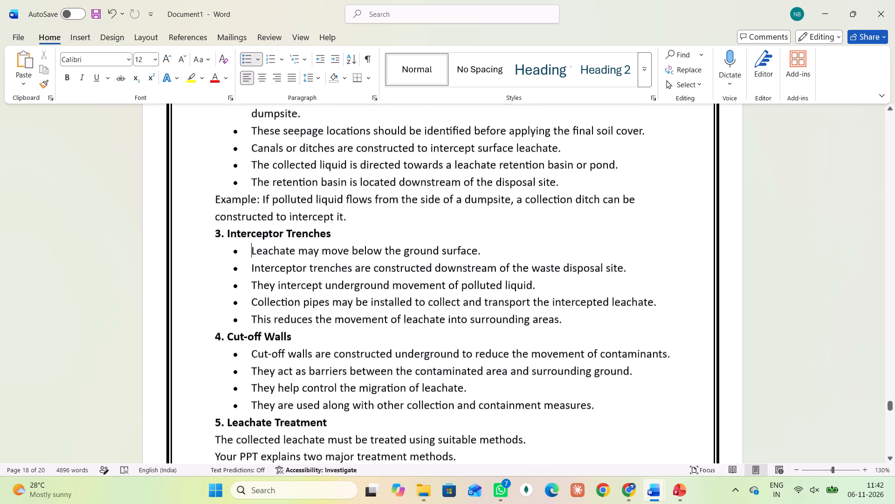
pyautogui.scroll(1, 320, 375)
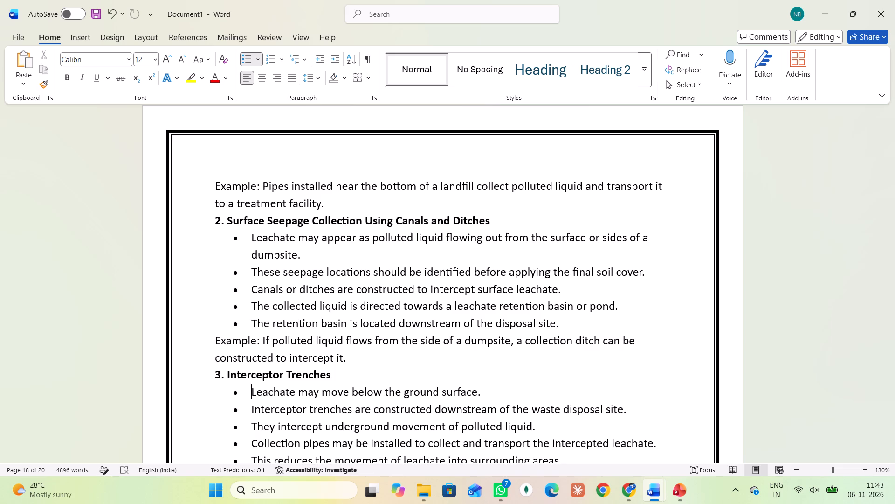
# Delete the "UNIT V – WASTE DISPOSAL" title line above Question 1 at the start of the document.
pyautogui.scroll(4, 320, 375)
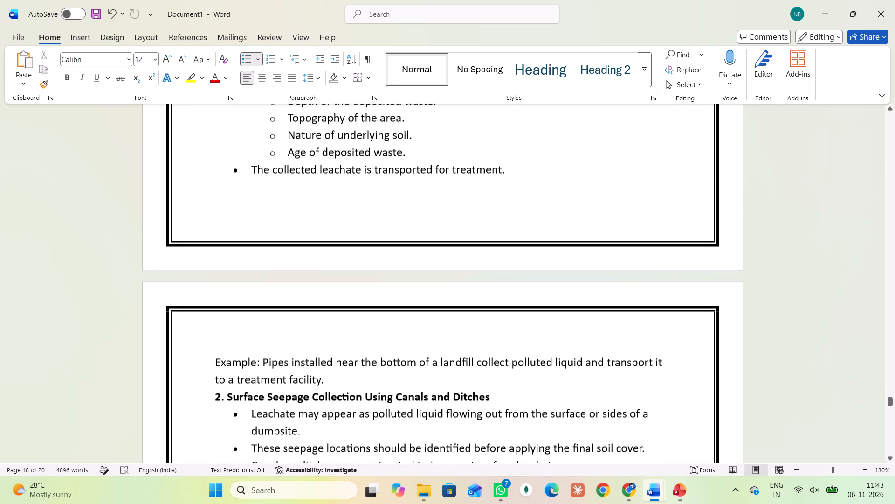
pyautogui.scroll(3, 320, 375)
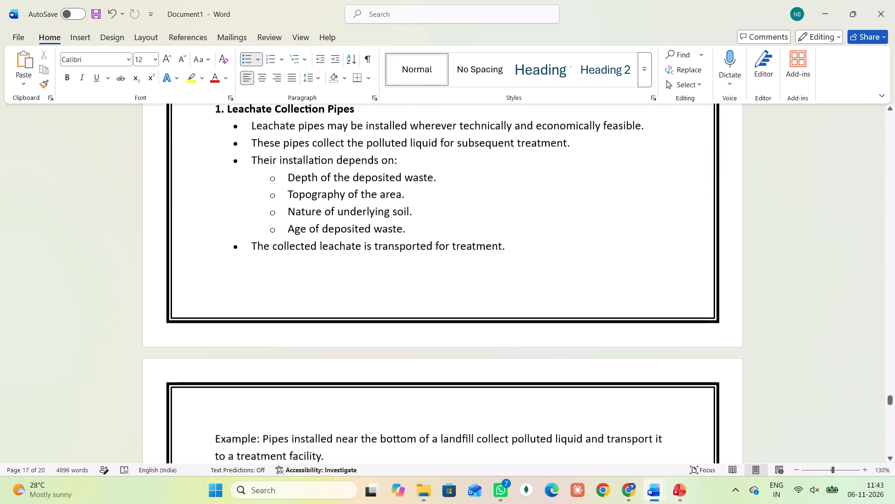
pyautogui.scroll(2, 320, 375)
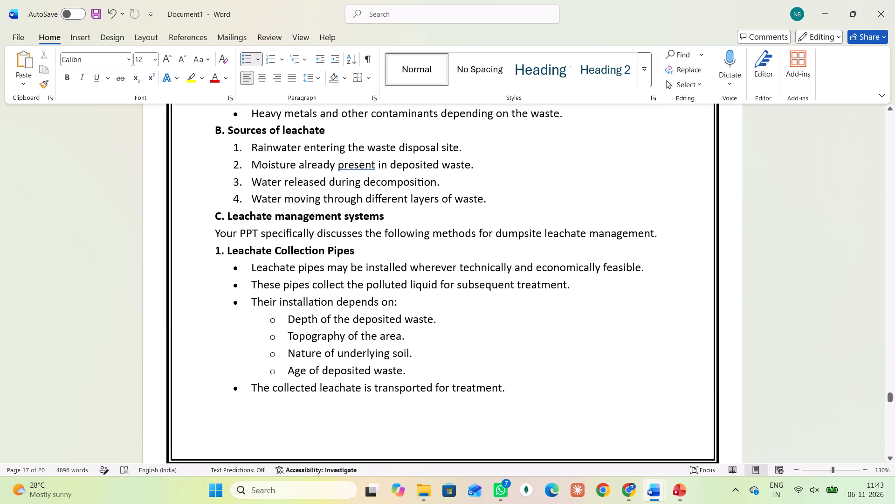
pyautogui.scroll(5, 320, 375)
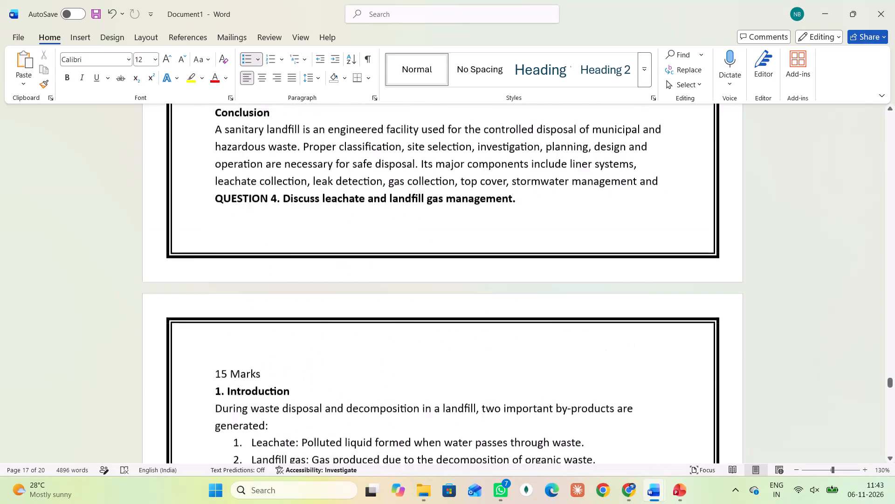
pyautogui.scroll(19, 320, 375)
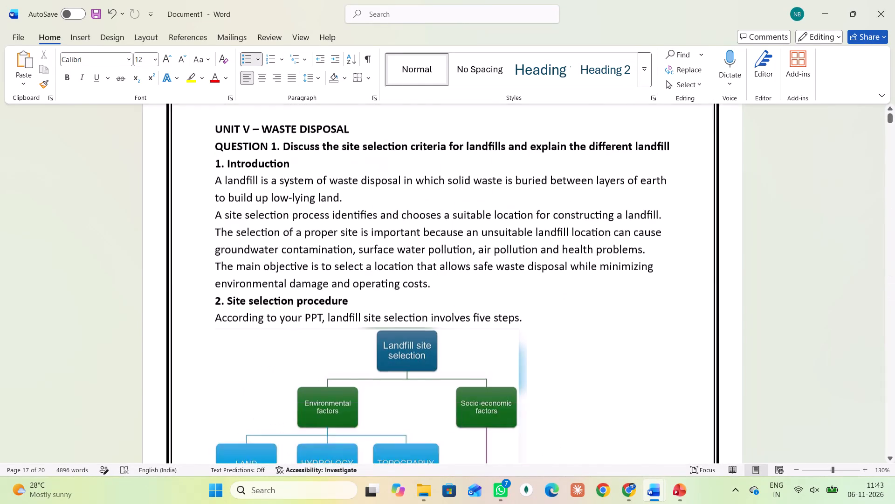
pyautogui.moveTo(361, 197); pyautogui.dragTo(195, 198)
pyautogui.press('BackSpace')
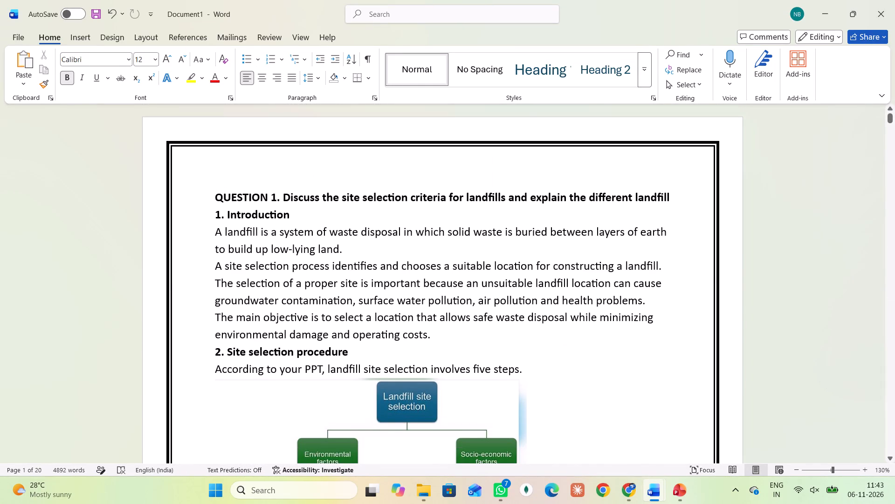
pyautogui.click(633, 492)
pyautogui.click(597, 454)
pyautogui.write('give me poosible two marks quest')
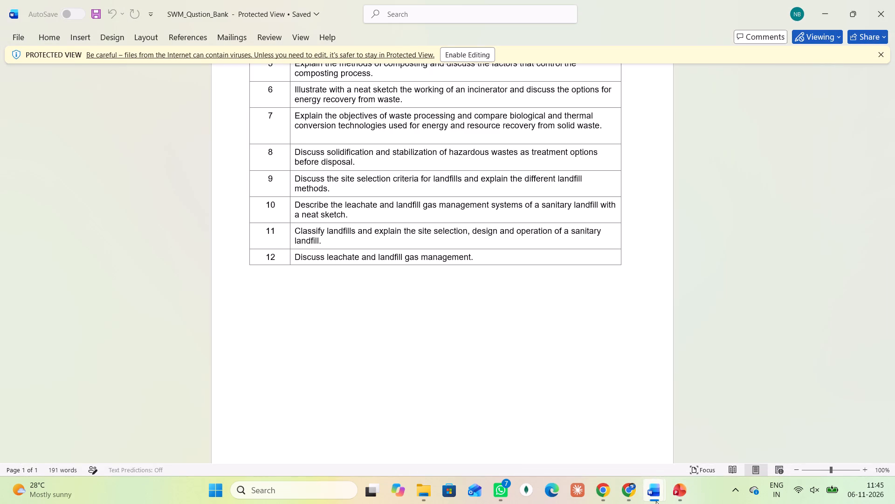
pyautogui.click(591, 449)
pyautogui.scroll(-13, 529, 402)
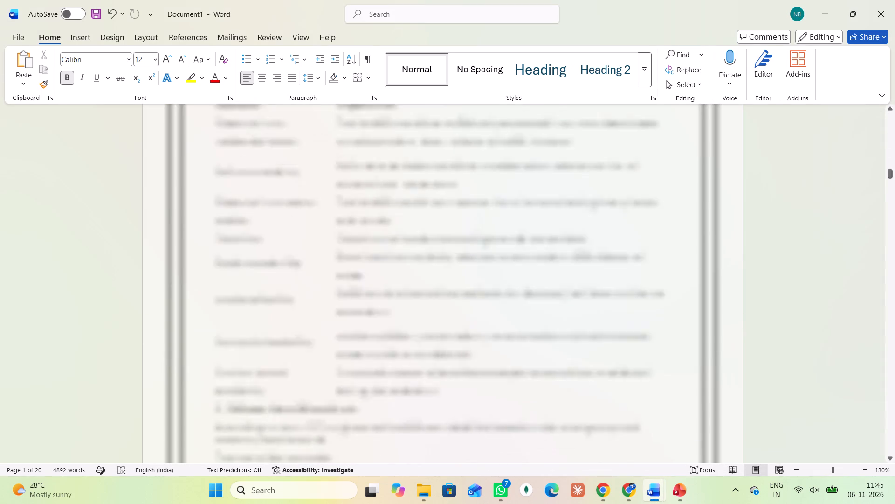
pyautogui.scroll(-20, 529, 402)
pyautogui.scroll(-10, 531, 379)
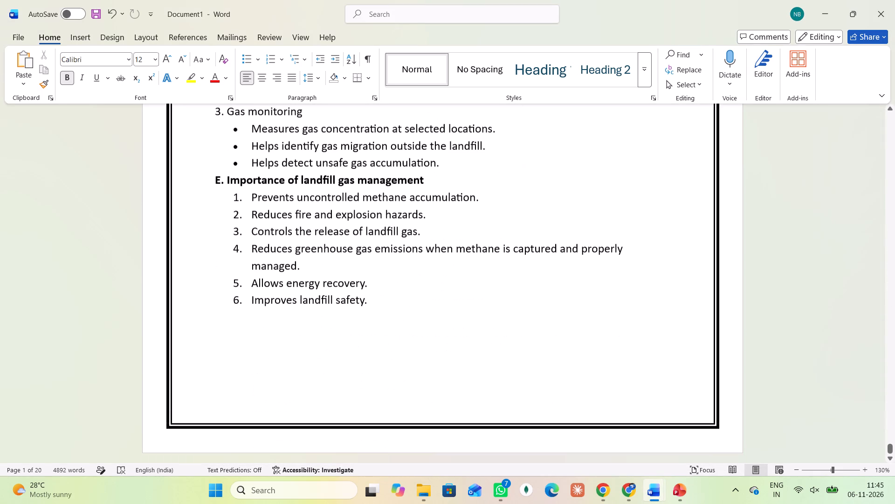
pyautogui.click(531, 379)
pyautogui.press('Return')
pyautogui.press('Return')
pyautogui.hotkey('ctrl', 'v')
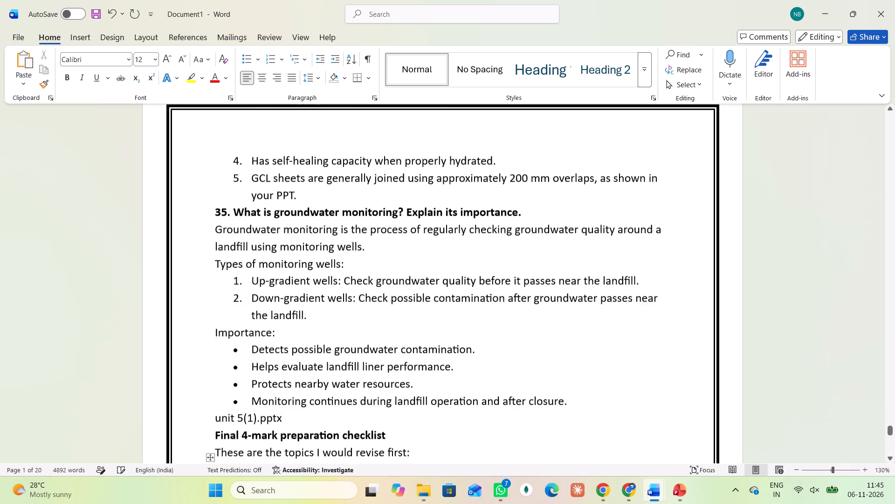
# Delete the "Final 4-mark preparation checklist" section, including its priority table and exam writing tip, from the end of the document.
pyautogui.click(507, 336)
pyautogui.moveTo(365, 437); pyautogui.dragTo(217, 187, button='right')
pyautogui.press('BackSpace')
pyautogui.scroll(1, 217, 187)
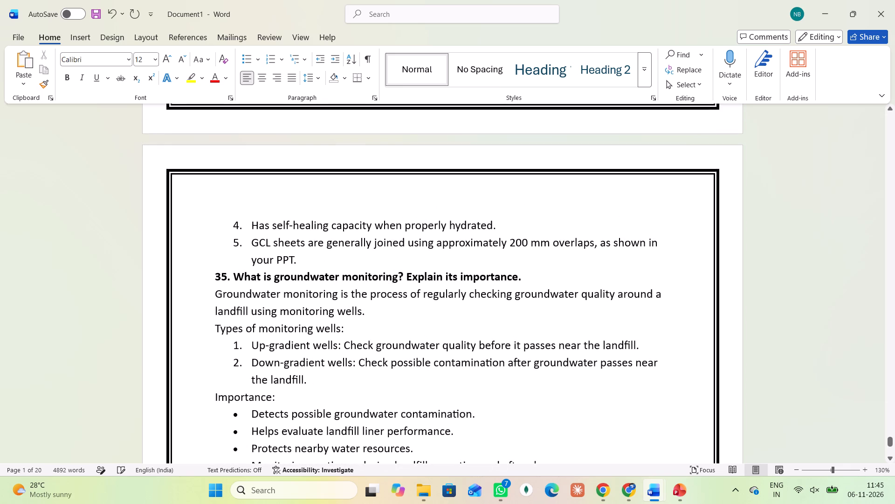
pyautogui.scroll(-1, 217, 187)
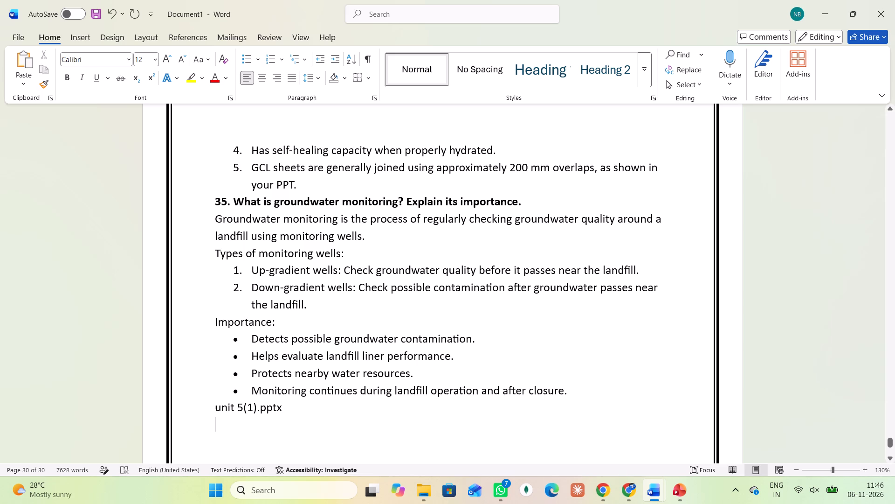
# Delete the leftover "unit 5(1).pptx" line below the groundwater monitoring answer.
pyautogui.moveTo(308, 418); pyautogui.dragTo(216, 413)
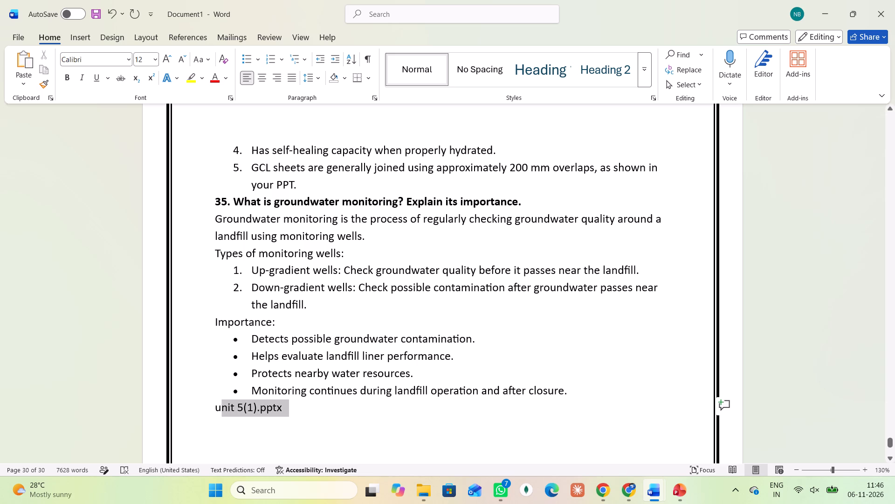
pyautogui.moveTo(216, 413); pyautogui.dragTo(211, 413)
pyautogui.press('BackSpace')
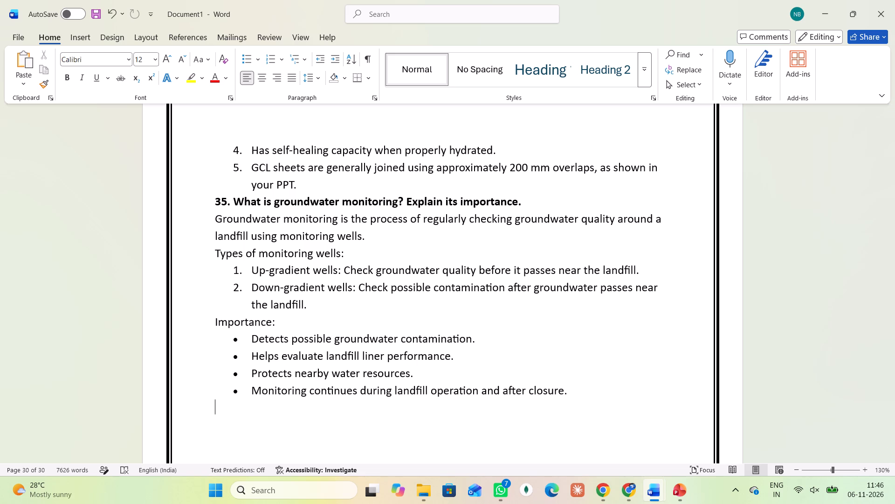
# Review the pasted answers to questions 34 and 35 across the document's last two pages.
pyautogui.scroll(-1, 341, 423)
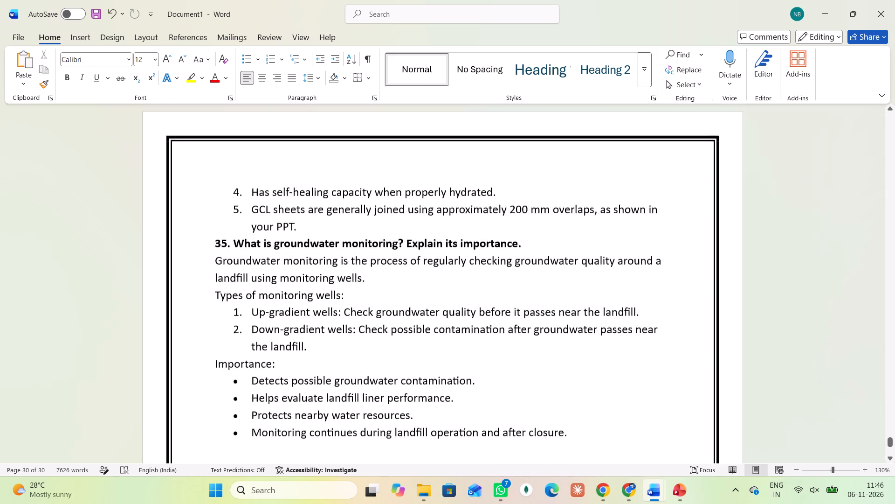
pyautogui.scroll(3, 343, 413)
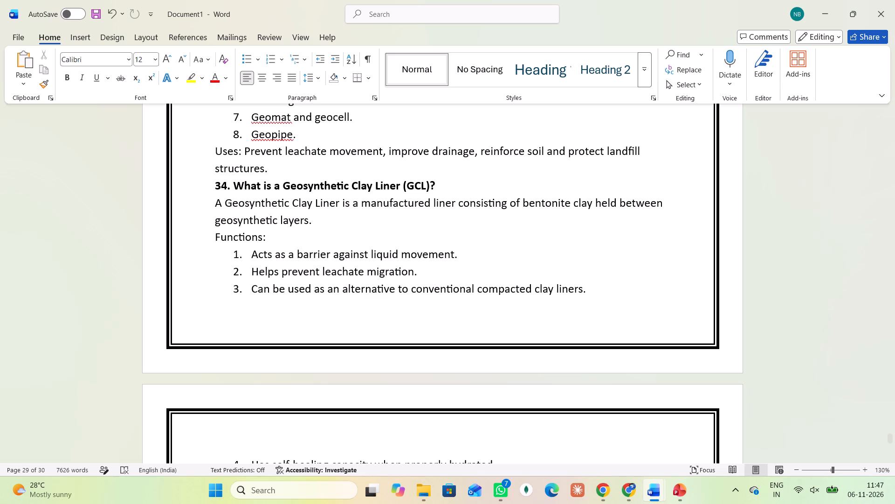
pyautogui.scroll(-1, 356, 362)
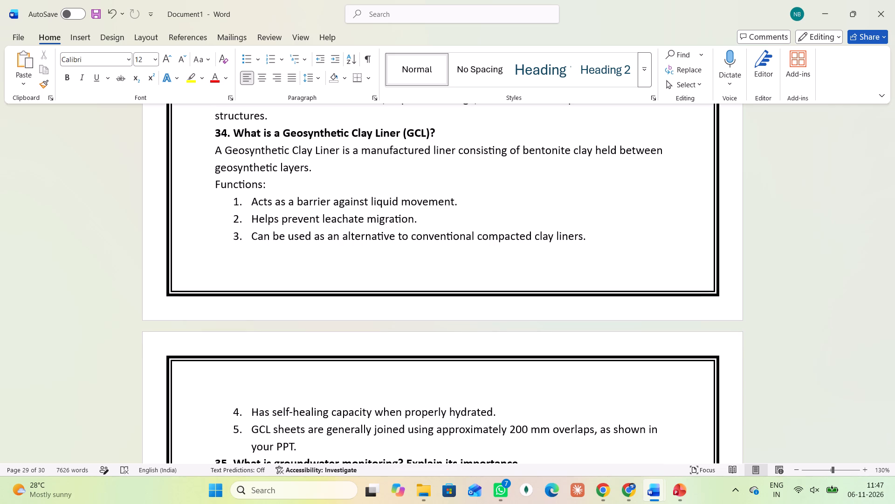
pyautogui.scroll(-1, 356, 362)
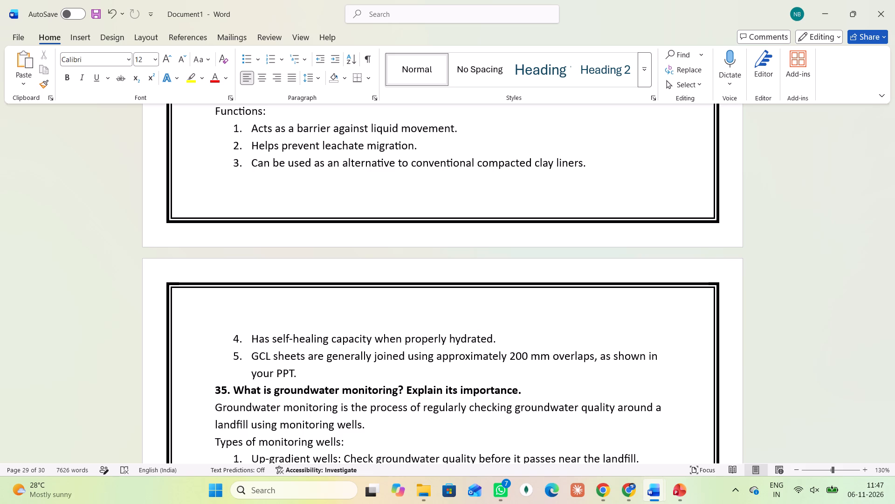
pyautogui.scroll(1, 336, 366)
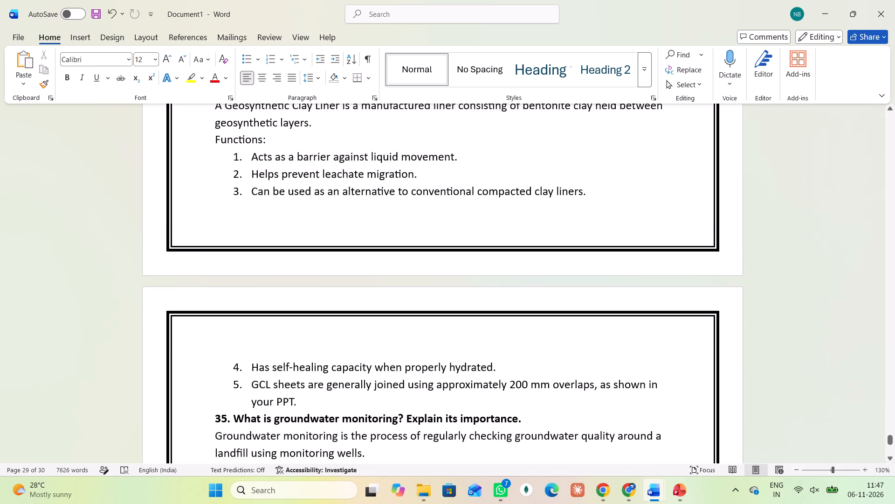
pyautogui.scroll(1, 336, 366)
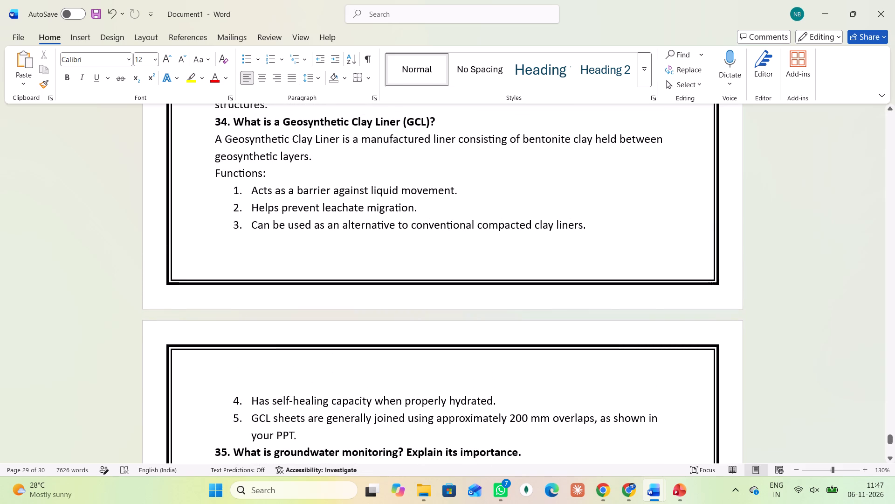
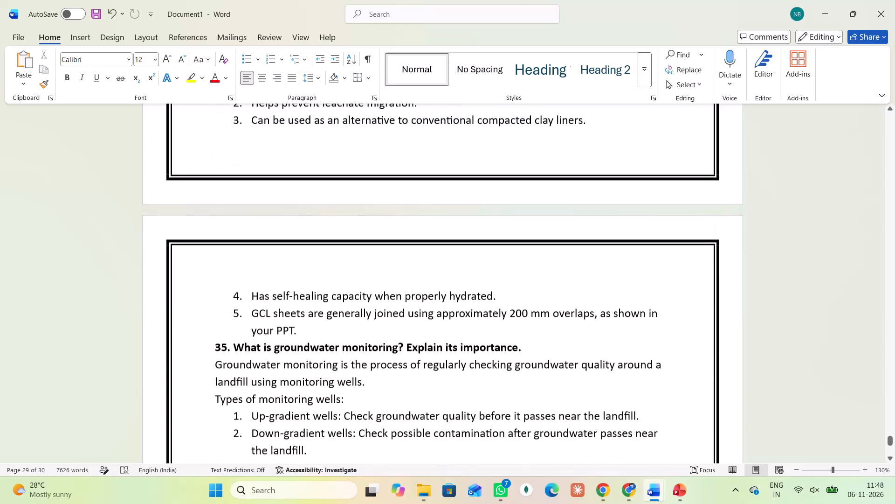
# Review the pasted answers on geosynthetics and the Geosynthetic Clay Liner, questions 33 and 34.
pyautogui.scroll(1, 336, 366)
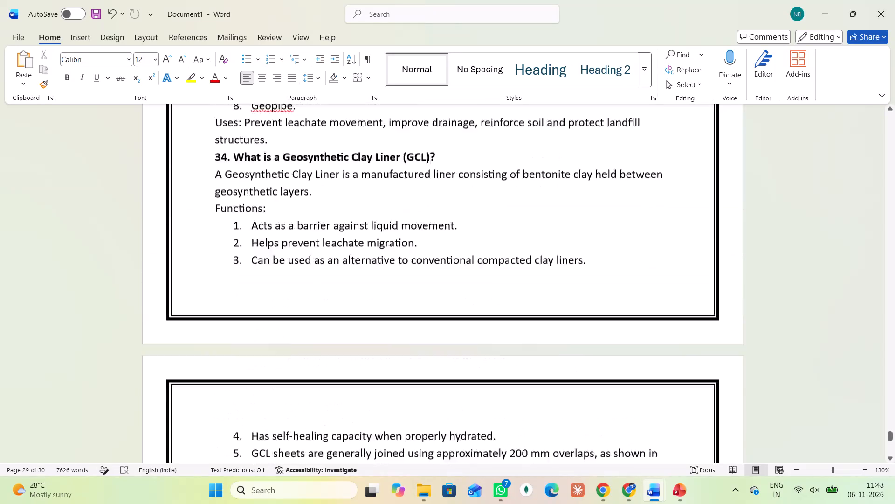
pyautogui.scroll(1, 336, 366)
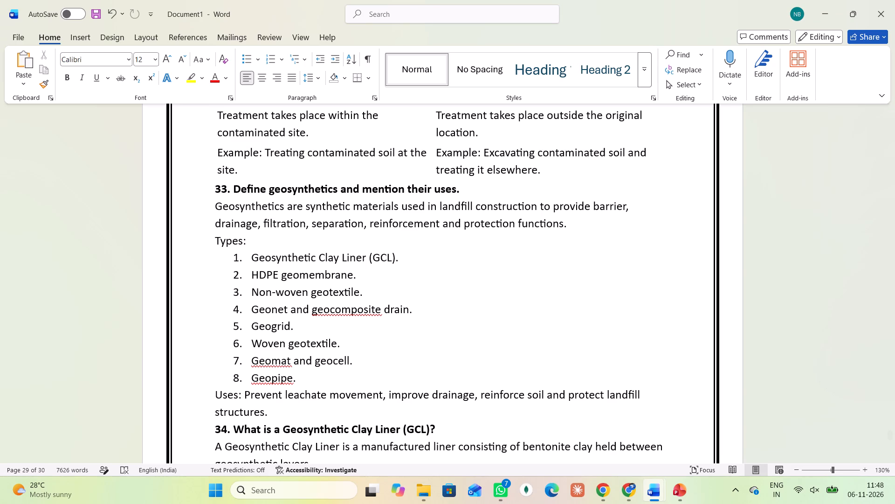
pyautogui.scroll(-1, 368, 369)
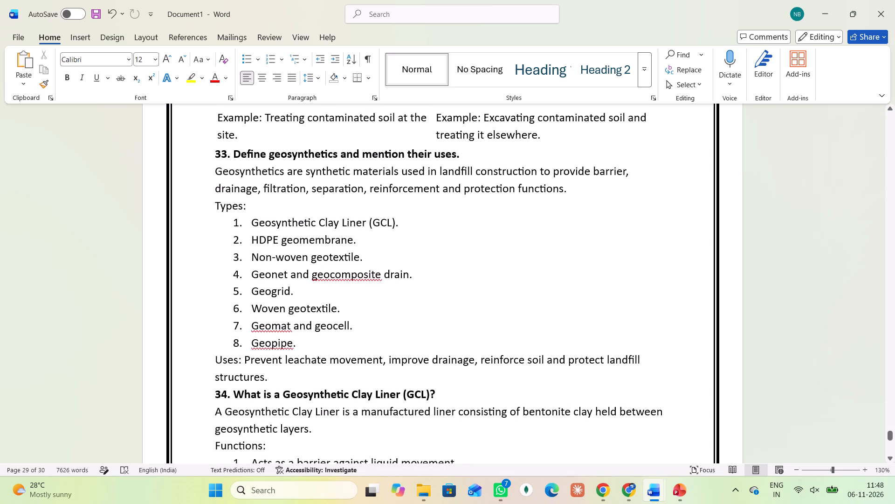
pyautogui.scroll(1, 368, 369)
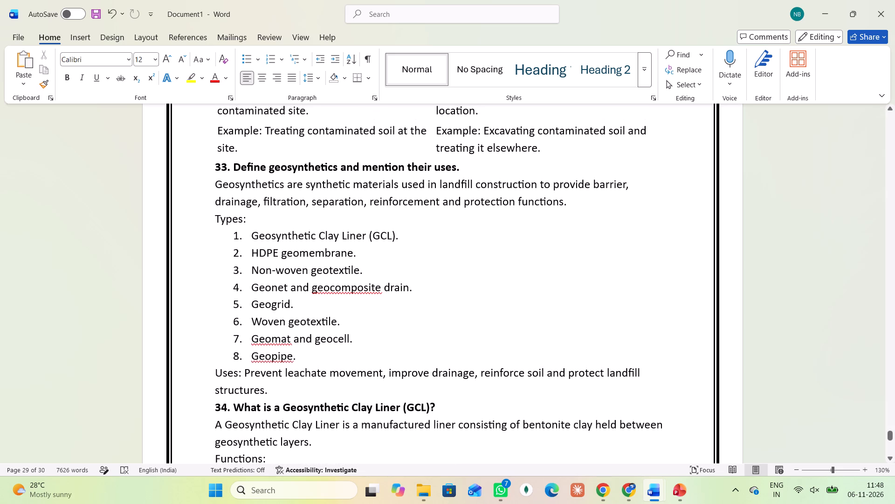
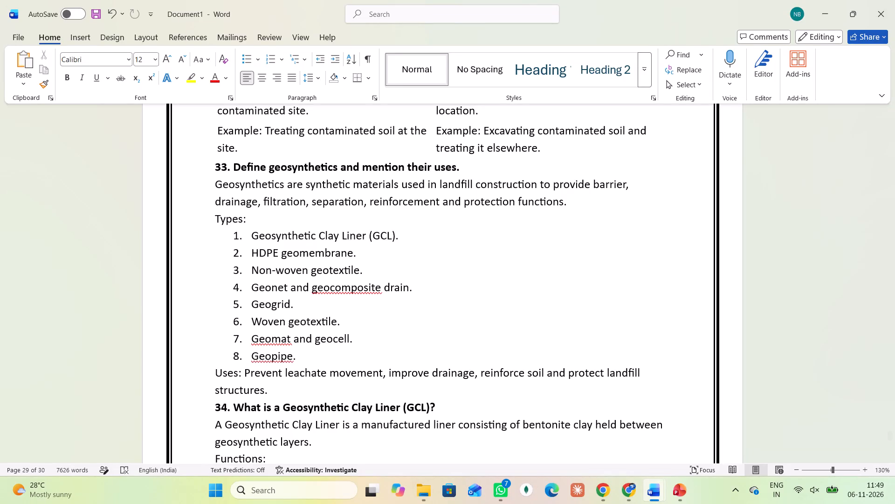
# Review the pasted answers on landfill remediation and in-situ versus ex-situ remediation, questions 31 and 32.
pyautogui.scroll(1, 348, 371)
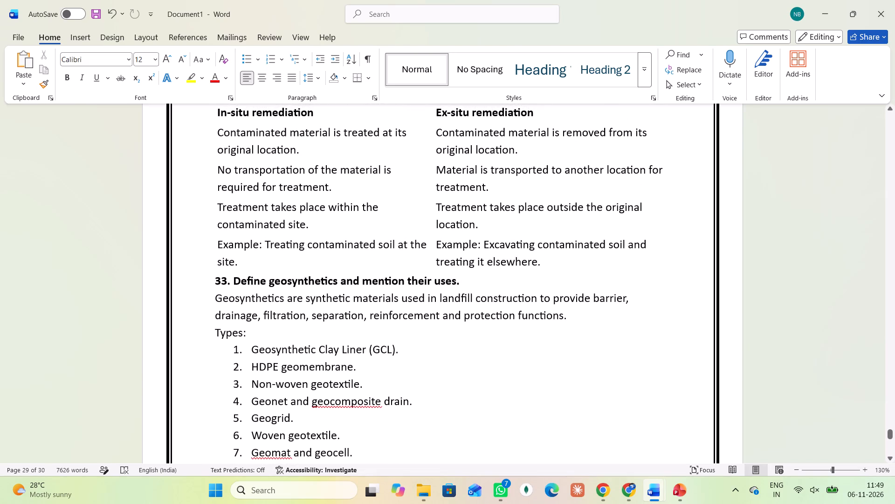
pyautogui.scroll(1, 348, 371)
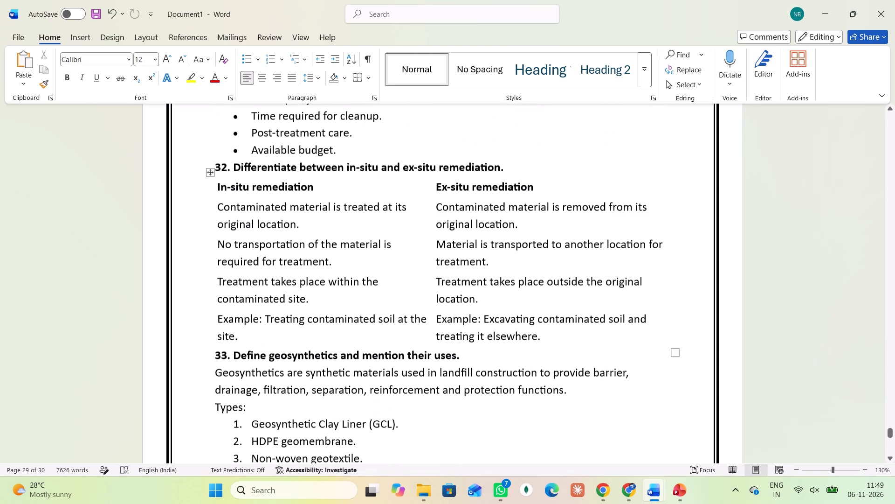
pyautogui.scroll(1, 348, 371)
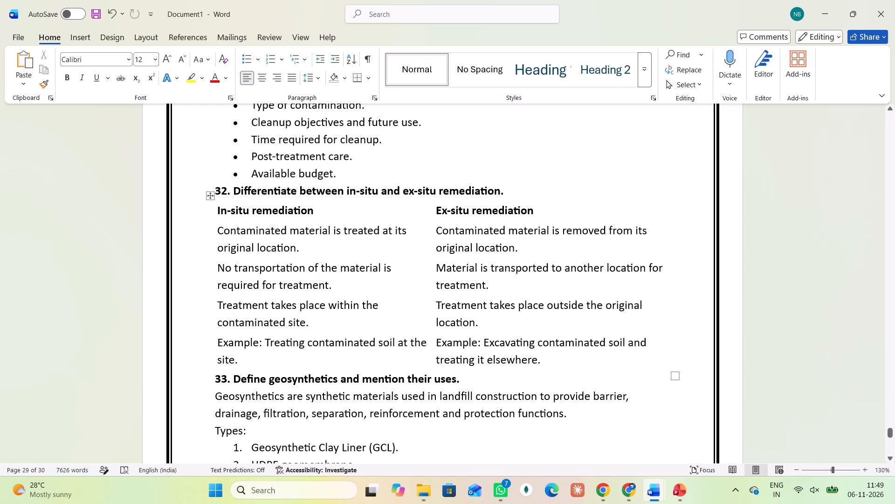
pyautogui.scroll(4, 373, 329)
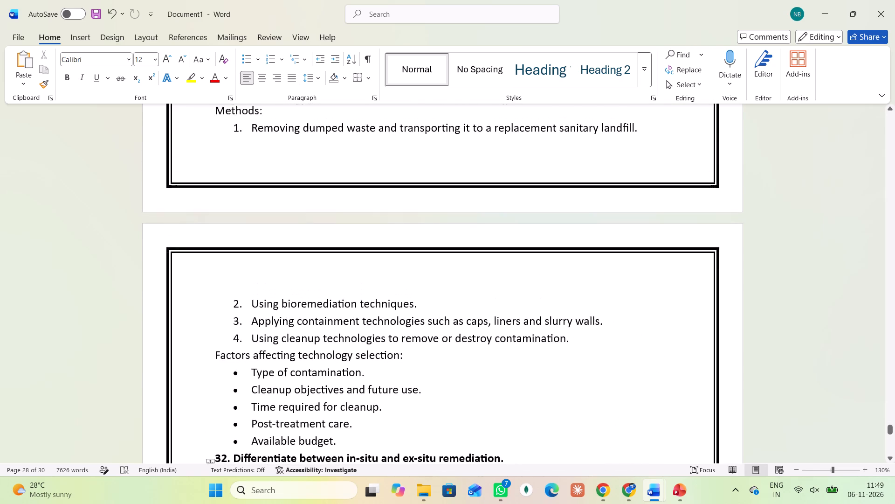
pyautogui.scroll(2, 373, 329)
pyautogui.scroll(-1, 373, 329)
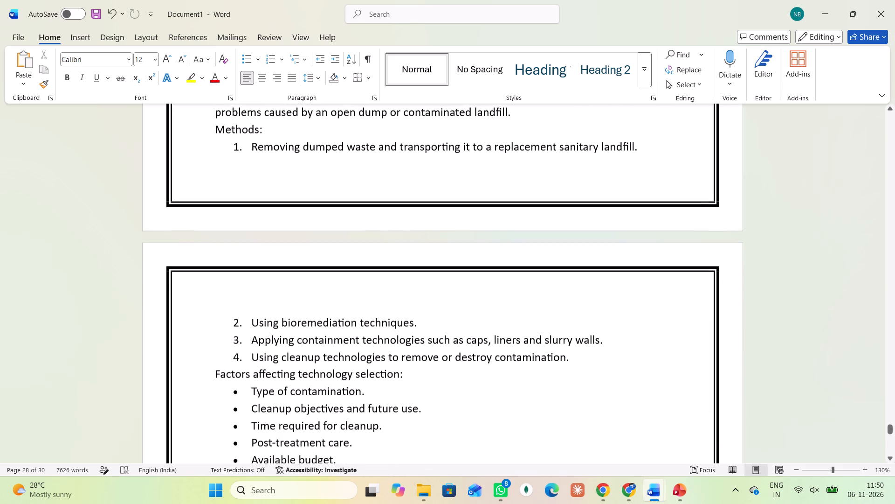
pyautogui.scroll(-1, 372, 312)
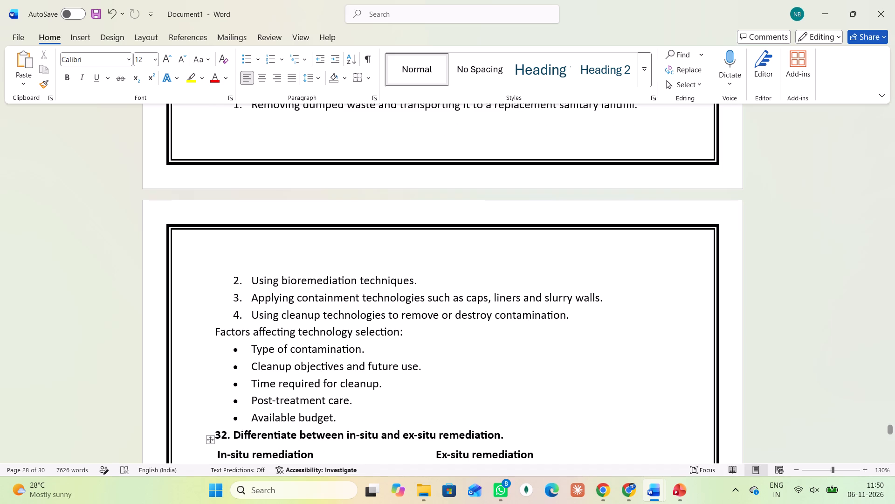
pyautogui.scroll(1, 372, 312)
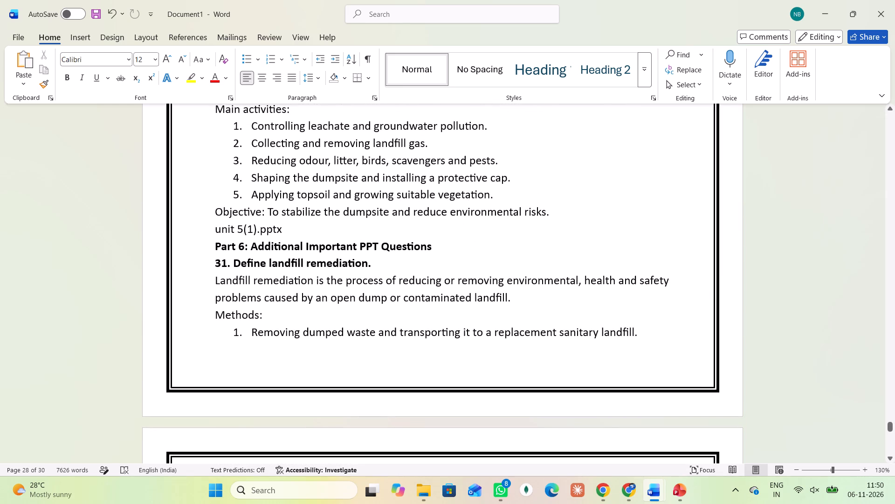
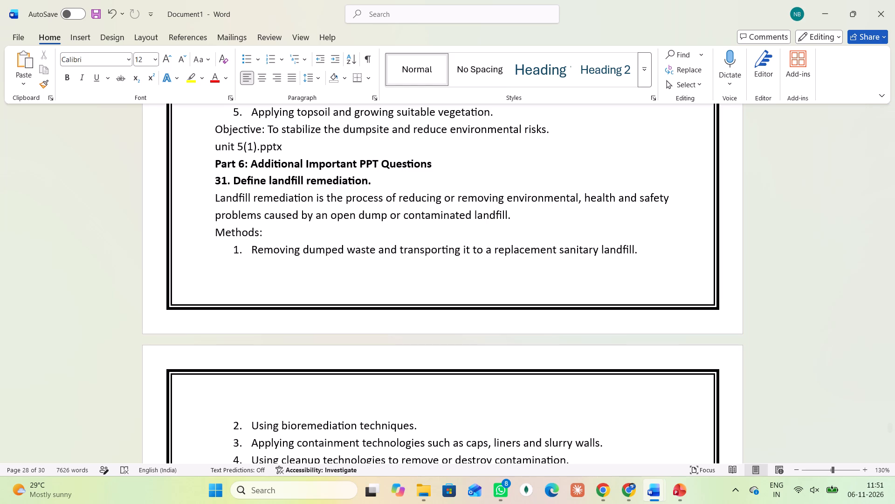
# Review question 31's remediation methods and technology selection factors, and the start of question 32's in-situ versus ex-situ comparison table.
pyautogui.scroll(-1, 388, 362)
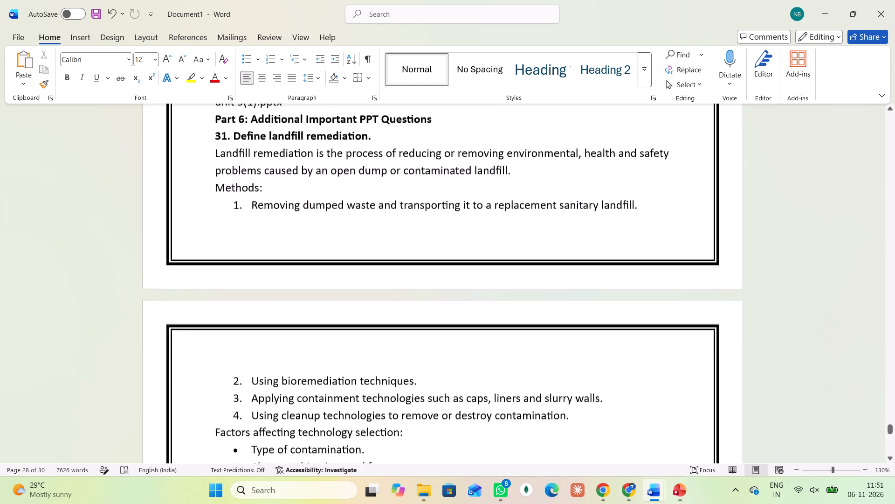
pyautogui.scroll(-1, 388, 362)
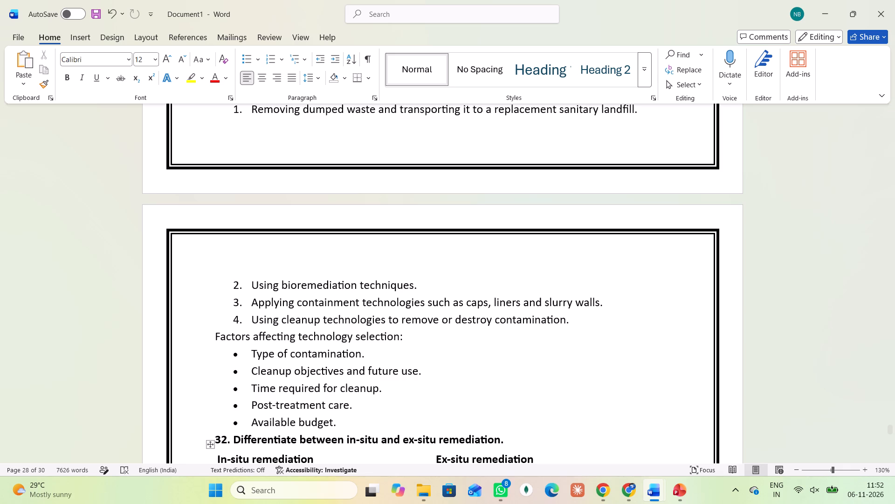
pyautogui.scroll(-2, 388, 362)
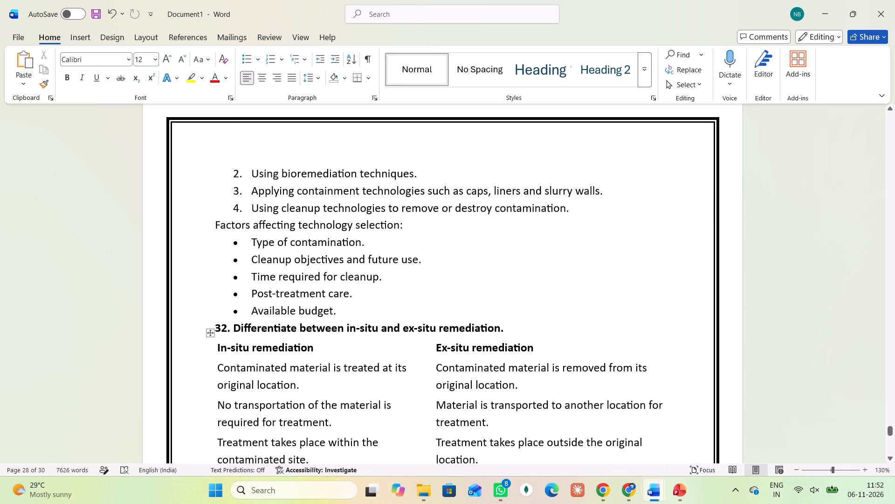
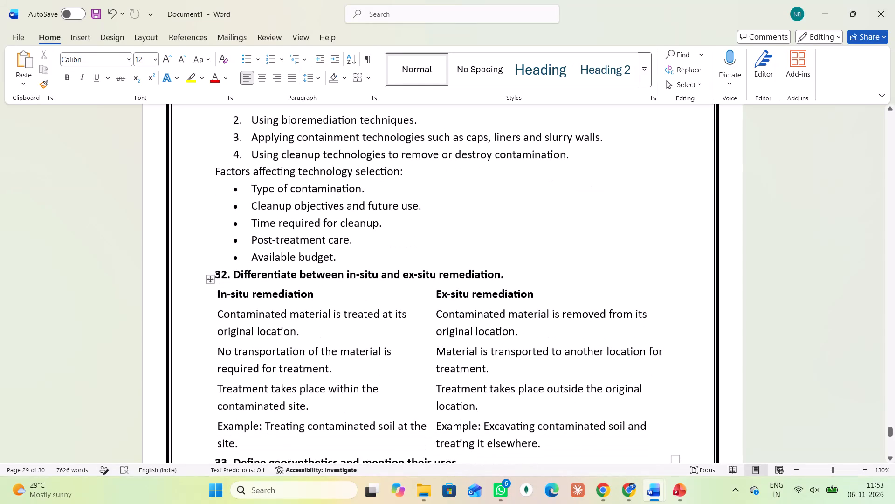
# Delete the stray "unit 5(1).pptx" line above the "Part 6: Additional Important PPT Questions" heading.
pyautogui.scroll(2, 359, 327)
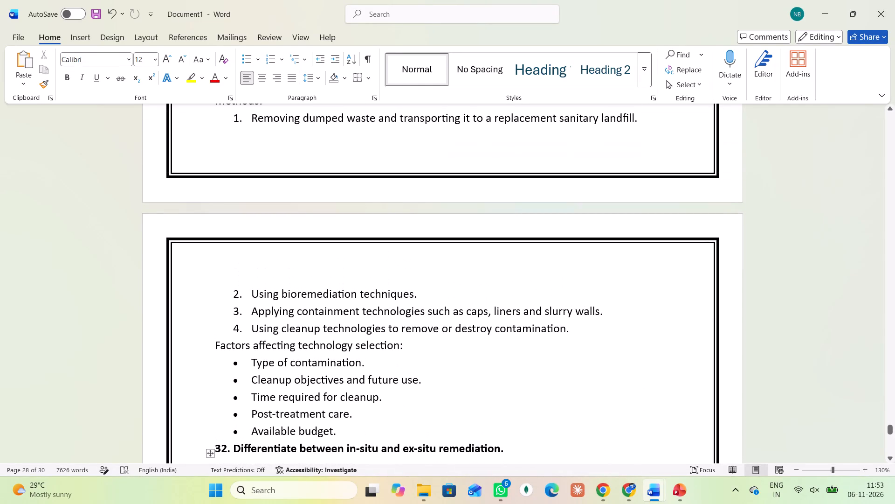
pyautogui.scroll(2, 359, 327)
pyautogui.scroll(-1, 359, 327)
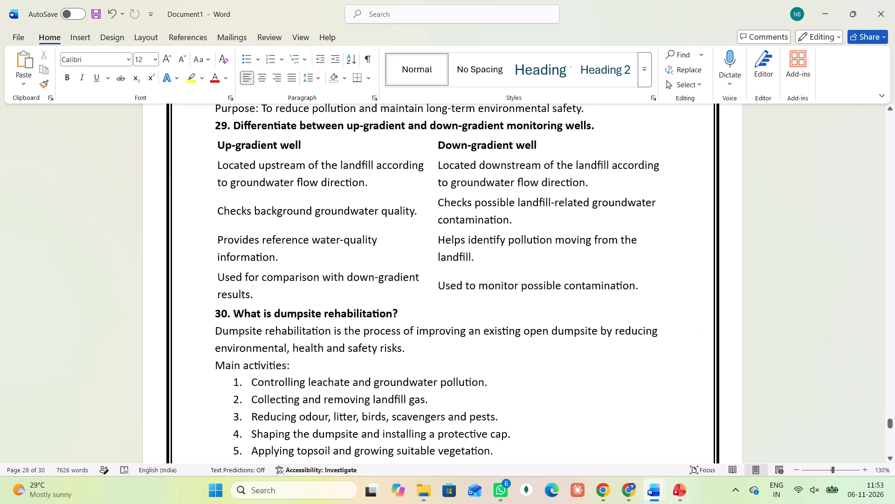
pyautogui.scroll(-1, 359, 327)
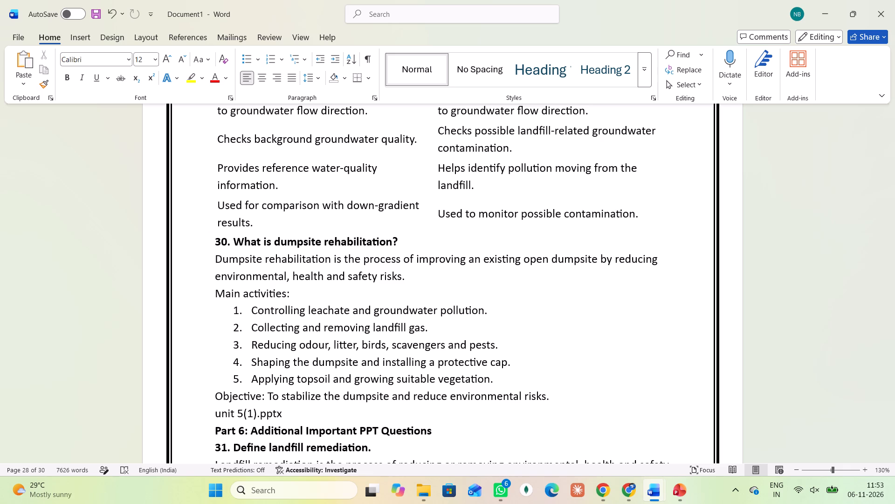
pyautogui.scroll(-1, 386, 364)
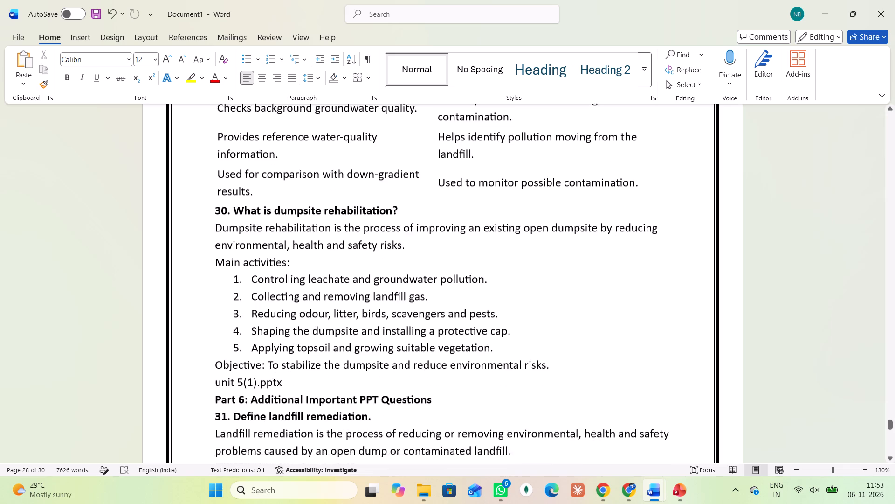
pyautogui.scroll(-1, 386, 364)
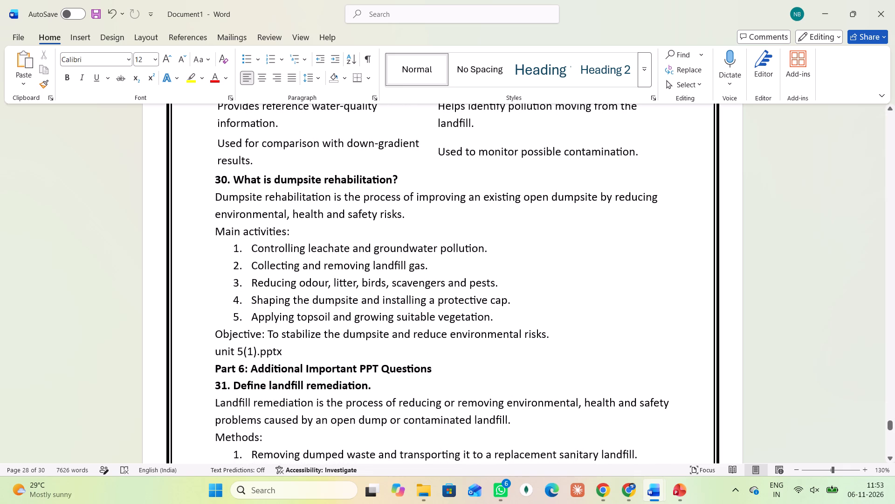
pyautogui.scroll(-2, 382, 373)
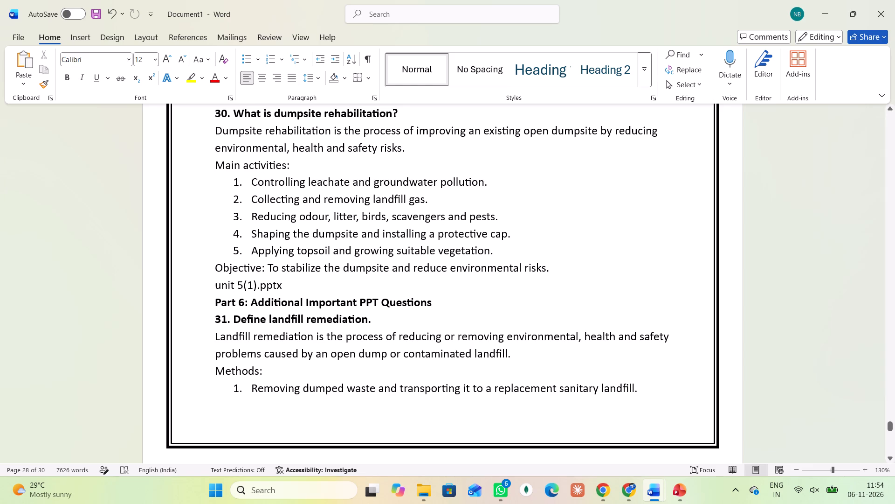
pyautogui.moveTo(288, 280); pyautogui.dragTo(226, 290)
pyautogui.press('BackSpace')
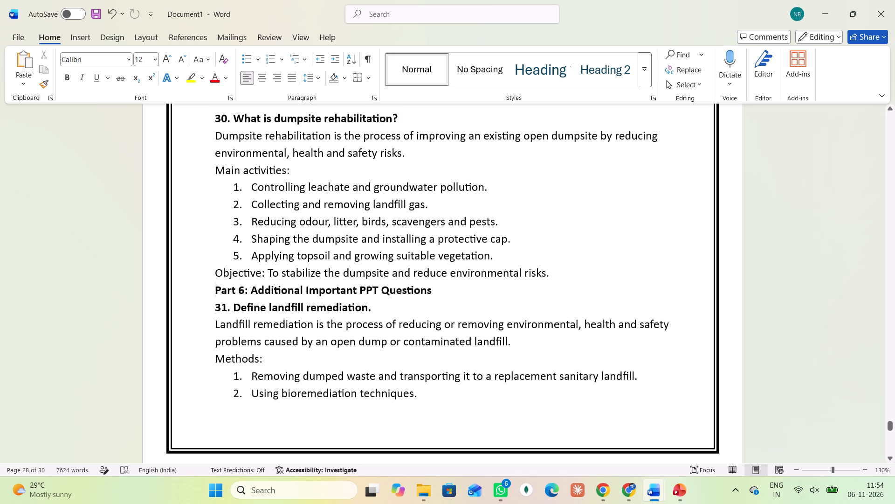
# Delete the stray "unit 5(1).pptx" line above the "Part 5: Landfill Closure, Monitoring and Remediation" heading.
pyautogui.scroll(2, 226, 290)
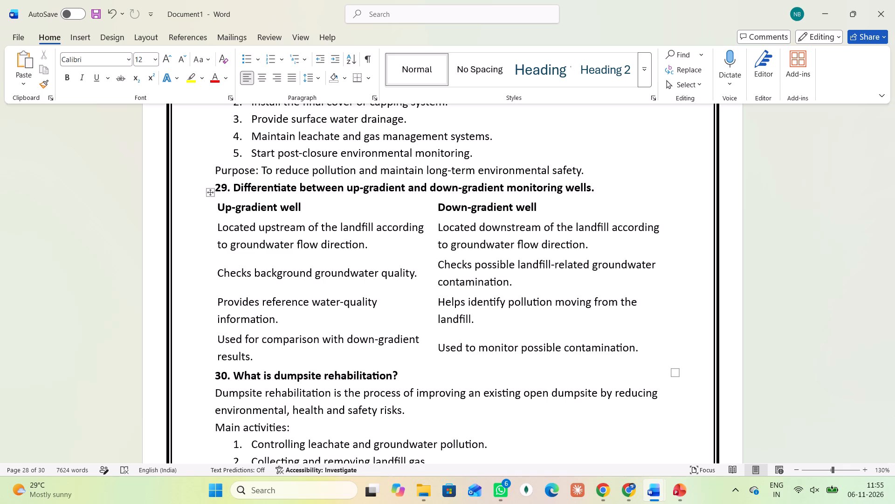
pyautogui.scroll(1, 332, 264)
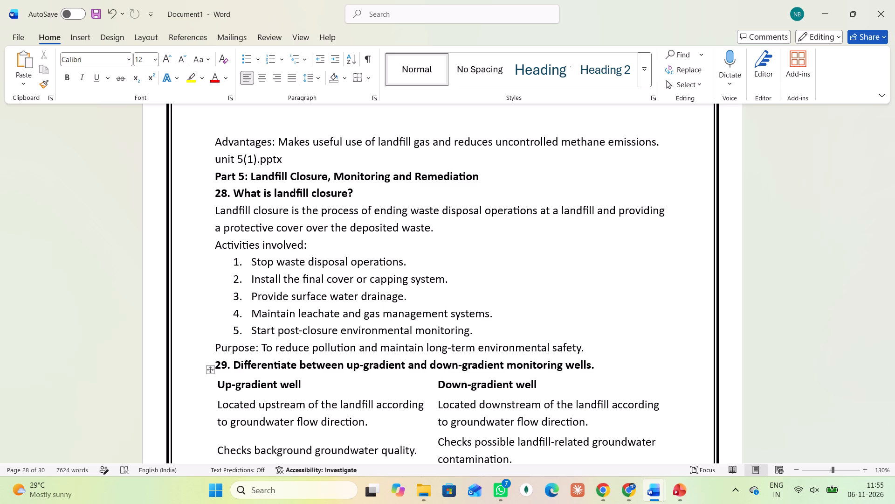
pyautogui.moveTo(312, 150); pyautogui.dragTo(225, 156)
pyautogui.moveTo(296, 163); pyautogui.dragTo(220, 162)
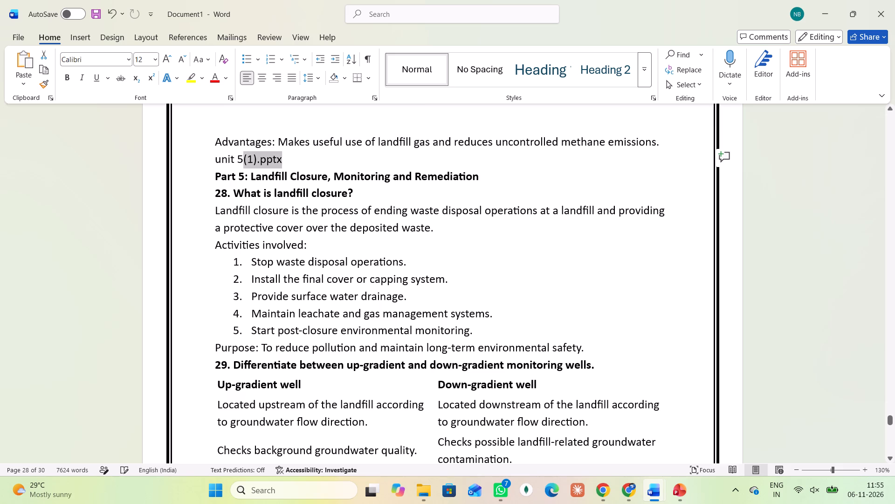
pyautogui.moveTo(220, 162); pyautogui.dragTo(219, 162)
pyautogui.press('BackSpace')
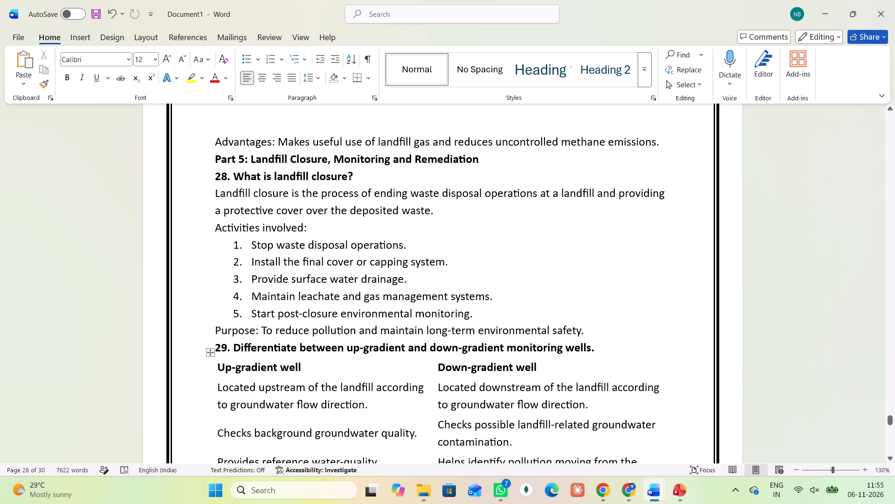
pyautogui.moveTo(584, 327); pyautogui.dragTo(206, 330, button='right')
pyautogui.click(446, 260)
# Review the answers to questions 27 back to 24, covering energy recovery, gas flaring, landfill gas constituents and the interceptor trench.
pyautogui.scroll(1, 433, 231)
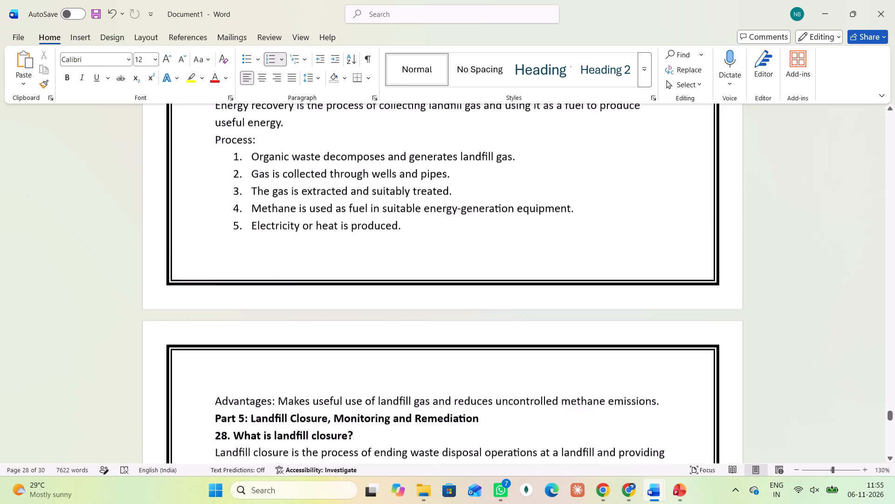
pyautogui.scroll(1, 433, 231)
pyautogui.scroll(-2, 433, 231)
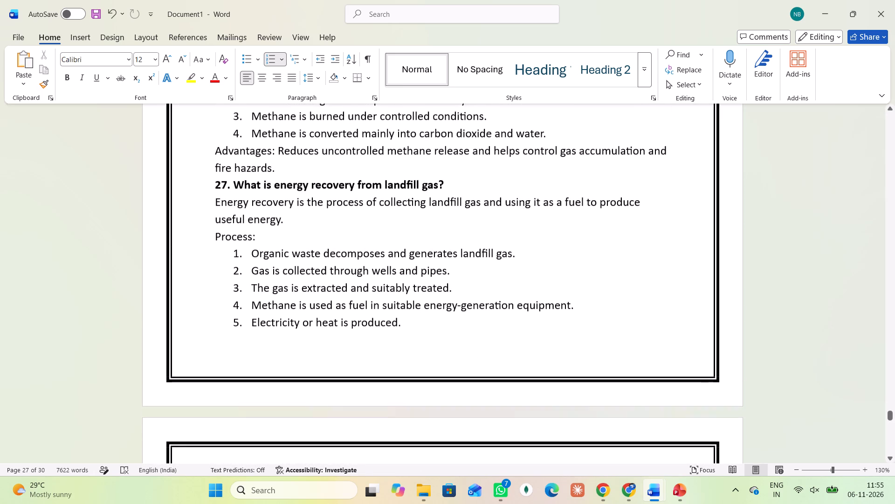
pyautogui.scroll(-1, 433, 231)
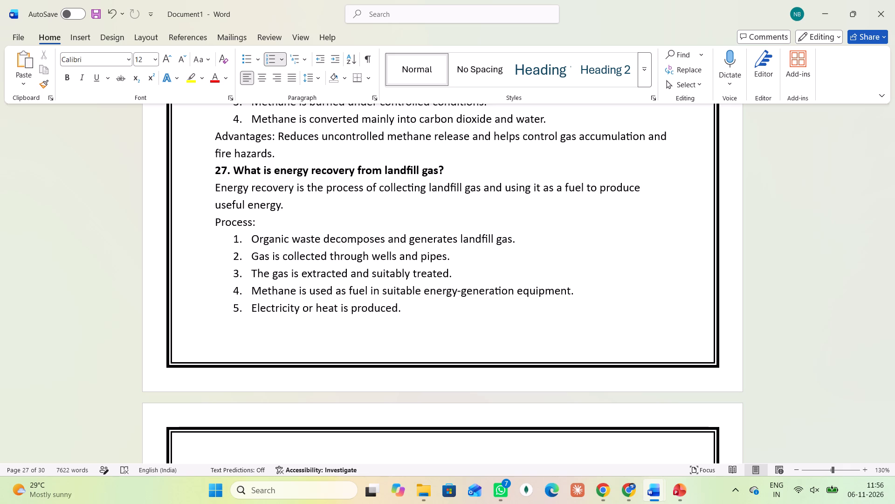
pyautogui.scroll(-1, 446, 295)
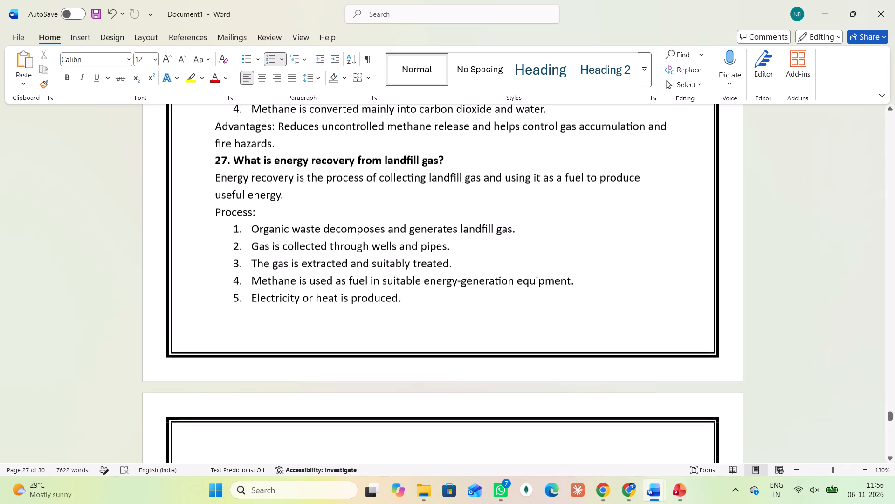
pyautogui.scroll(-1, 446, 295)
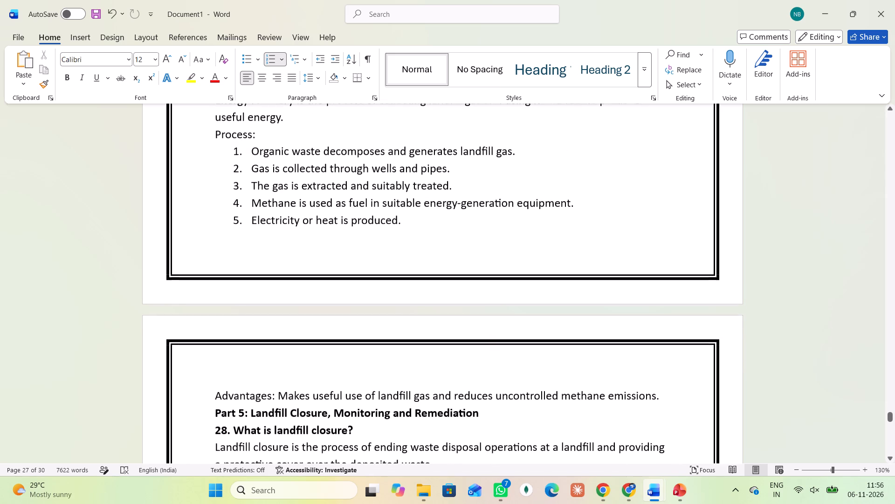
pyautogui.scroll(1, 446, 295)
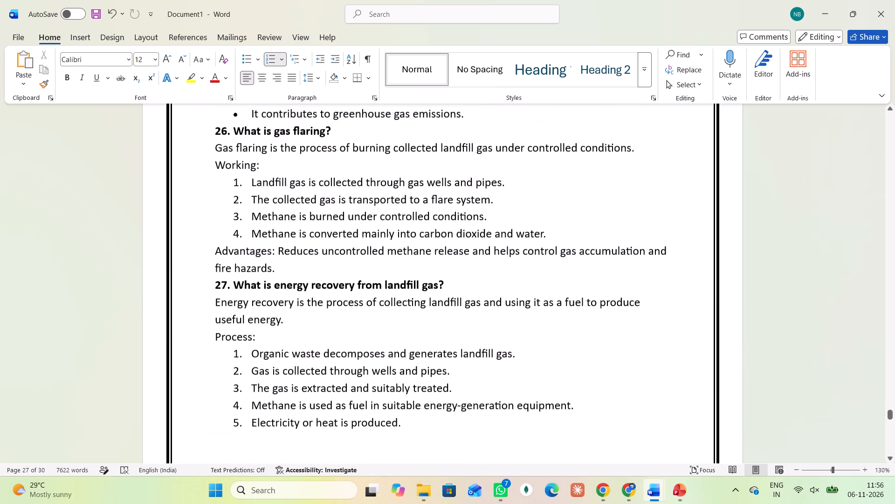
pyautogui.scroll(1, 446, 295)
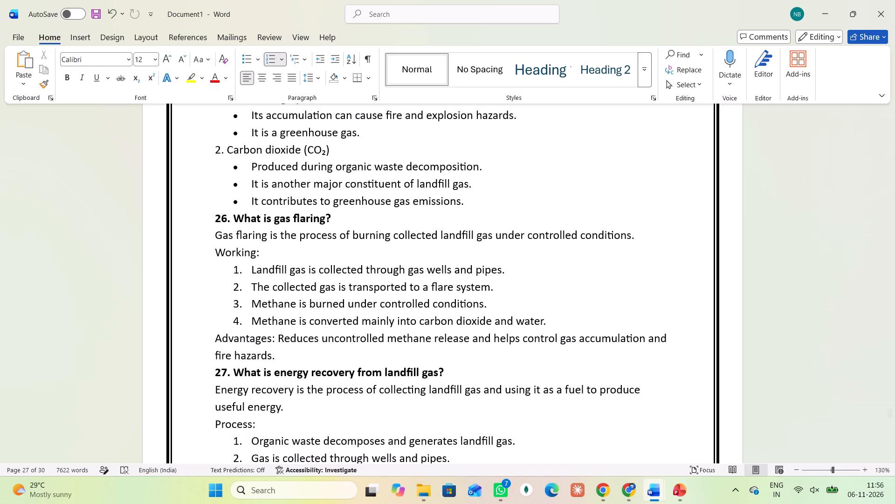
pyautogui.scroll(2, 446, 295)
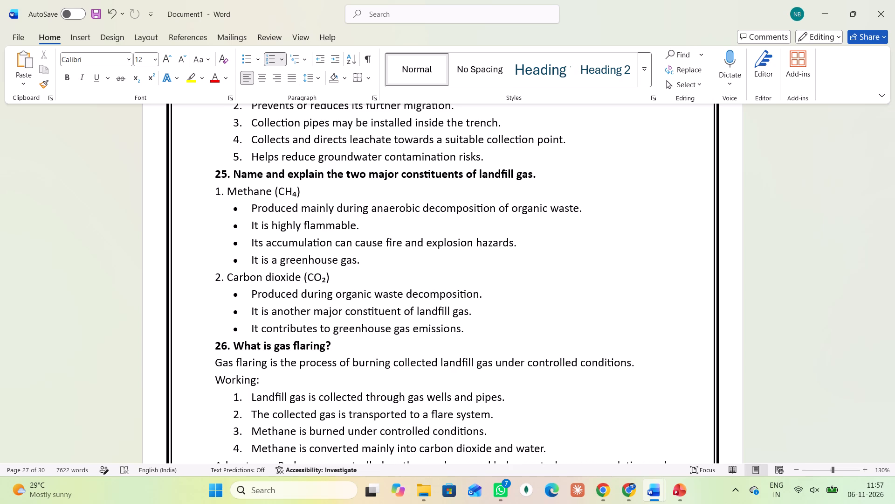
pyautogui.scroll(2, 446, 295)
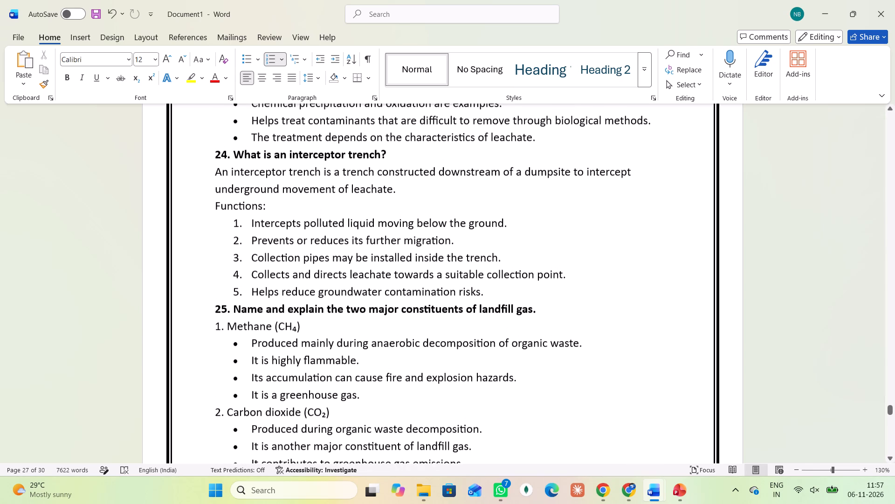
pyautogui.scroll(1, 446, 295)
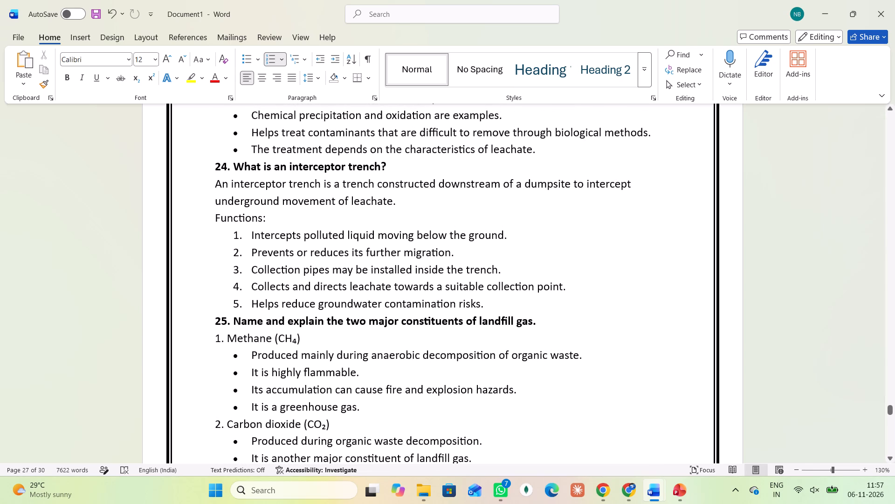
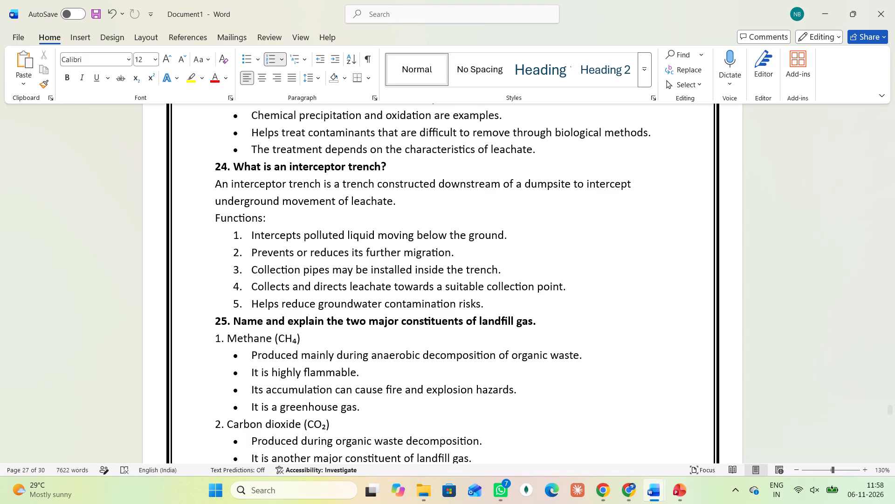
# Review the answers to questions 23 back to 21, covering leachate treatment methods, leachate sources and leachate formation.
pyautogui.scroll(1, 469, 301)
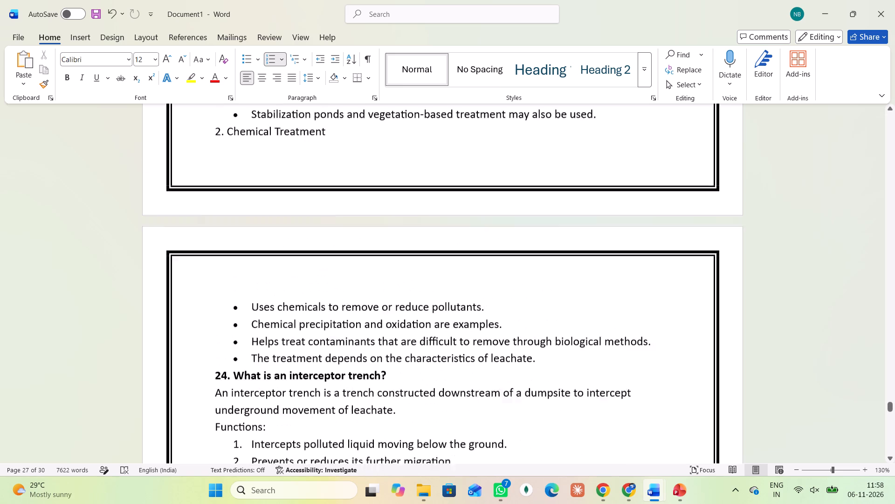
pyautogui.scroll(2, 469, 301)
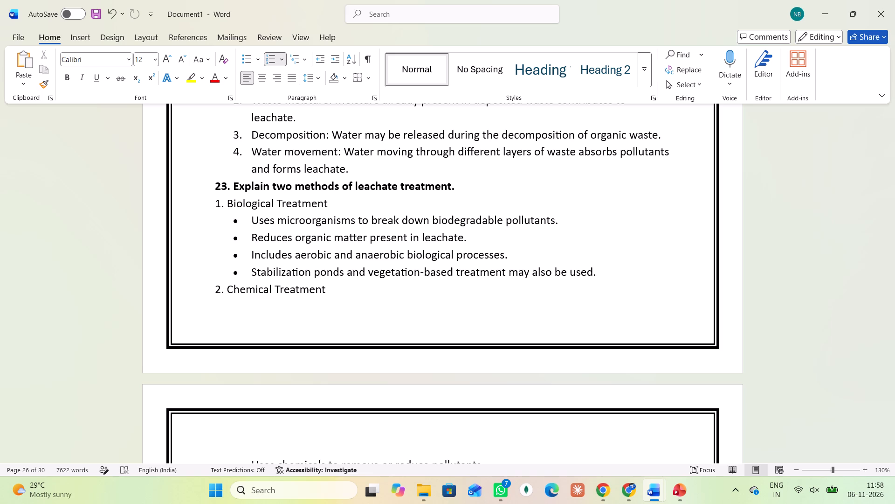
pyautogui.scroll(-2, 469, 301)
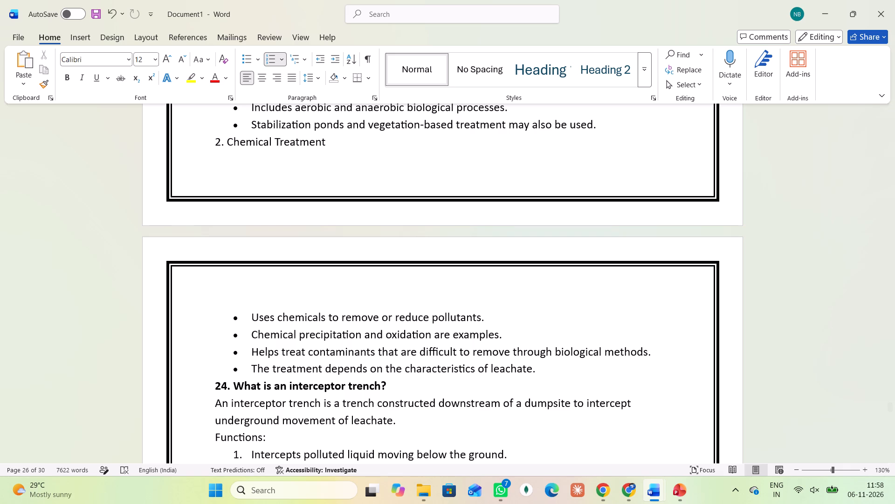
pyautogui.scroll(2, 469, 301)
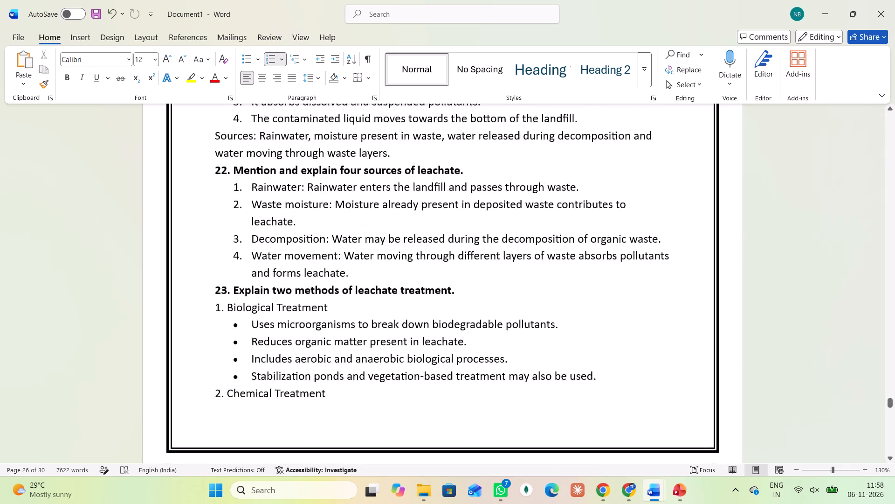
pyautogui.scroll(1, 469, 301)
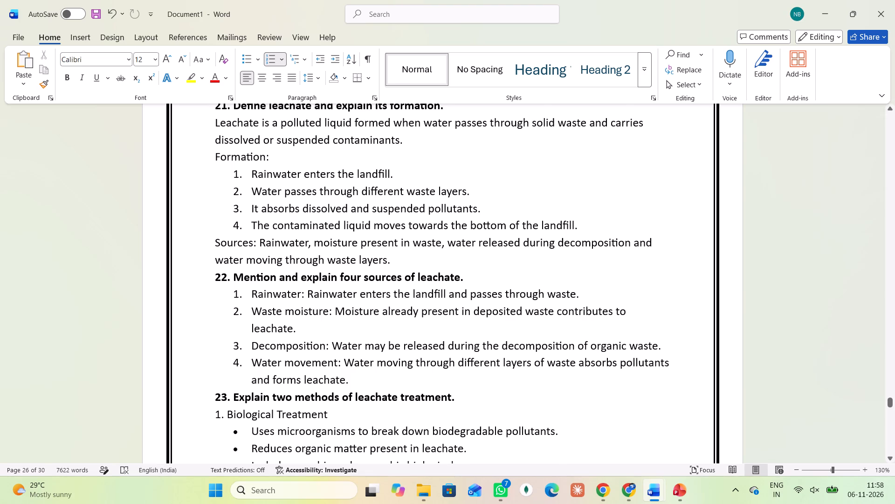
pyautogui.scroll(2, 448, 337)
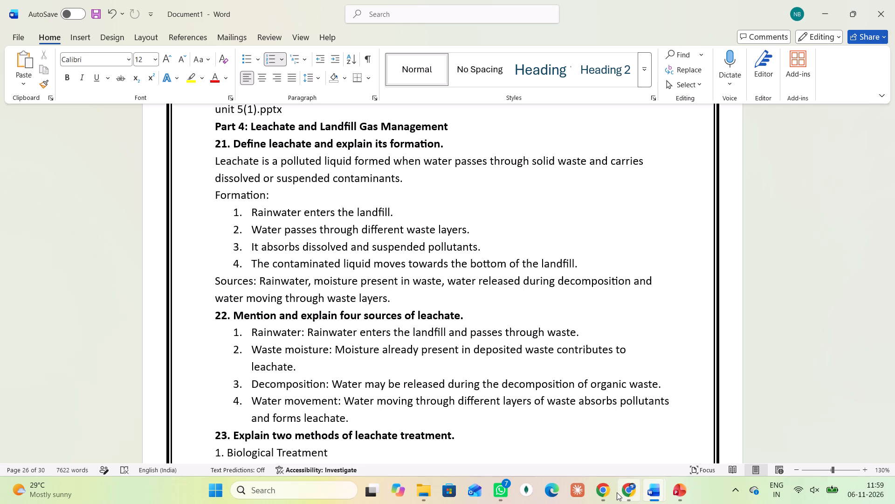
# Check the Unit V syllabus PDF in Chrome and the Landfill Components slide in PowerPoint, and return to the Word document.
pyautogui.click(606, 492)
pyautogui.click(585, 366)
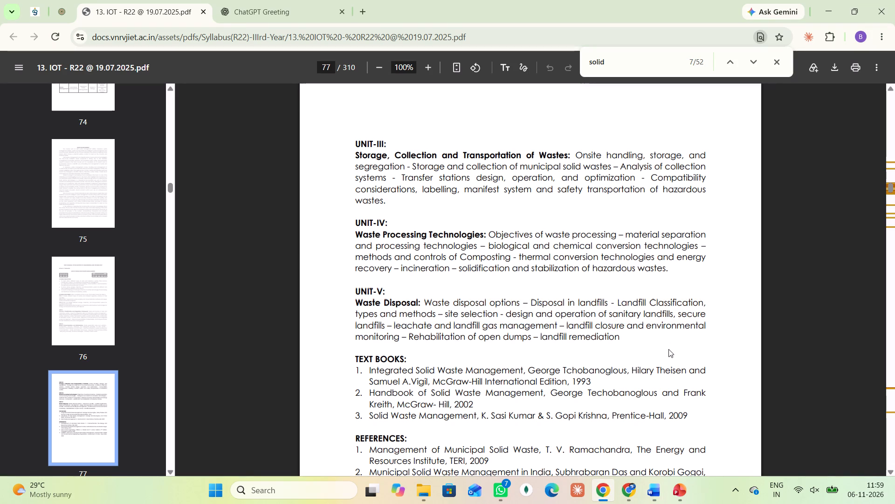
pyautogui.click(677, 495)
pyautogui.click(643, 490)
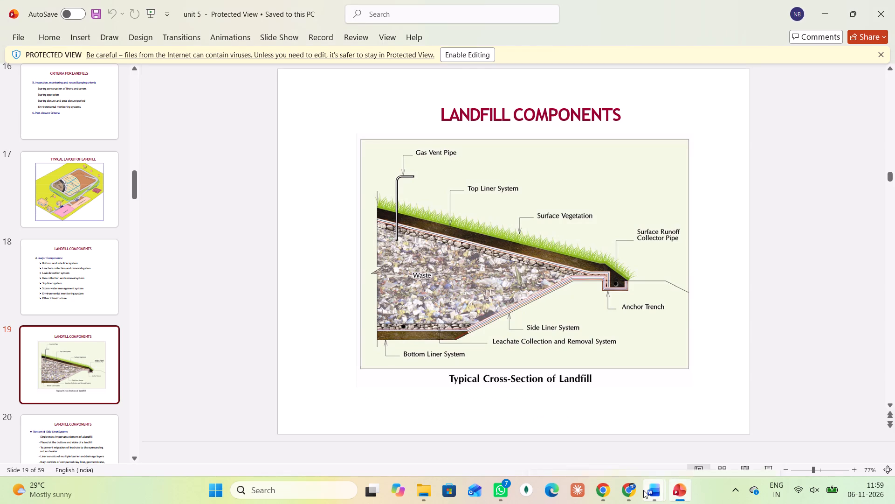
pyautogui.click(583, 428)
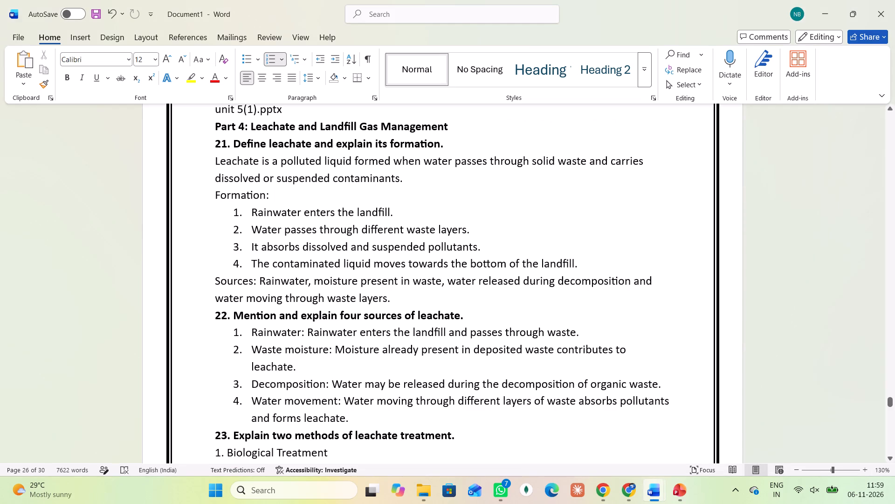
# Review the answer to question 20 on the leak detection system and the end of the preceding liner answer.
pyautogui.scroll(1, 418, 344)
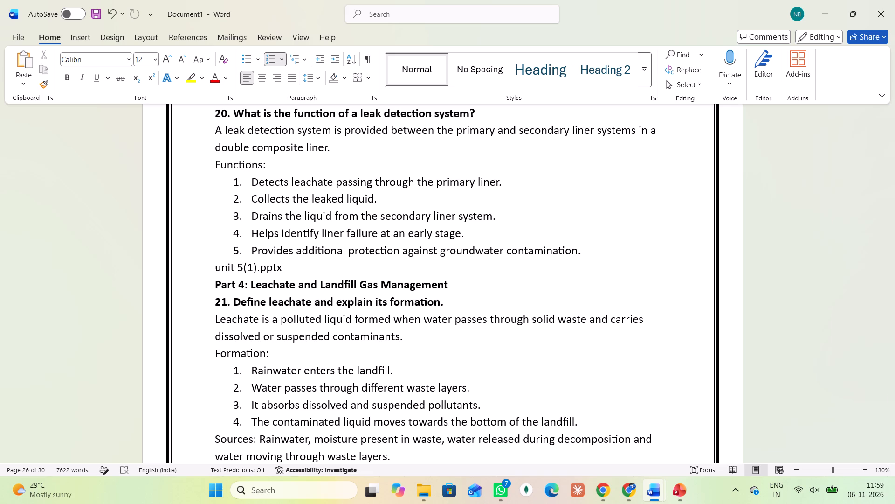
pyautogui.scroll(1, 418, 344)
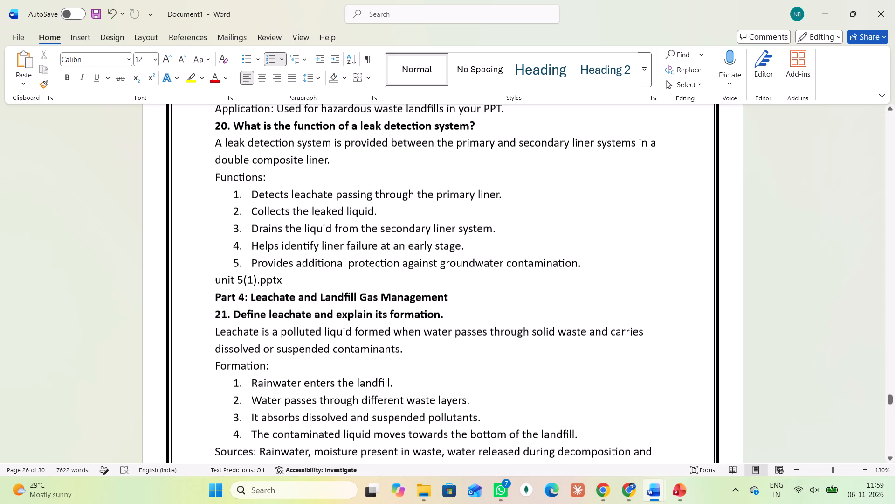
pyautogui.scroll(1, 418, 344)
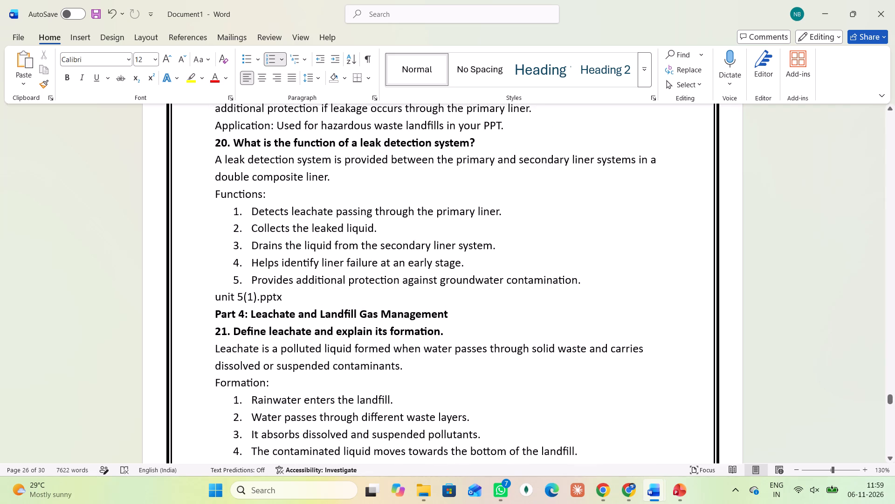
pyautogui.scroll(1, 418, 344)
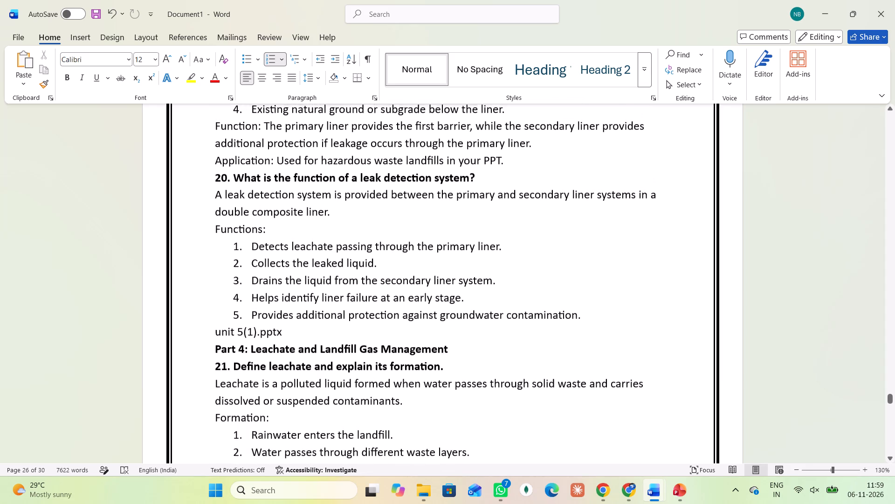
pyautogui.scroll(1, 418, 344)
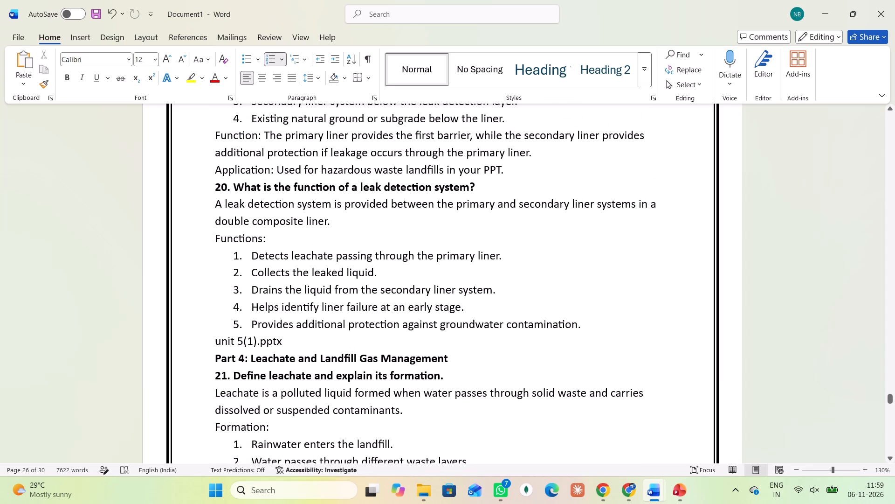
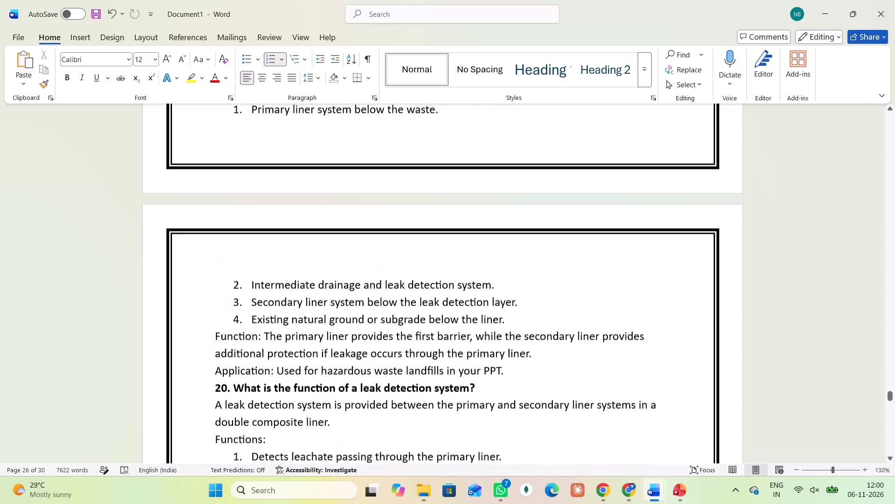
# Review the answer to question 19 on the double composite liner system alongside question 20 on the leak detection system.
pyautogui.scroll(1, 288, 273)
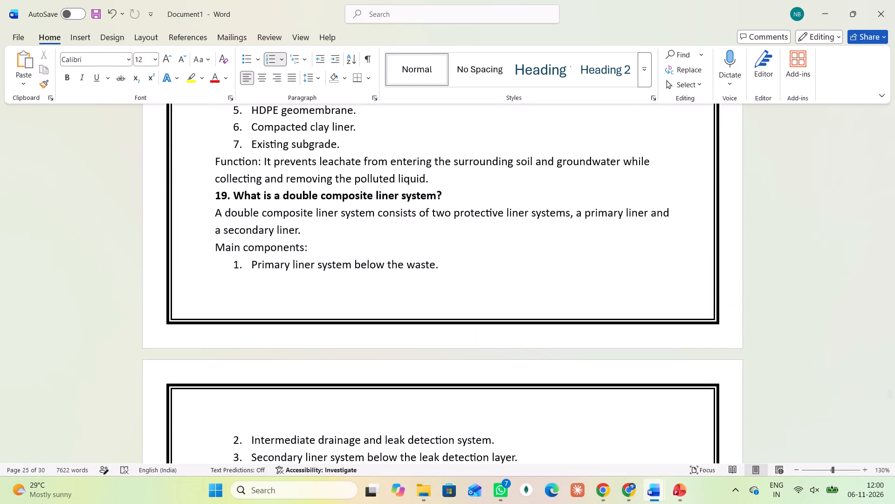
pyautogui.scroll(-1, 328, 292)
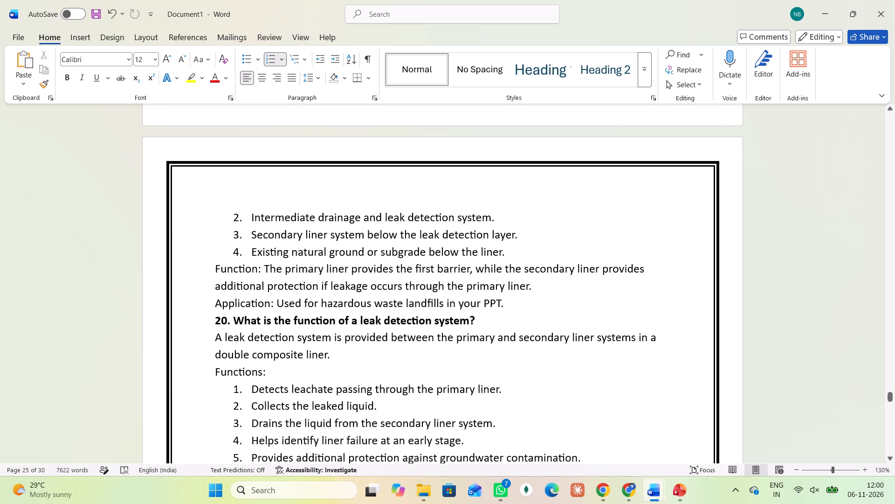
pyautogui.scroll(2, 354, 297)
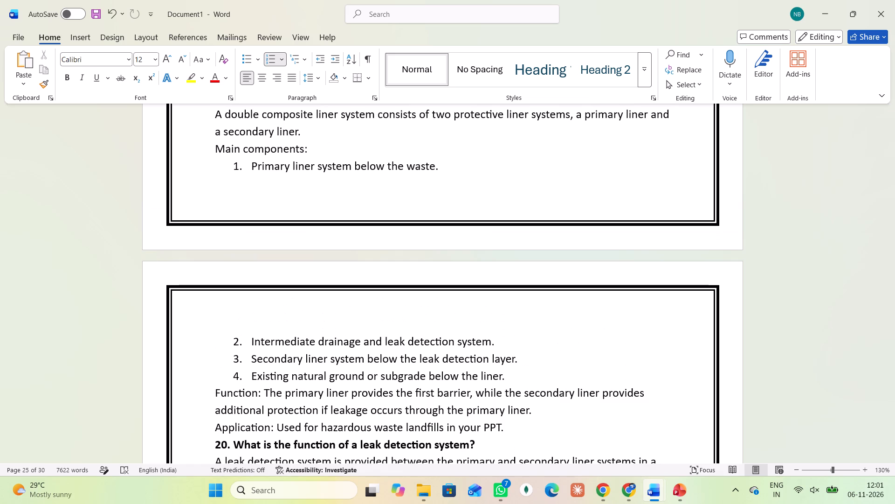
pyautogui.scroll(-1, 354, 297)
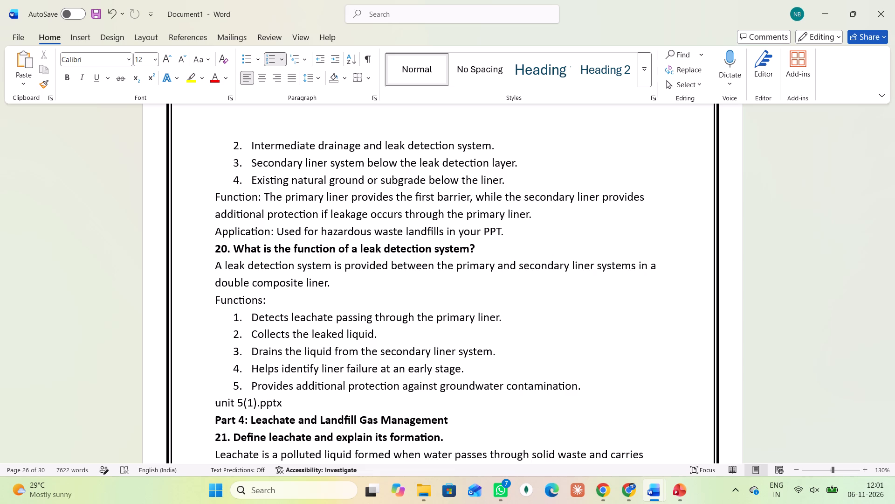
pyautogui.scroll(1, 354, 297)
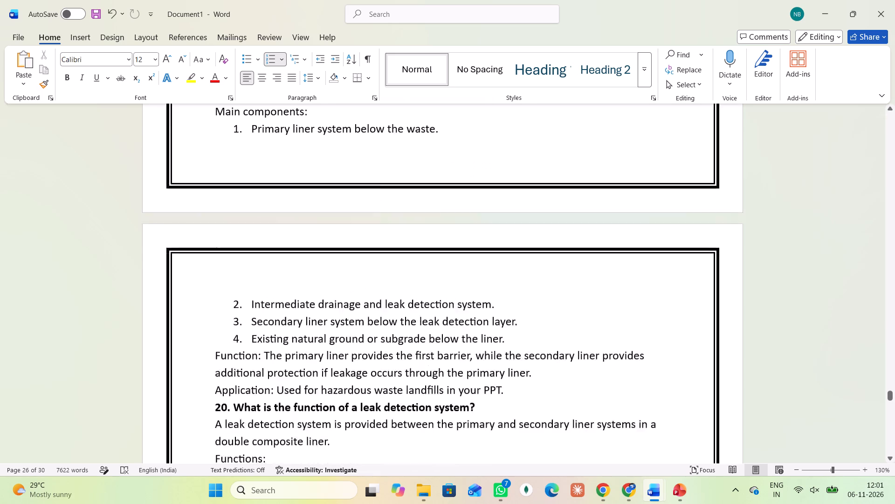
pyautogui.scroll(1, 354, 297)
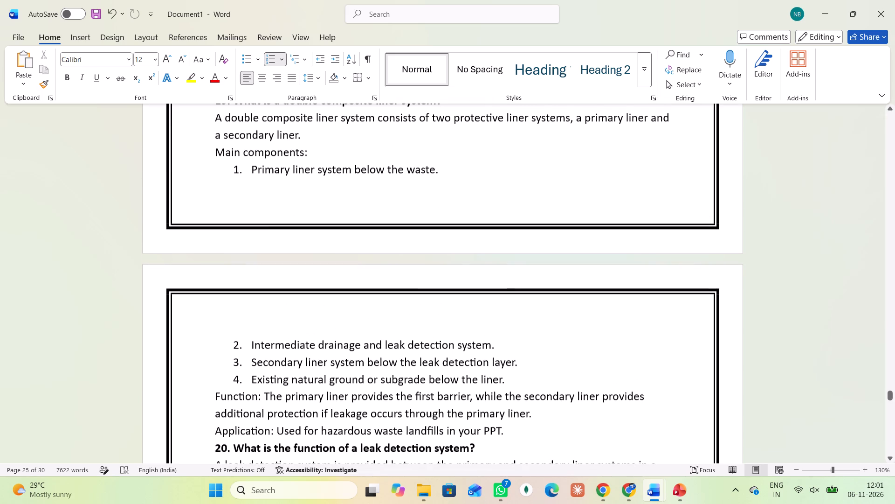
pyautogui.scroll(-1, 354, 297)
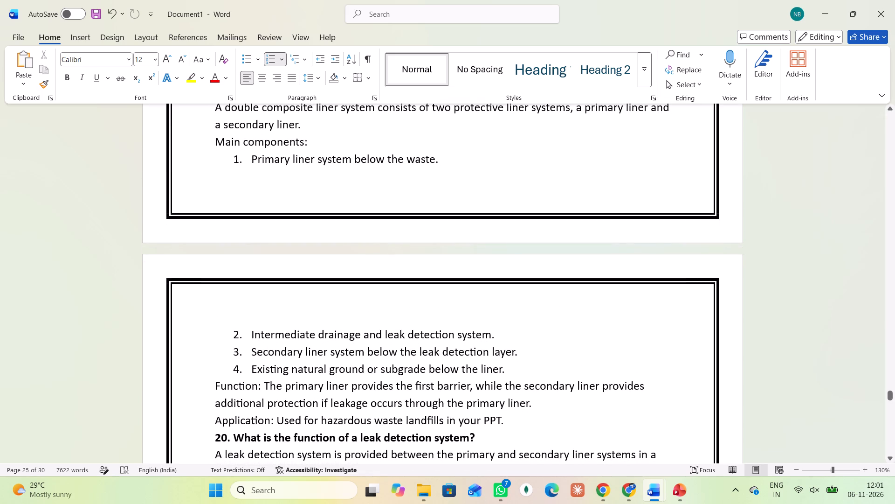
pyautogui.scroll(-1, 386, 363)
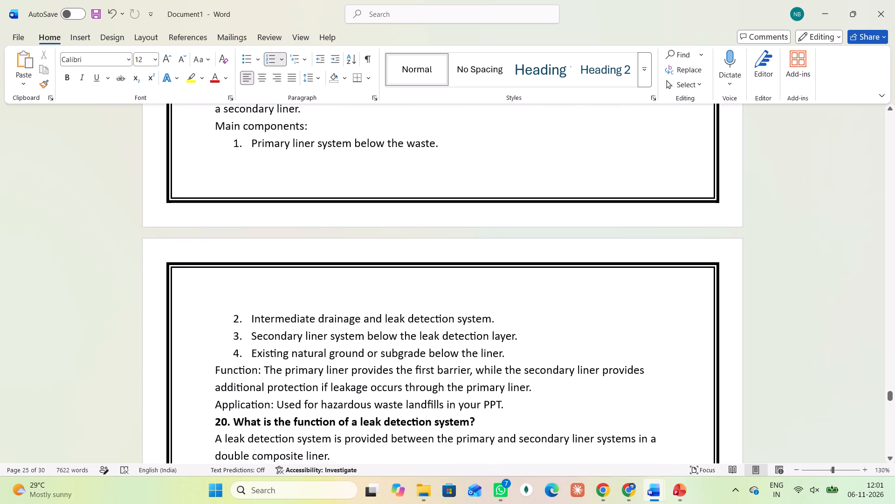
pyautogui.scroll(-1, 386, 363)
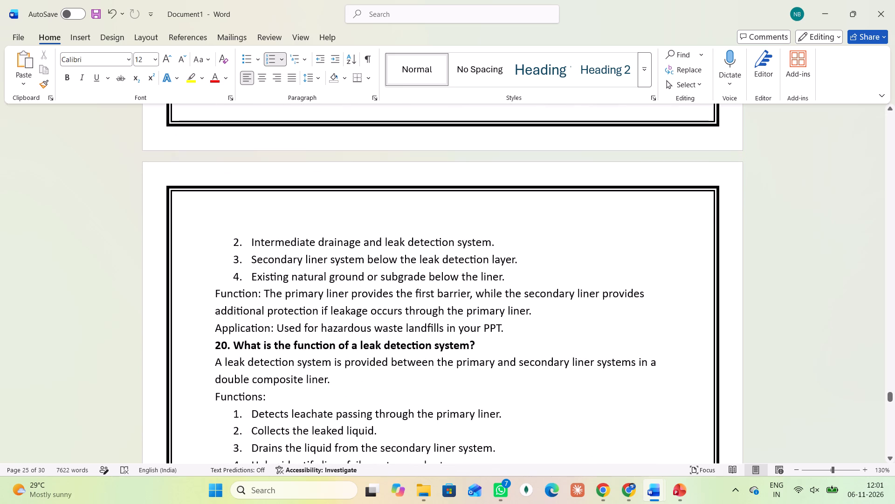
pyautogui.scroll(1, 386, 363)
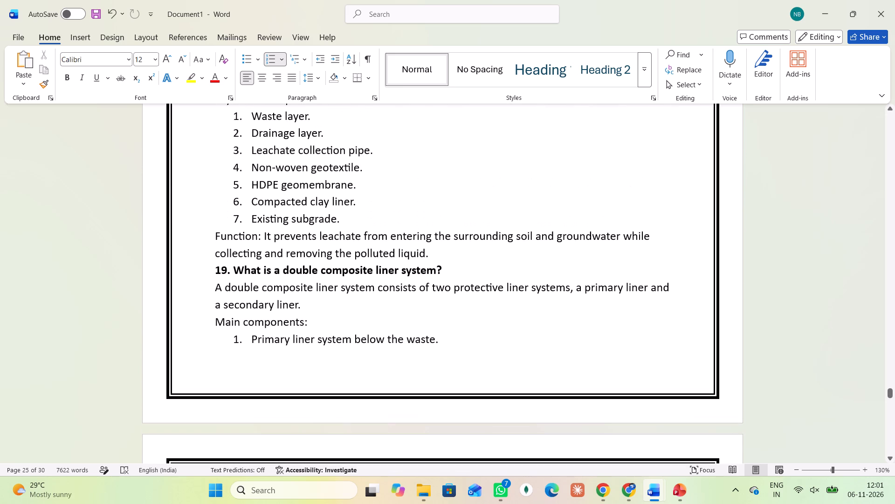
pyautogui.scroll(-2, 386, 363)
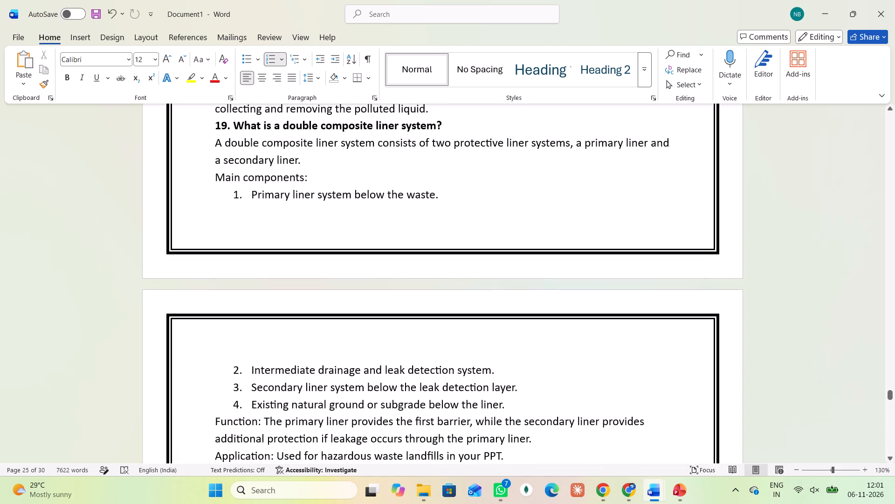
pyautogui.scroll(-1, 386, 363)
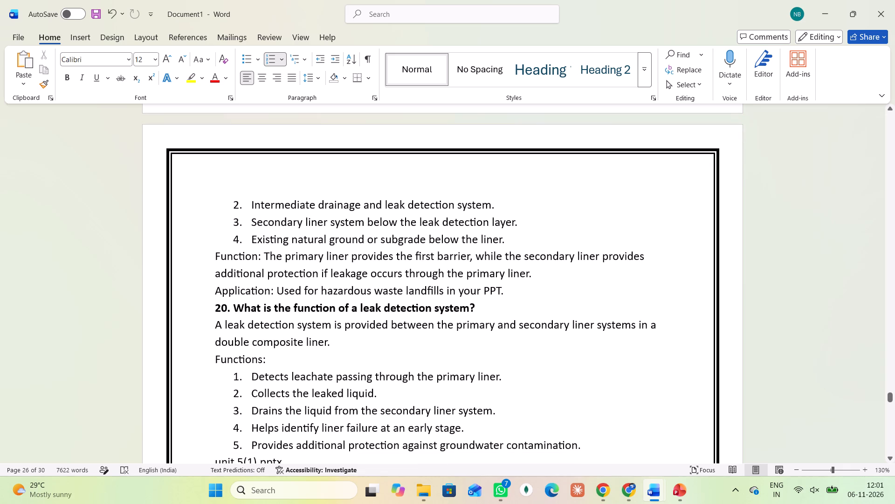
# Review the answer to question 18 on the single composite liner system and the end of the preceding answer.
pyautogui.scroll(3, 386, 363)
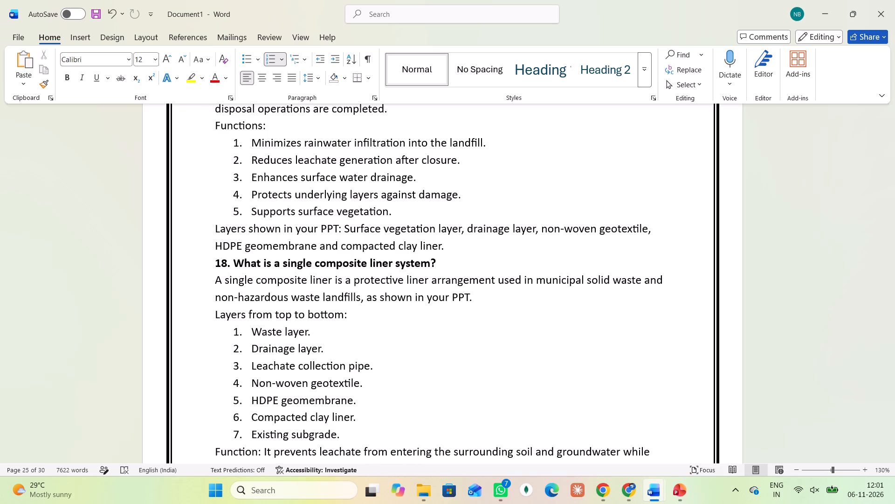
pyautogui.scroll(-1, 386, 363)
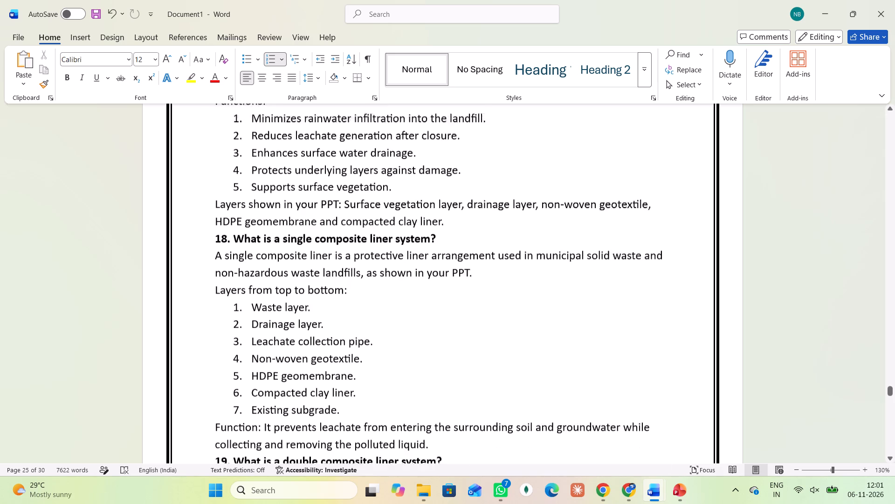
pyautogui.scroll(-1, 386, 363)
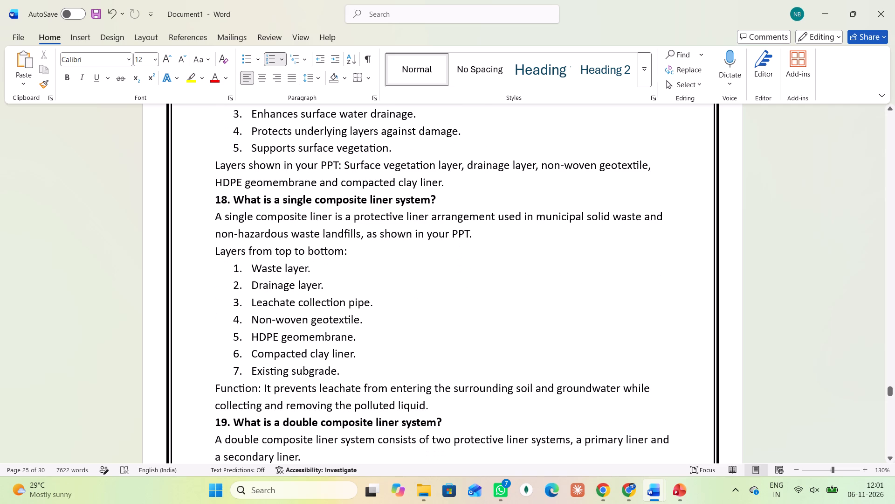
pyautogui.scroll(-1, 386, 363)
pyautogui.scroll(1, 386, 363)
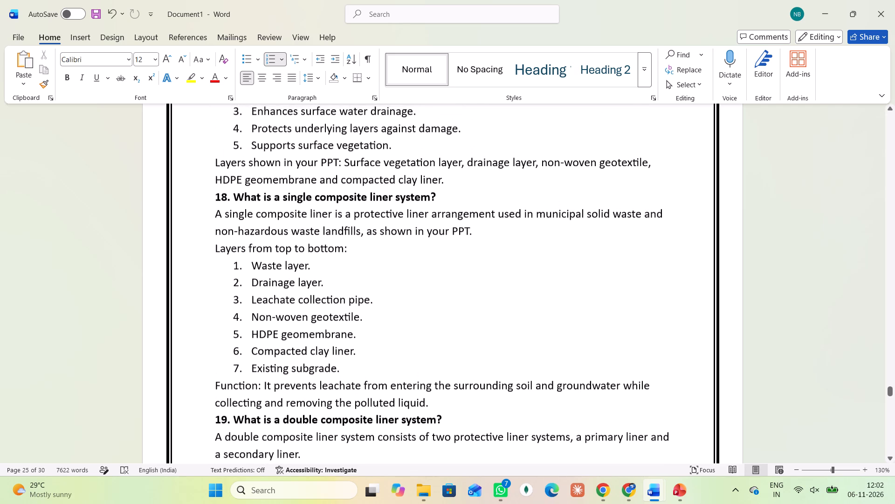
pyautogui.scroll(1, 386, 363)
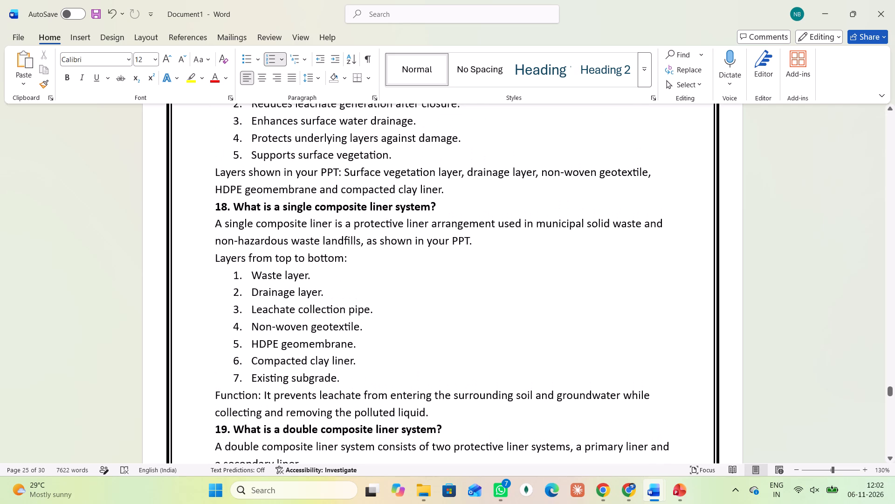
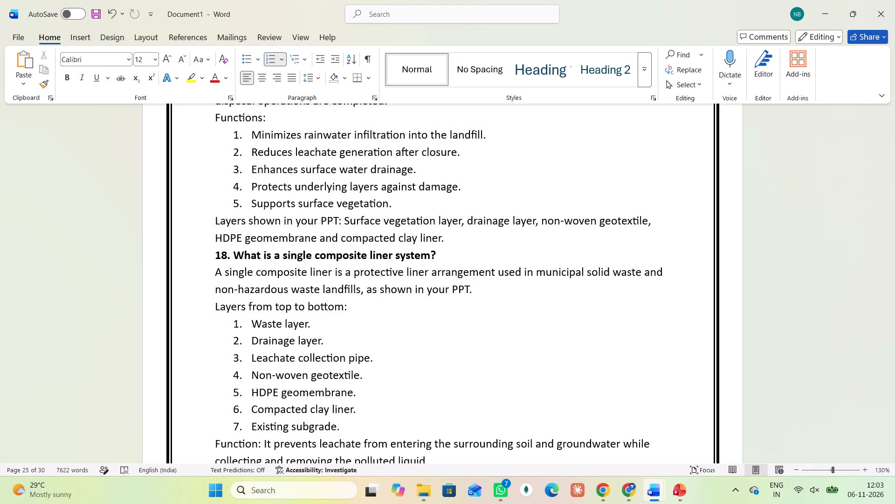
# Select the two-line paragraph on layers shown in the PPT that ends the answer to question 17.
pyautogui.scroll(3, 374, 373)
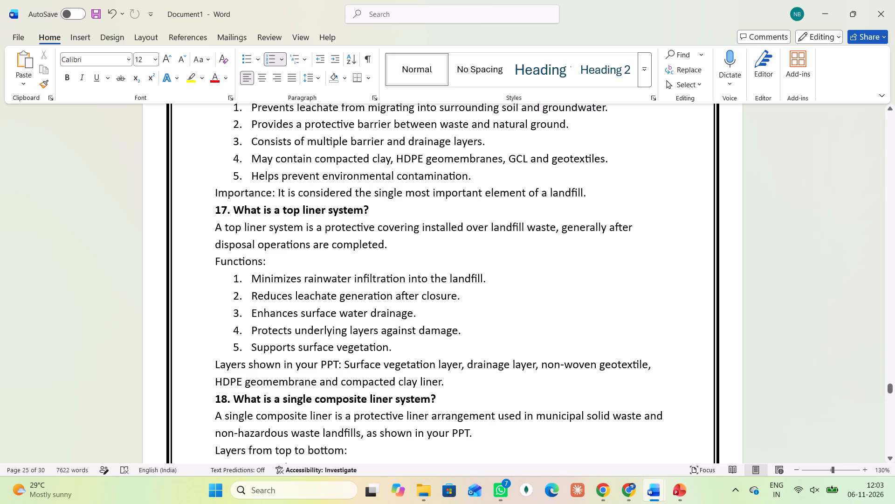
pyautogui.moveTo(456, 383); pyautogui.dragTo(352, 385)
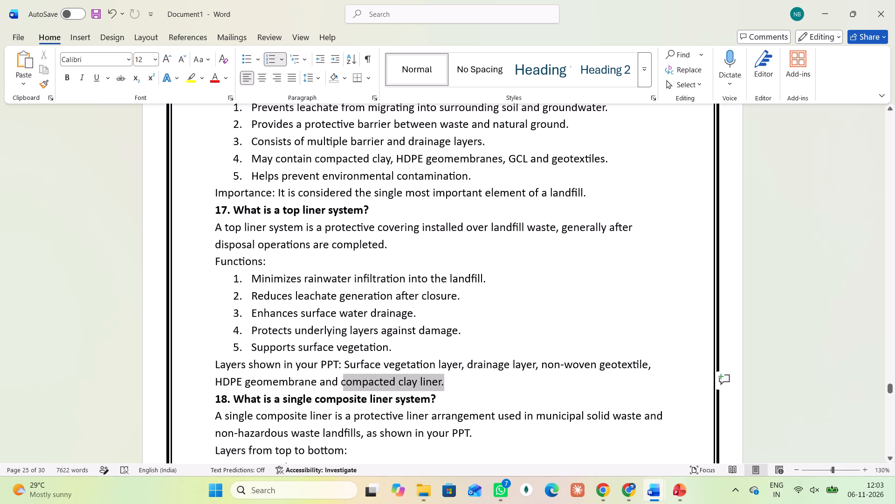
pyautogui.moveTo(352, 385); pyautogui.dragTo(241, 367)
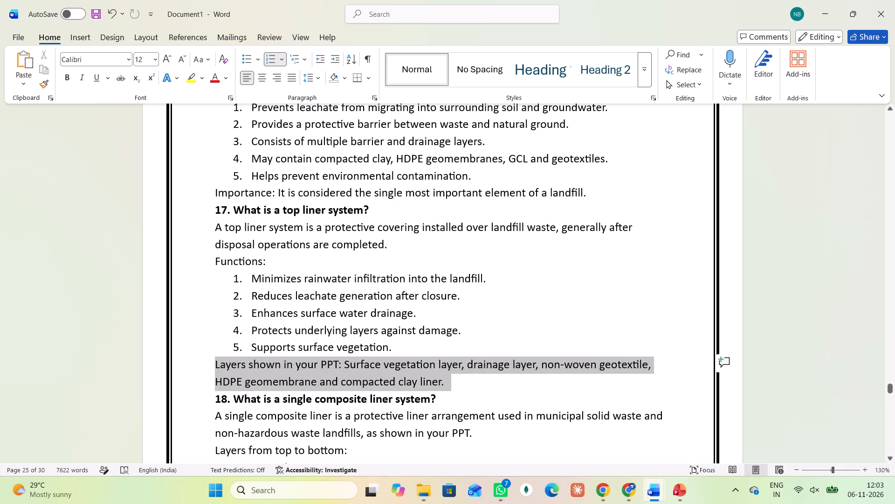
pyautogui.moveTo(241, 367); pyautogui.dragTo(242, 371)
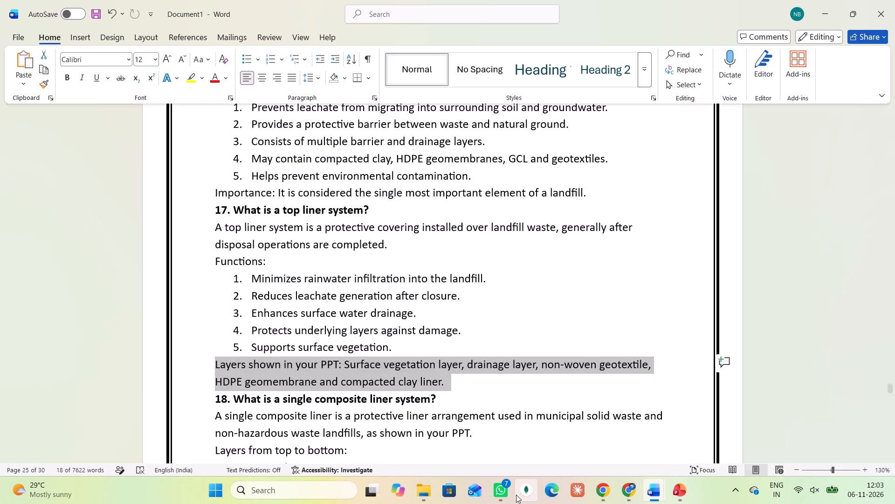
# Switch to the unit 5 presentation in PowerPoint and look through its slides for the landfill liner system diagrams.
pyautogui.click(682, 497)
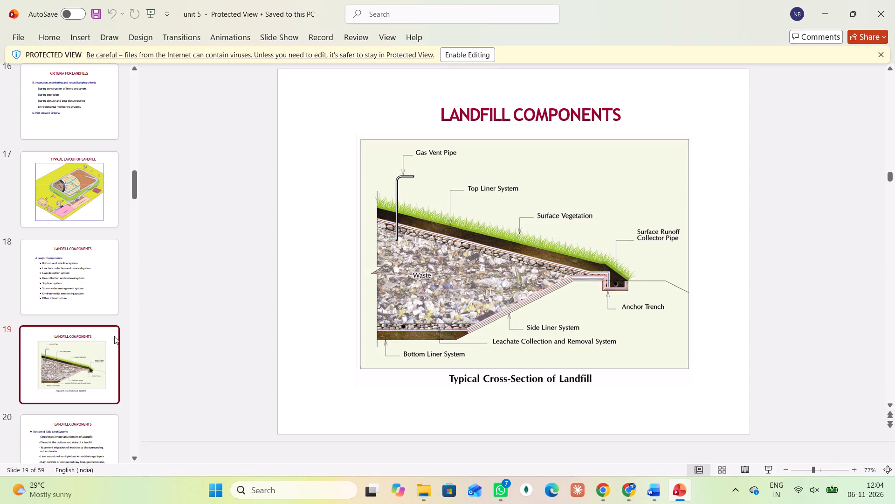
pyautogui.scroll(-7, 114, 336)
pyautogui.scroll(-15, 114, 336)
pyautogui.scroll(4, 114, 336)
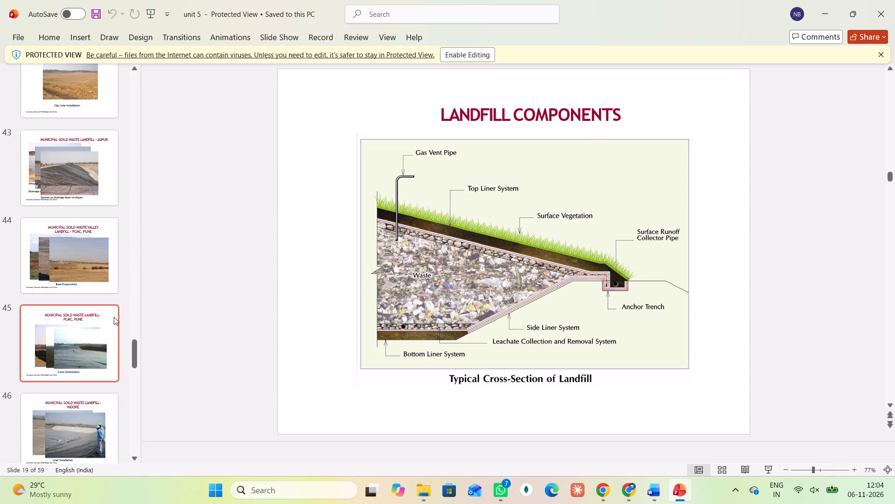
pyautogui.doubleClick(110, 296)
pyautogui.scroll(1, 103, 261)
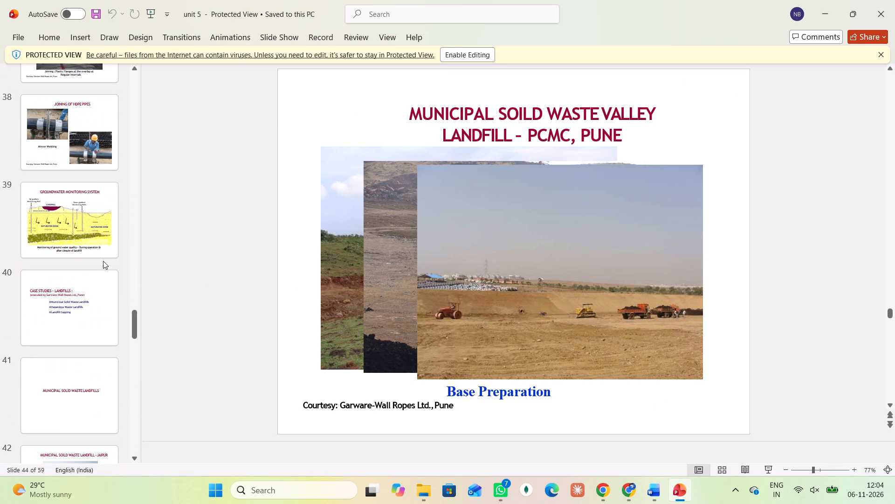
pyautogui.click(83, 221)
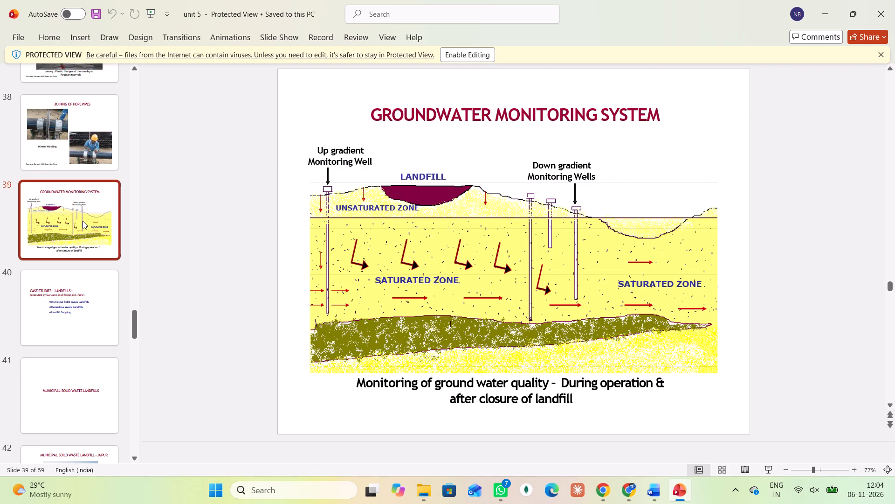
pyautogui.scroll(1, 83, 221)
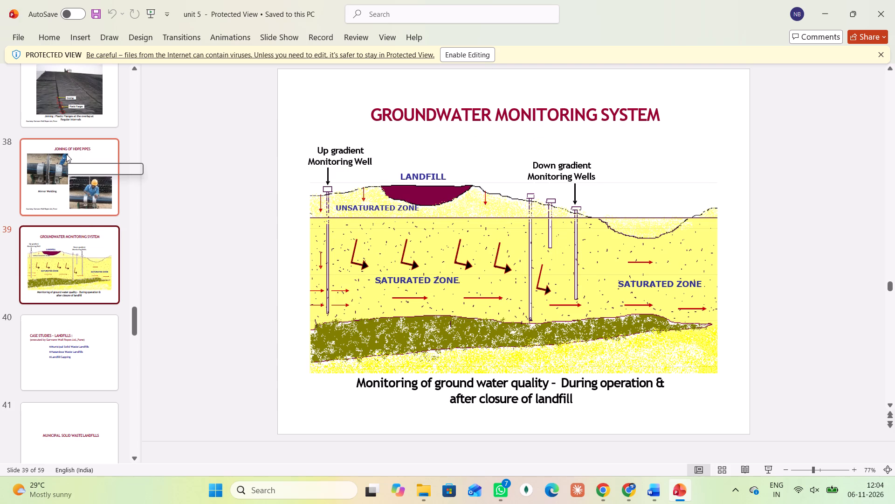
pyautogui.scroll(1, 66, 154)
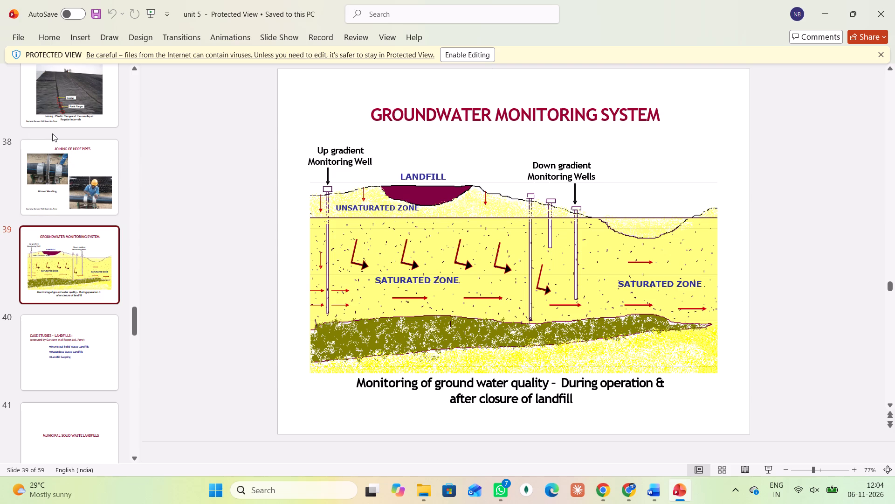
pyautogui.click(52, 133)
pyautogui.scroll(1, 52, 133)
pyautogui.click(52, 133)
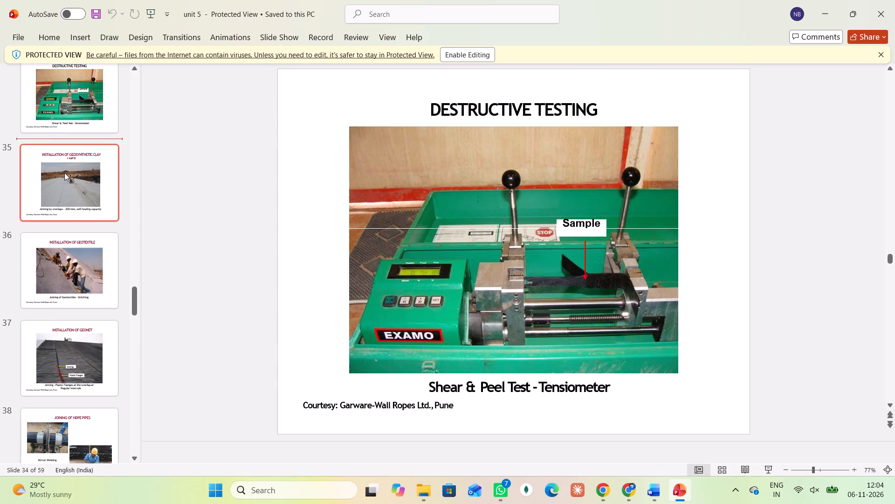
pyautogui.click(64, 173)
pyautogui.scroll(3, 64, 173)
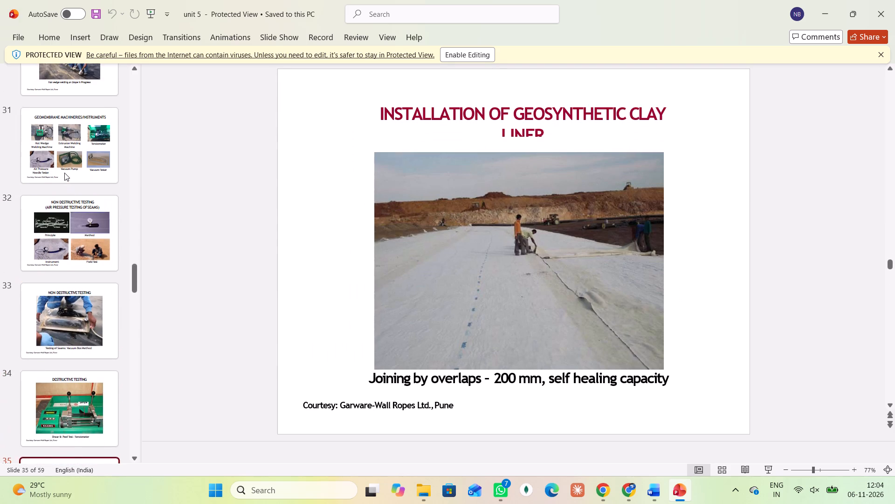
pyautogui.click(64, 173)
pyautogui.scroll(1, 64, 173)
pyautogui.click(64, 173)
pyautogui.scroll(1, 67, 200)
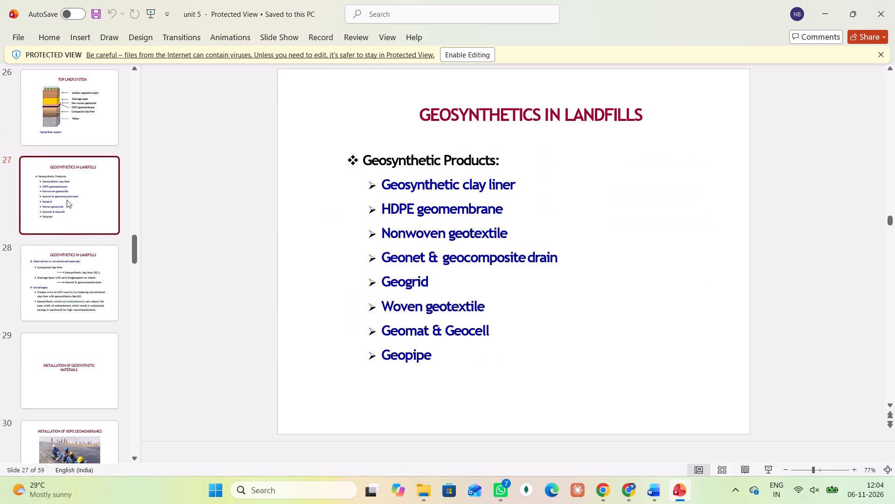
pyautogui.scroll(2, 67, 200)
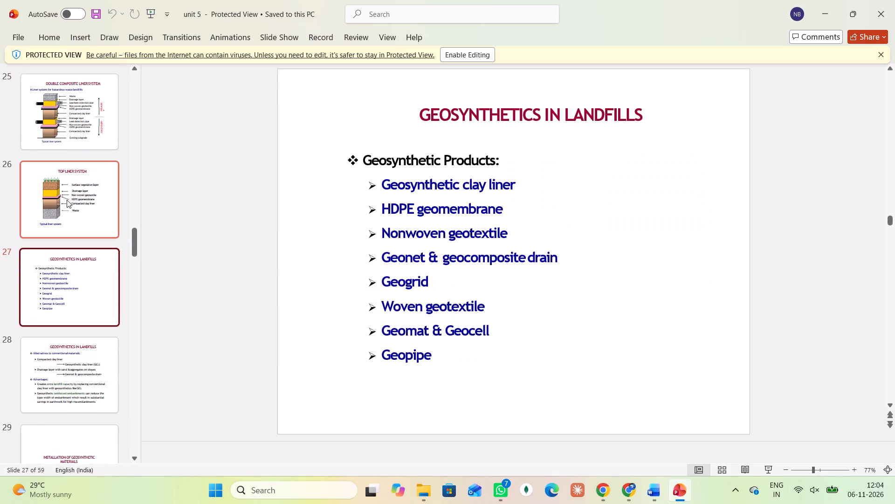
# Examine the layer diagrams on the top liner, double composite liner and single composite liner system slides.
pyautogui.click(70, 183)
pyautogui.scroll(1, 70, 183)
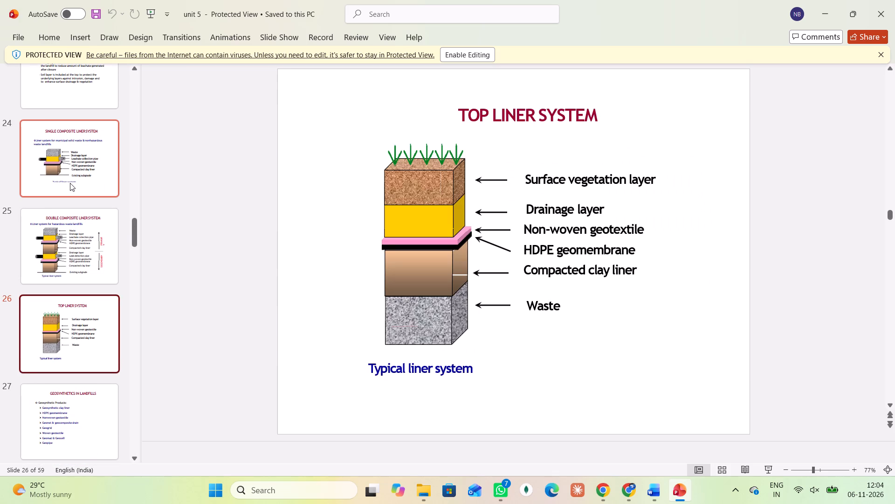
pyautogui.click(56, 217)
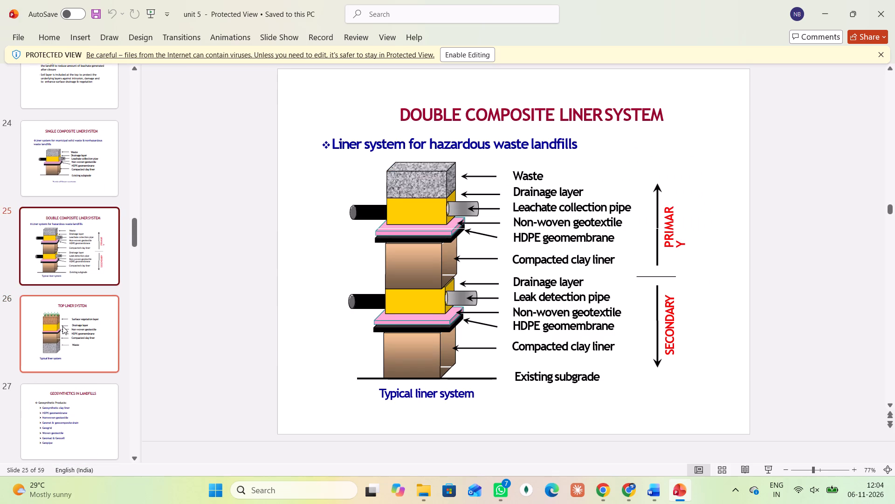
pyautogui.click(70, 193)
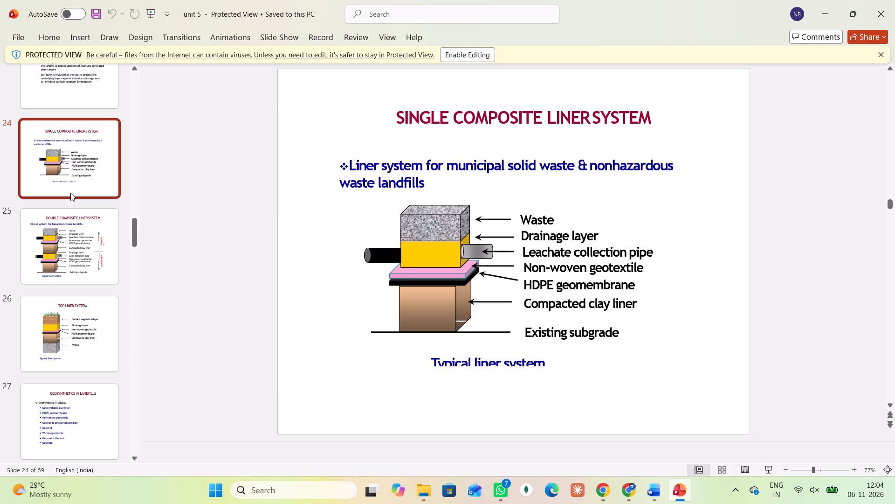
# Switch back to the Word document and check the answers to questions 18 to 20 on composite liners and leak detection.
pyautogui.hotkey('alt', 'Tab')
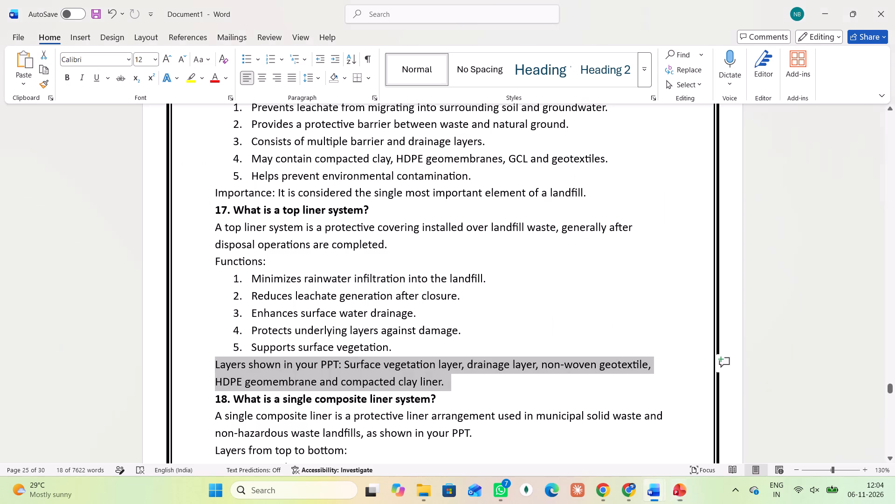
pyautogui.scroll(-3, 48, 171)
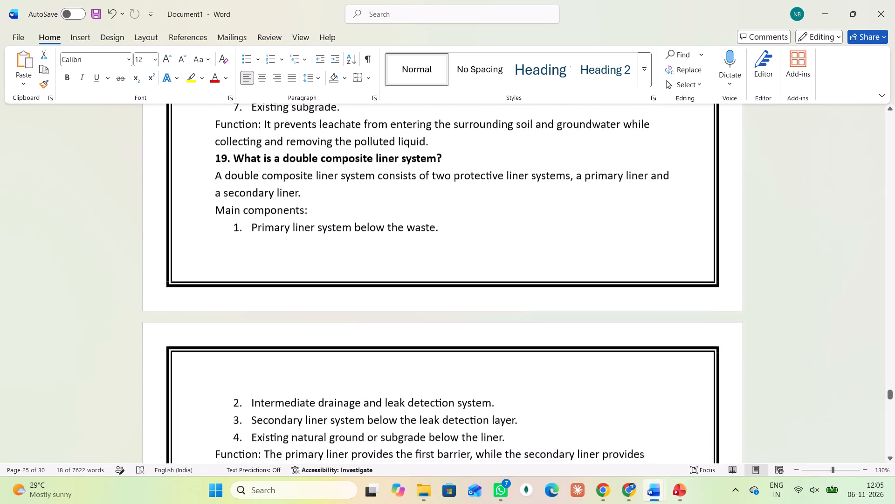
pyautogui.scroll(-2, 48, 171)
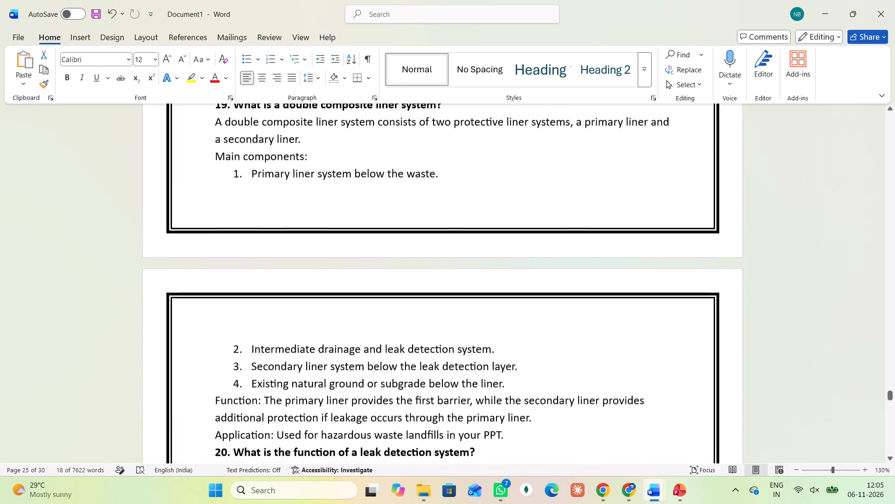
pyautogui.scroll(-2, 48, 171)
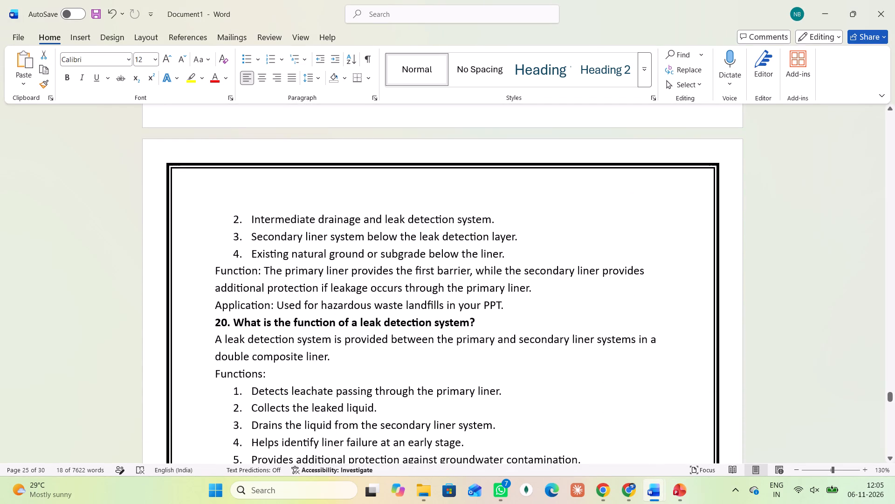
pyautogui.scroll(-1, 48, 171)
pyautogui.scroll(1, 48, 171)
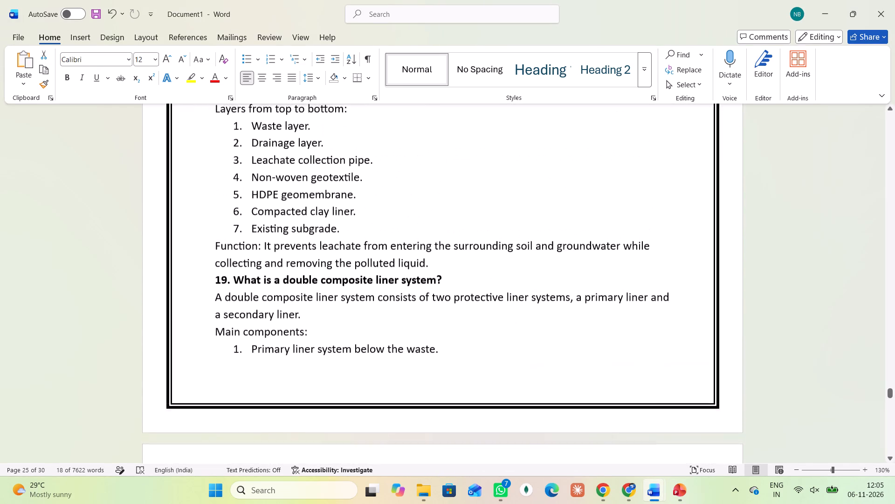
pyautogui.scroll(1, 48, 171)
# Return to the PowerPoint slides and compare the double composite, single composite and top liner system diagrams.
pyautogui.hotkey('alt', 'Tab')
pyautogui.click(78, 231)
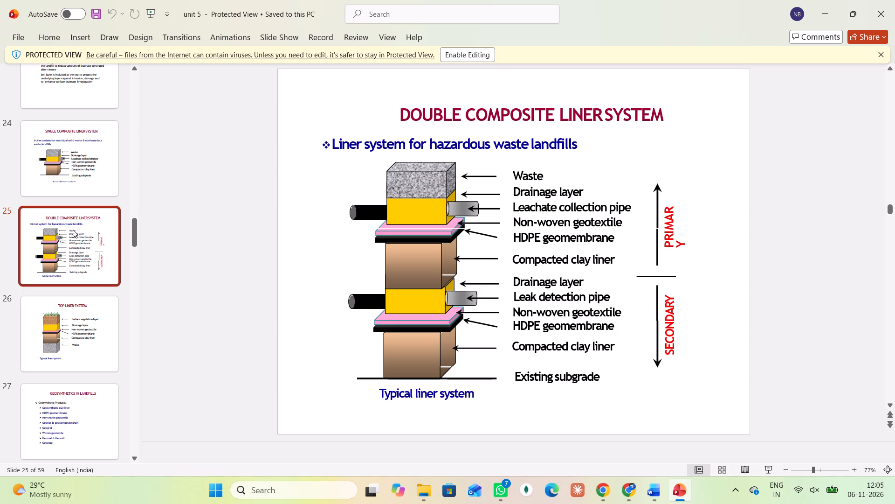
pyautogui.click(112, 146)
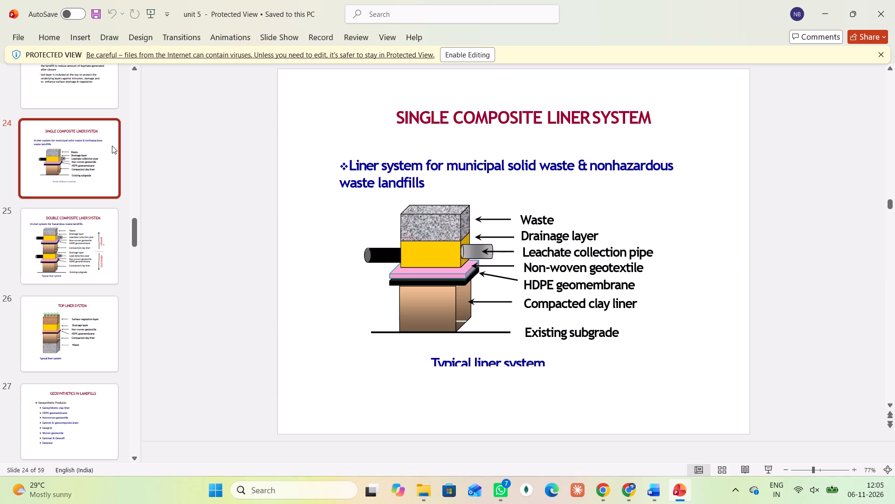
pyautogui.click(88, 329)
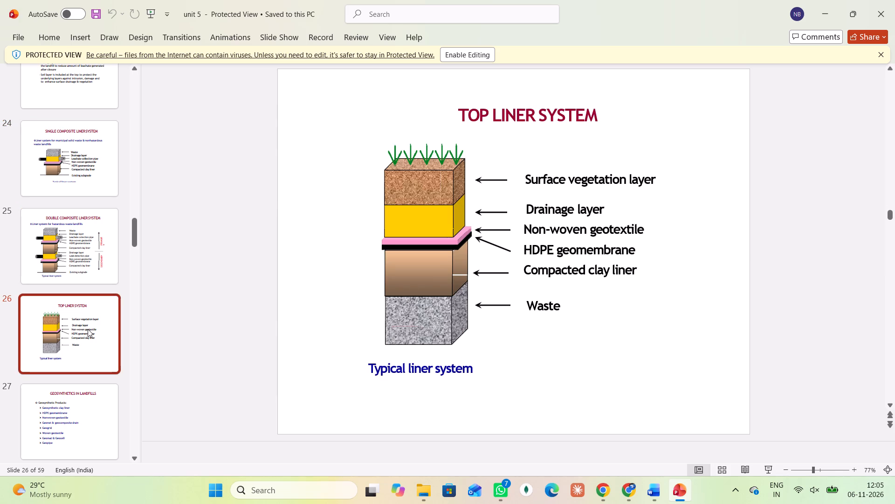
# Switch back to the Word document and review the answers to questions 16 and 17 on bottom and top liner systems.
pyautogui.hotkey('alt', 'Tab')
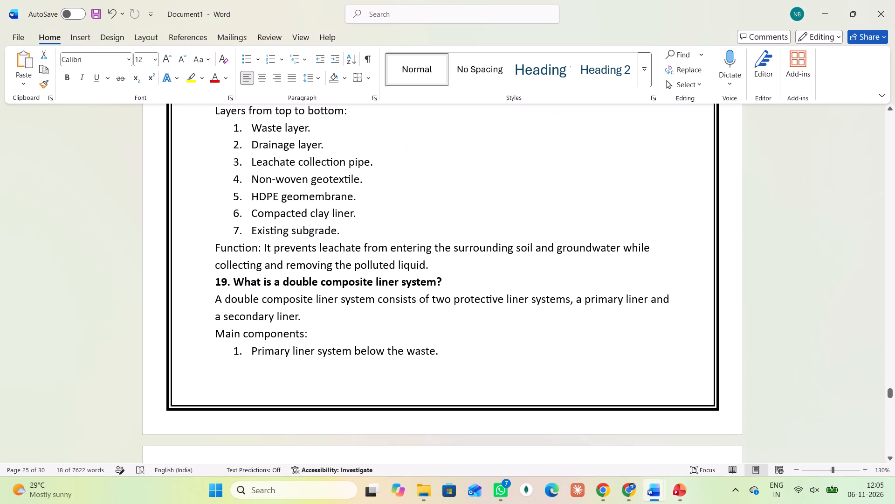
pyautogui.scroll(1, 117, 305)
pyautogui.scroll(1, 265, 350)
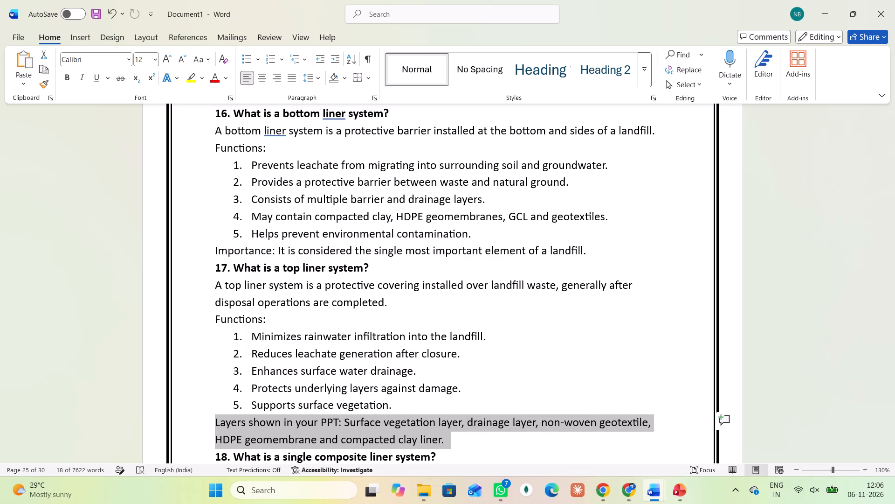
pyautogui.scroll(1, 265, 350)
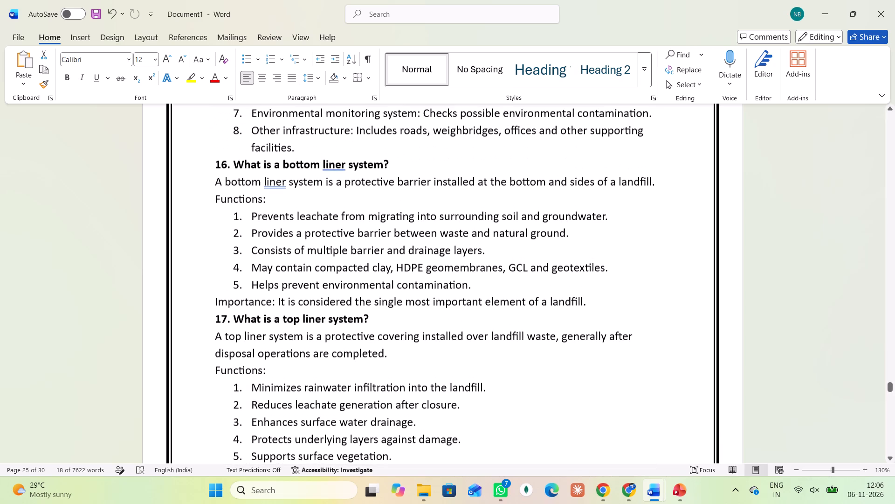
pyautogui.scroll(1, 265, 350)
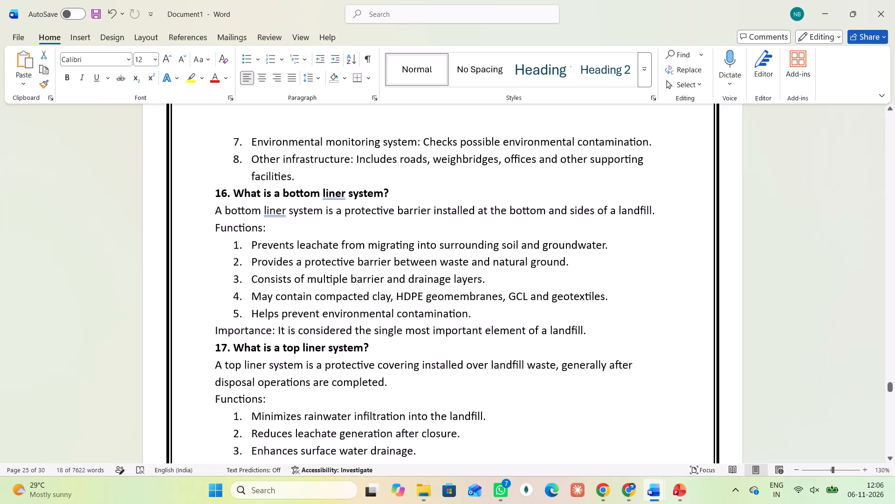
# Delete the introductory text below the UNIT V 4-mark answers heading, from "Below are answers to all 35 questions" through "The content follows".
pyautogui.scroll(-19, 417, 310)
pyautogui.scroll(2, 417, 310)
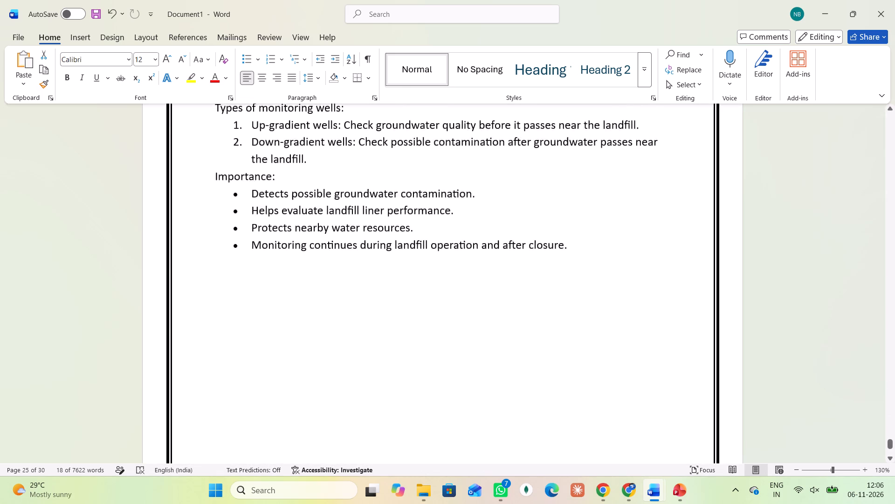
pyautogui.scroll(2, 417, 310)
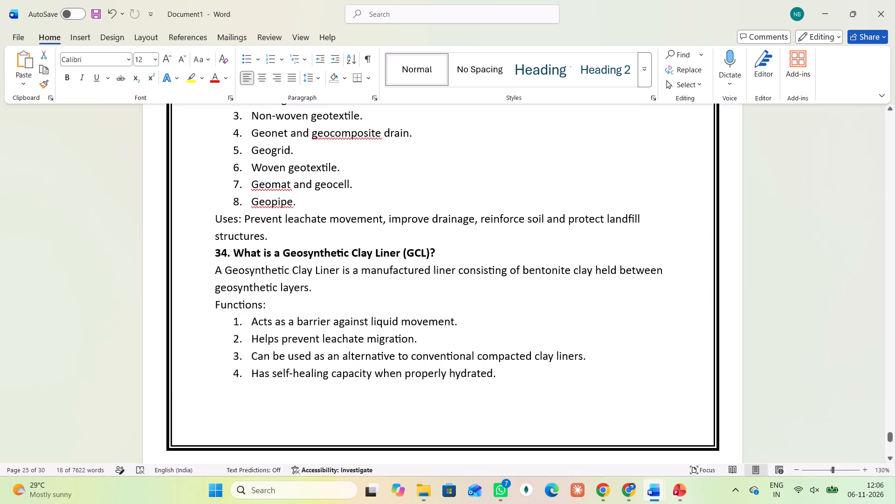
pyautogui.scroll(-2, 417, 310)
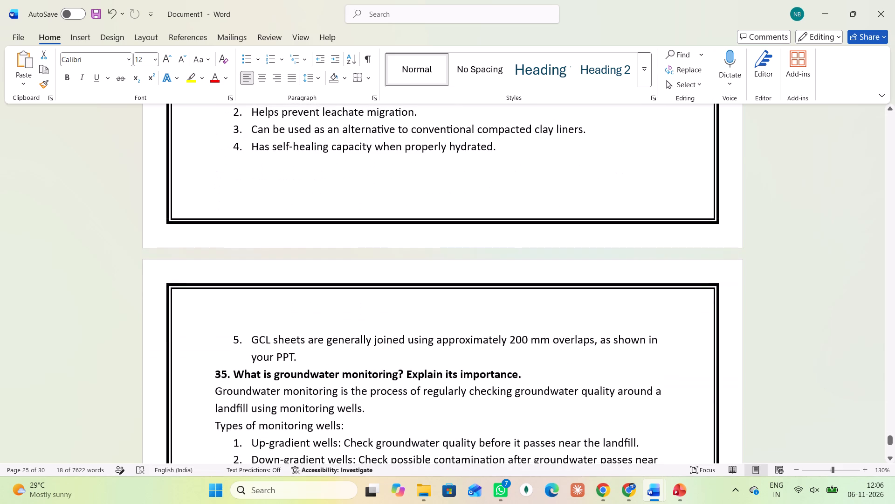
pyautogui.scroll(7, 417, 310)
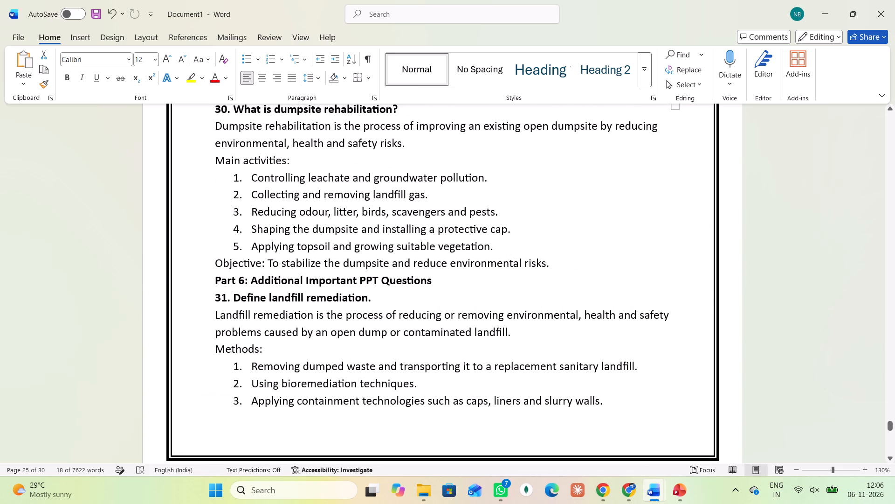
pyautogui.scroll(3, 417, 310)
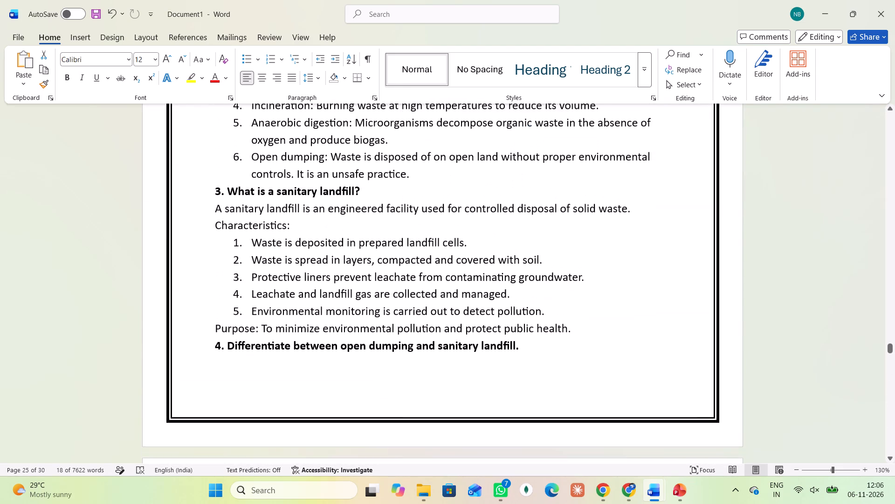
pyautogui.scroll(4, 417, 310)
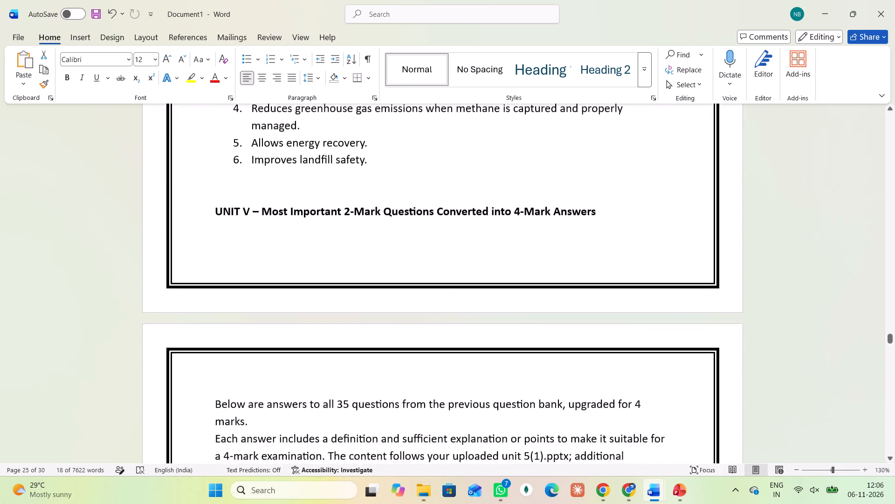
pyautogui.scroll(2, 417, 310)
pyautogui.scroll(-1, 417, 310)
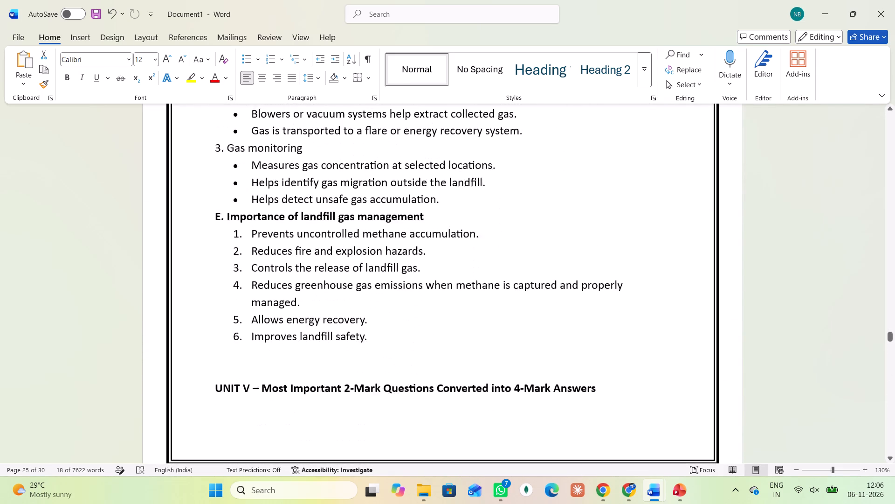
pyautogui.scroll(-2, 417, 310)
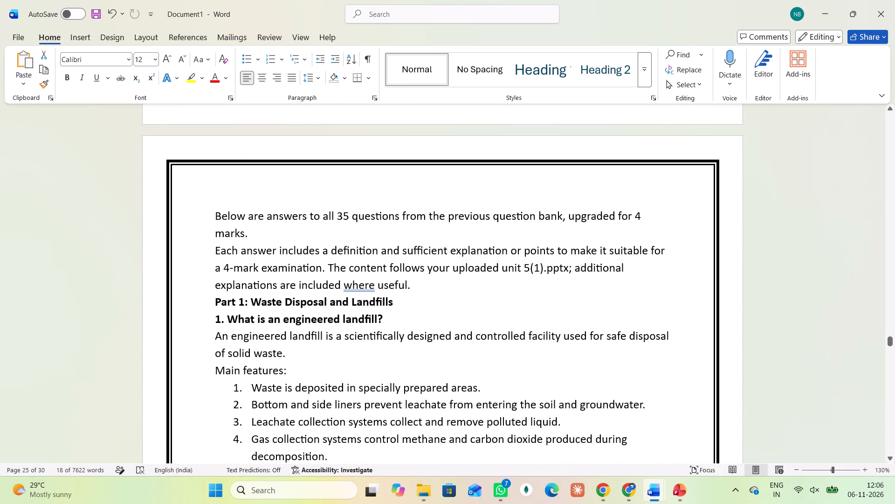
pyautogui.moveTo(422, 276); pyautogui.dragTo(234, 194, button='right')
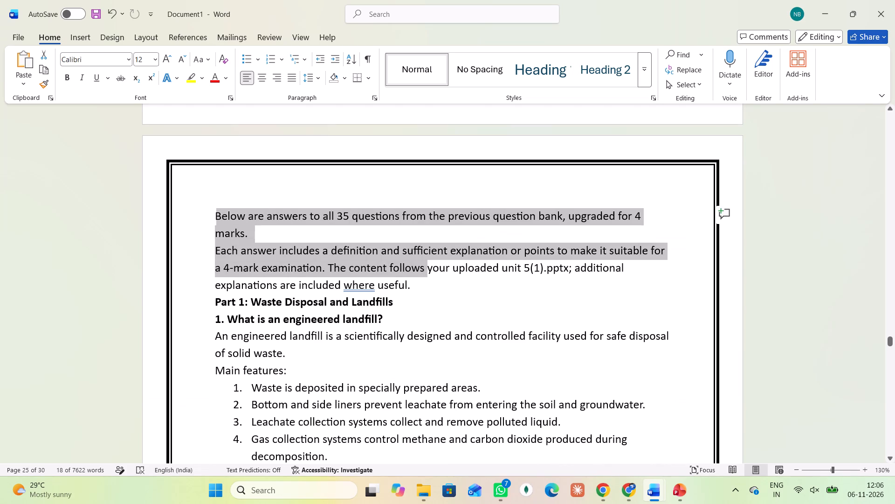
pyautogui.moveTo(234, 194); pyautogui.dragTo(234, 194, button='right')
pyautogui.press('BackSpace')
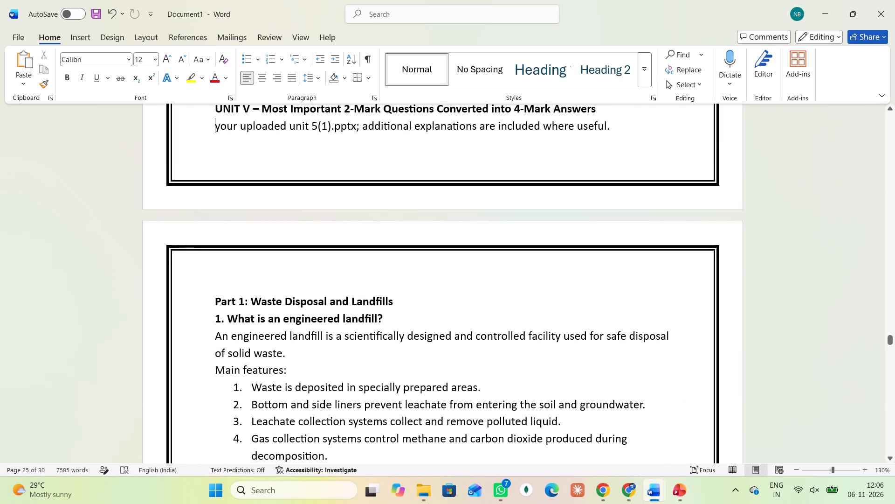
# Review the Part 1 answers to questions 1 and 2 on engineered landfills and waste disposal options.
pyautogui.scroll(-1, 333, 316)
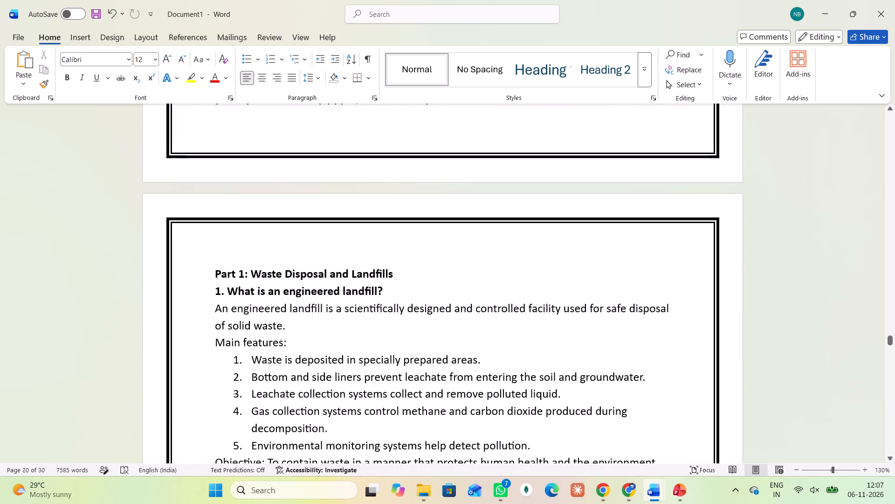
pyautogui.scroll(-1, 420, 368)
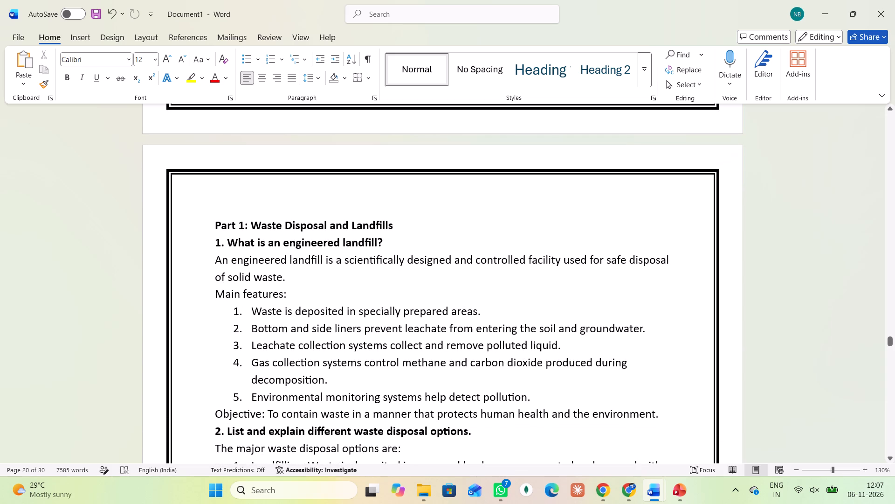
pyautogui.scroll(-1, 420, 368)
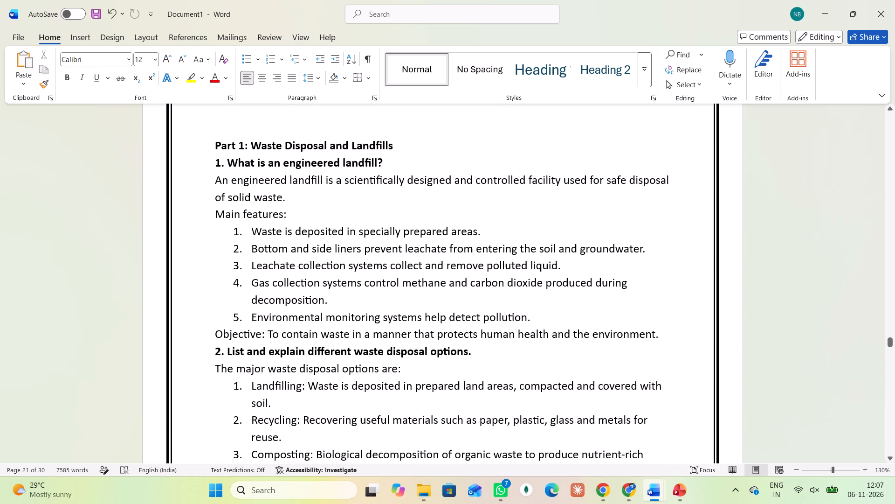
pyautogui.scroll(-1, 429, 286)
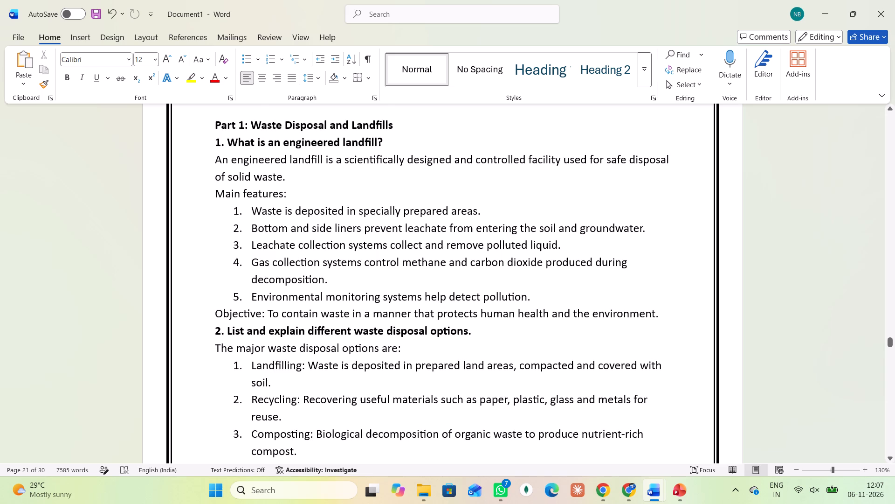
pyautogui.scroll(-2, 429, 286)
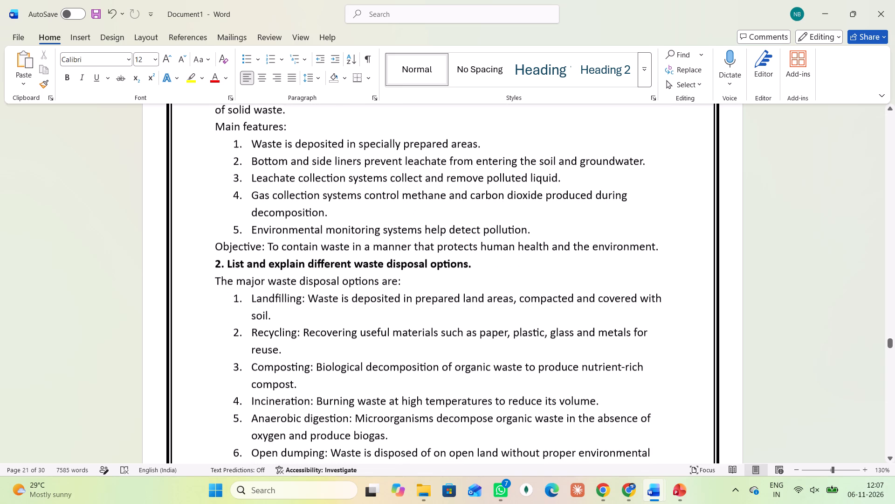
pyautogui.scroll(-1, 429, 286)
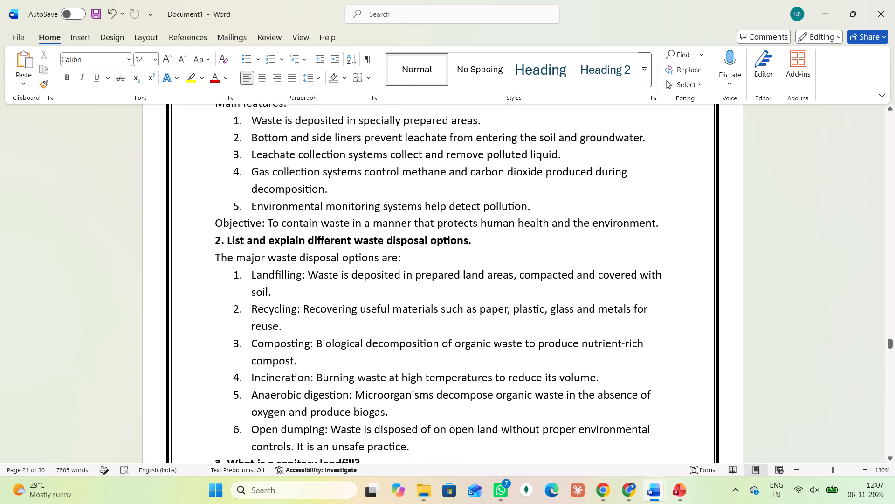
pyautogui.scroll(-1, 429, 286)
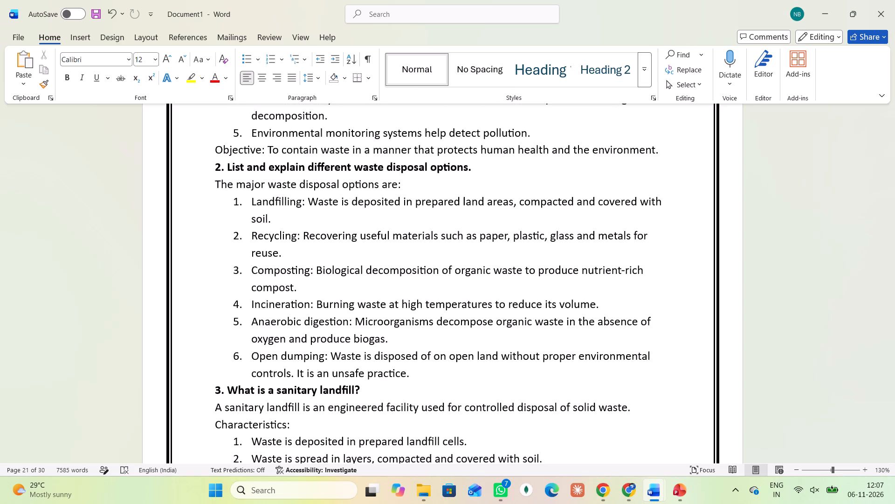
pyautogui.scroll(-1, 382, 315)
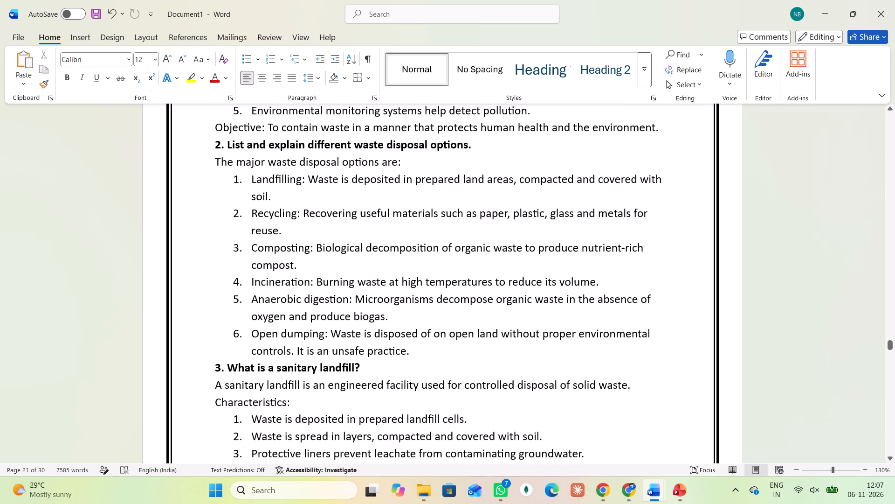
# Review the answers to questions 3 to 5 on sanitary landfills, open dumping versus sanitary landfill, and secure landfills.
pyautogui.scroll(-2, 382, 315)
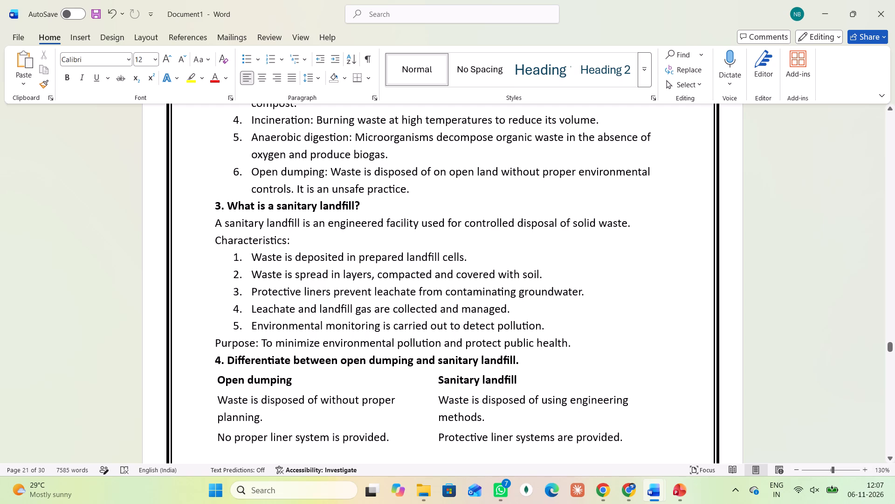
pyautogui.scroll(-2, 382, 315)
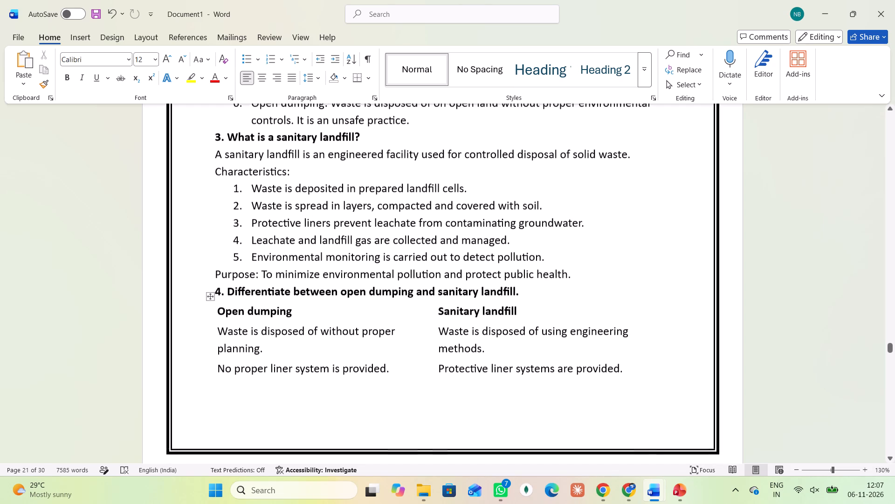
pyautogui.scroll(-2, 382, 315)
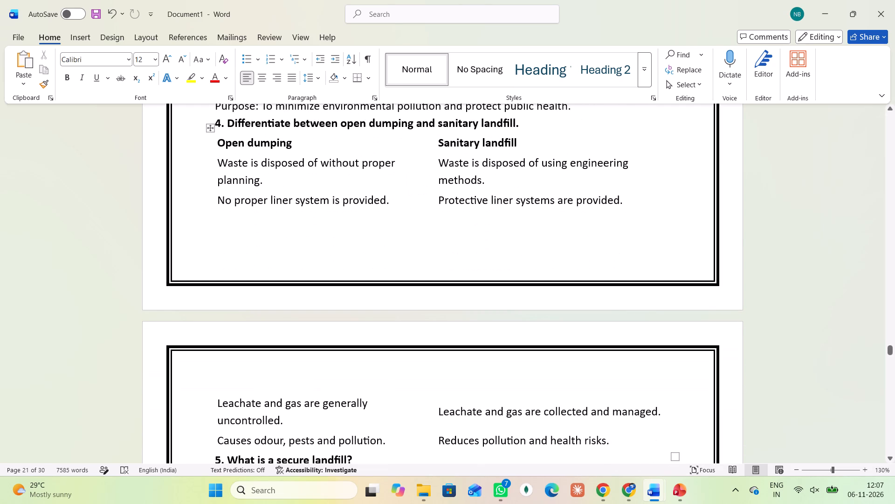
pyautogui.scroll(-1, 382, 315)
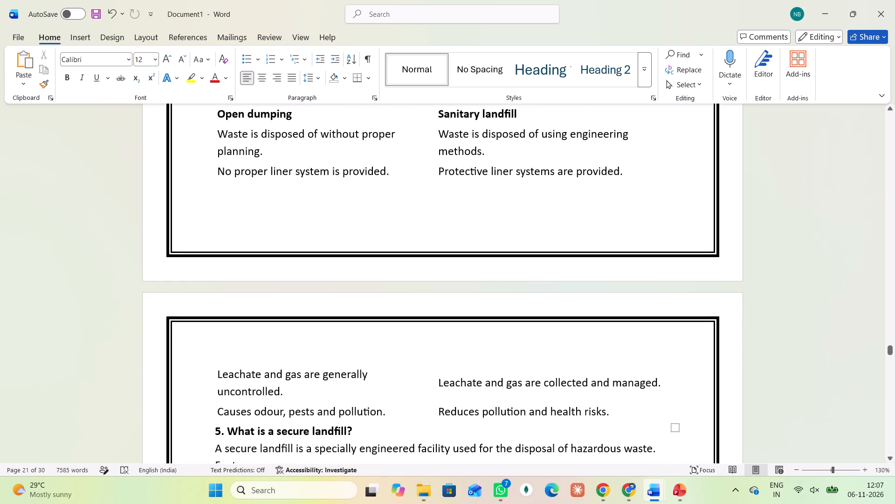
pyautogui.scroll(-2, 382, 315)
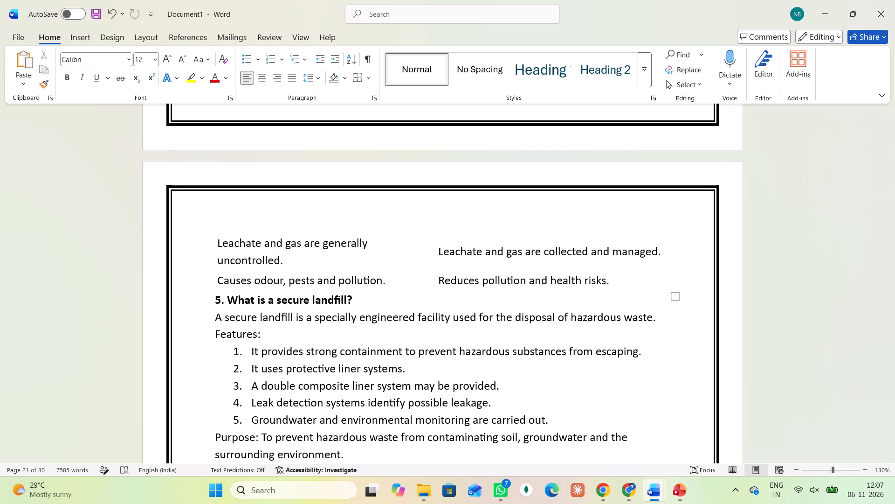
pyautogui.scroll(-1, 382, 315)
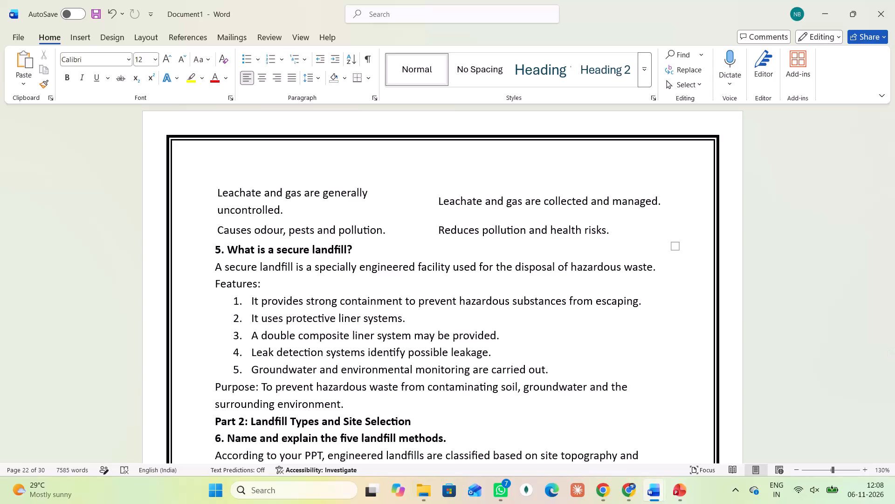
pyautogui.scroll(-1, 382, 315)
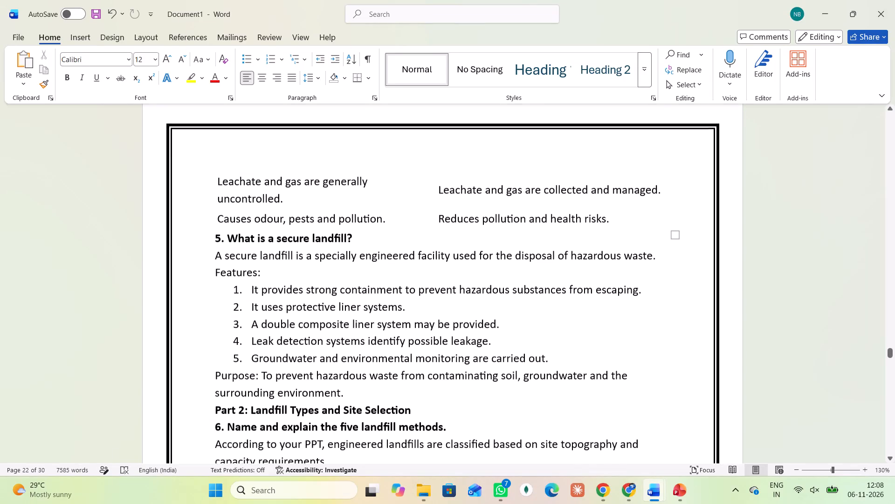
pyautogui.scroll(-1, 382, 315)
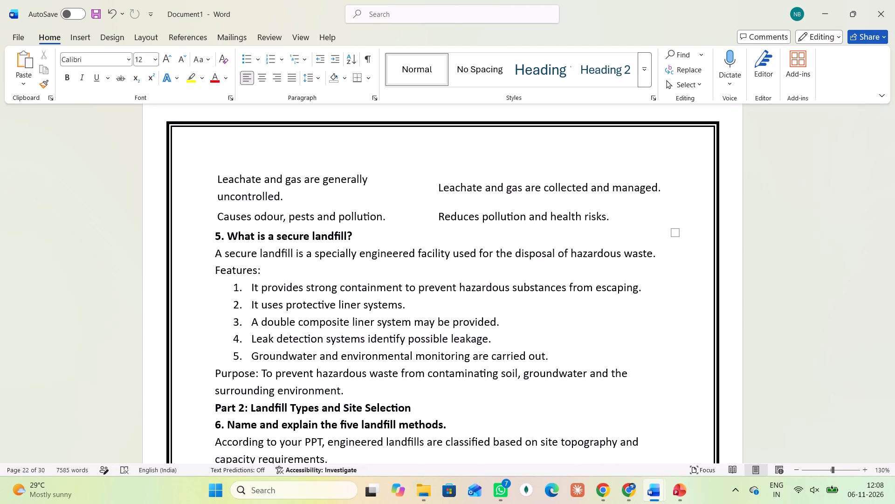
# Review the Part 2 answers to questions 6 to 12 on landfill methods, Environmental Impact Assessment and site investigations.
pyautogui.scroll(-2, 382, 315)
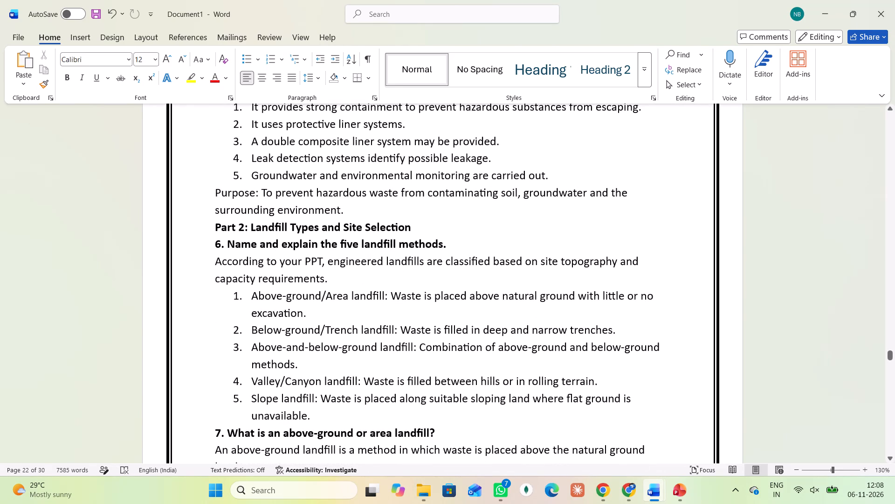
pyautogui.scroll(-2, 382, 315)
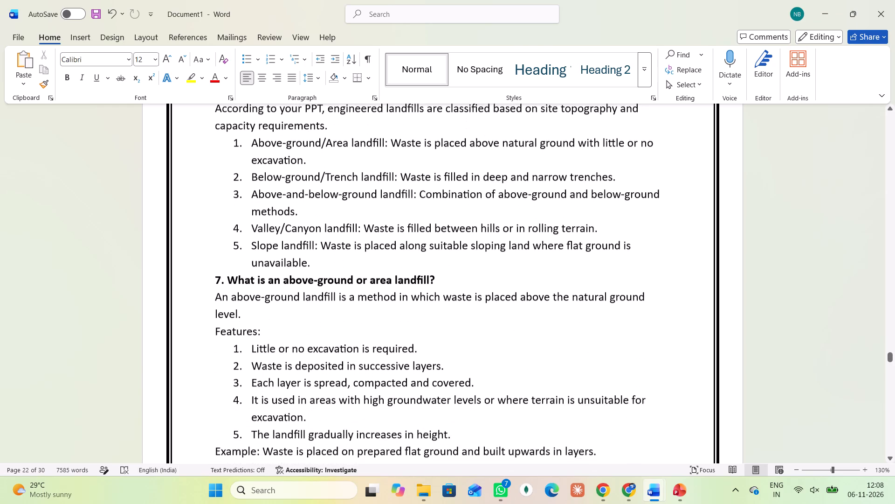
pyautogui.scroll(-2, 382, 301)
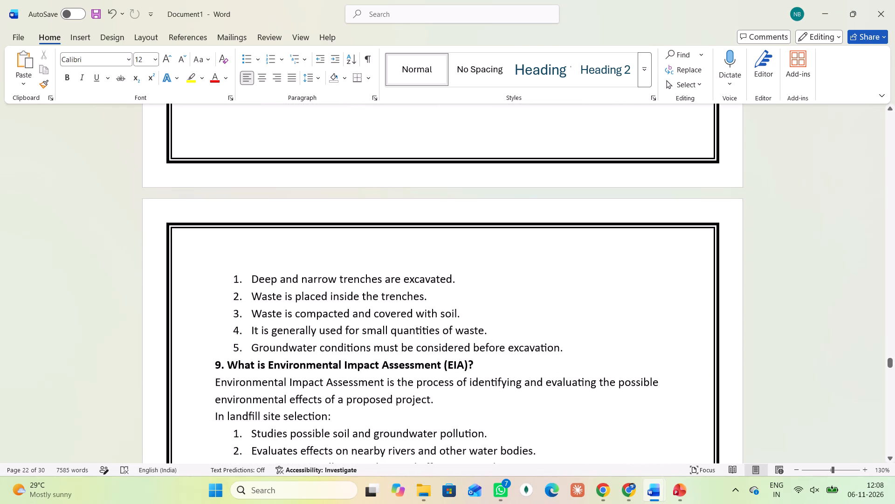
pyautogui.scroll(-1, 382, 301)
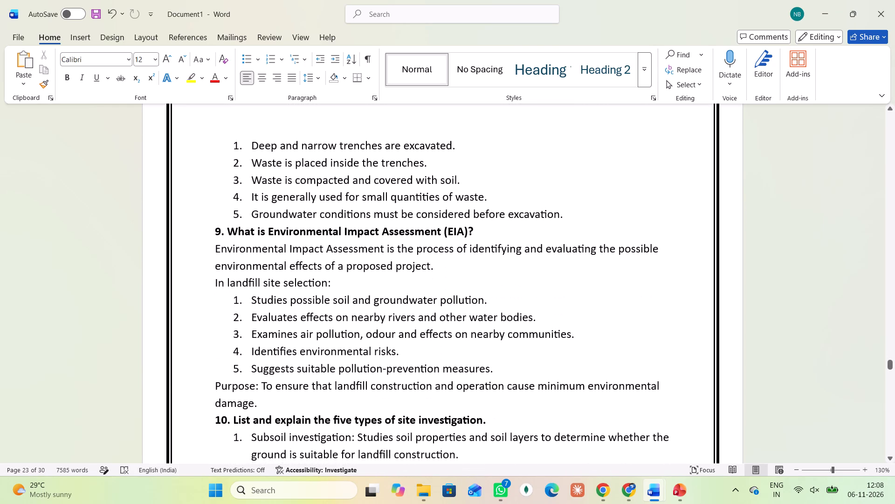
pyautogui.scroll(-1, 382, 301)
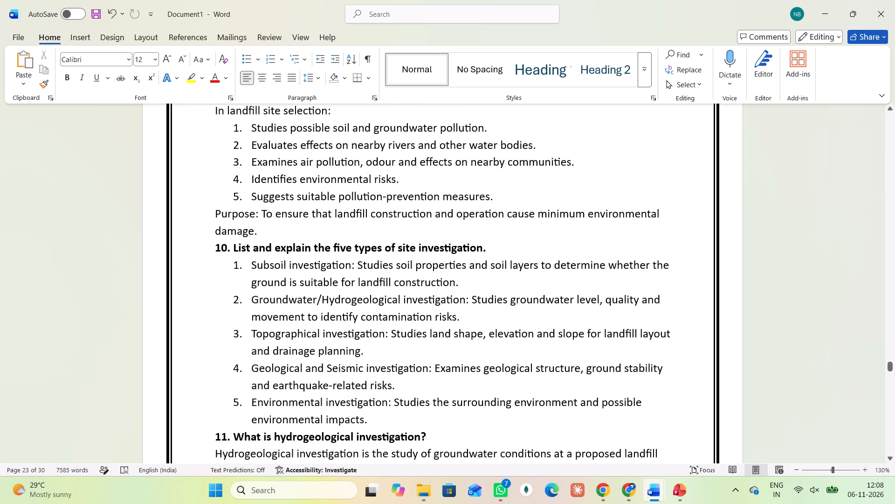
pyautogui.scroll(-1, 382, 301)
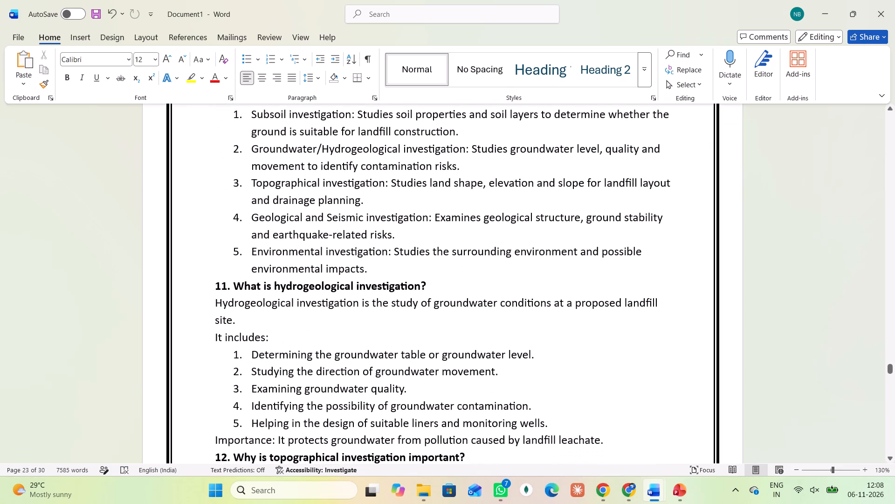
pyautogui.scroll(-1, 382, 301)
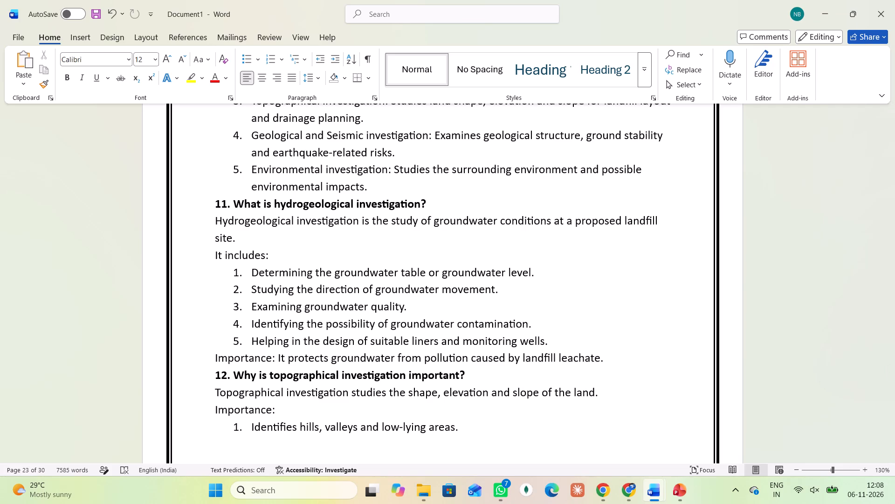
pyautogui.scroll(-1, 382, 301)
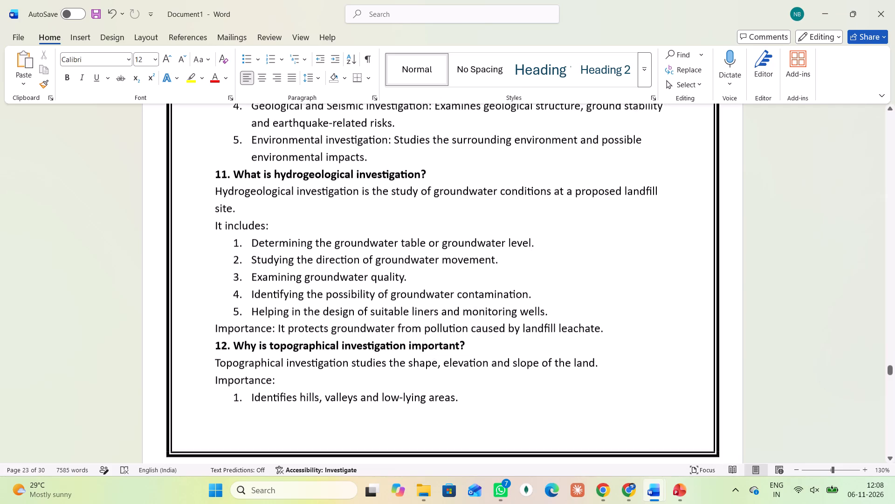
pyautogui.scroll(-3, 382, 301)
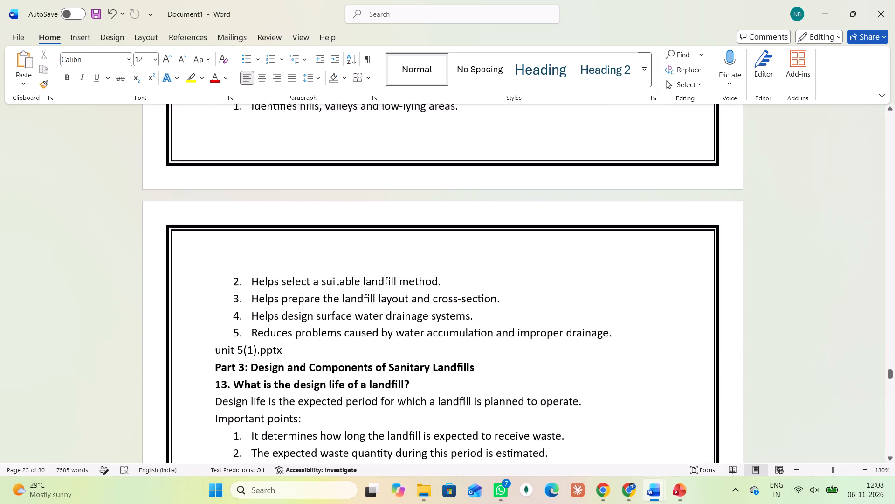
# Review the Part 3 answers to questions 13 to 15 on landfill design life, phased operation and the eight sanitary landfill components.
pyautogui.scroll(-2, 382, 301)
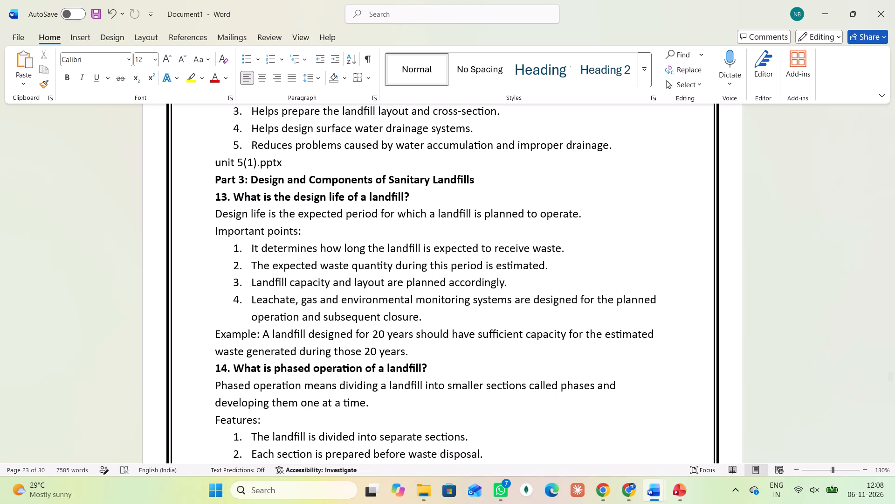
pyautogui.scroll(-1, 382, 301)
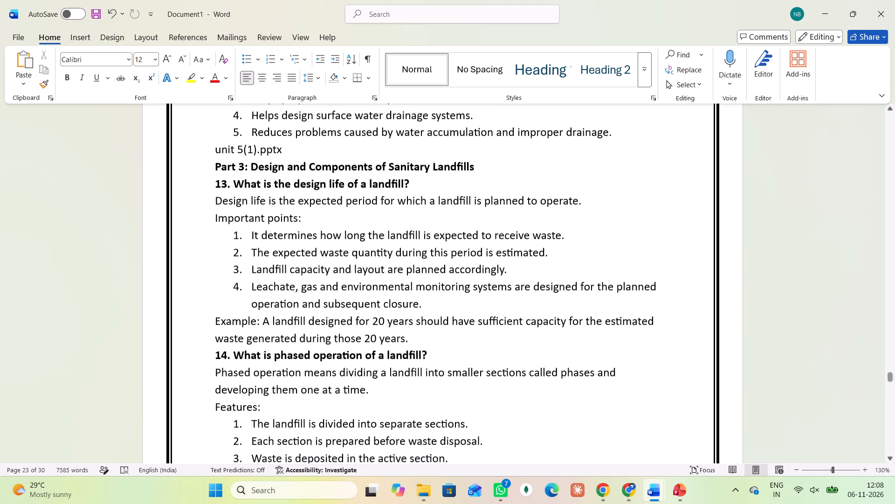
pyautogui.scroll(-1, 382, 301)
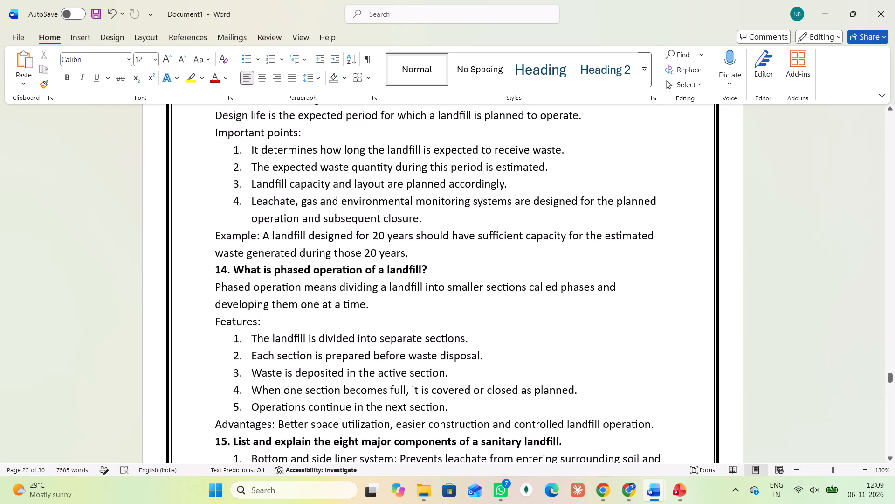
pyautogui.scroll(-2, 382, 301)
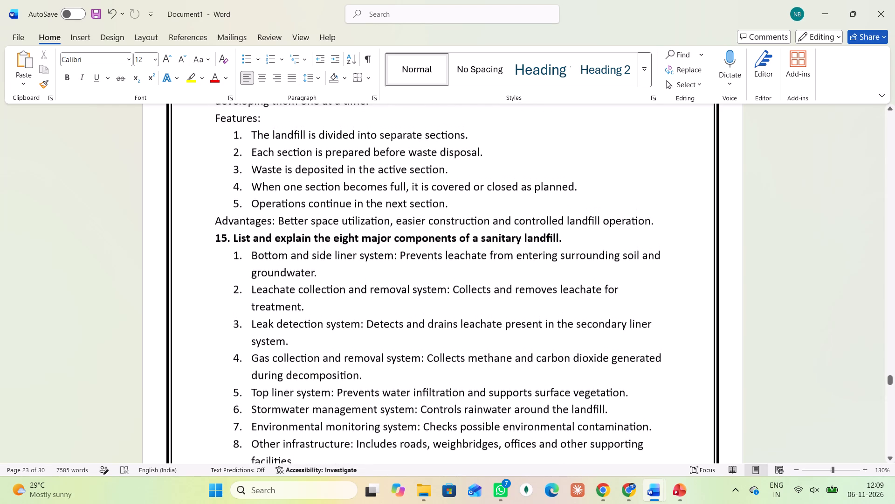
pyautogui.scroll(-1, 382, 301)
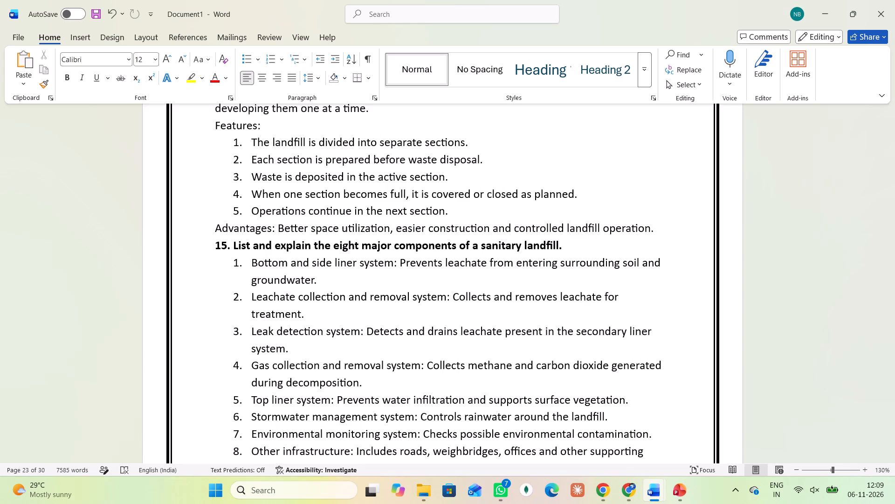
pyautogui.scroll(1, 382, 301)
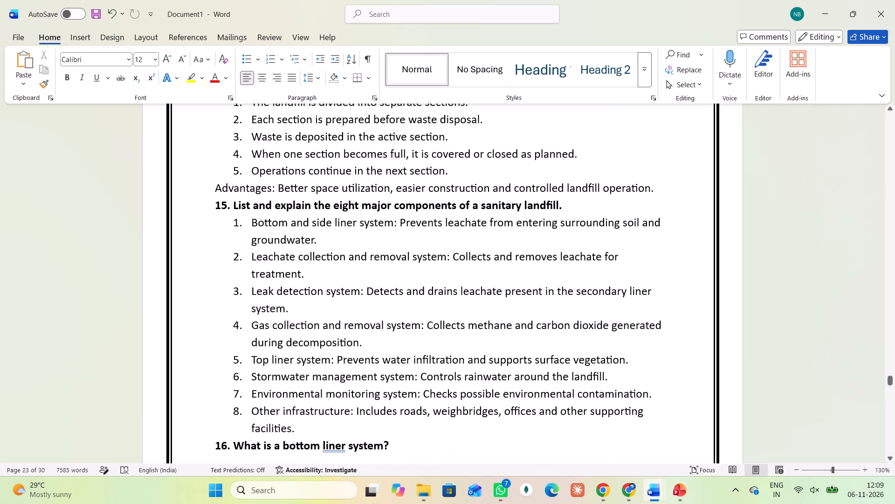
pyautogui.scroll(-2, 382, 301)
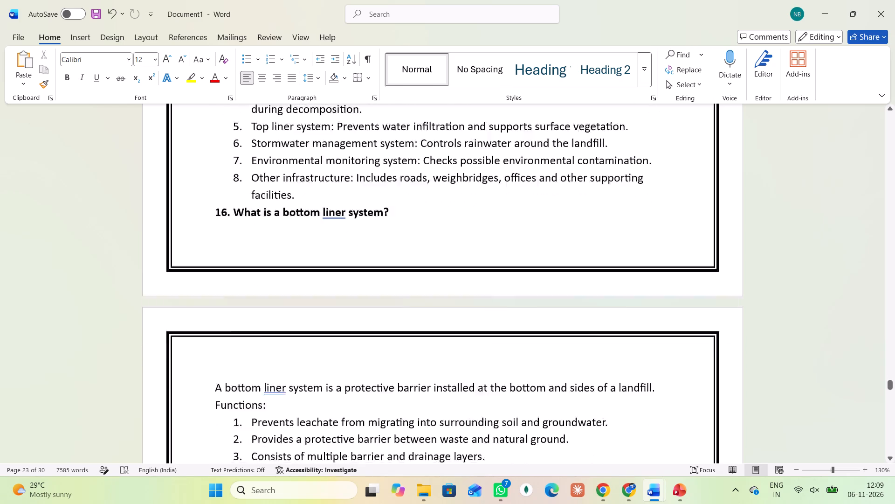
pyautogui.scroll(-1, 382, 301)
pyautogui.scroll(3, 382, 301)
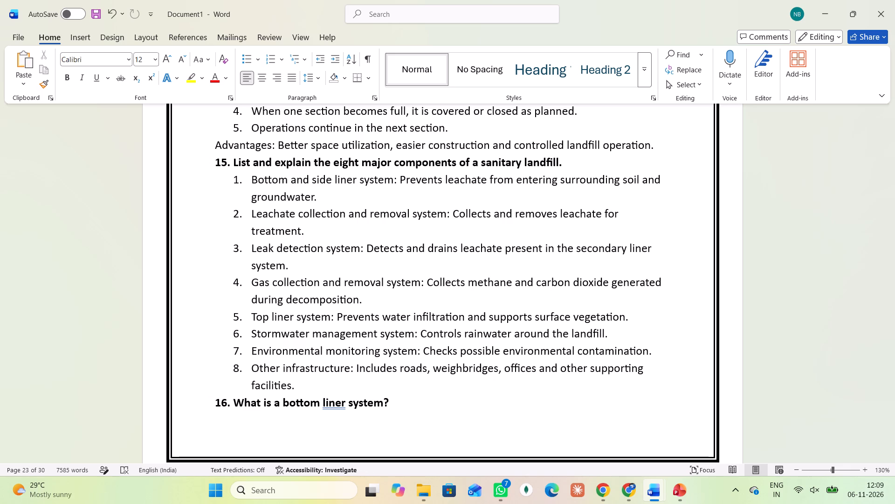
pyautogui.scroll(-2, 382, 297)
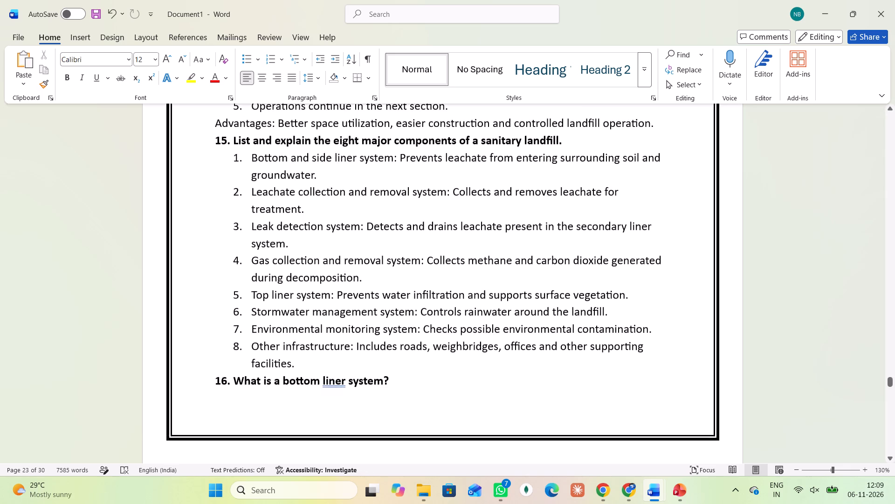
# Review the answers to questions 16 to 20 on bottom, top, single and double composite liners and the leak detection system.
pyautogui.scroll(-2, 382, 297)
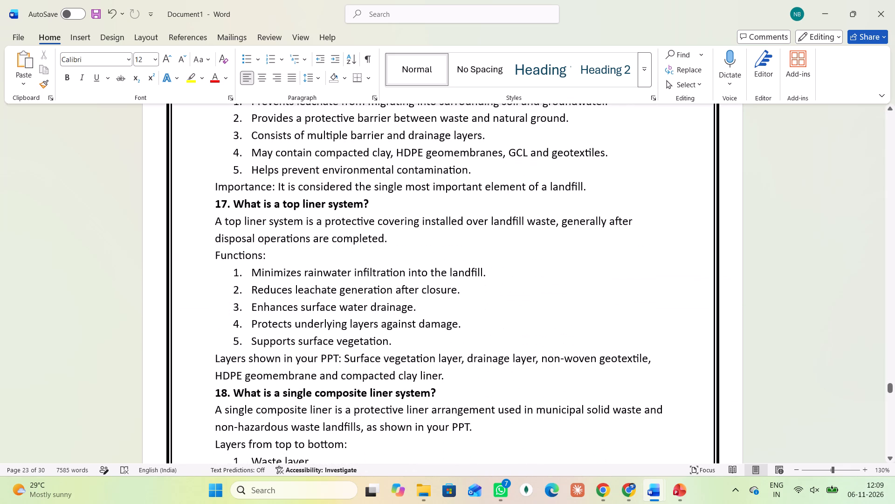
pyautogui.scroll(-1, 382, 297)
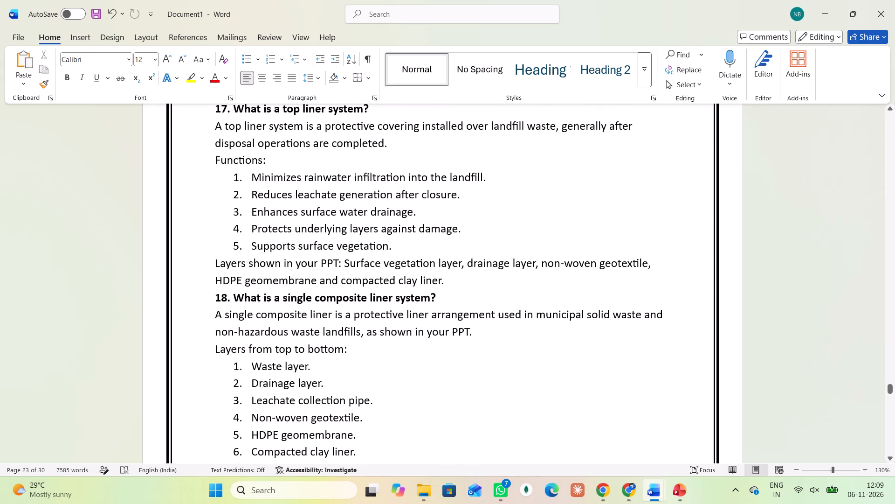
pyautogui.scroll(-1, 382, 297)
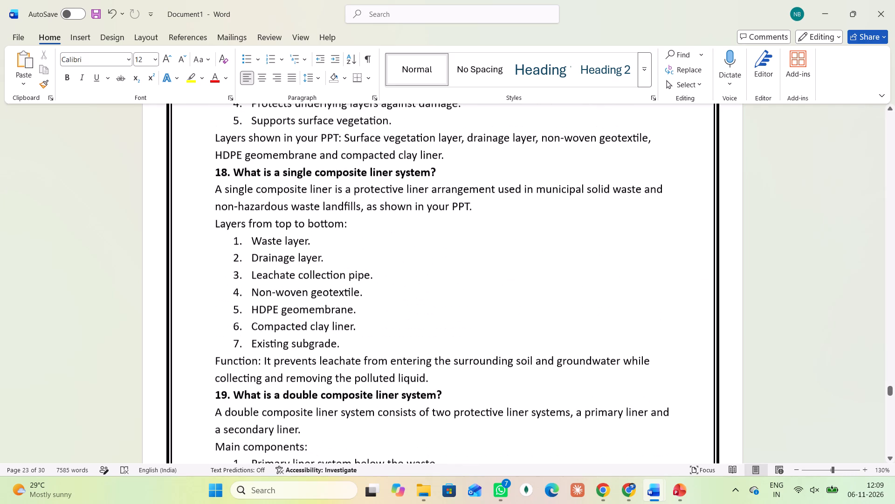
pyautogui.scroll(-3, 382, 297)
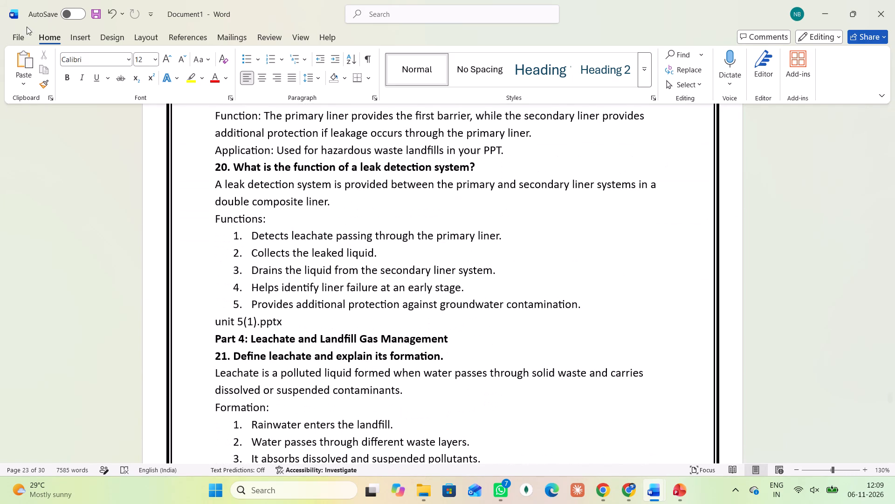
# Start saving the new document as a file.
pyautogui.click(23, 31)
pyautogui.click(40, 196)
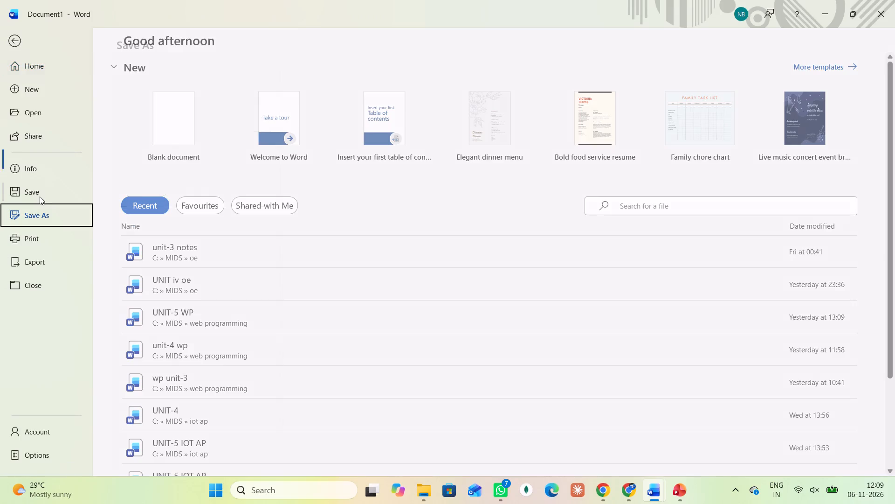
# Save the new document as a Word file named unit-5 in the oe folder within MIDS on Local Disk (C:).
pyautogui.doubleClick(155, 218)
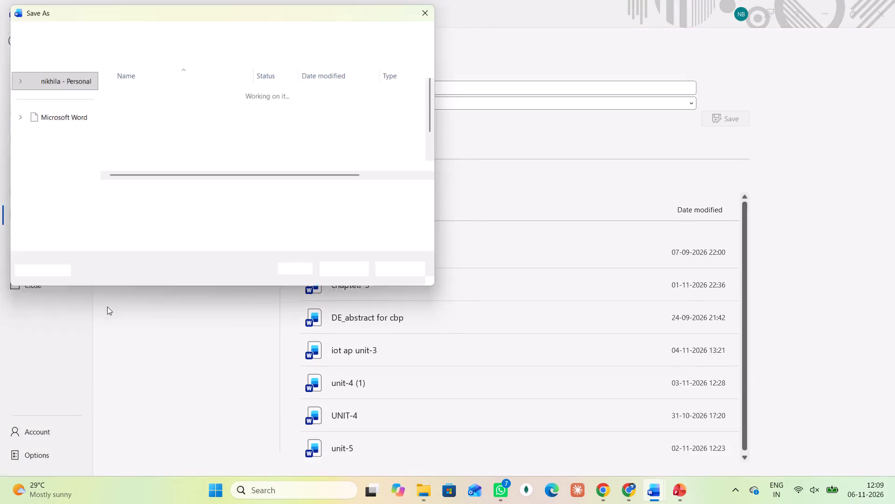
pyautogui.scroll(-3, 53, 146)
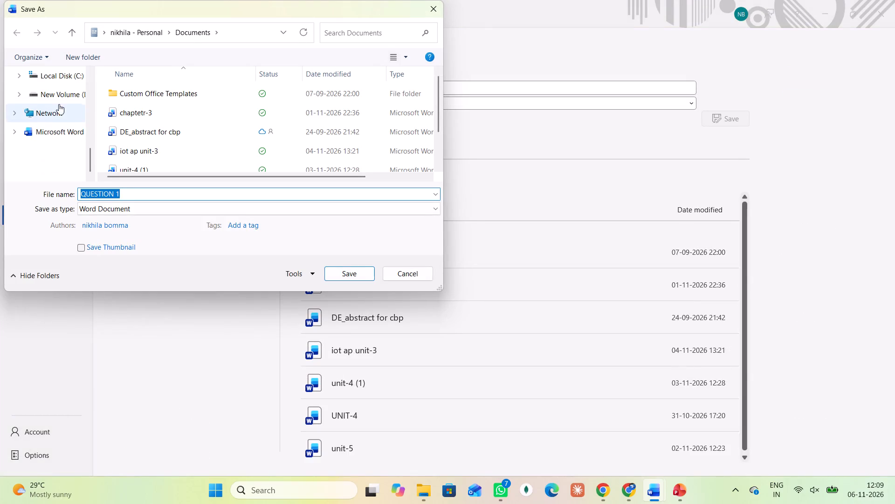
pyautogui.click(57, 72)
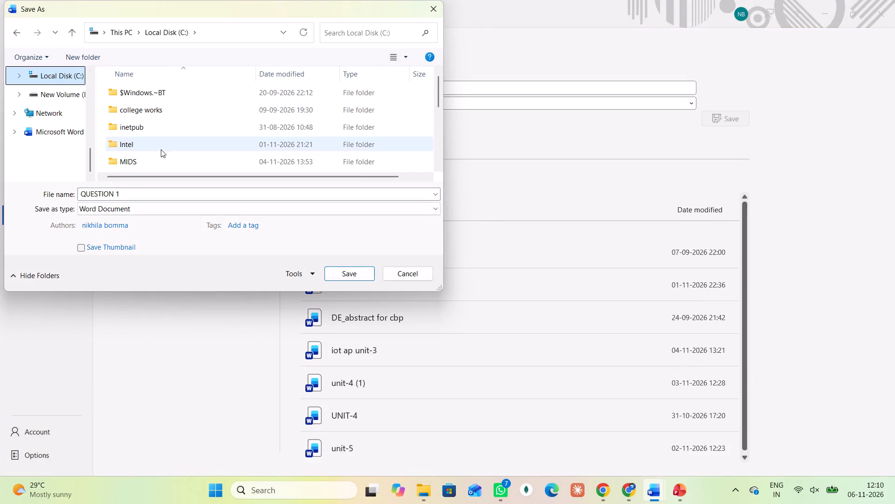
pyautogui.doubleClick(160, 163)
pyautogui.doubleClick(160, 140)
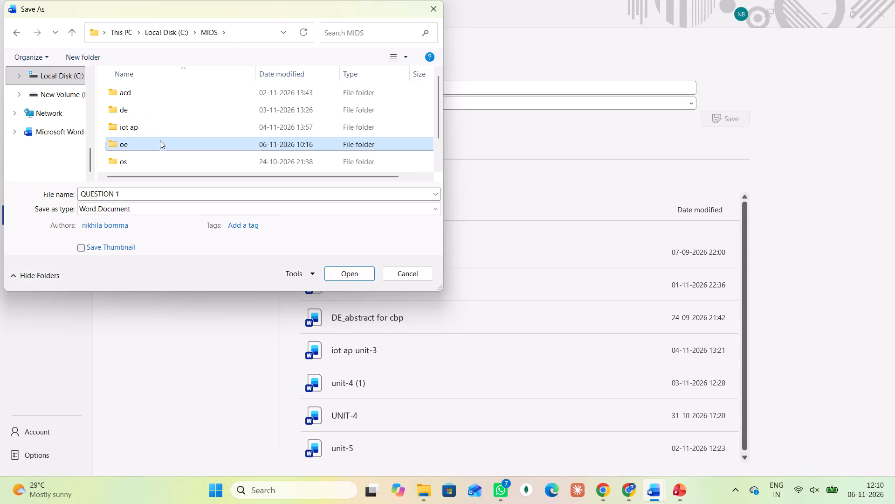
pyautogui.moveTo(255, 198); pyautogui.dragTo(250, 198)
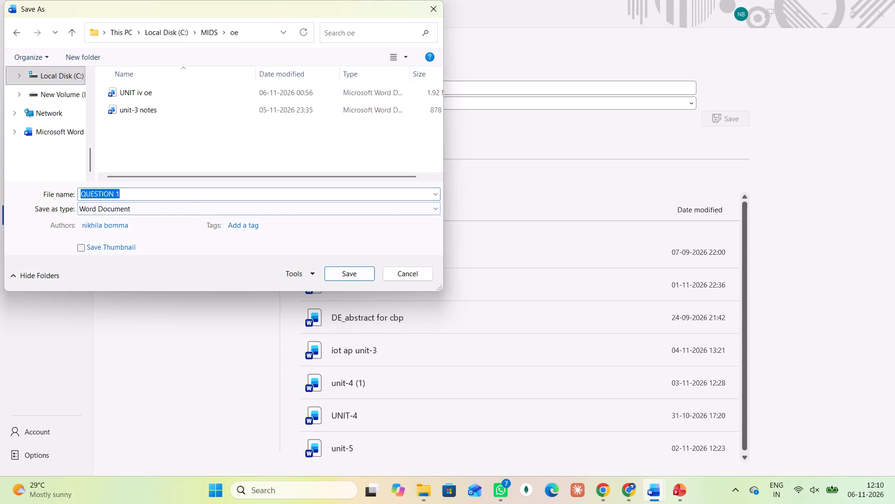